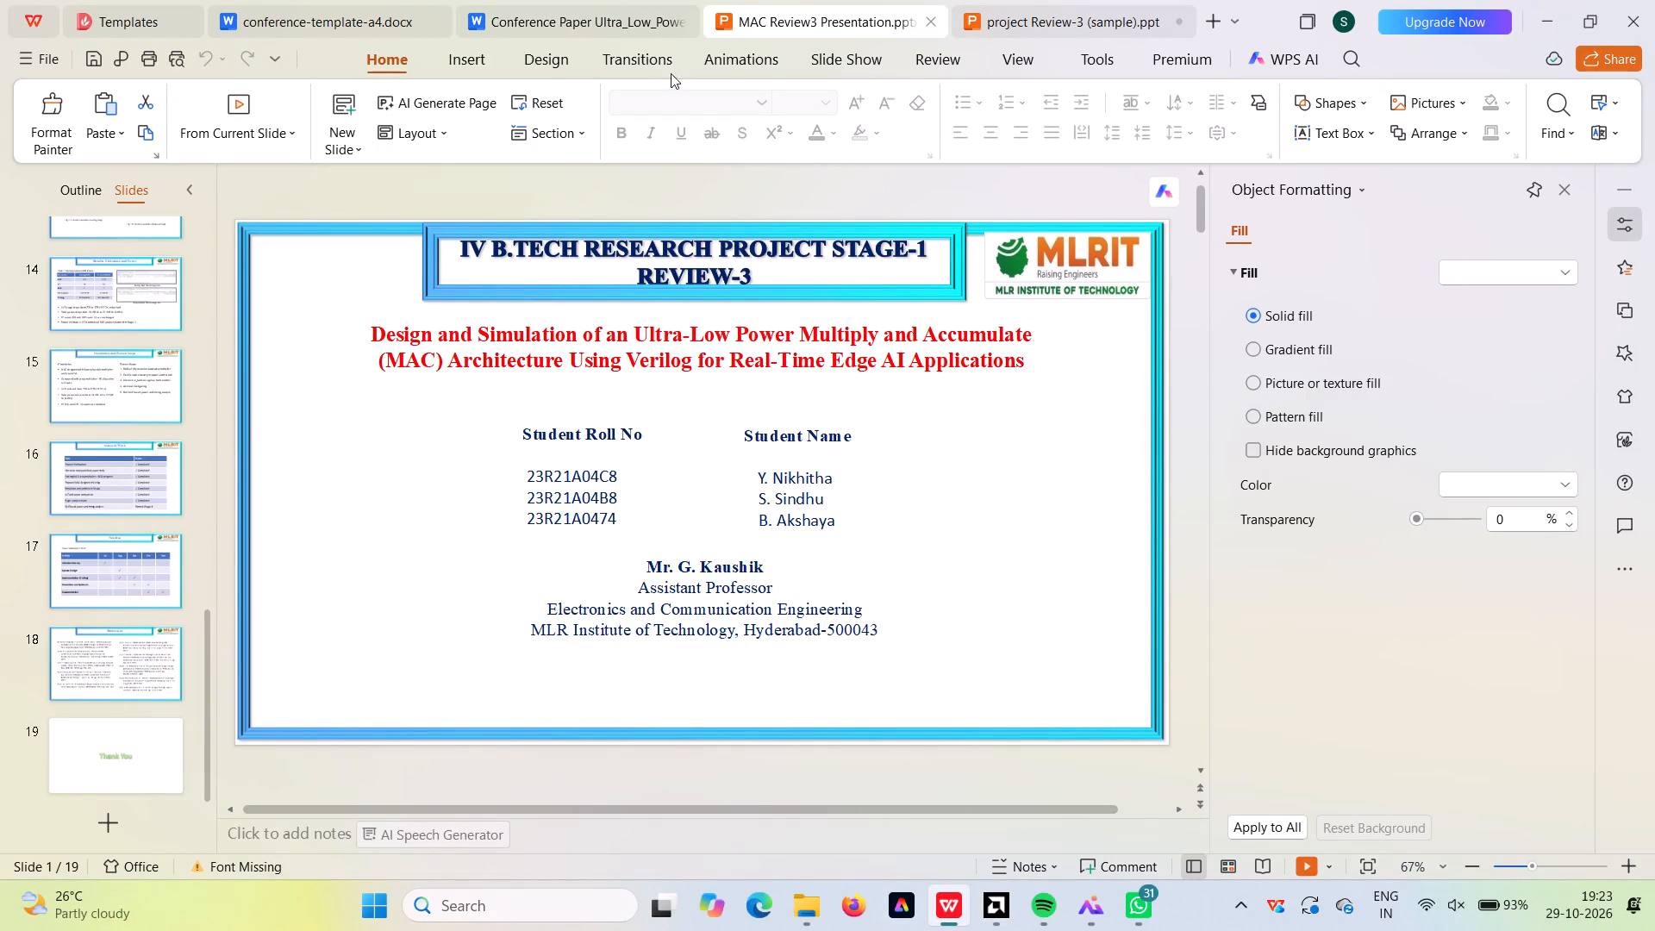
Switch to the conference paper document and look back through its pages to the title, author block and abstract.
click(614, 30)
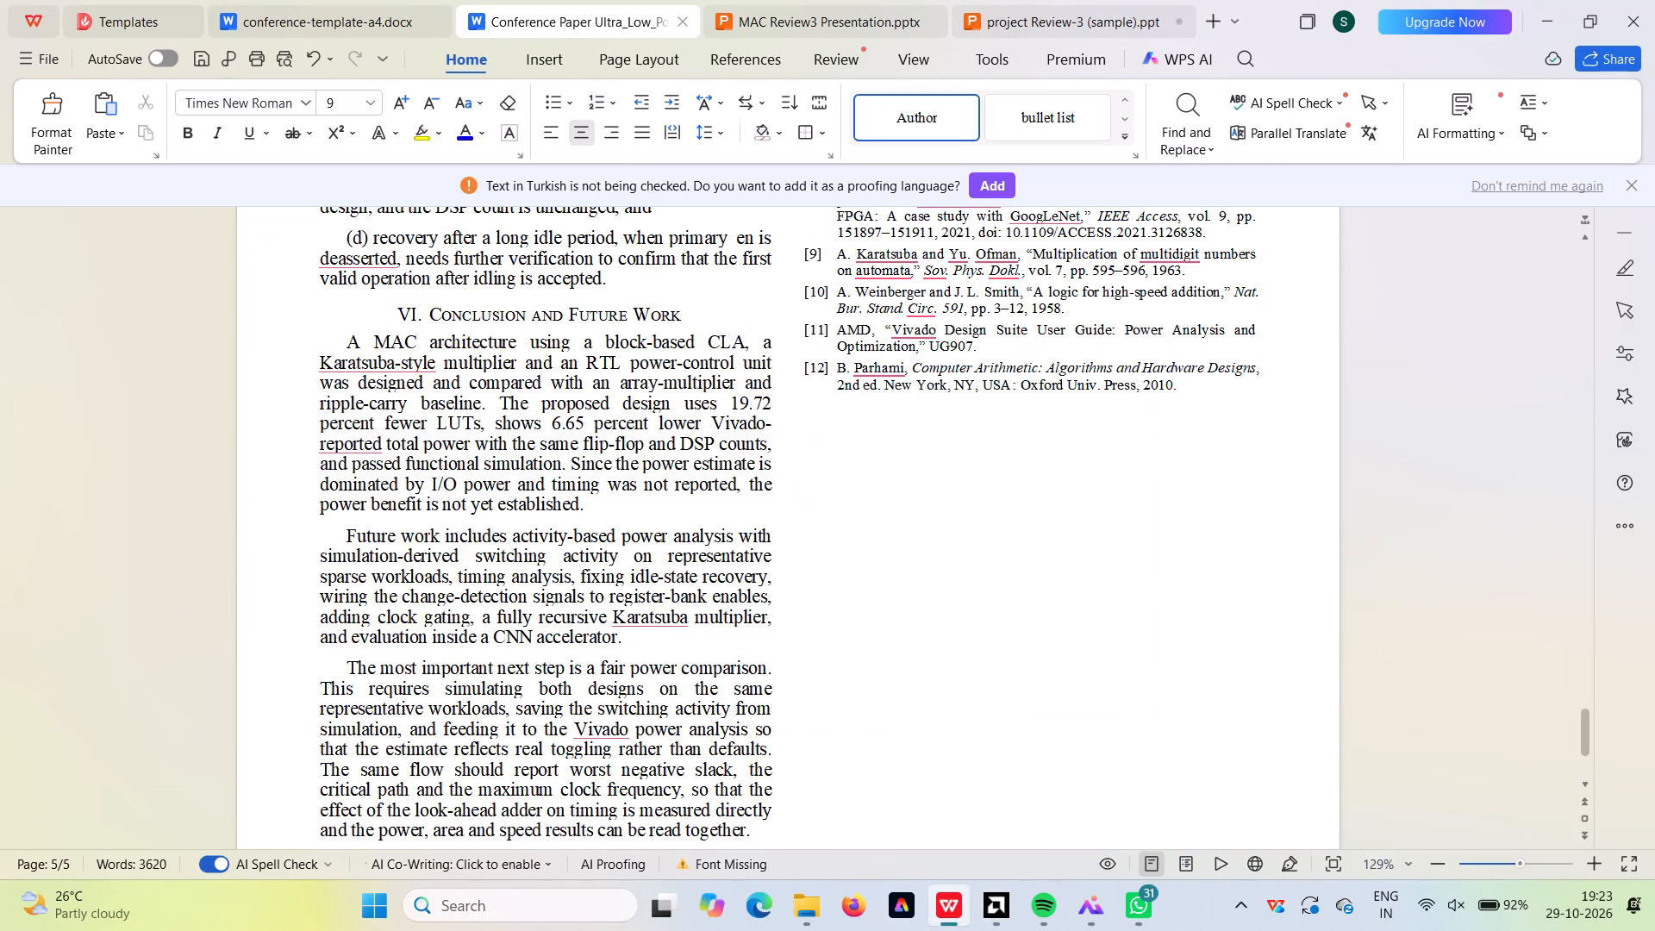
scroll(750, 449, up, 15)
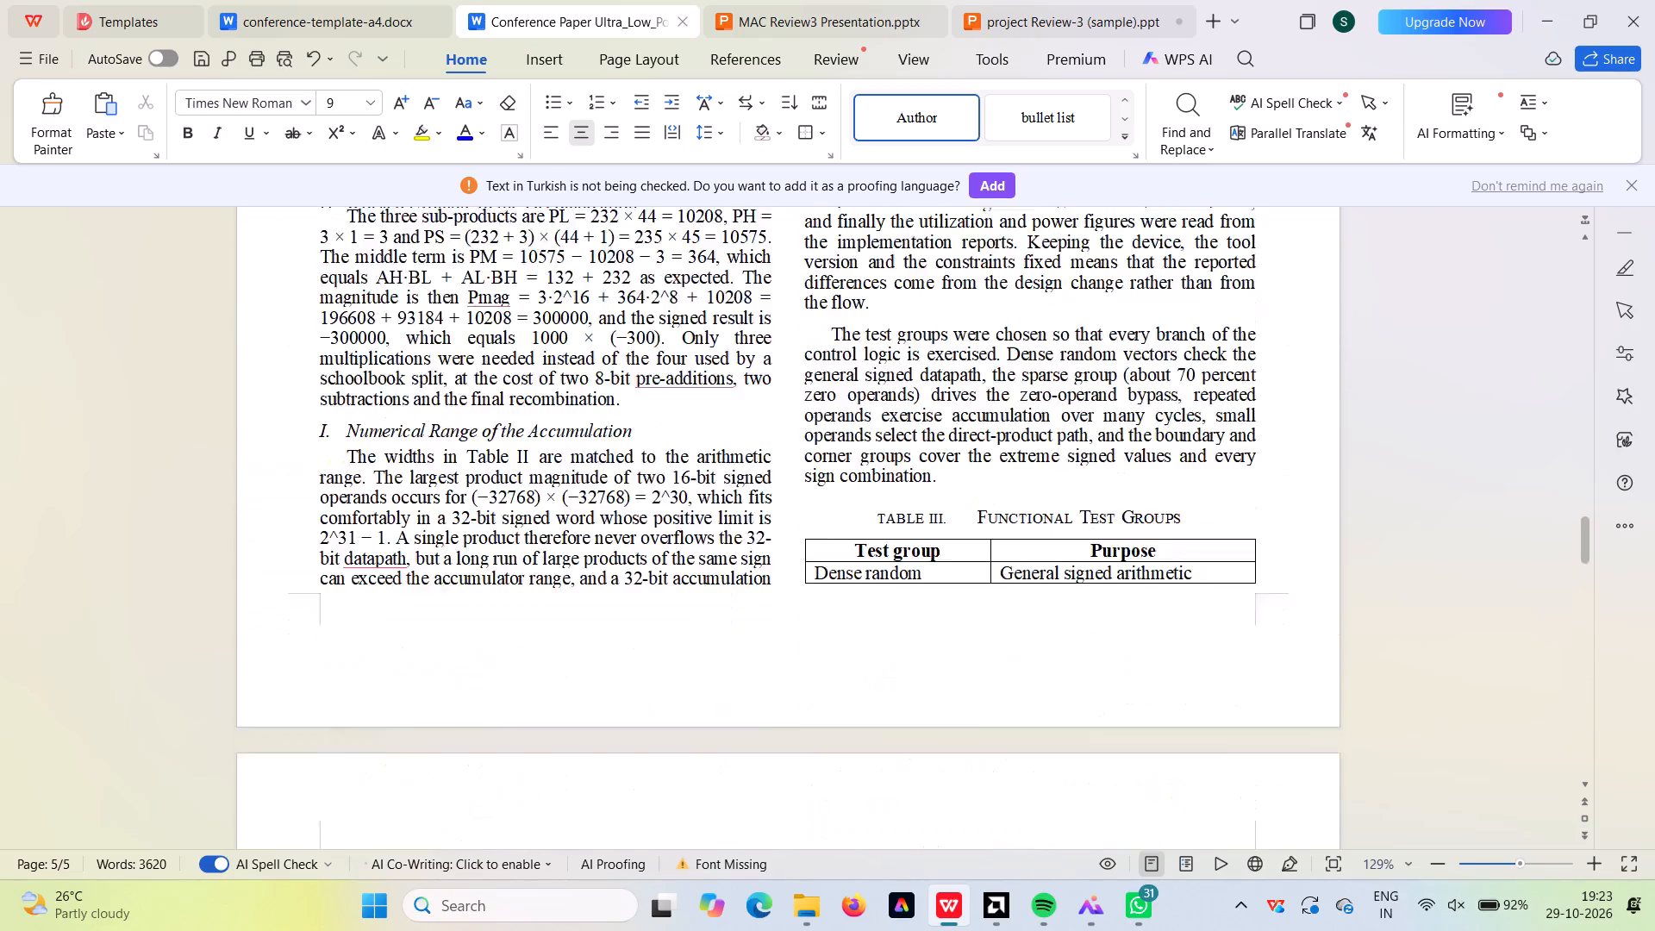
scroll(750, 449, up, 9)
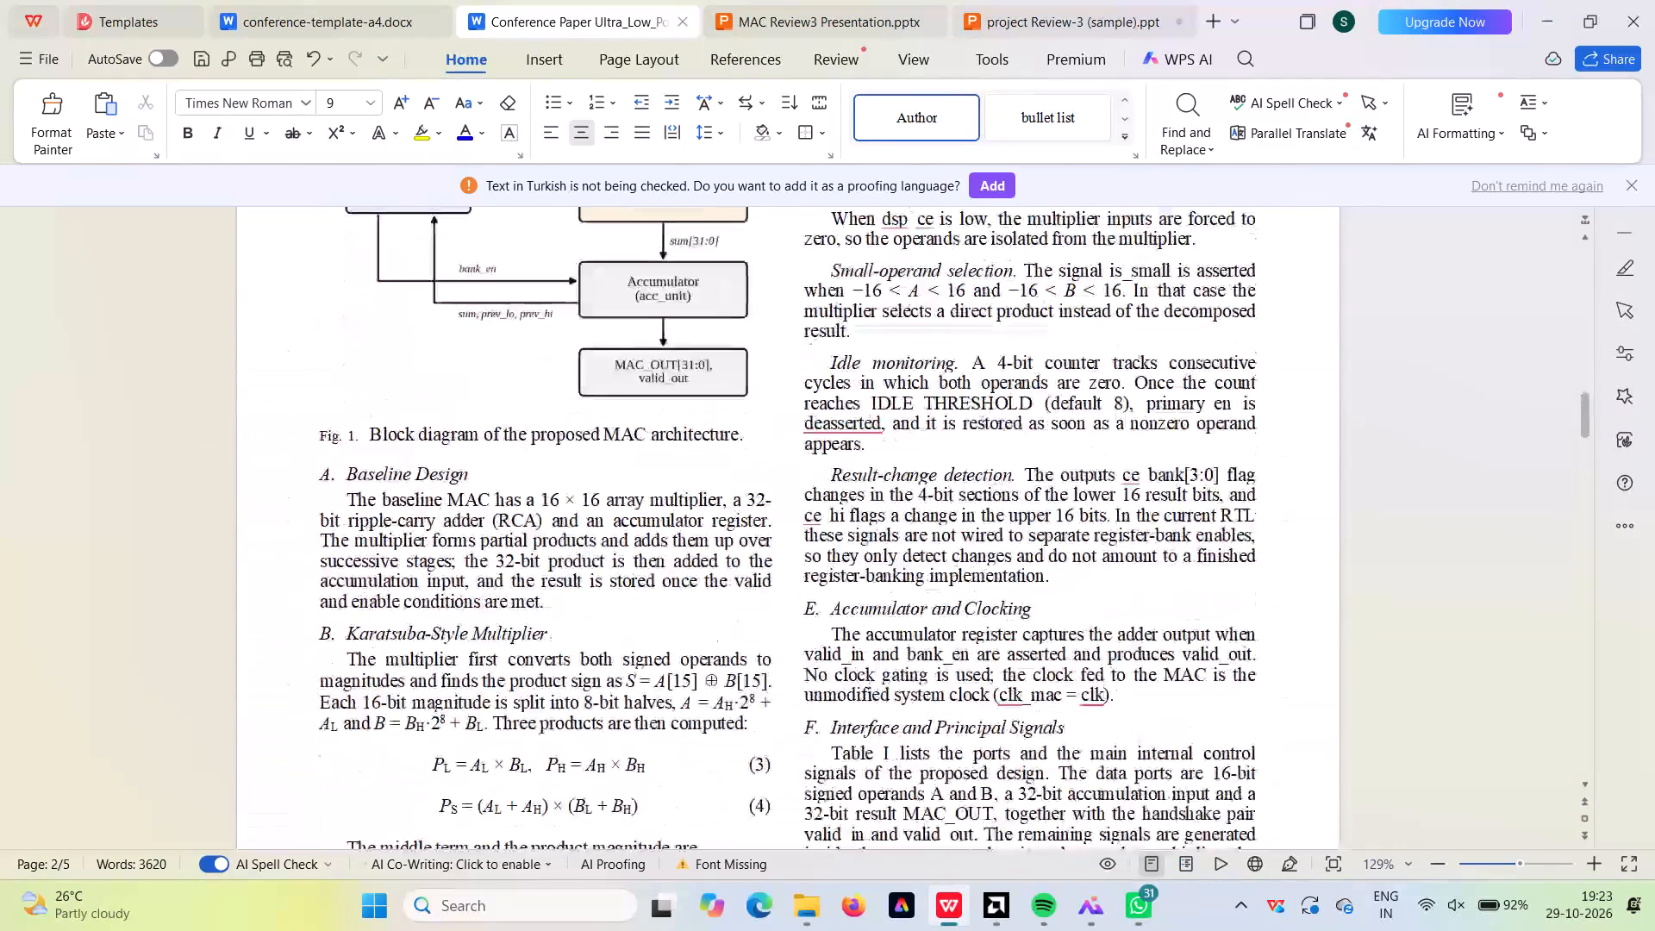
scroll(750, 449, up, 12)
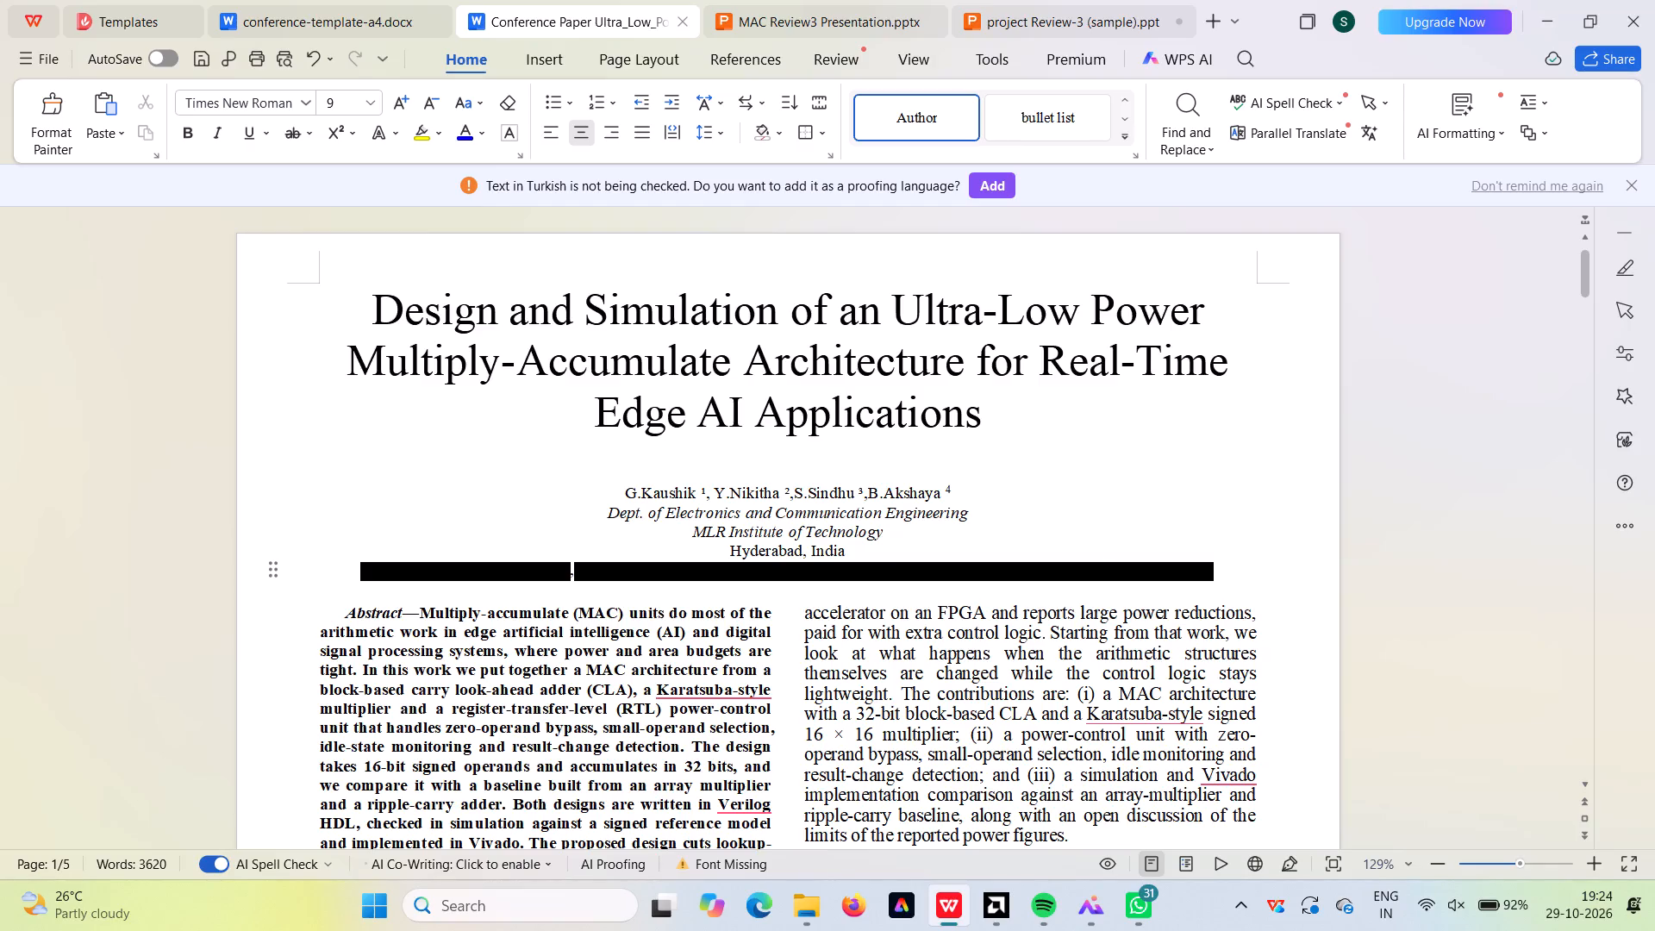
key(ctrl+shift+1)
key(ctrl+shift+2)
scroll(665, 646, down, 1)
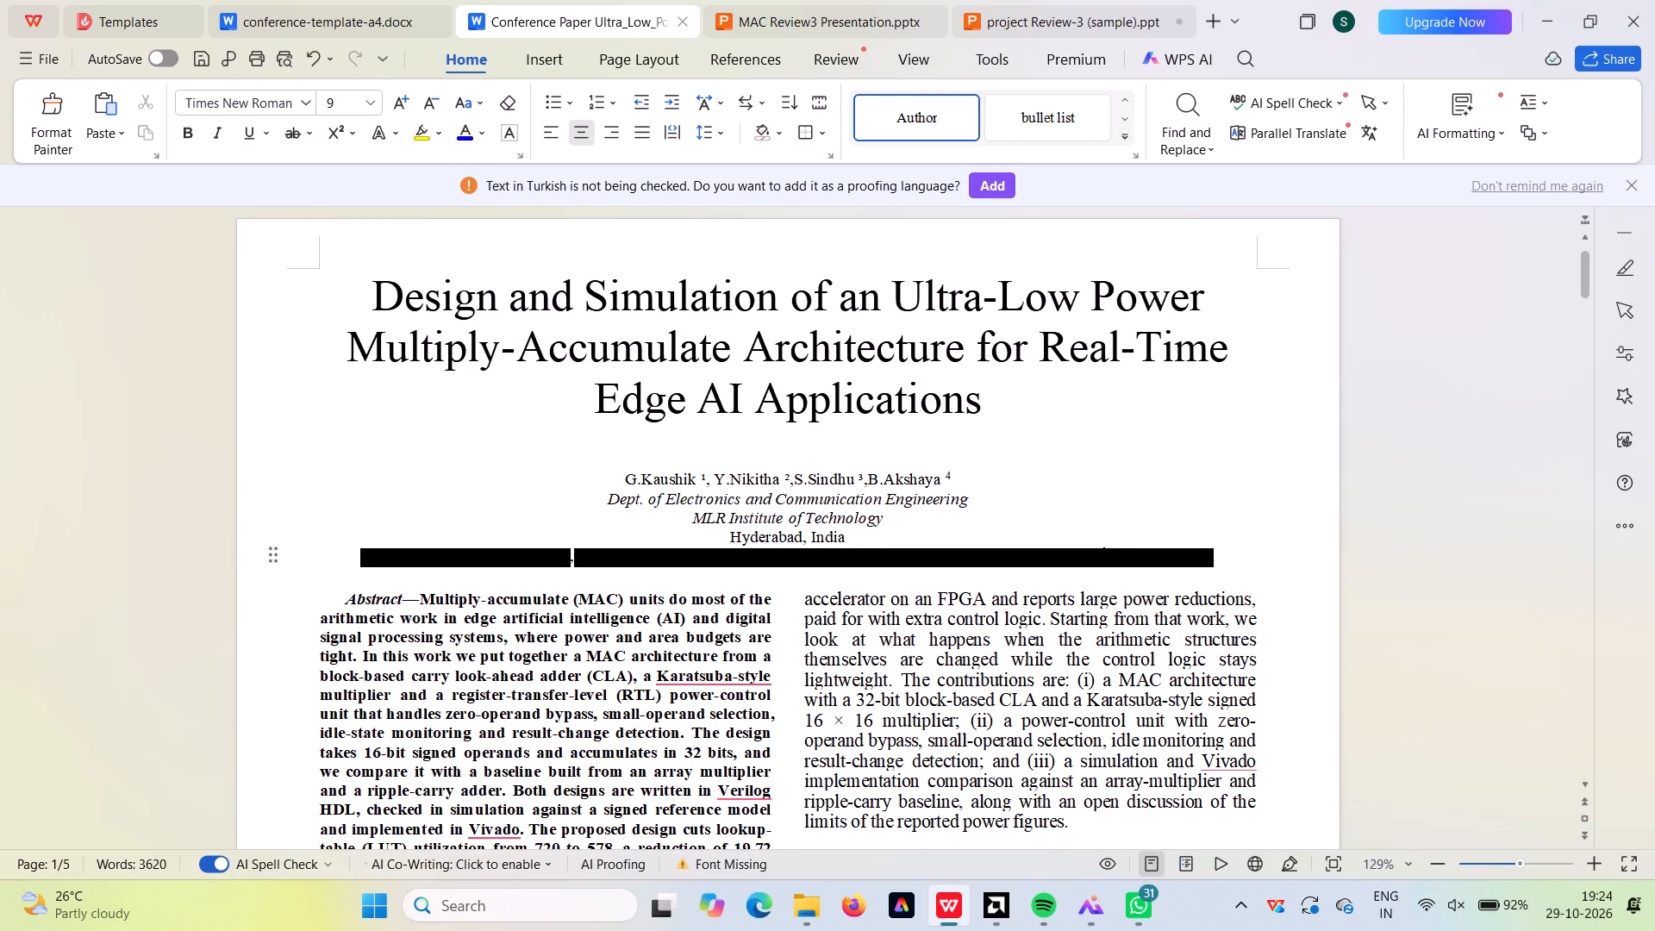
scroll(665, 646, down, 3)
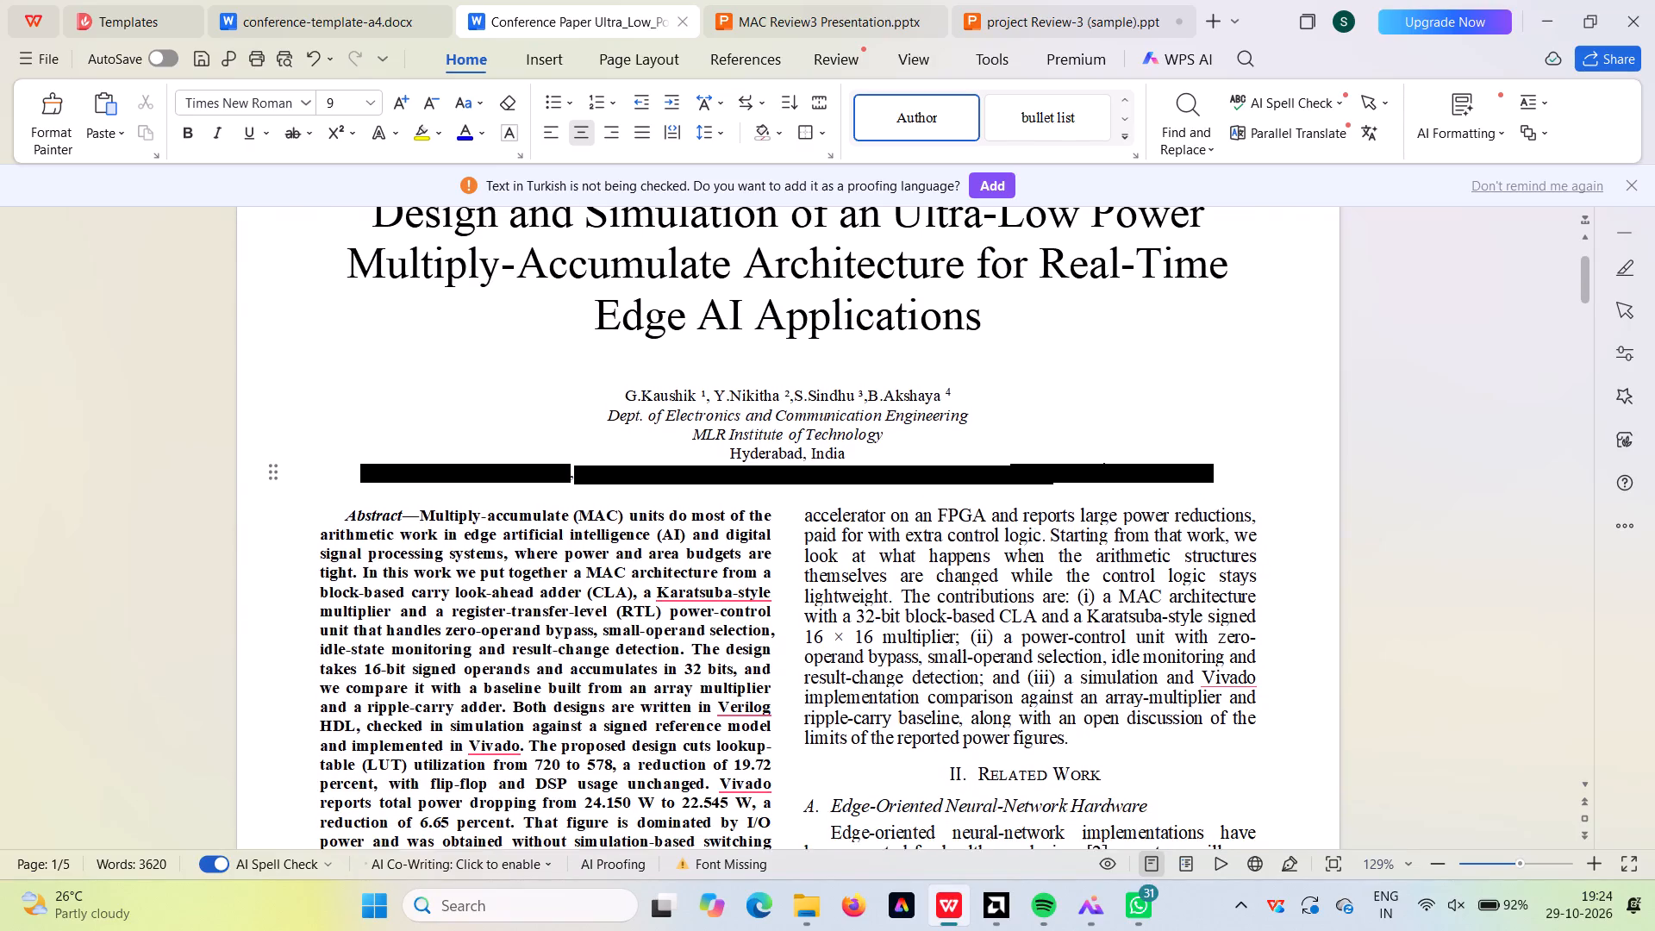
scroll(665, 646, down, 2)
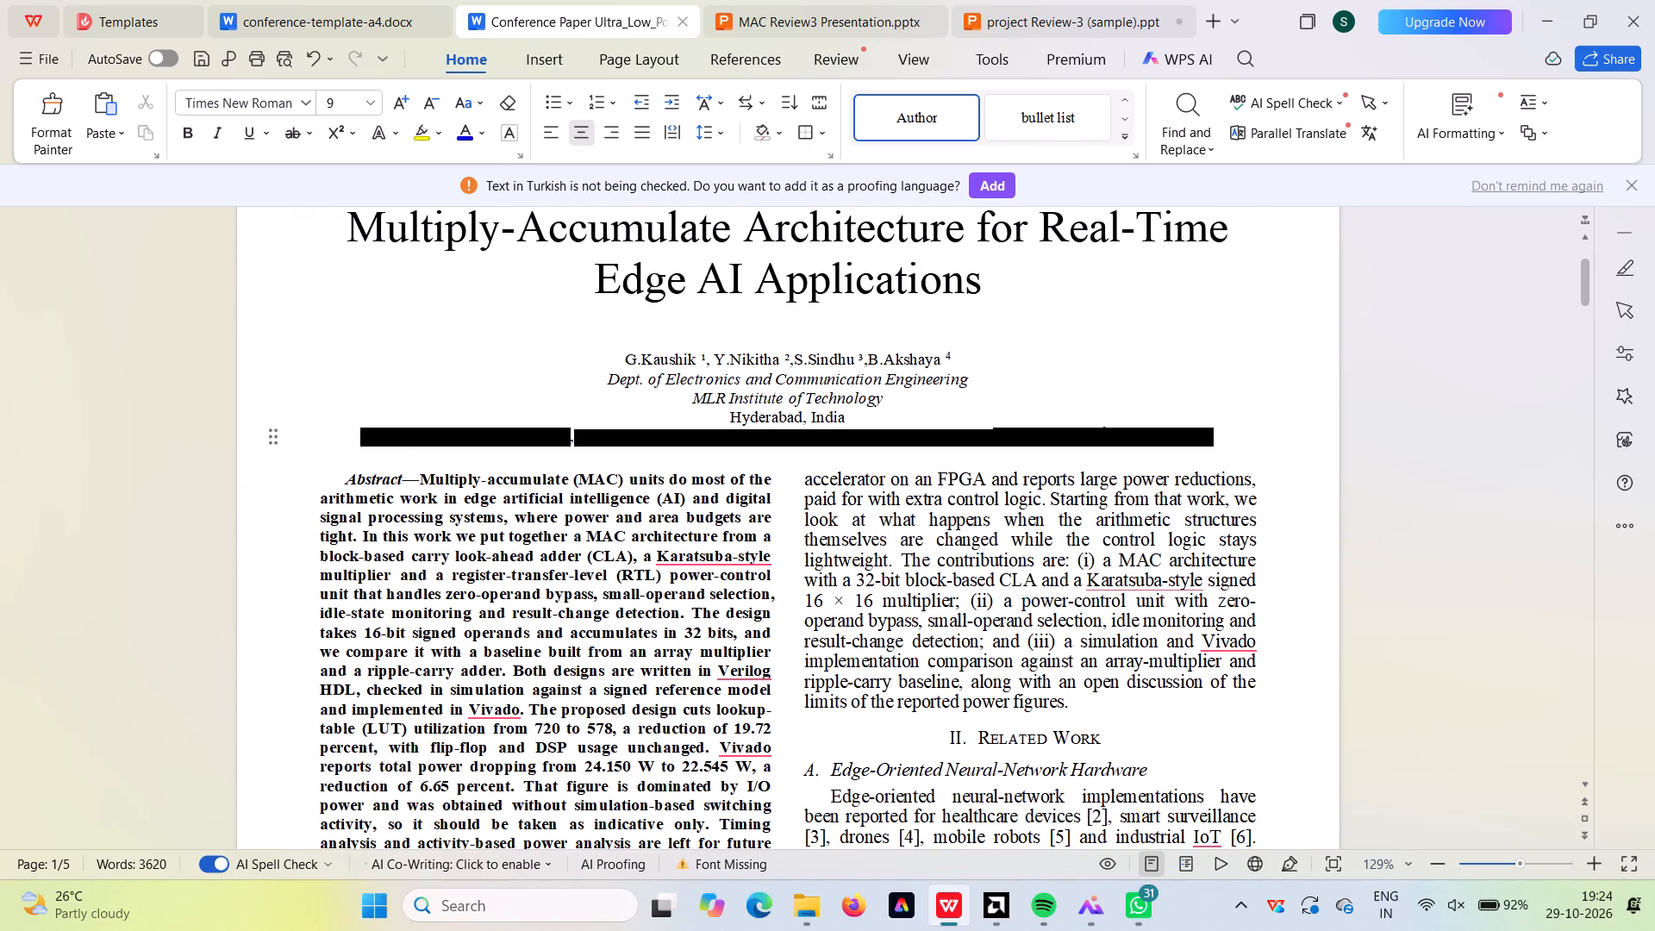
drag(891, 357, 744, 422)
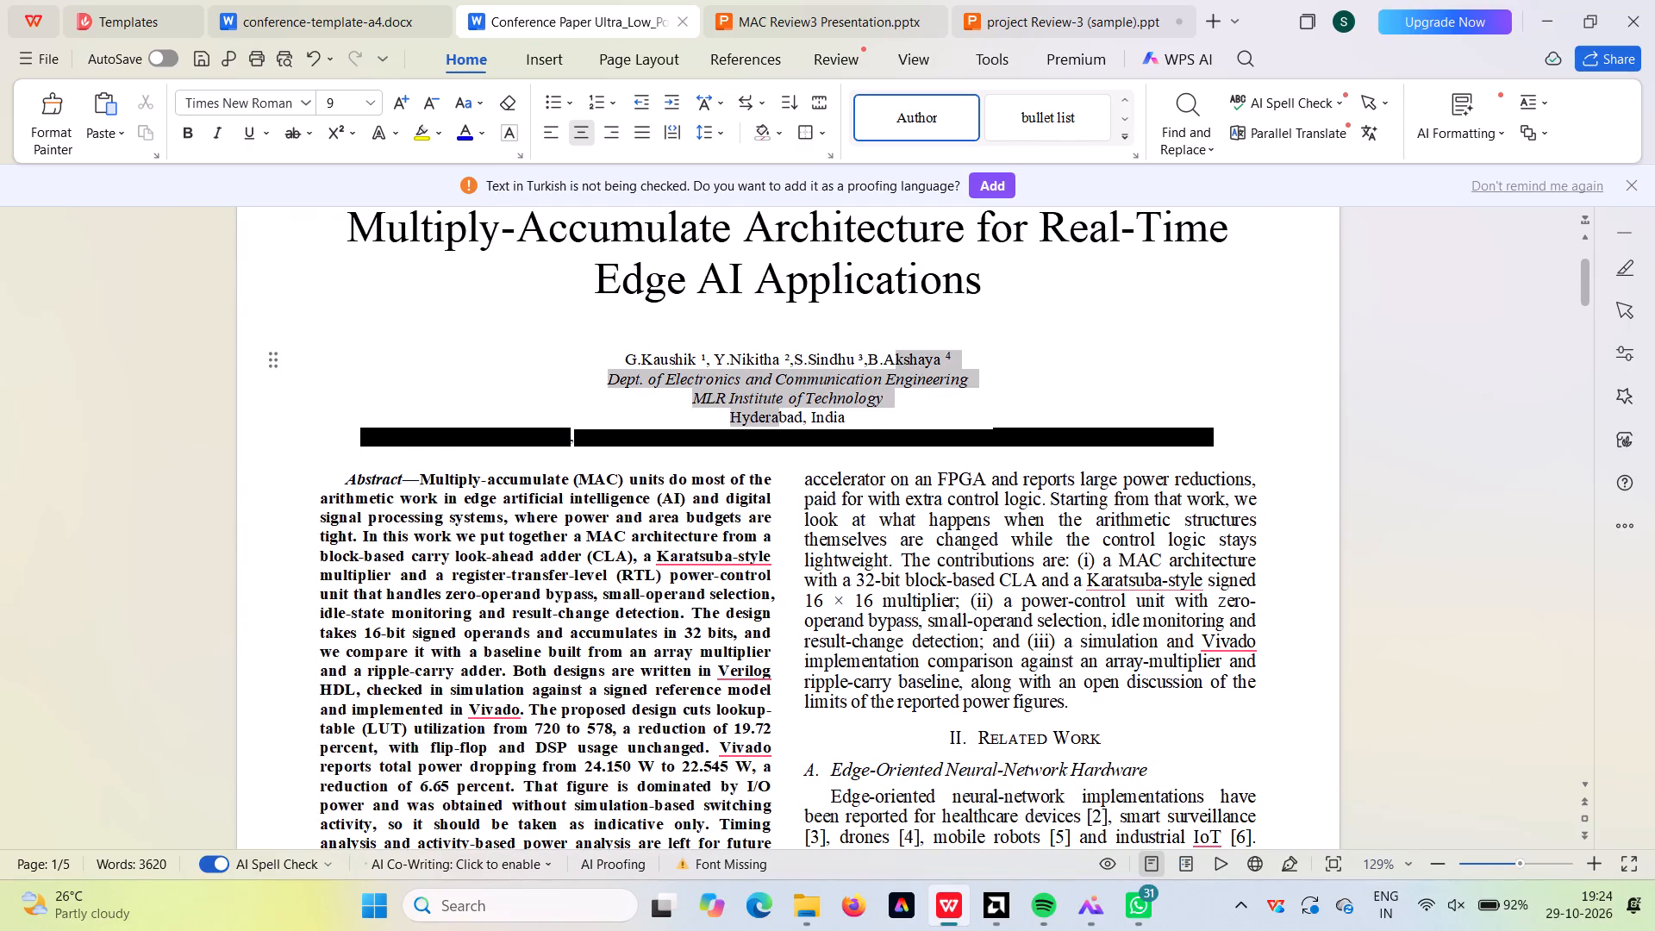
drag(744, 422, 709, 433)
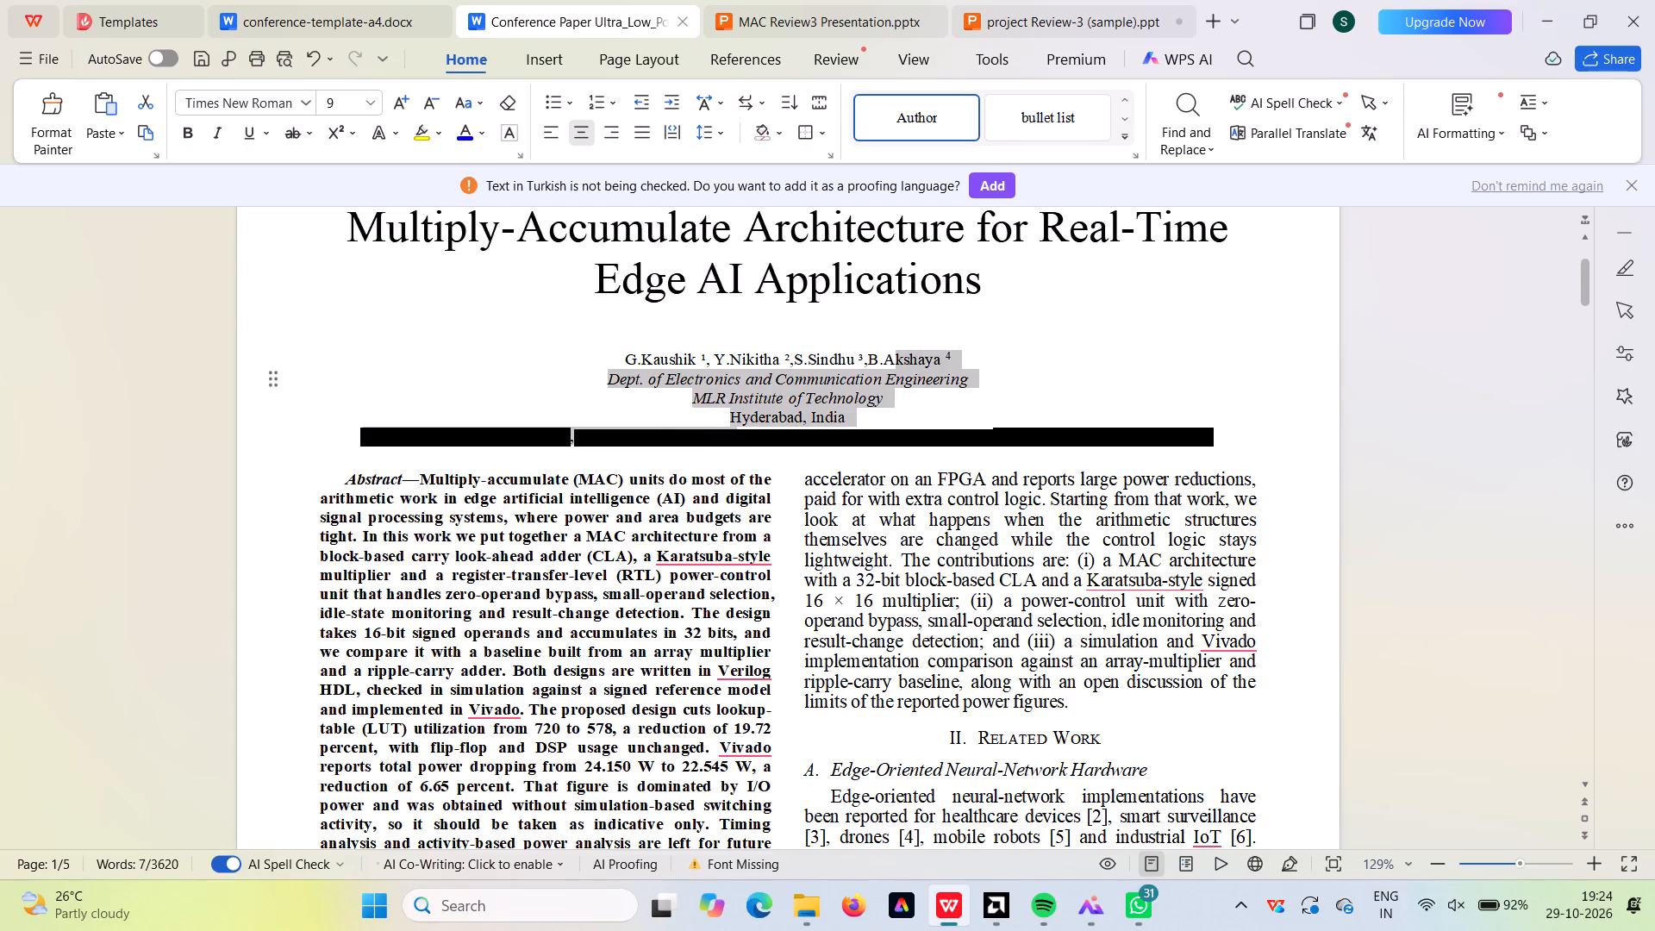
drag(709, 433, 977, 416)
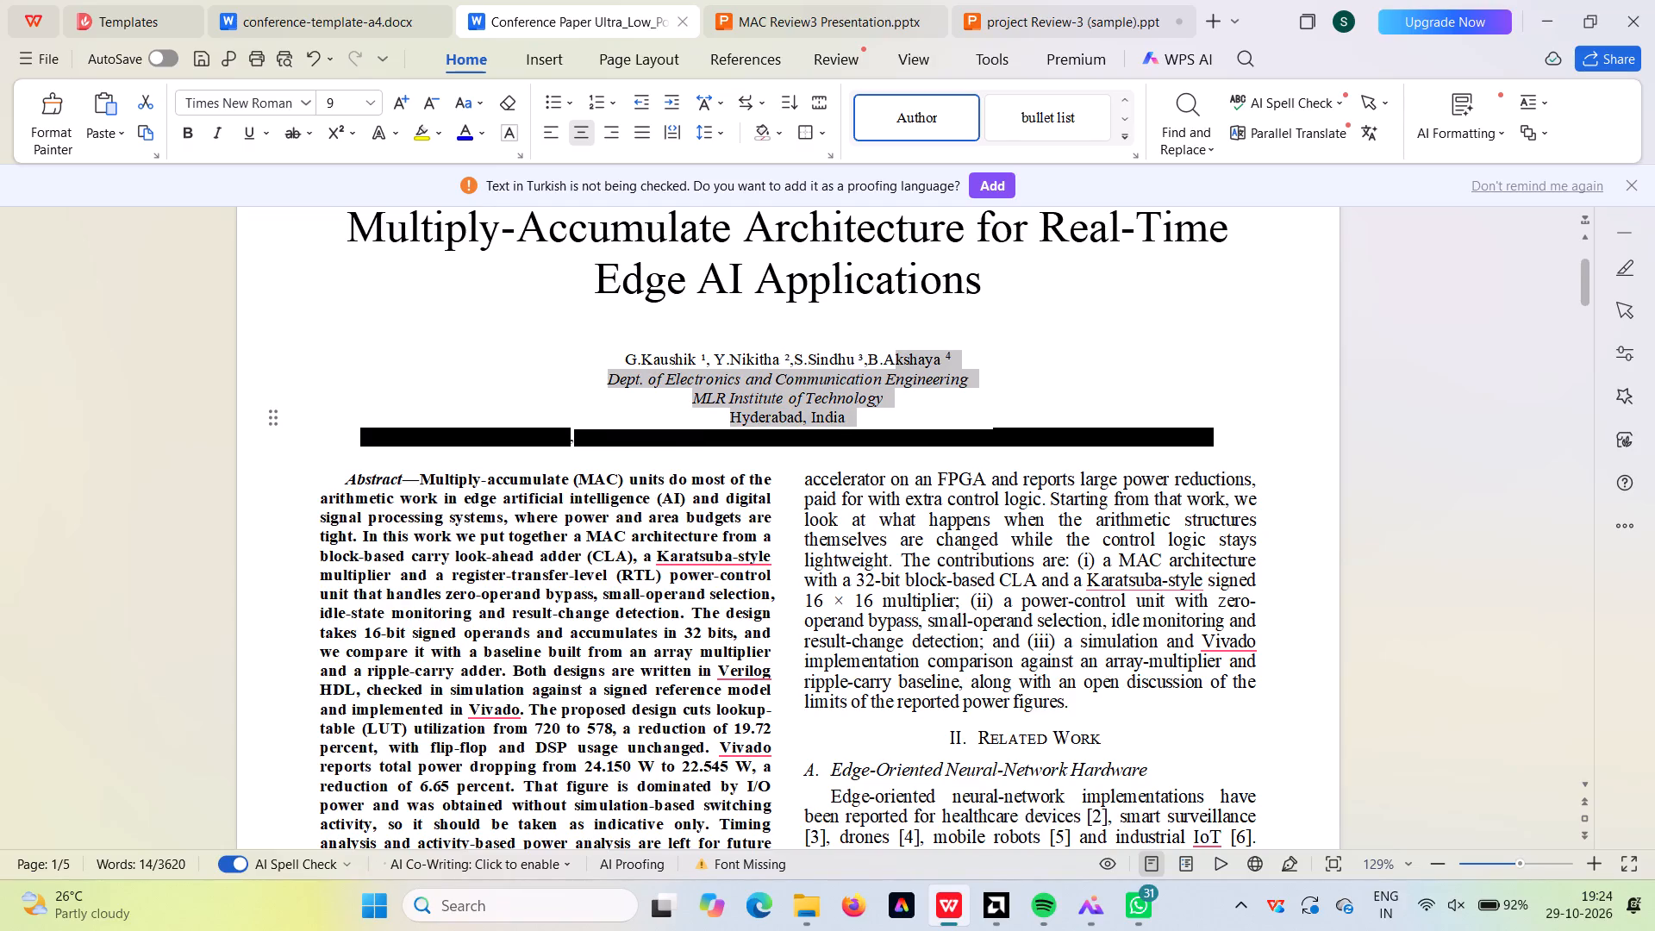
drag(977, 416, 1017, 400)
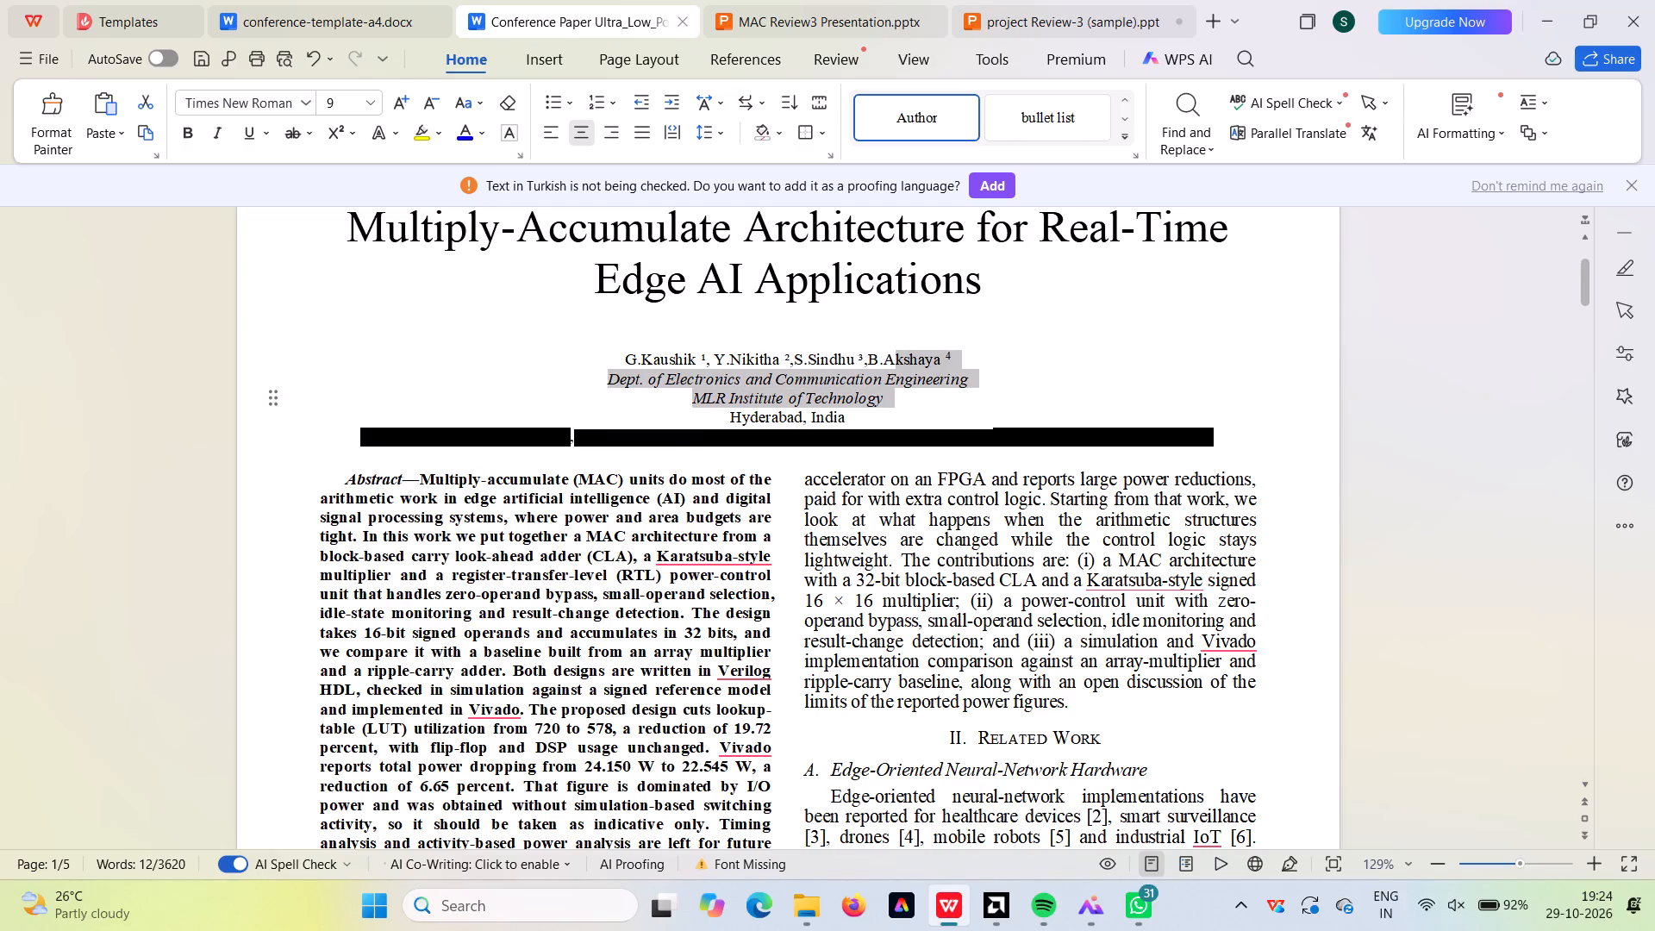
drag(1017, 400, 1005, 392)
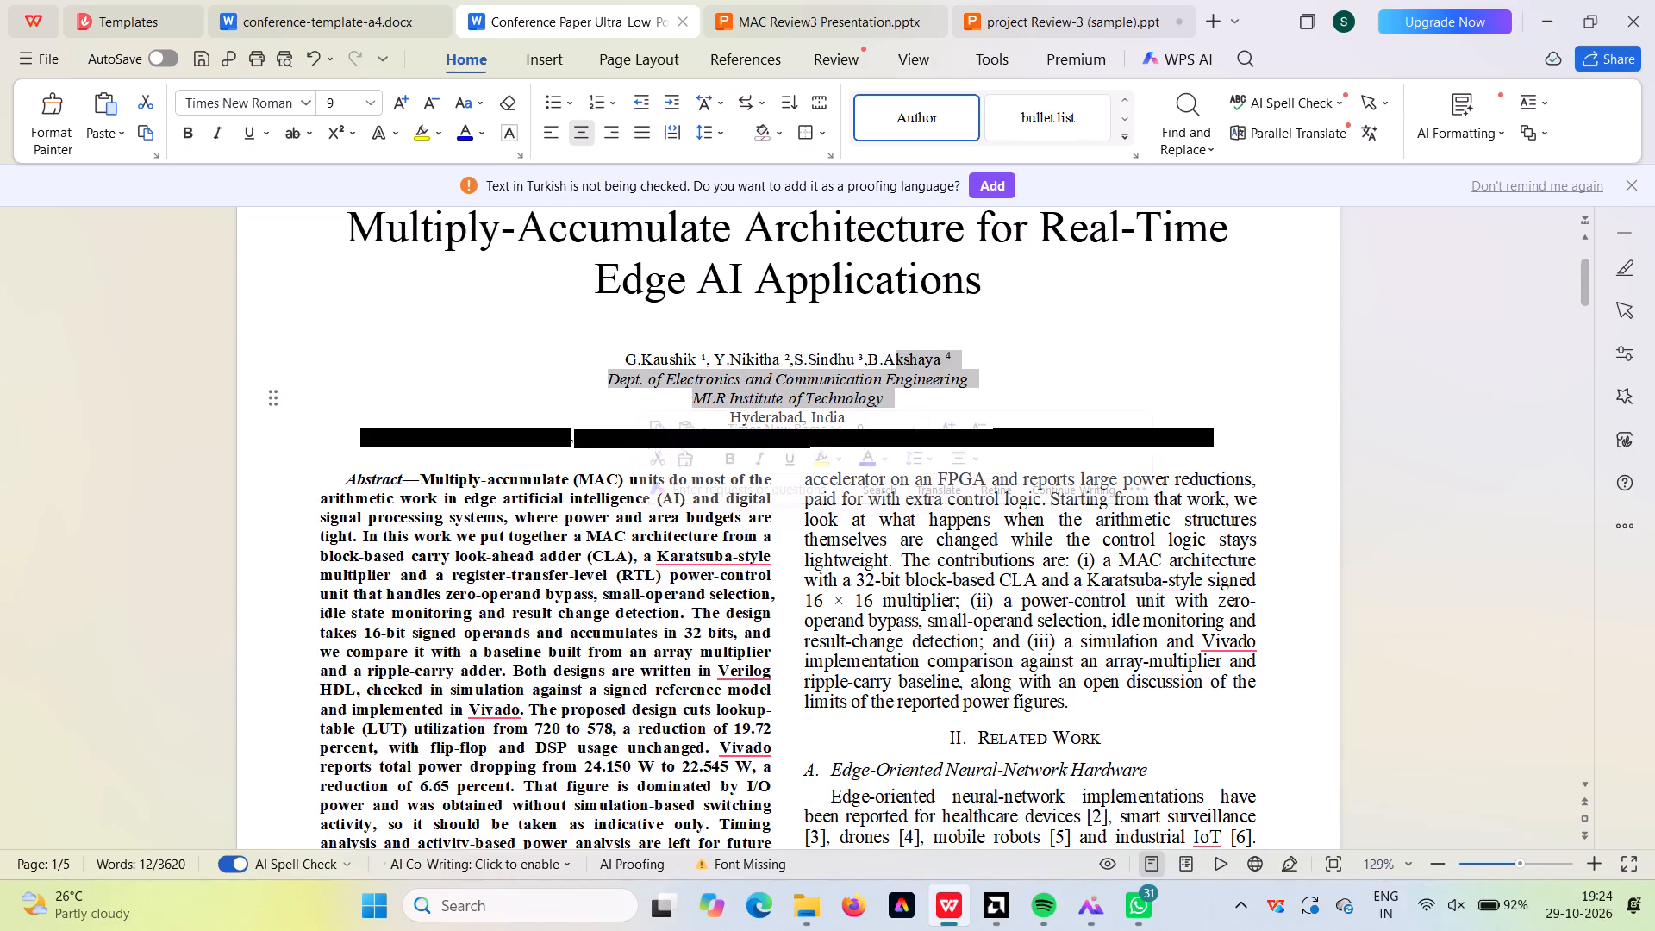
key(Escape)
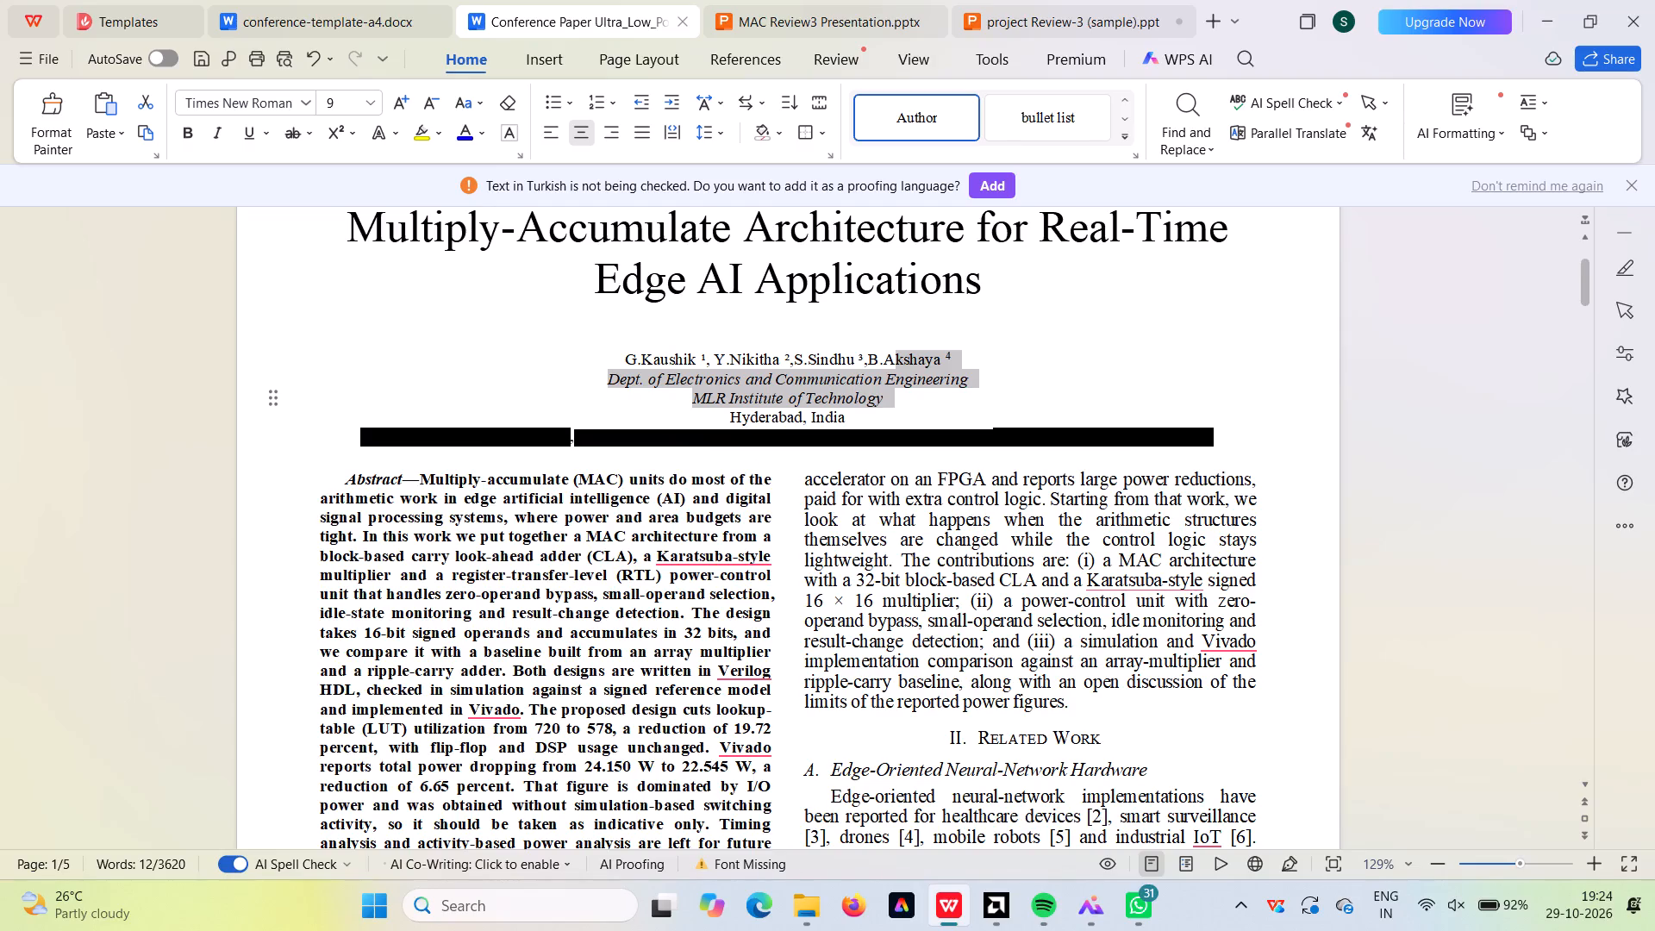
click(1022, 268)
Replace the left arrow in equation (1) of the Introduction with an equals sign.
scroll(1023, 420, down, 1)
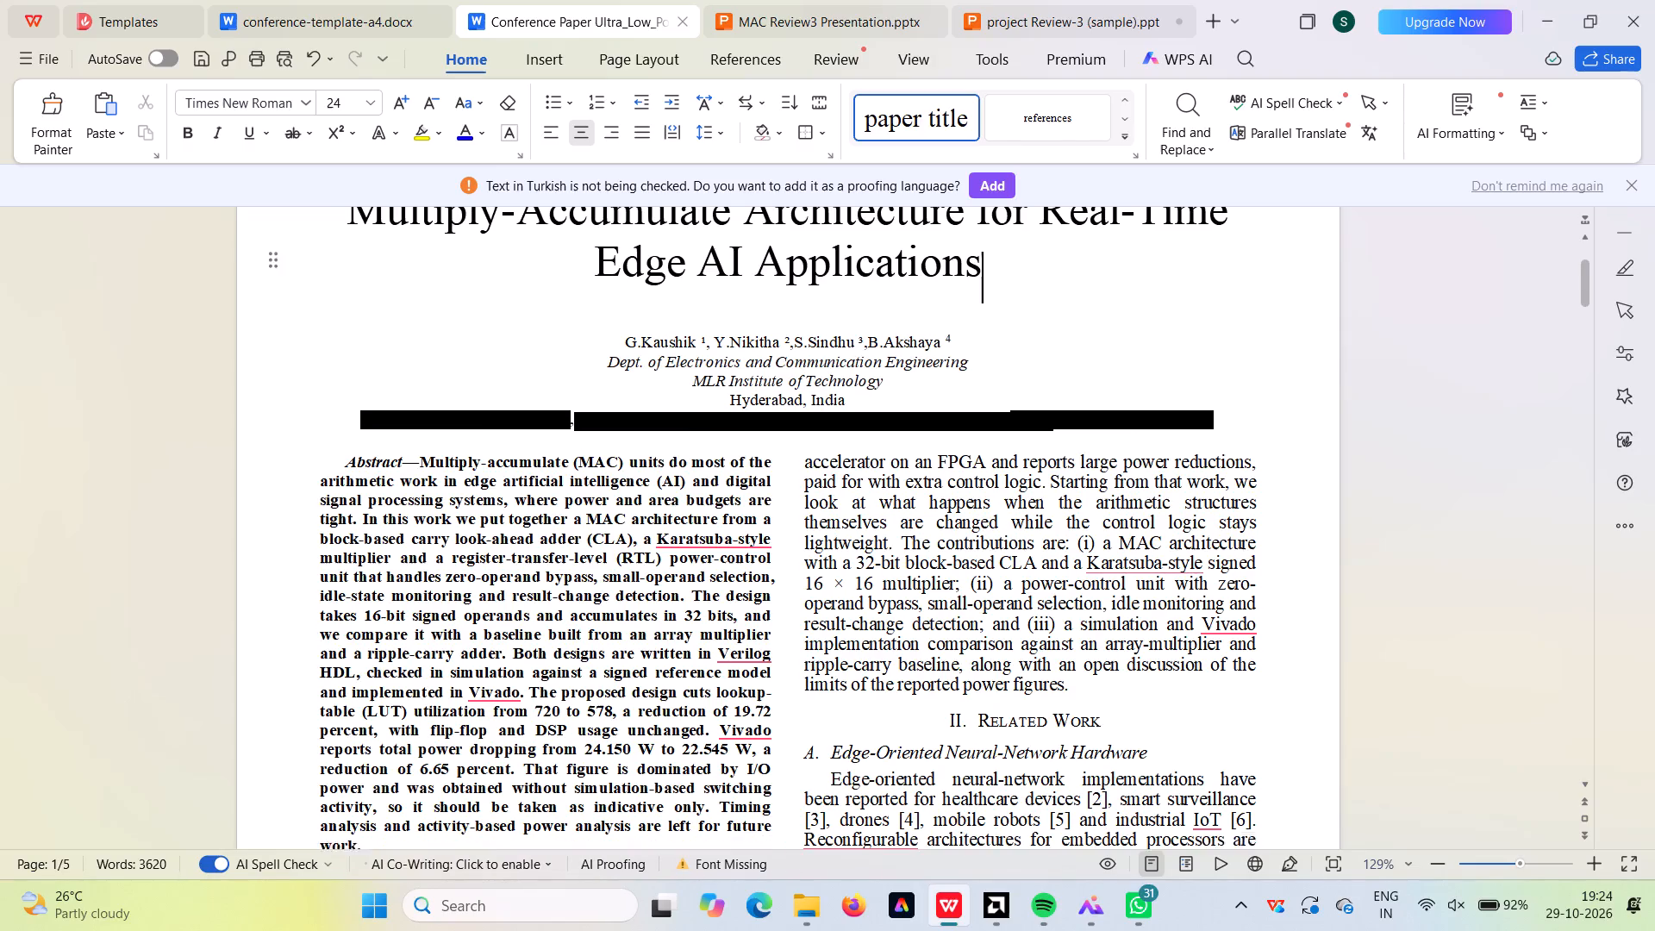
scroll(1023, 420, down, 4)
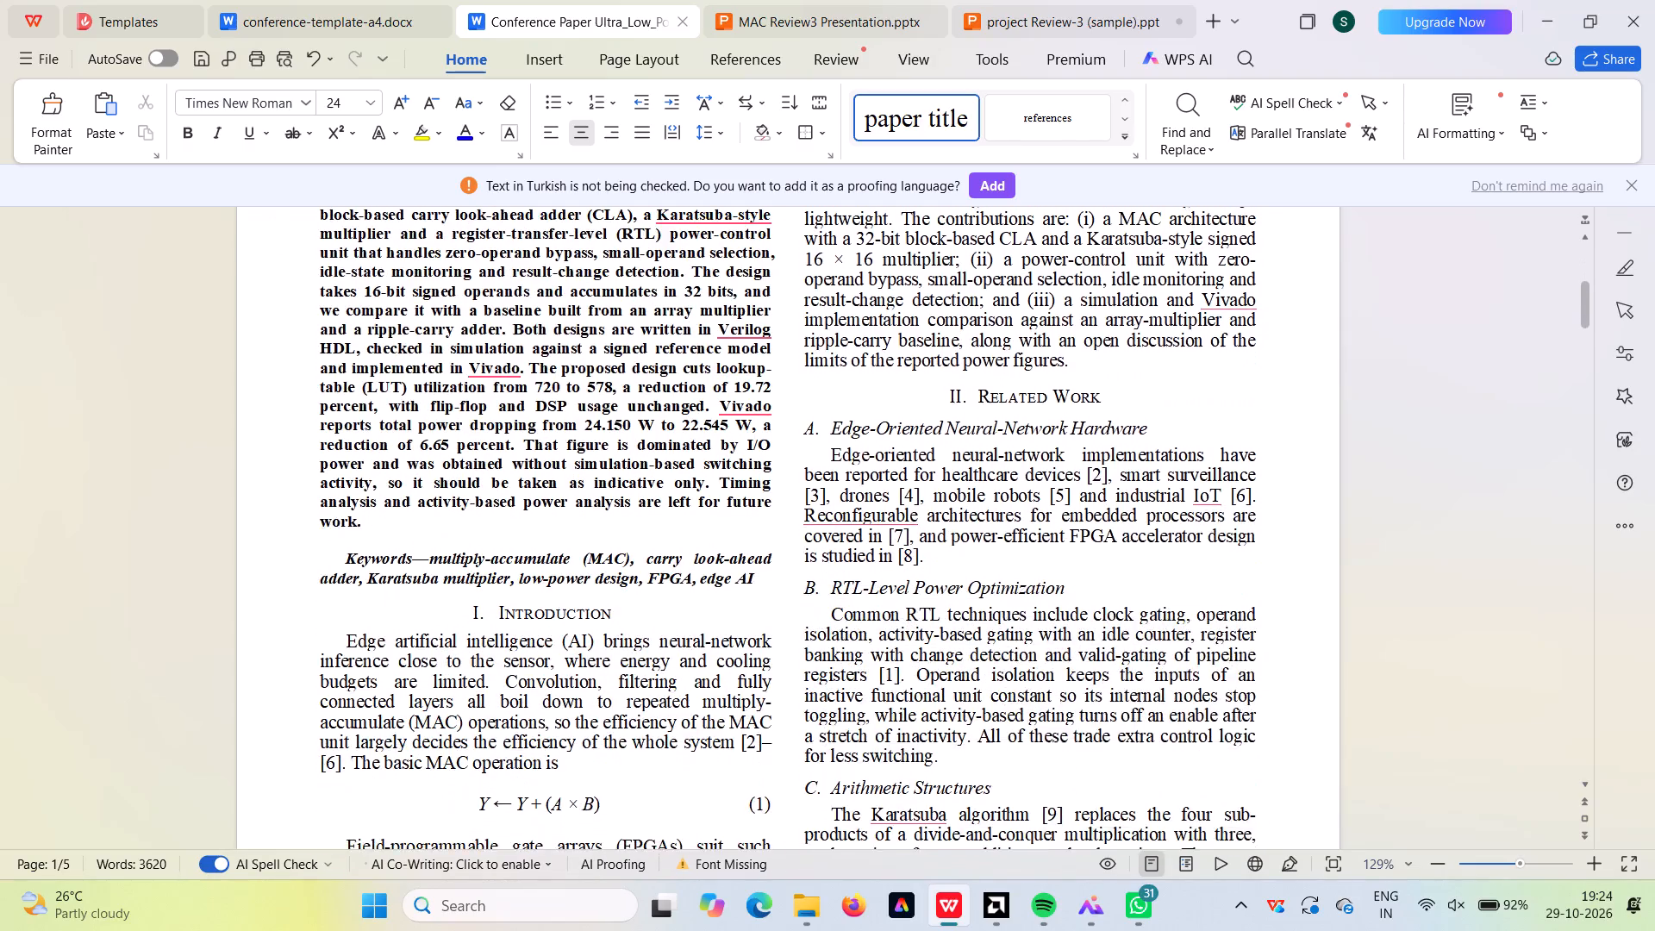
scroll(1023, 420, down, 4)
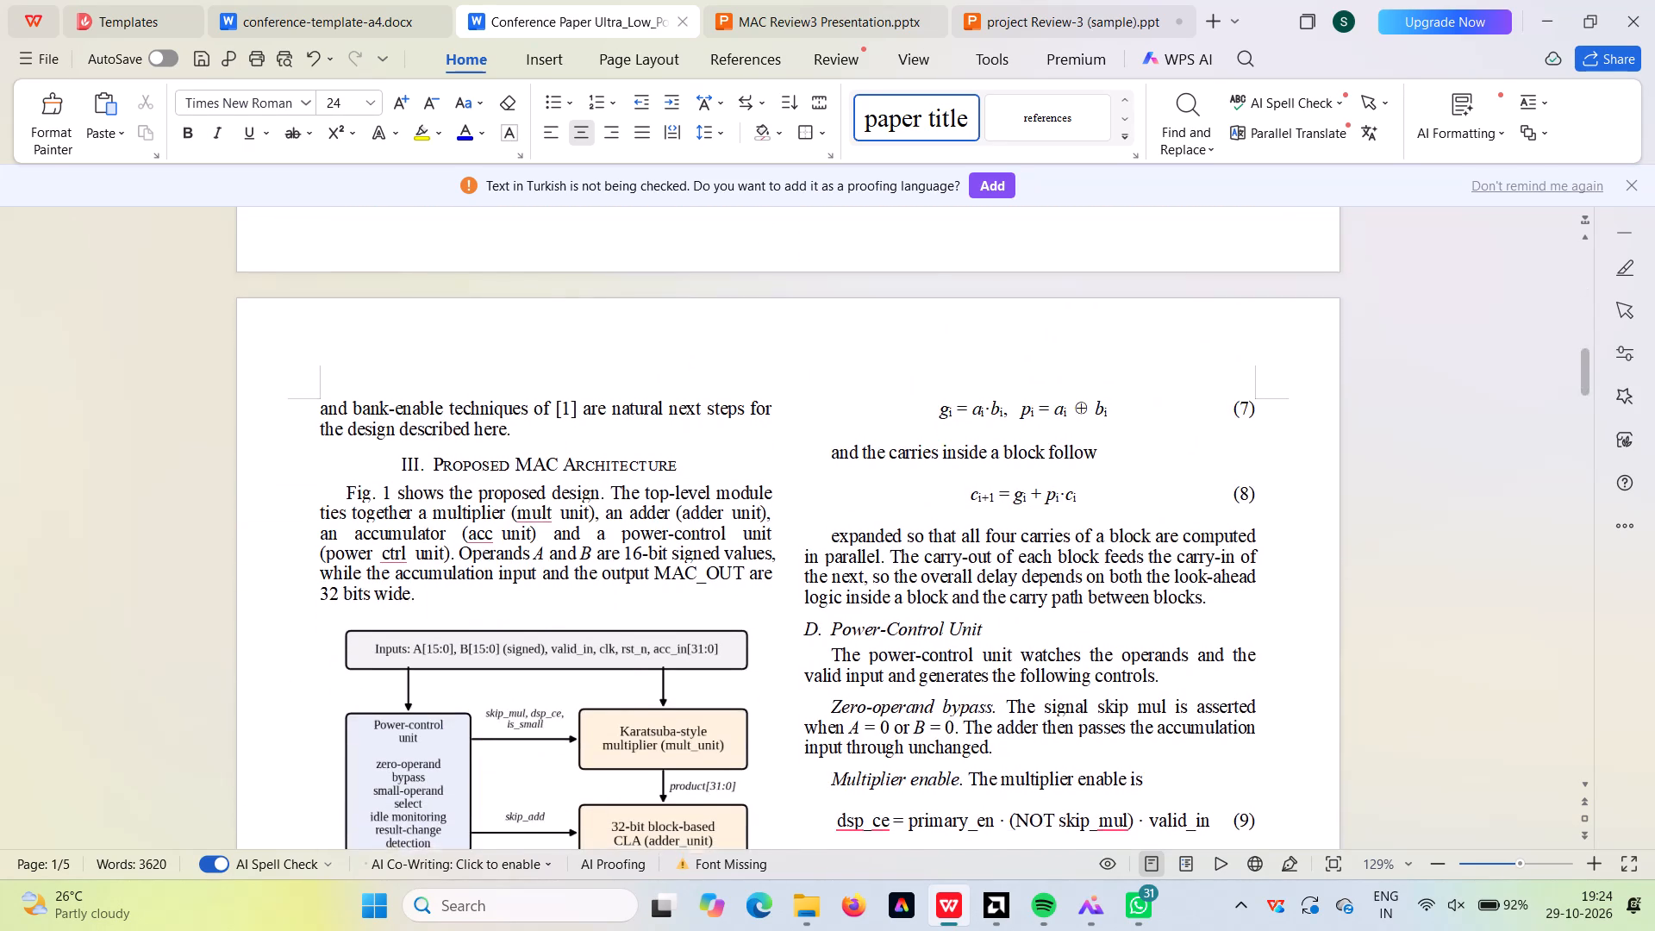
scroll(1023, 420, down, 2)
scroll(1023, 420, up, 4)
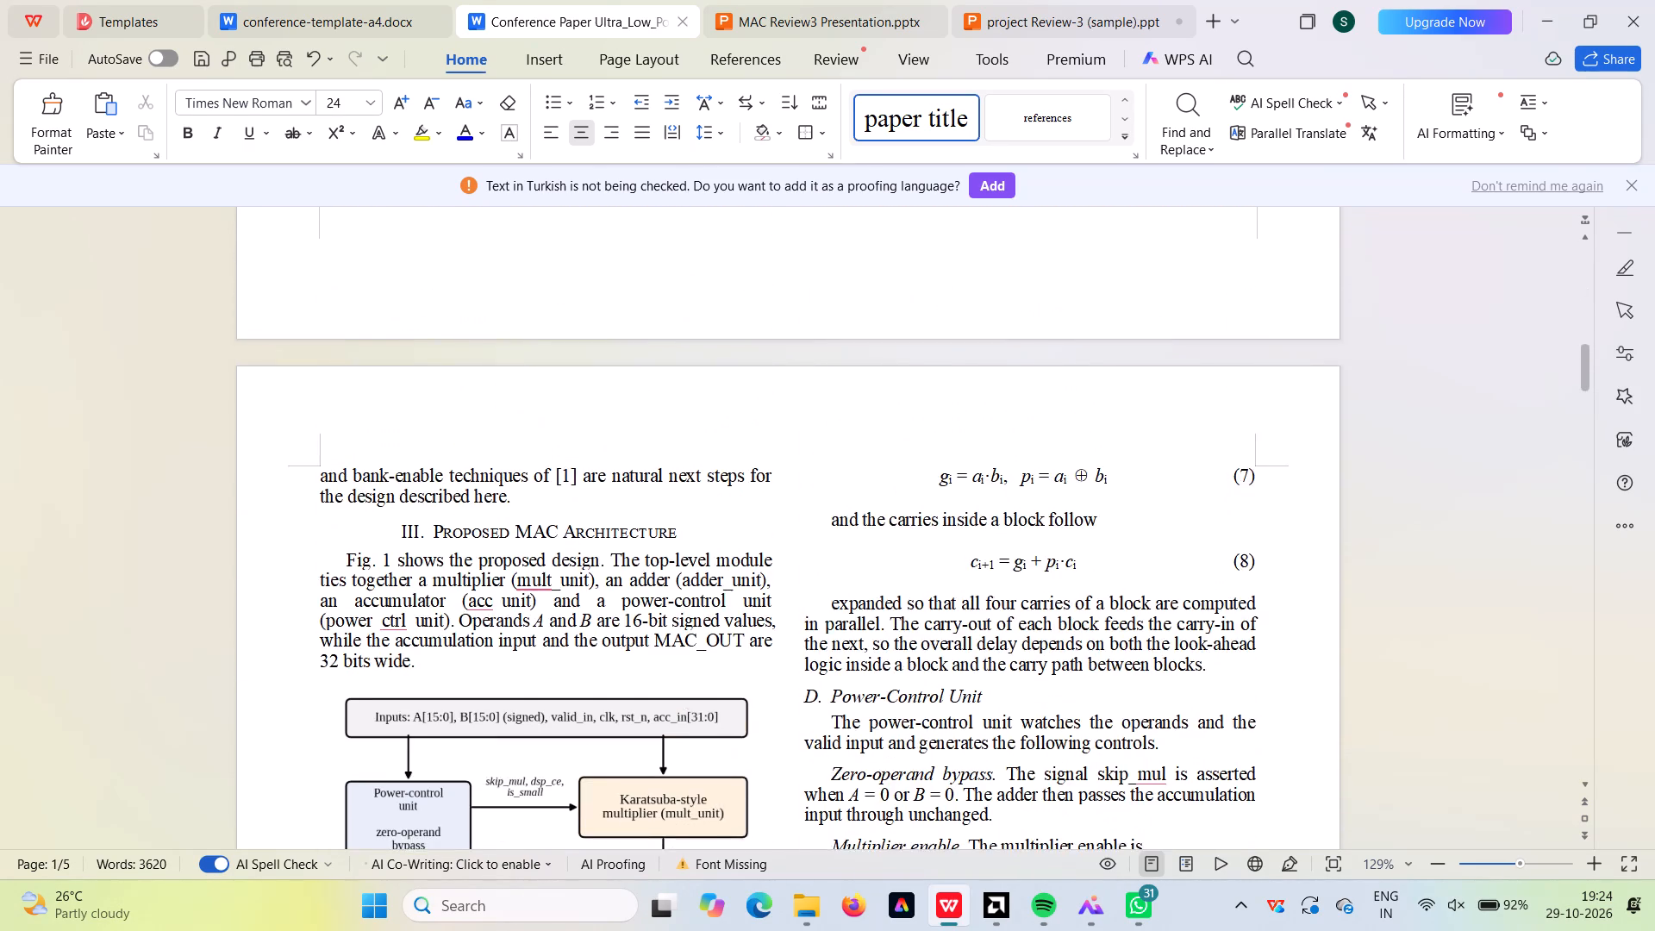
scroll(1023, 420, up, 2)
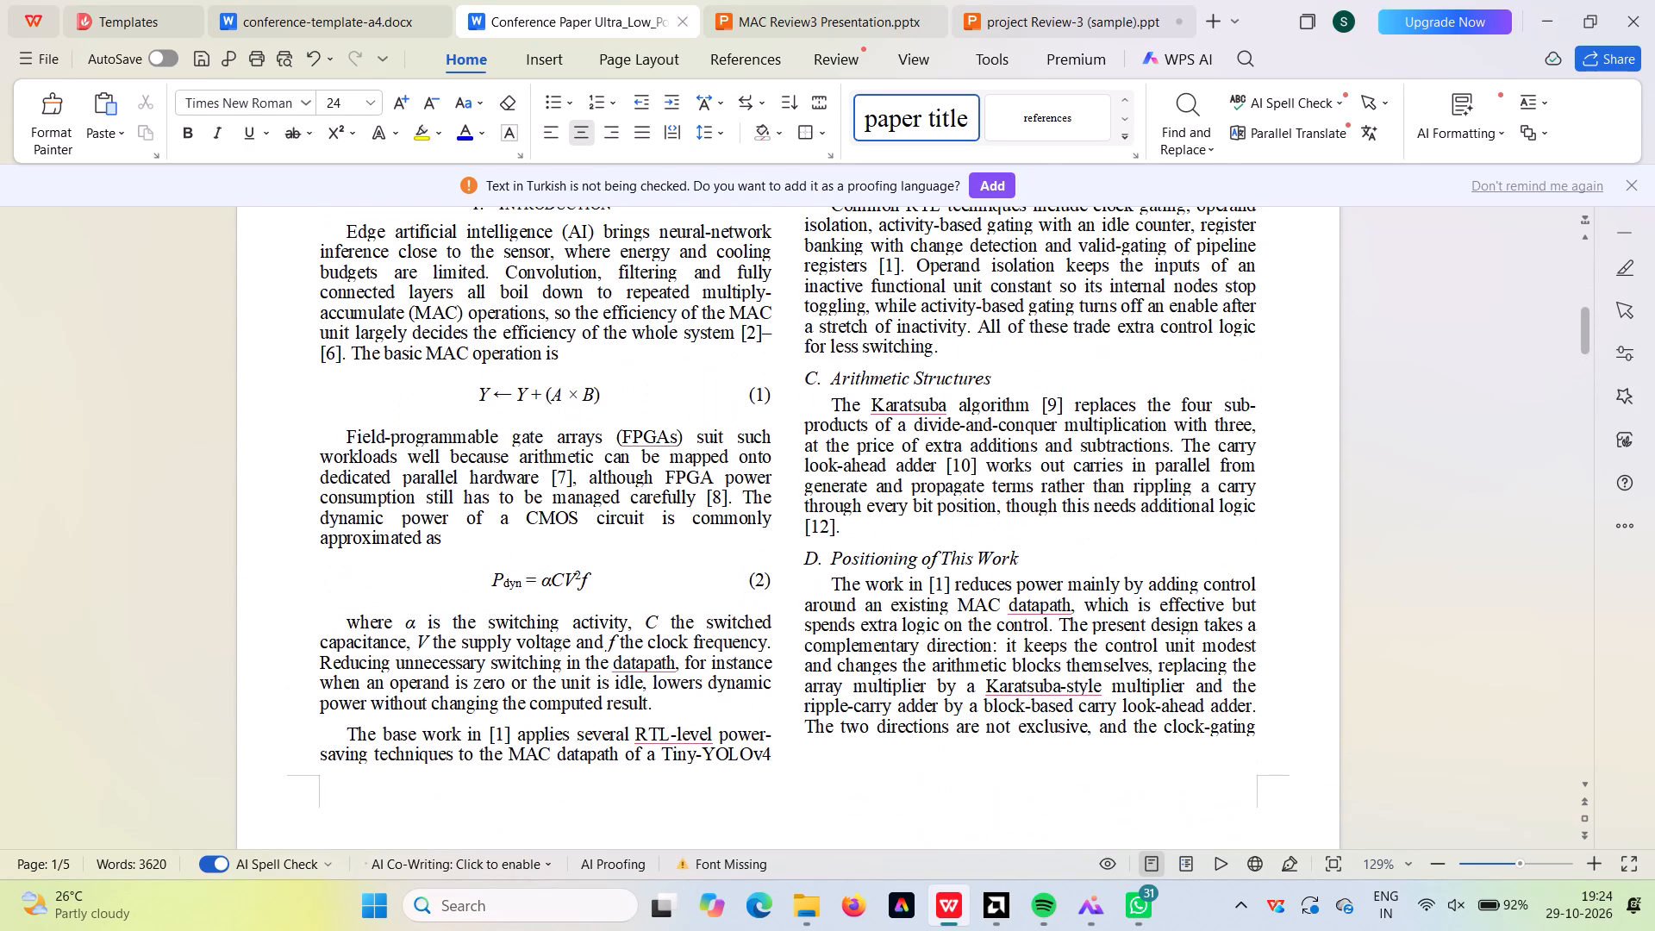
click(515, 390)
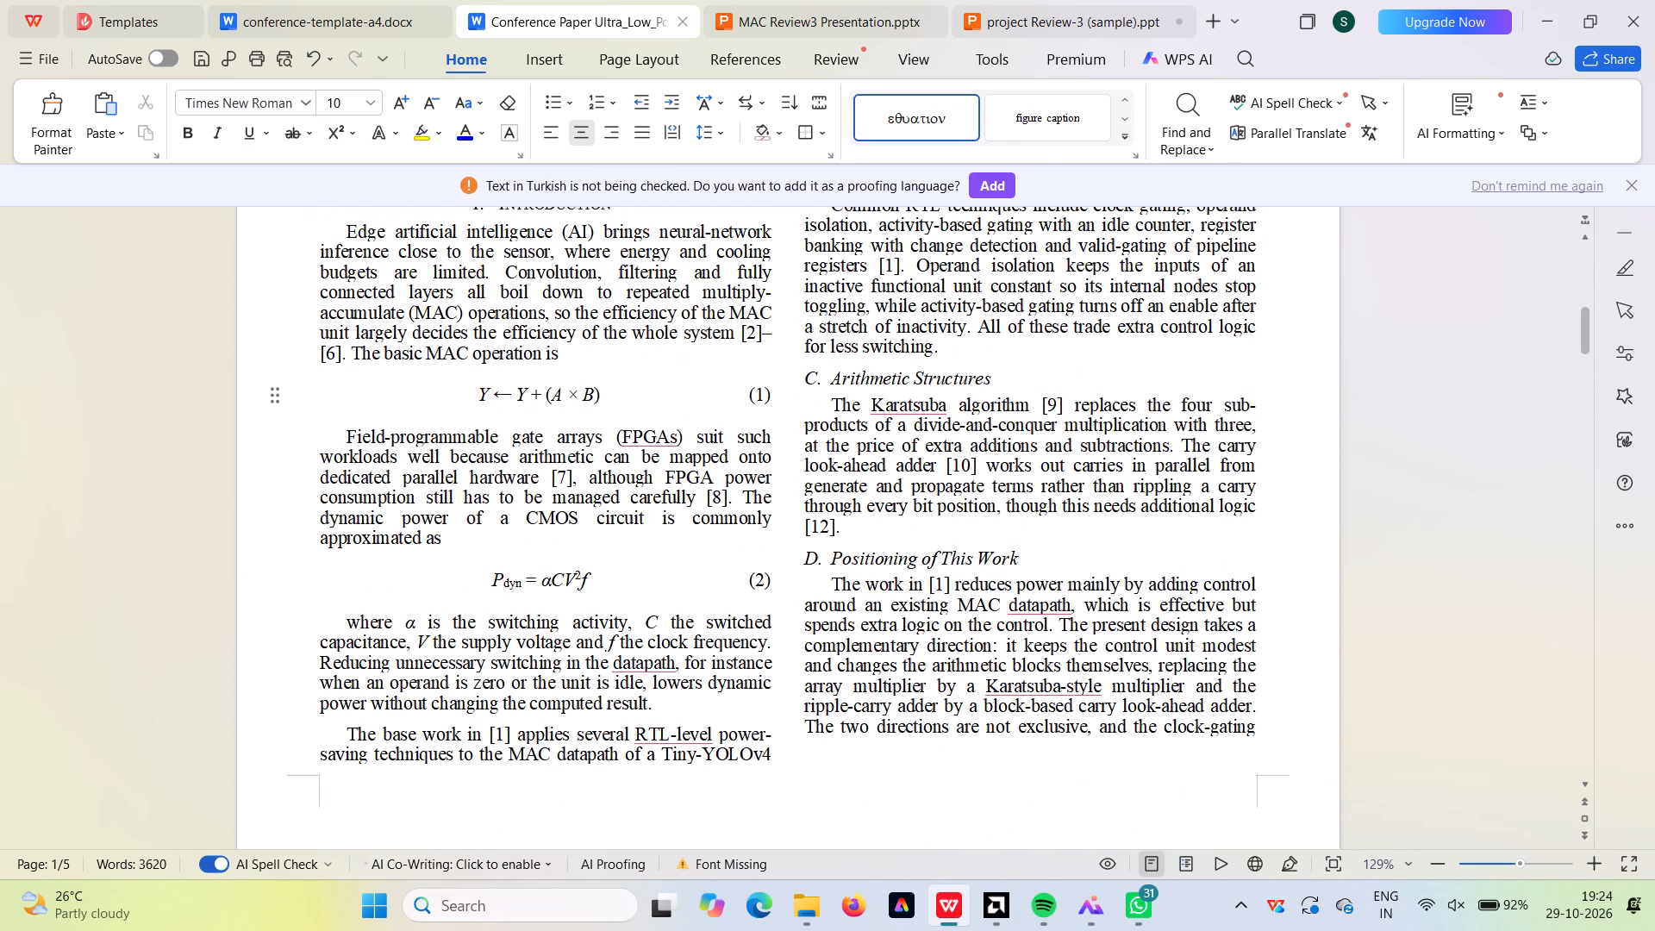
key(BackSpace)
key(BackSpace)
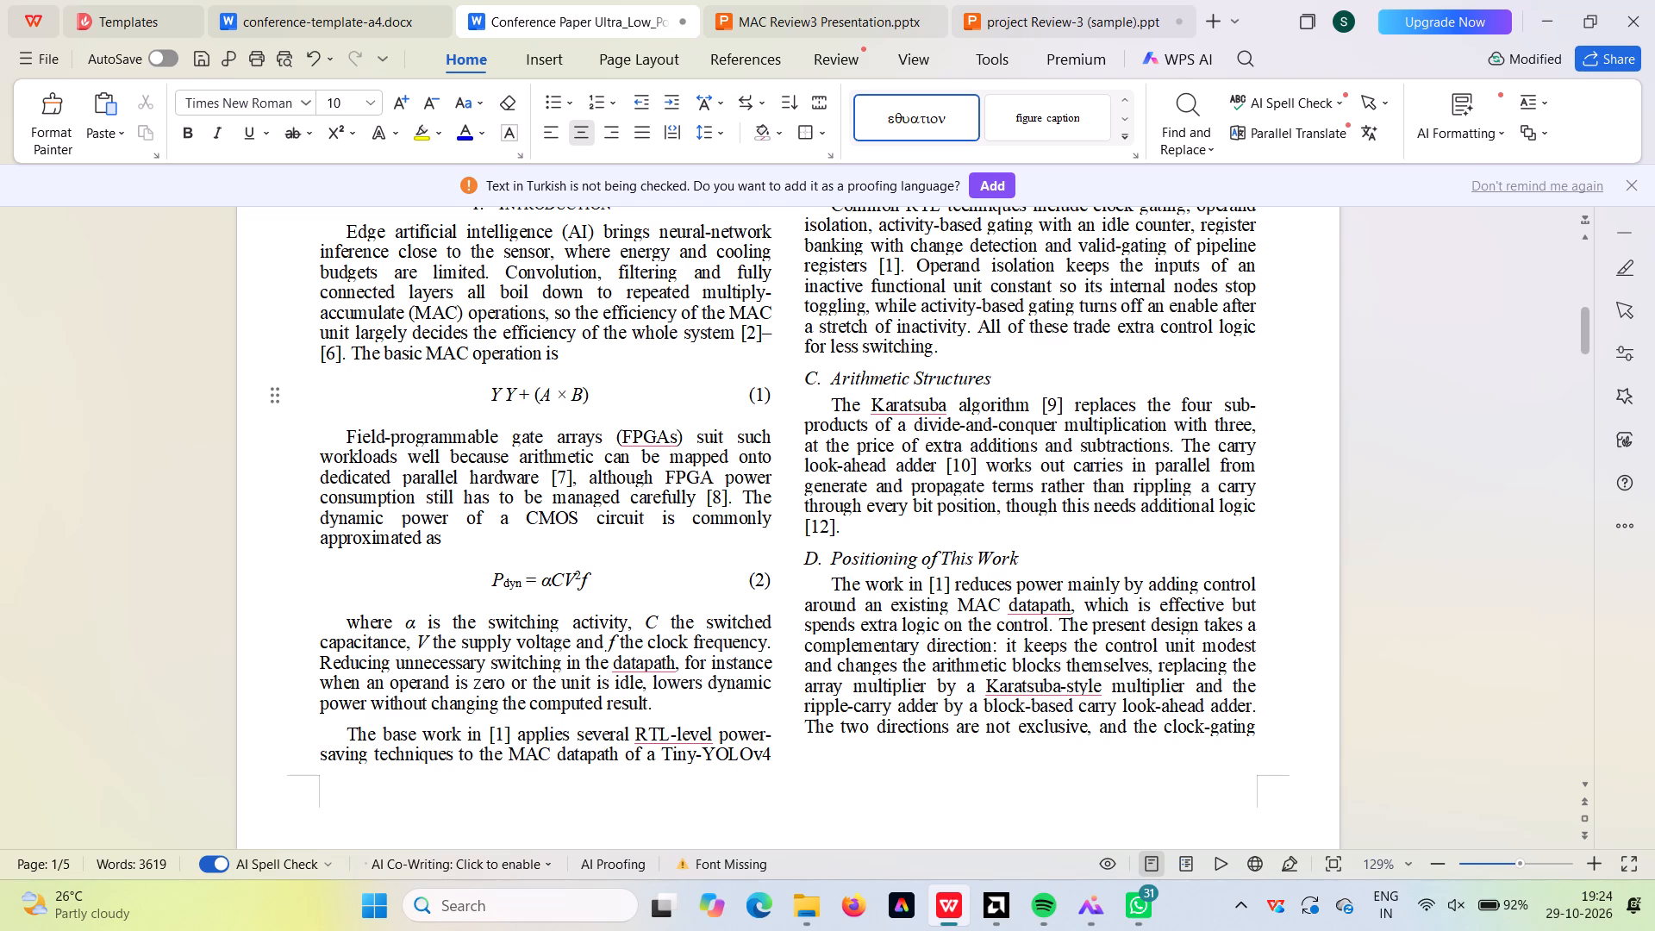
key(equal)
Insert five empty paragraphs above the Table I caption to push the whole table onto the next page.
scroll(515, 390, down, 1)
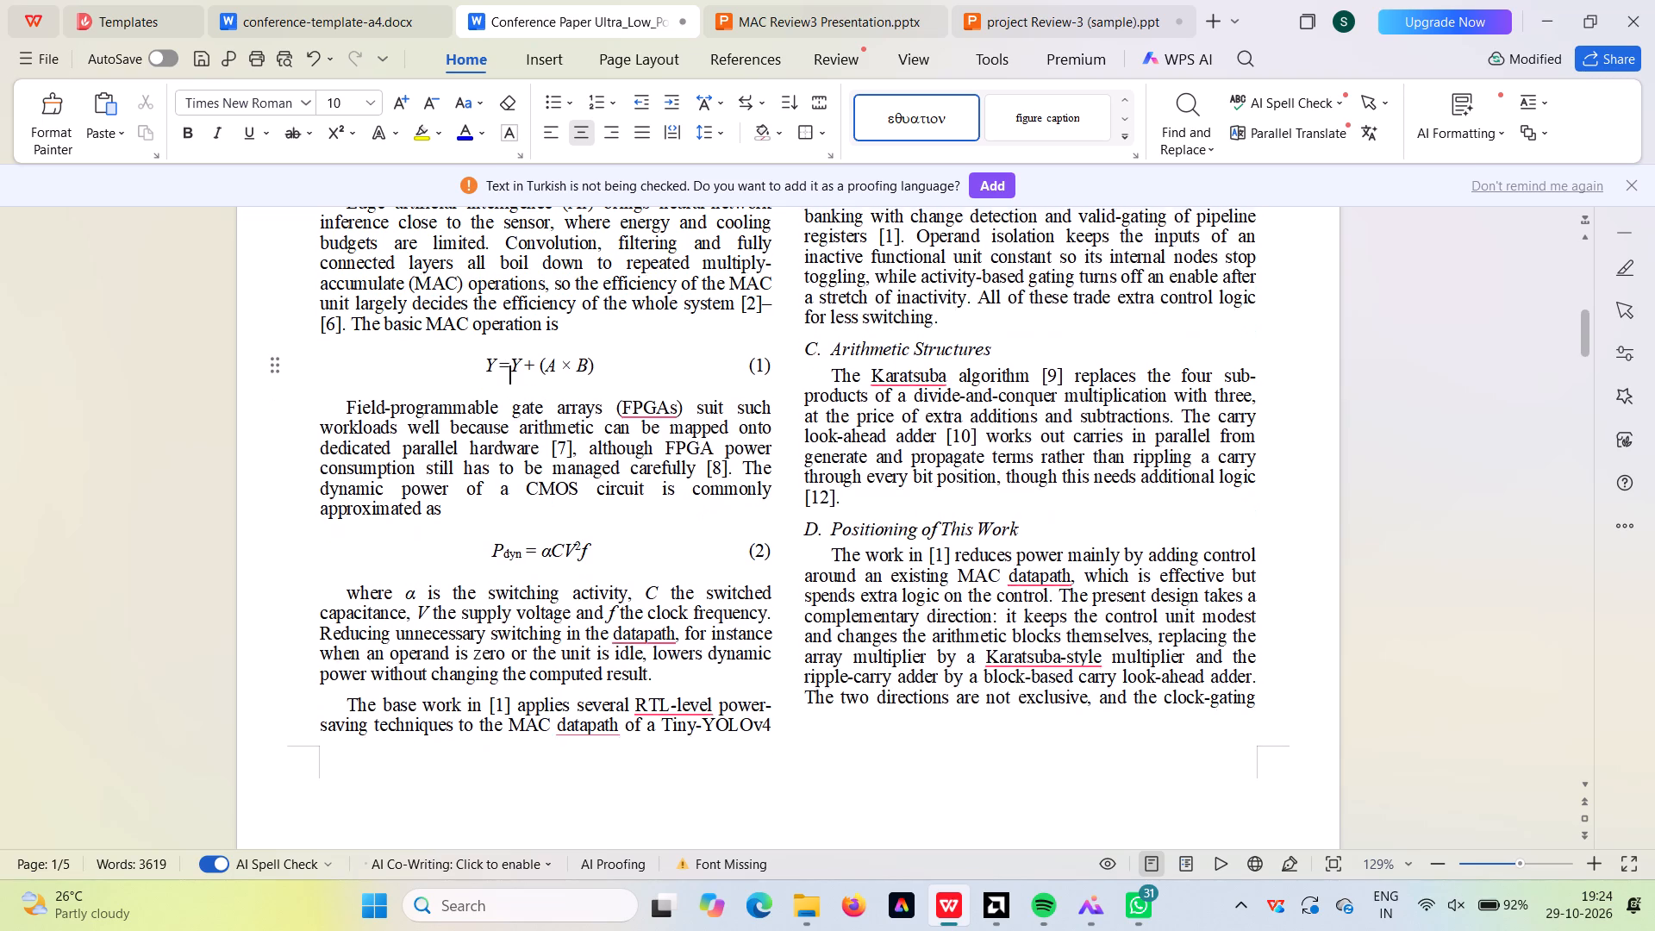
scroll(515, 390, down, 2)
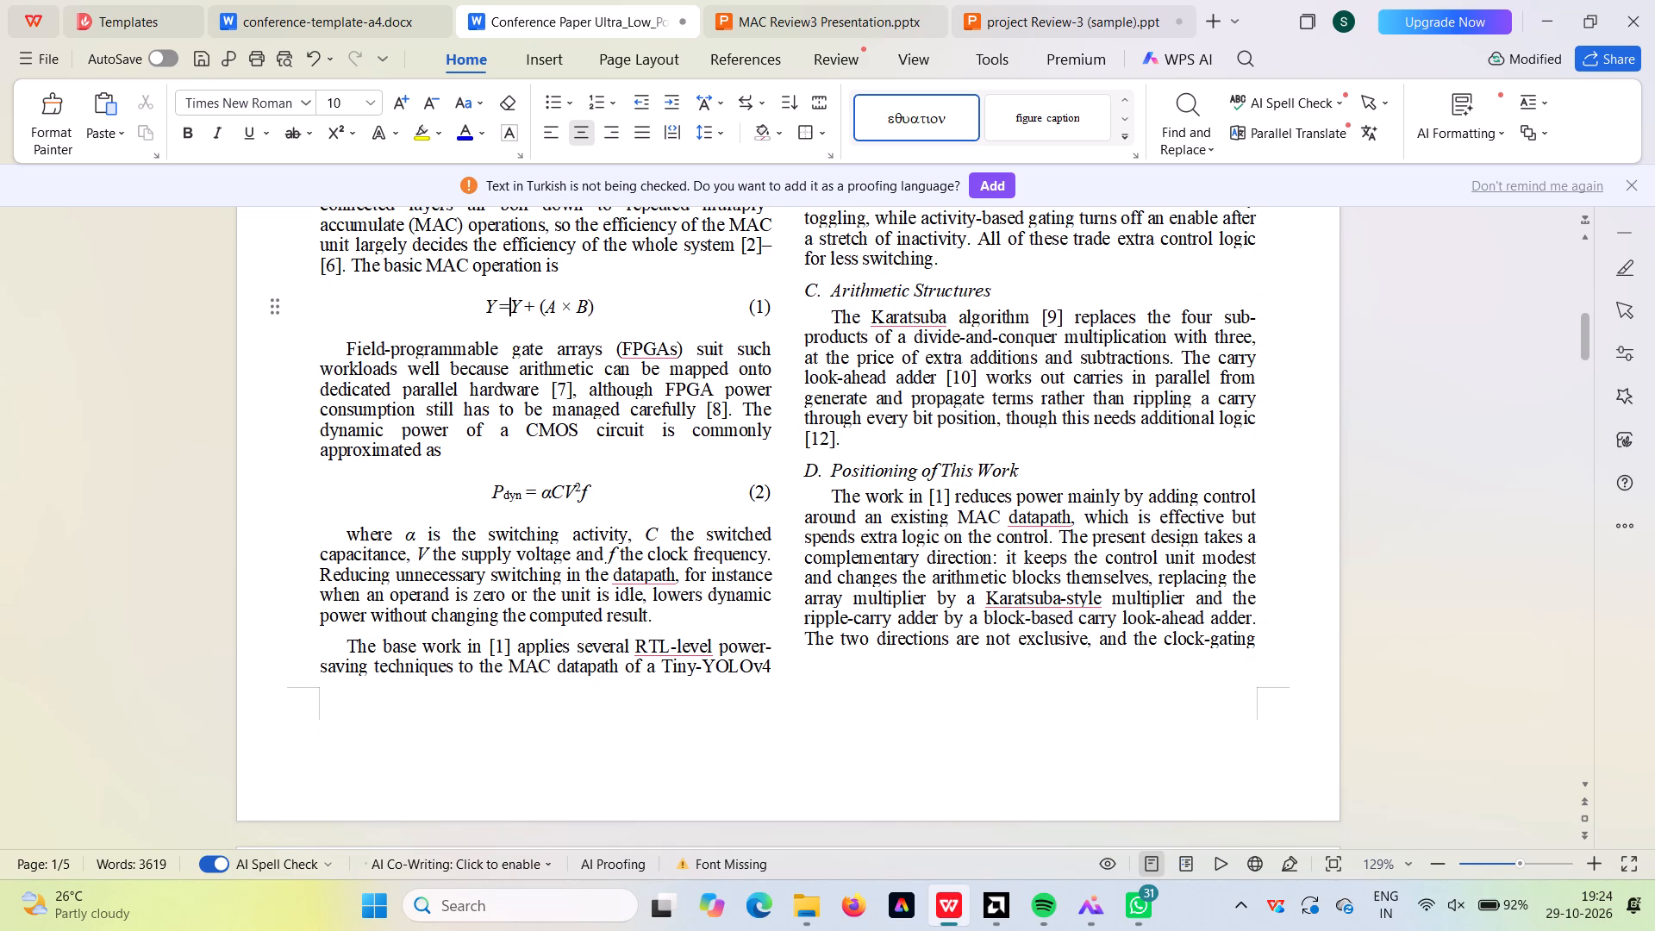
scroll(515, 390, down, 5)
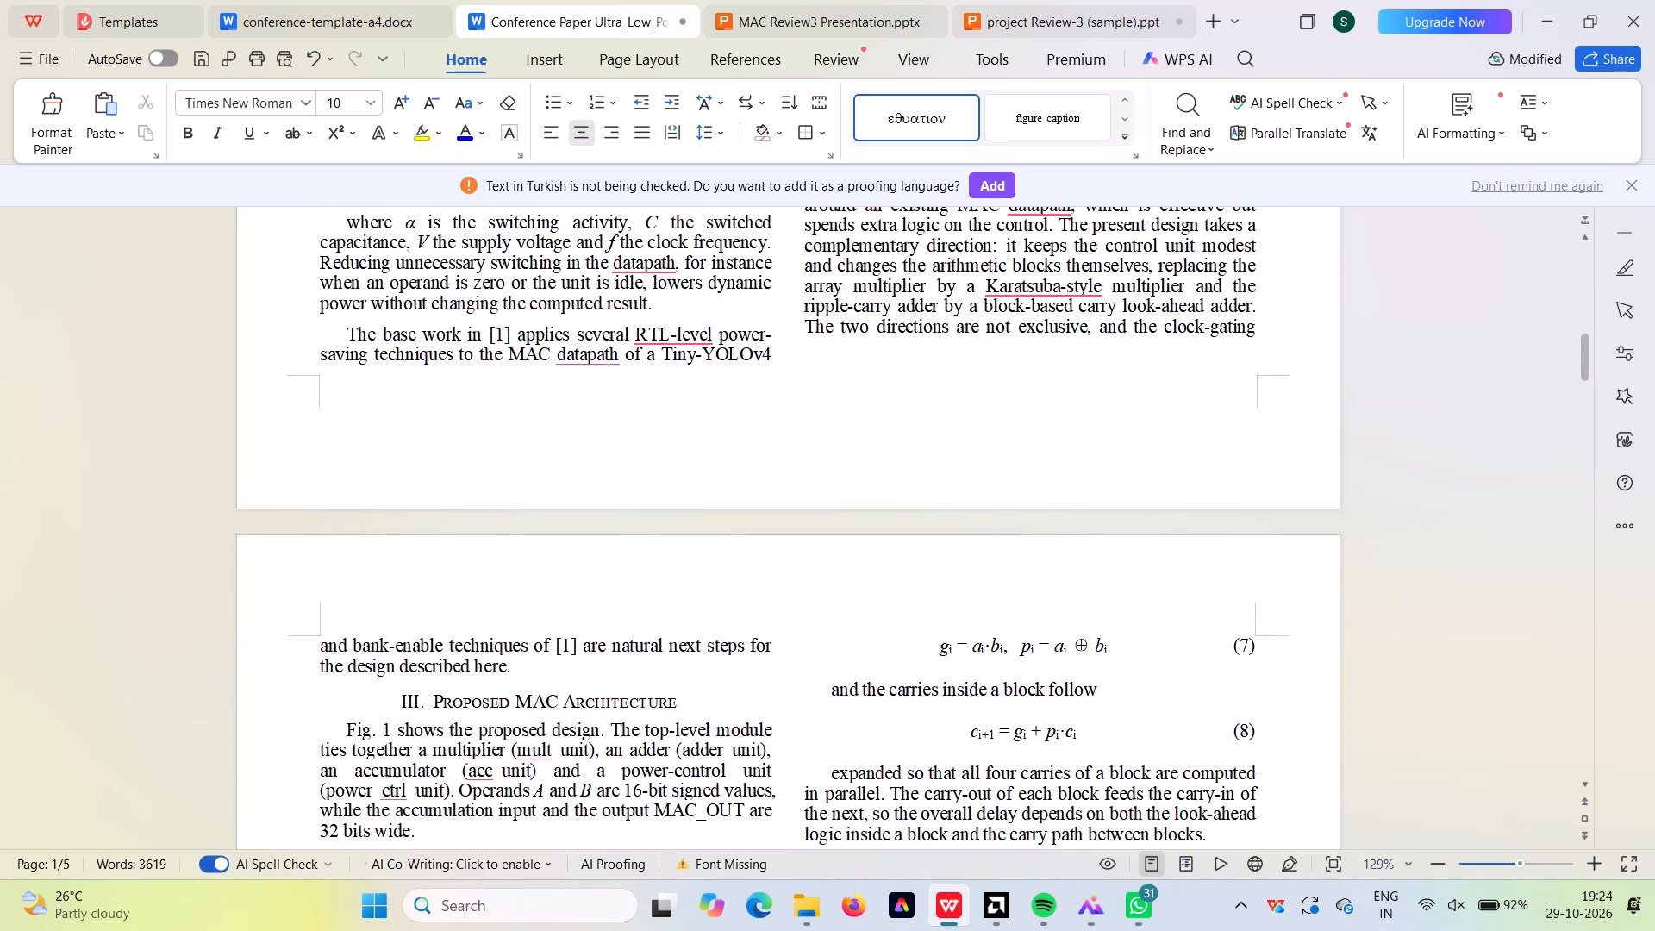
scroll(515, 390, down, 9)
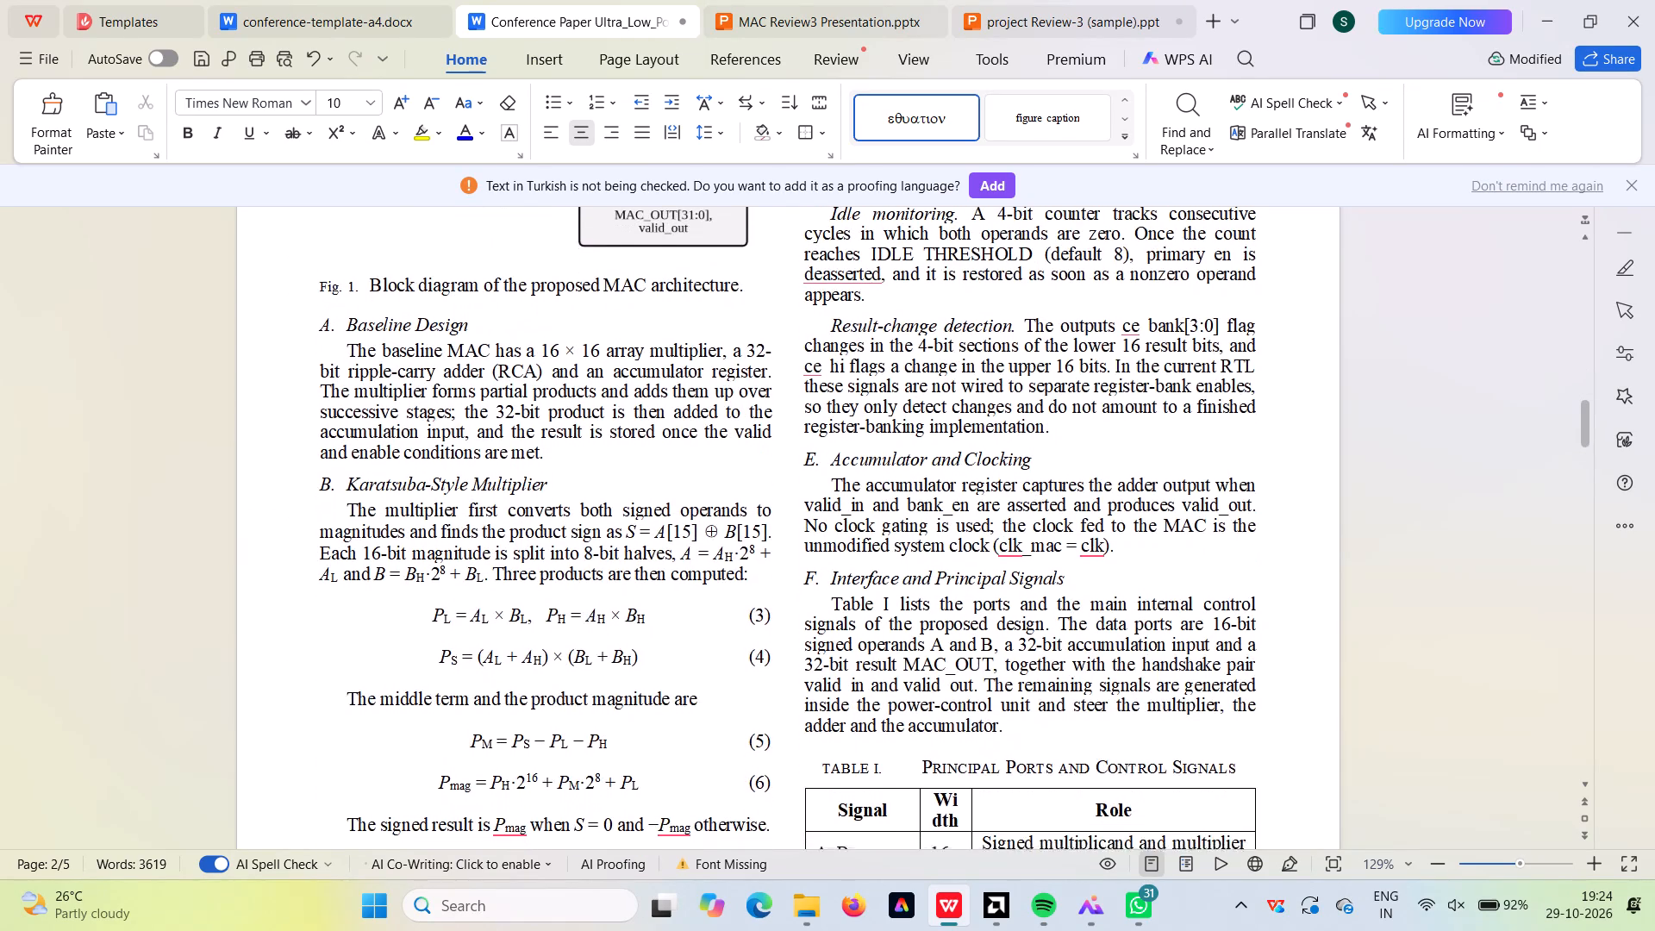
scroll(515, 390, down, 7)
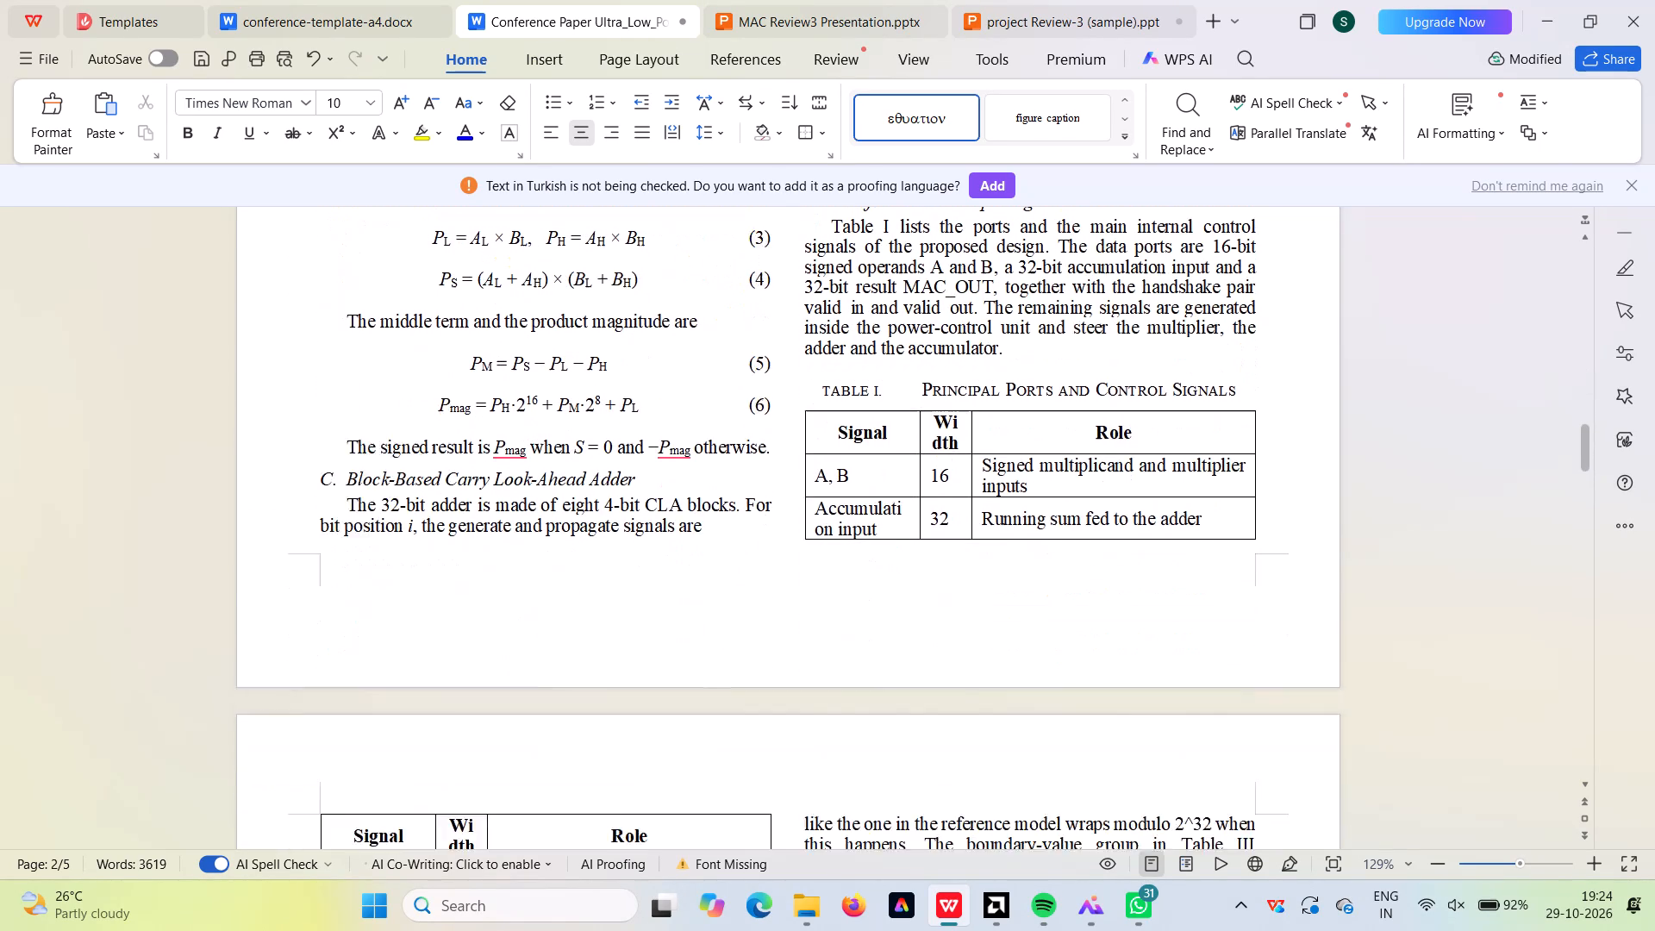
scroll(515, 390, down, 2)
scroll(515, 390, up, 2)
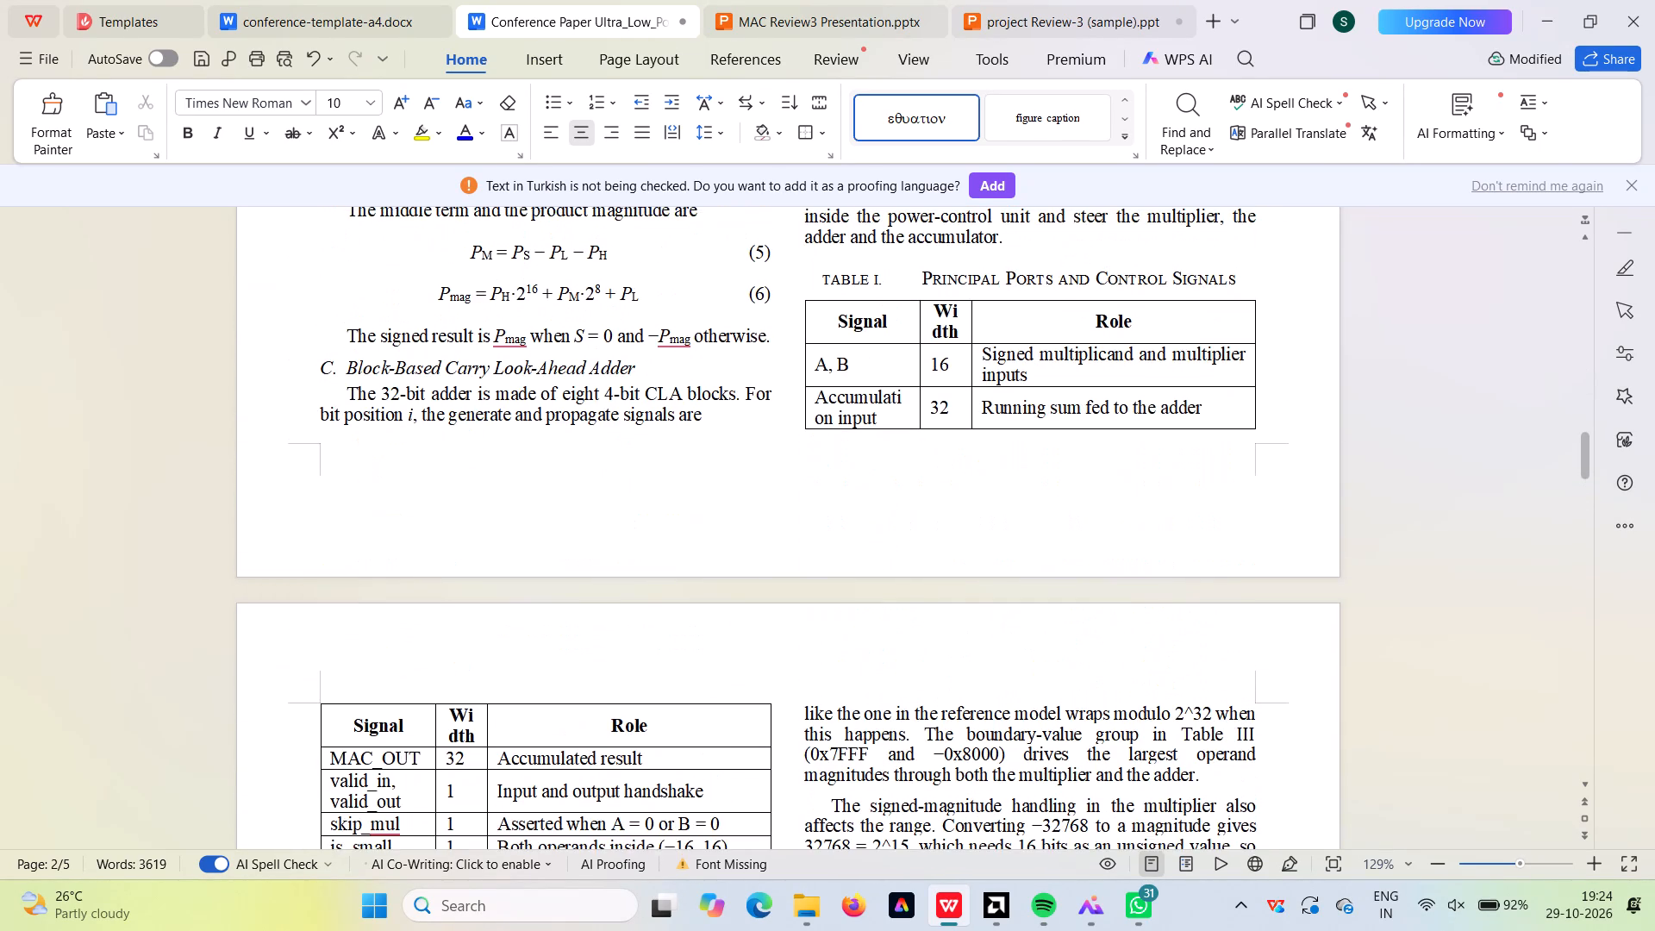
scroll(515, 390, up, 1)
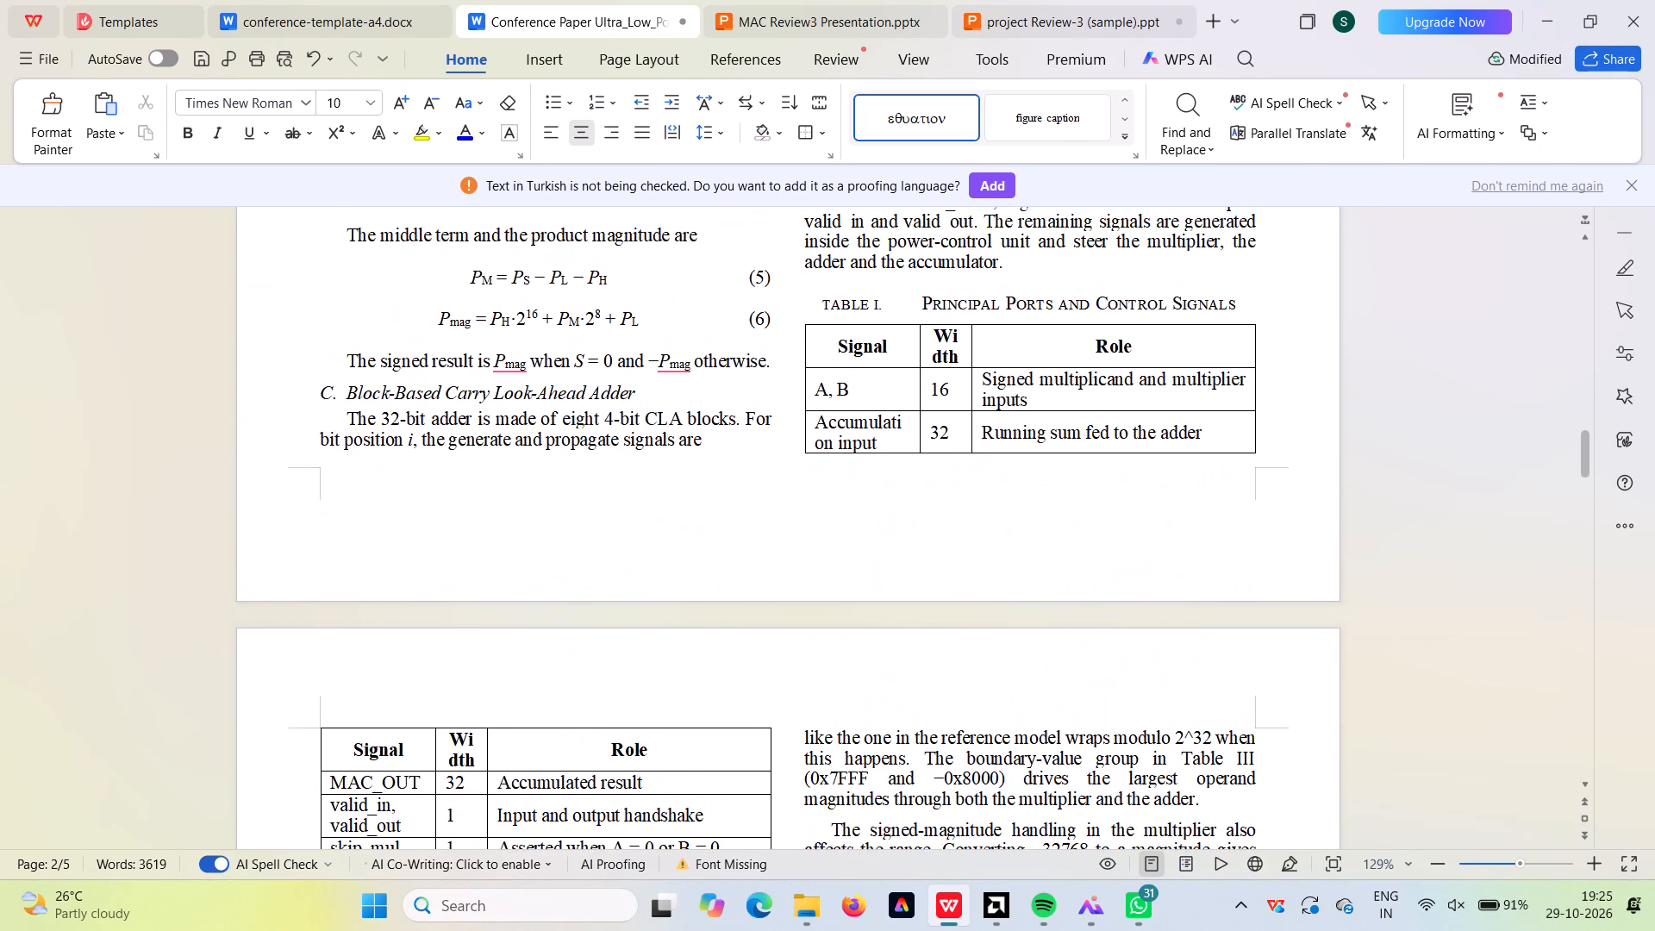
click(1032, 272)
key(Return)
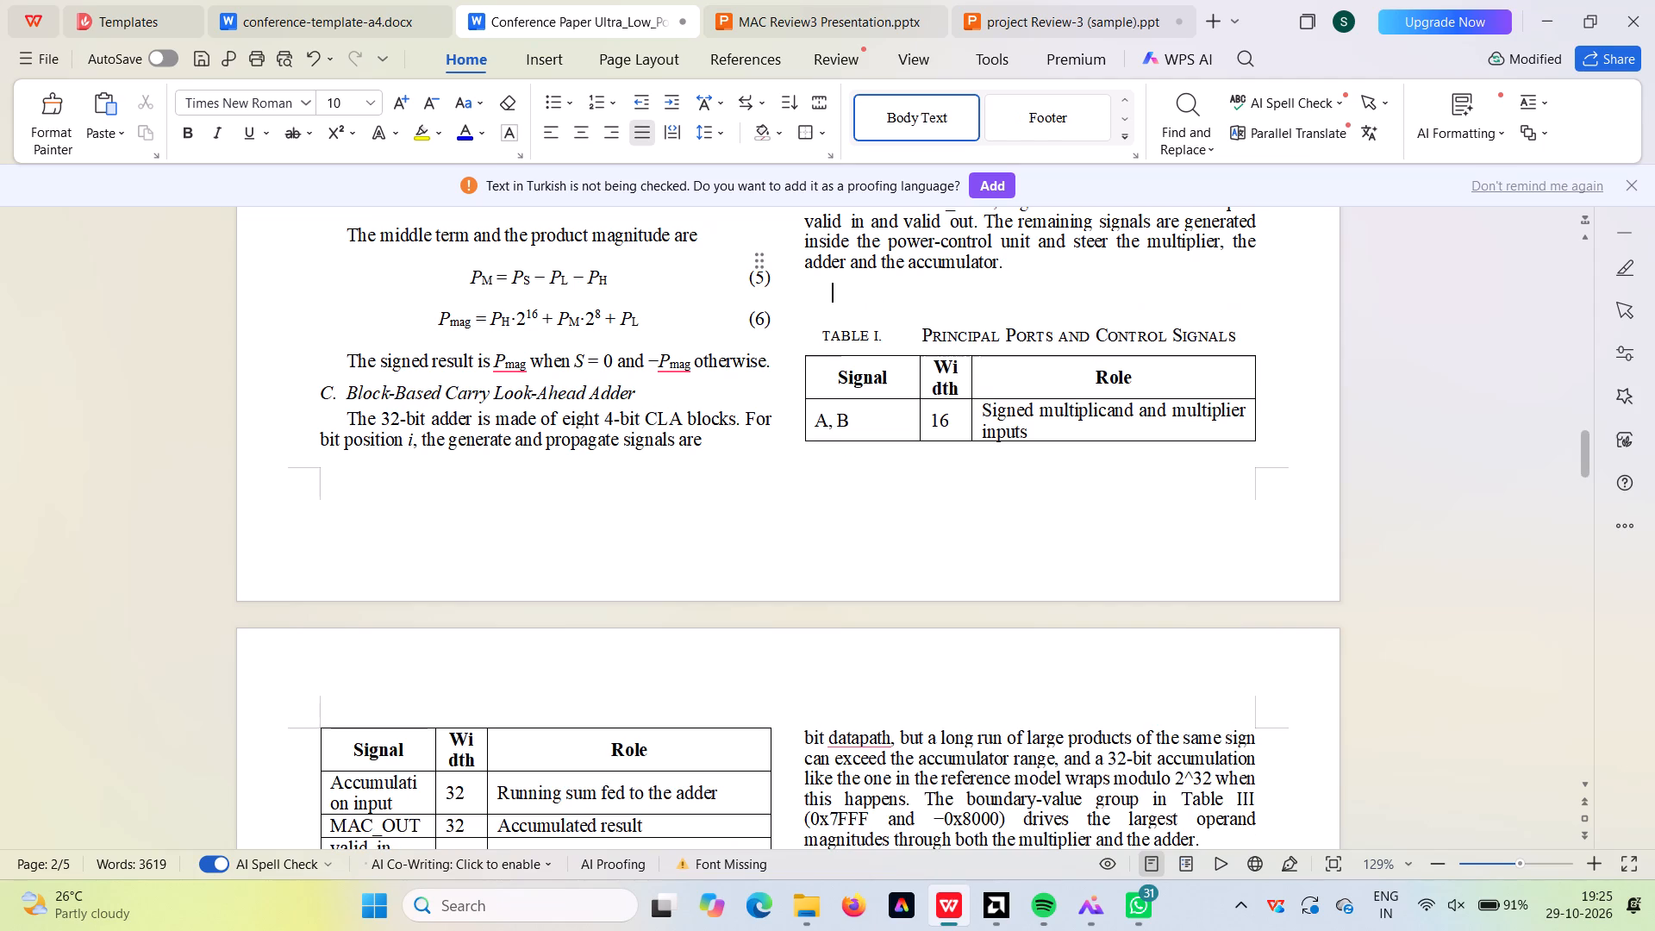
key(Return)
key(Return)
key(Return)
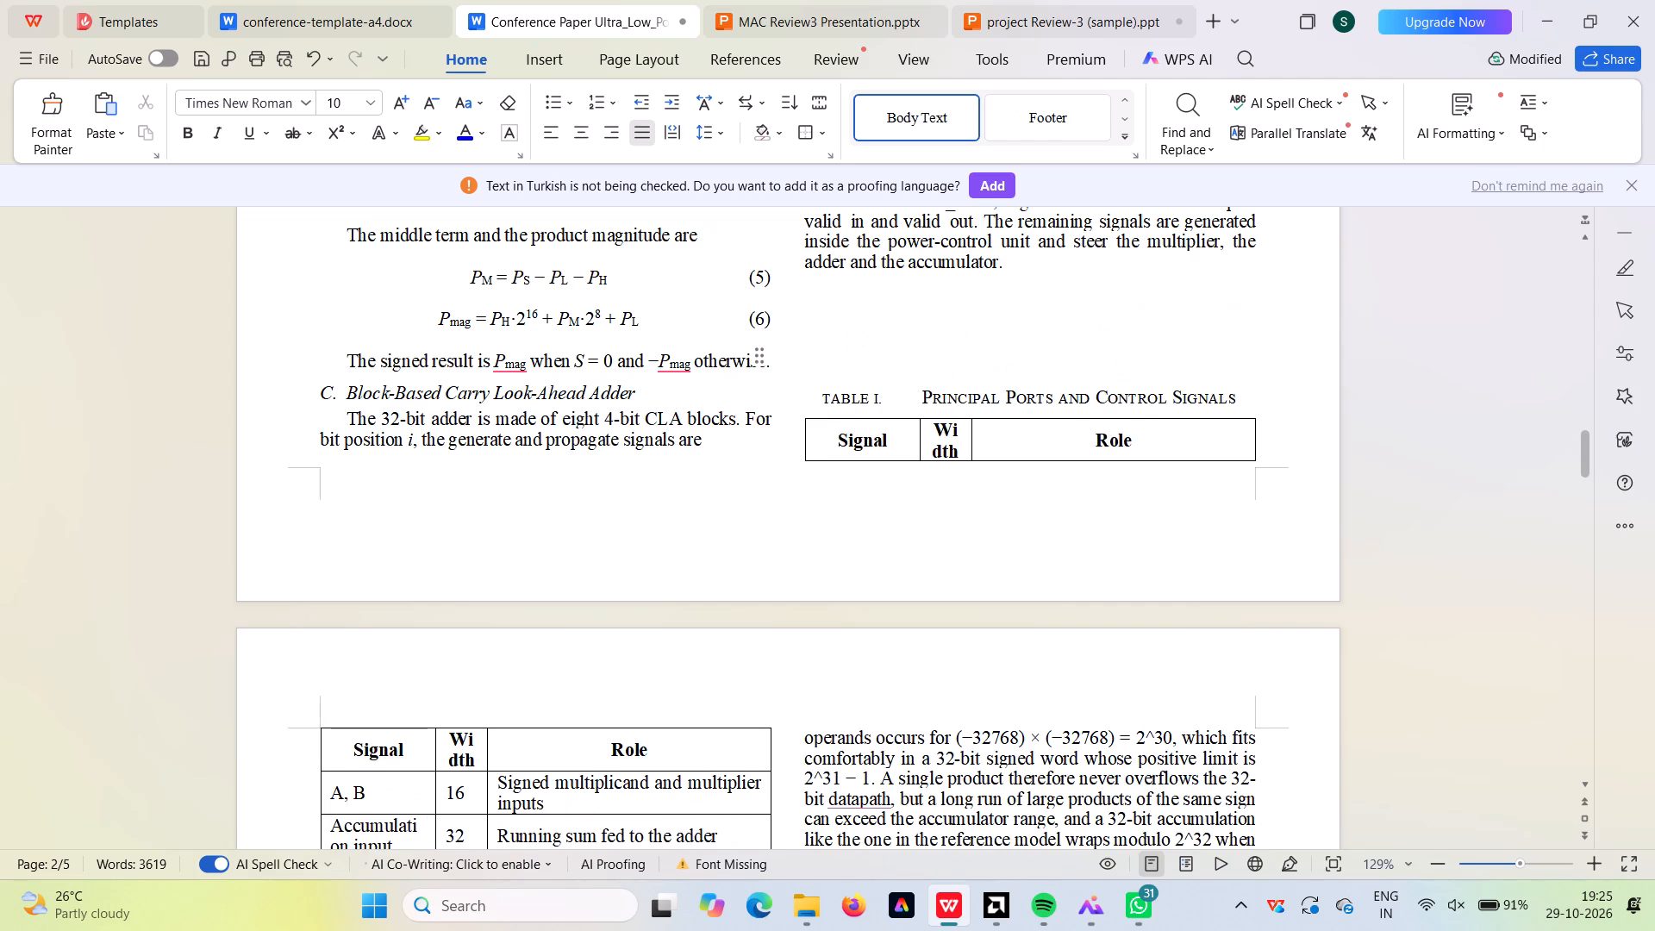
key(Return)
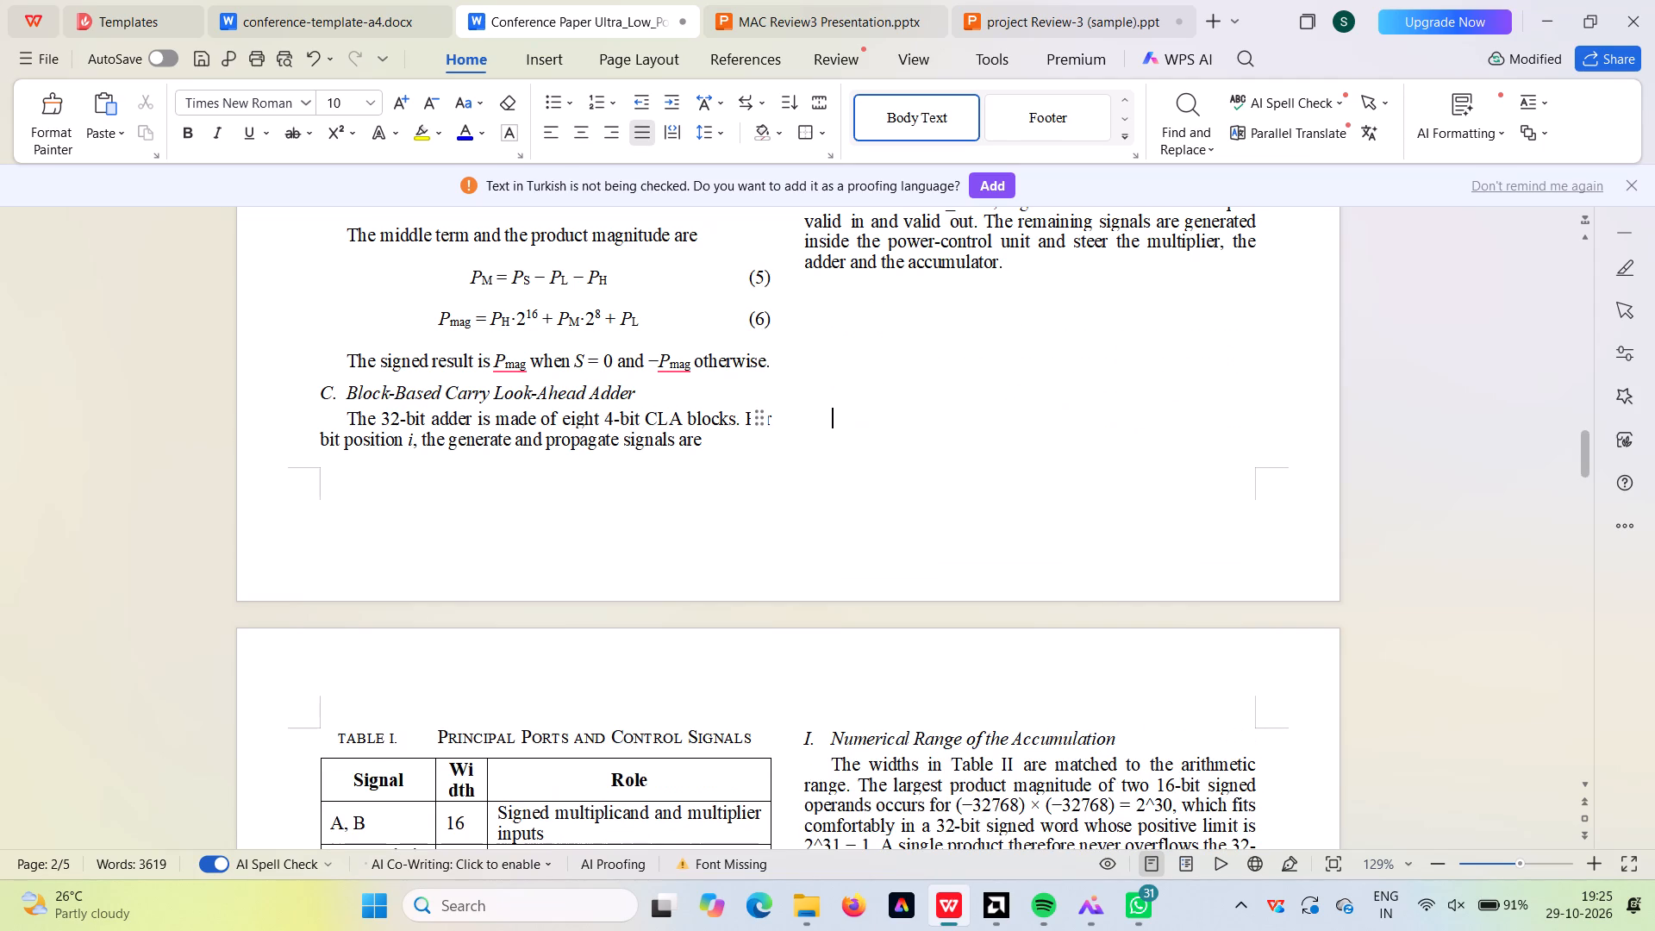
Review the third page after the table shift, checking Table II, the worked decomposition example, the Experimental Methodology text and the transition to Table III.
scroll(1032, 272, down, 3)
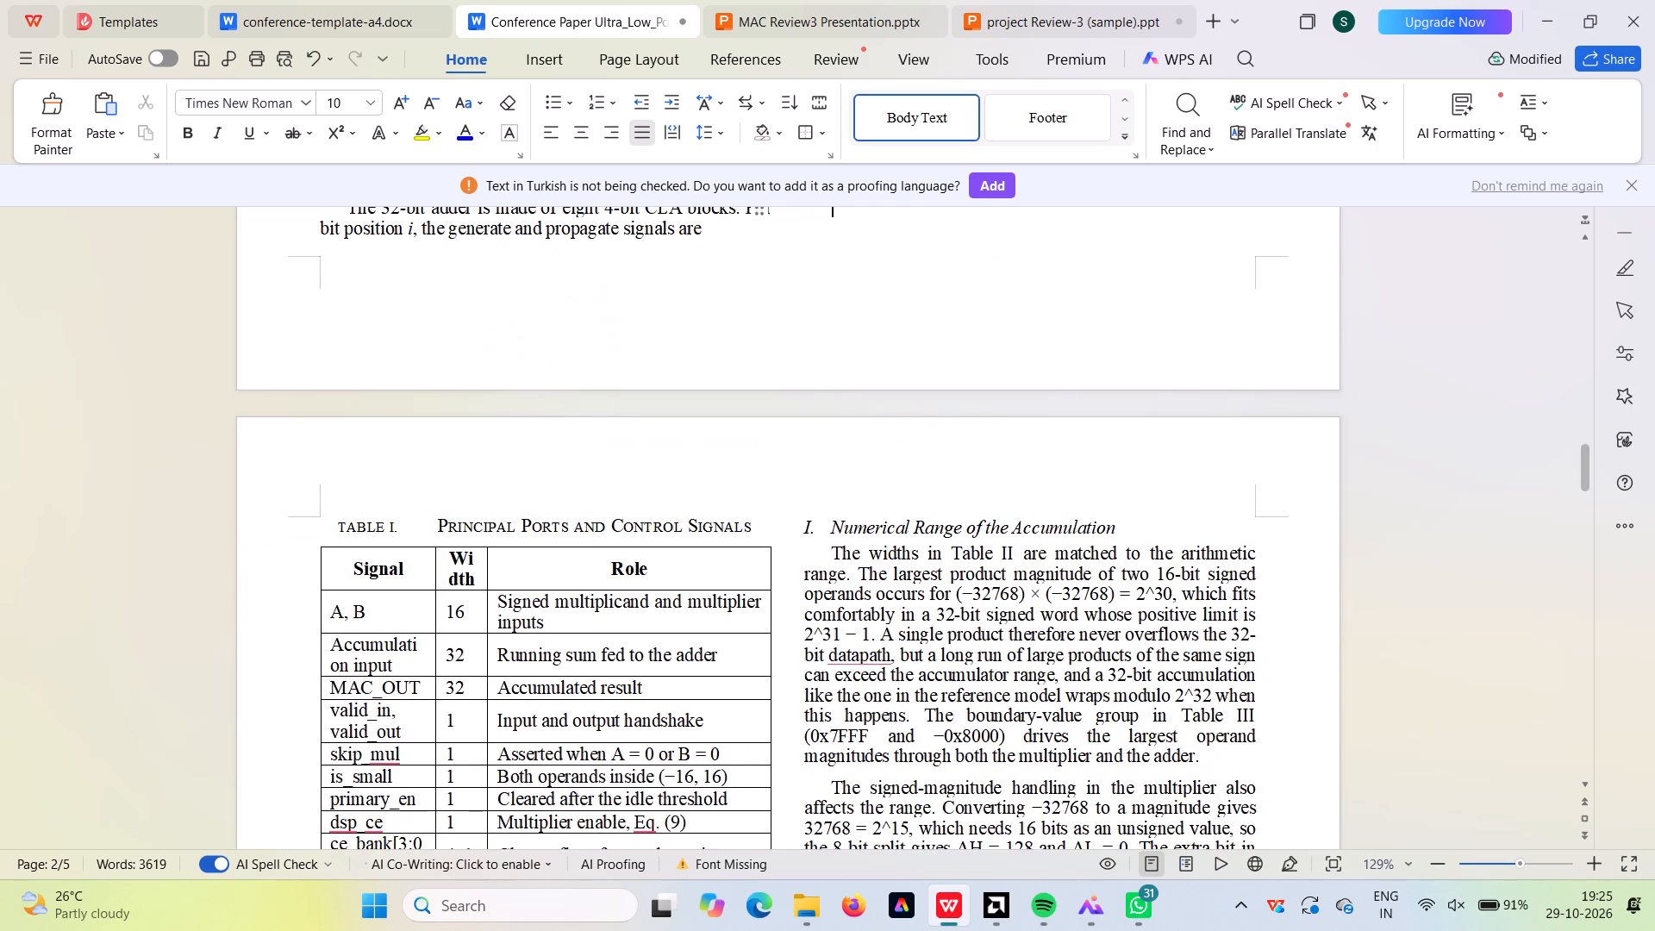
scroll(1032, 272, down, 6)
scroll(1032, 272, up, 1)
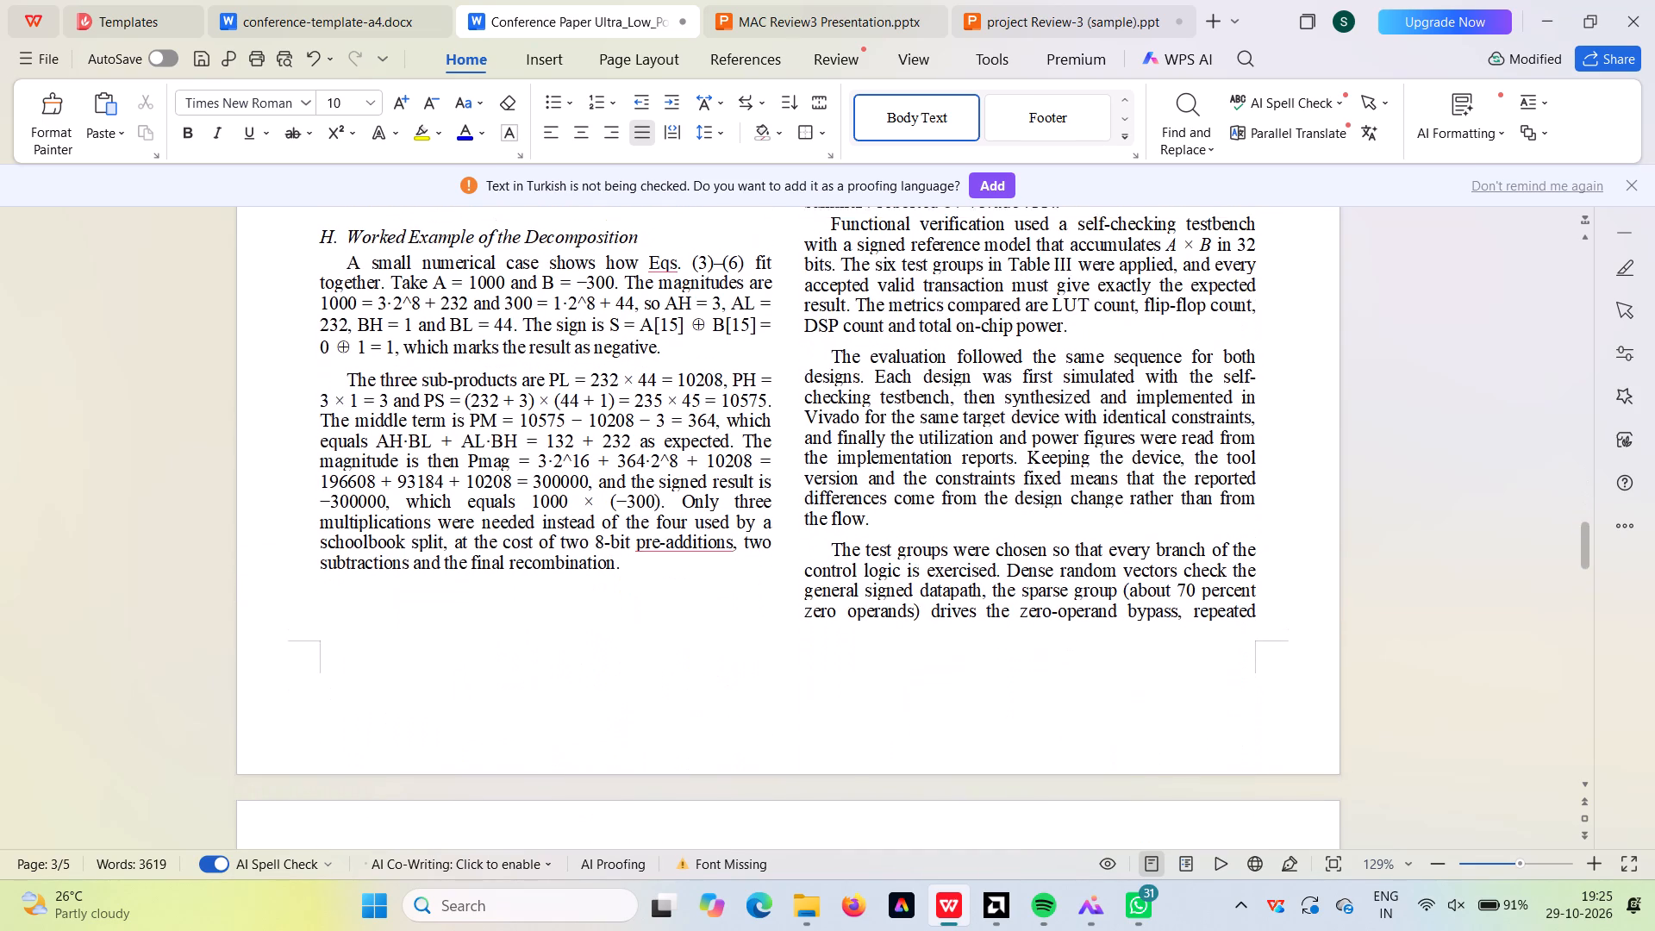
scroll(1032, 272, up, 4)
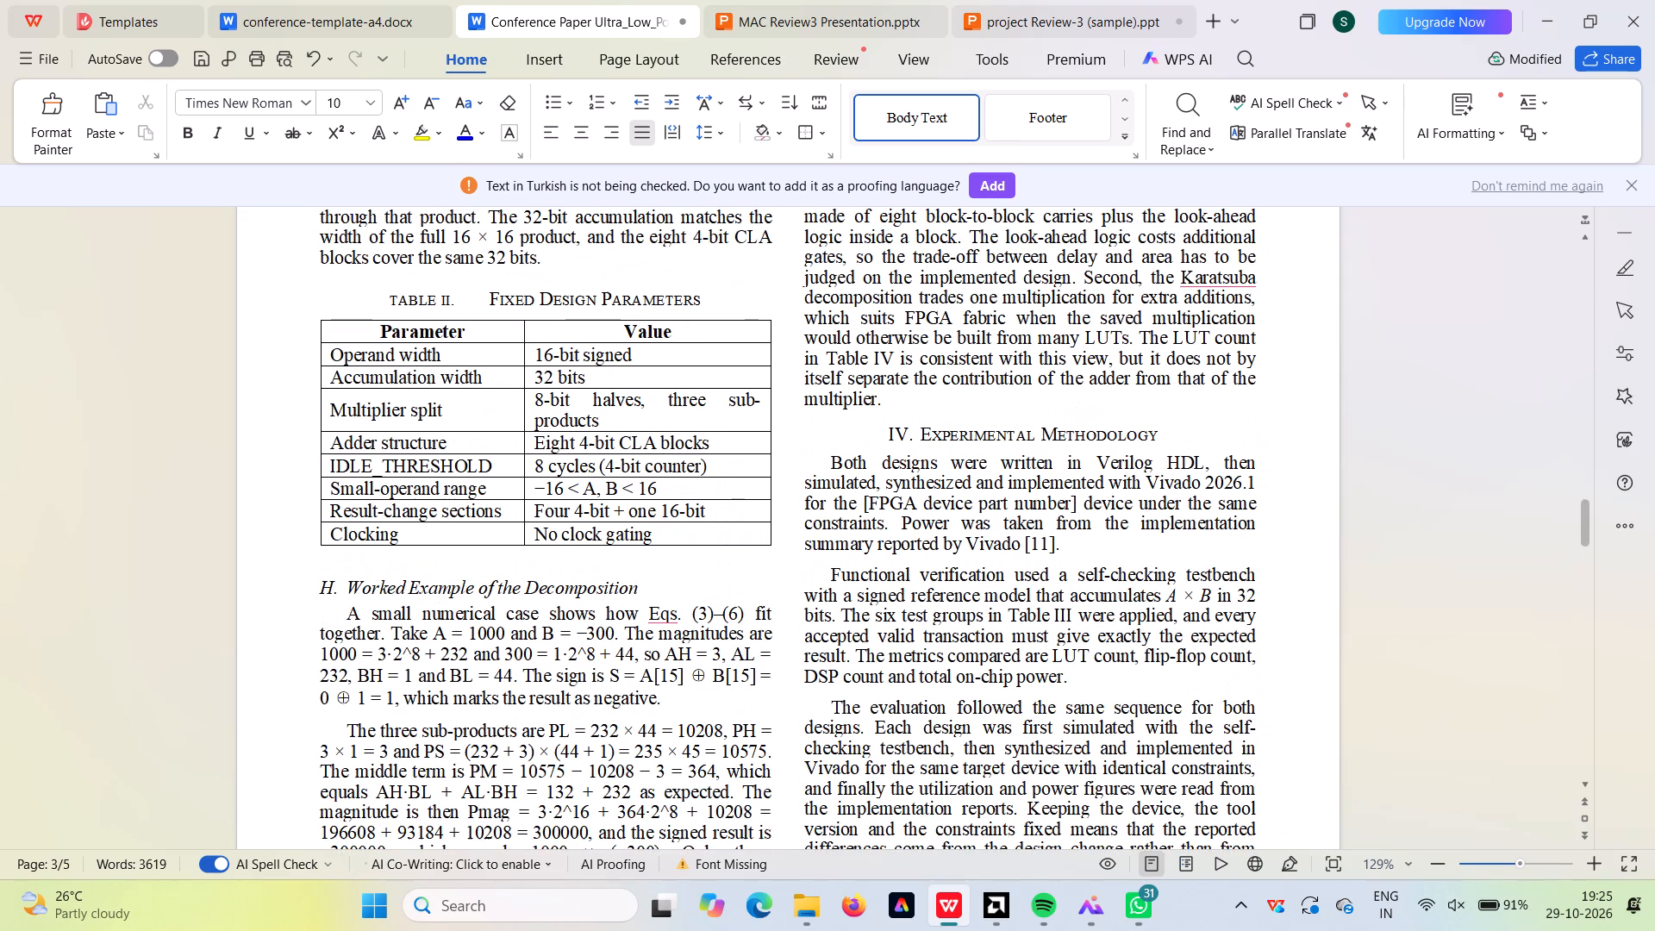
scroll(1032, 272, up, 1)
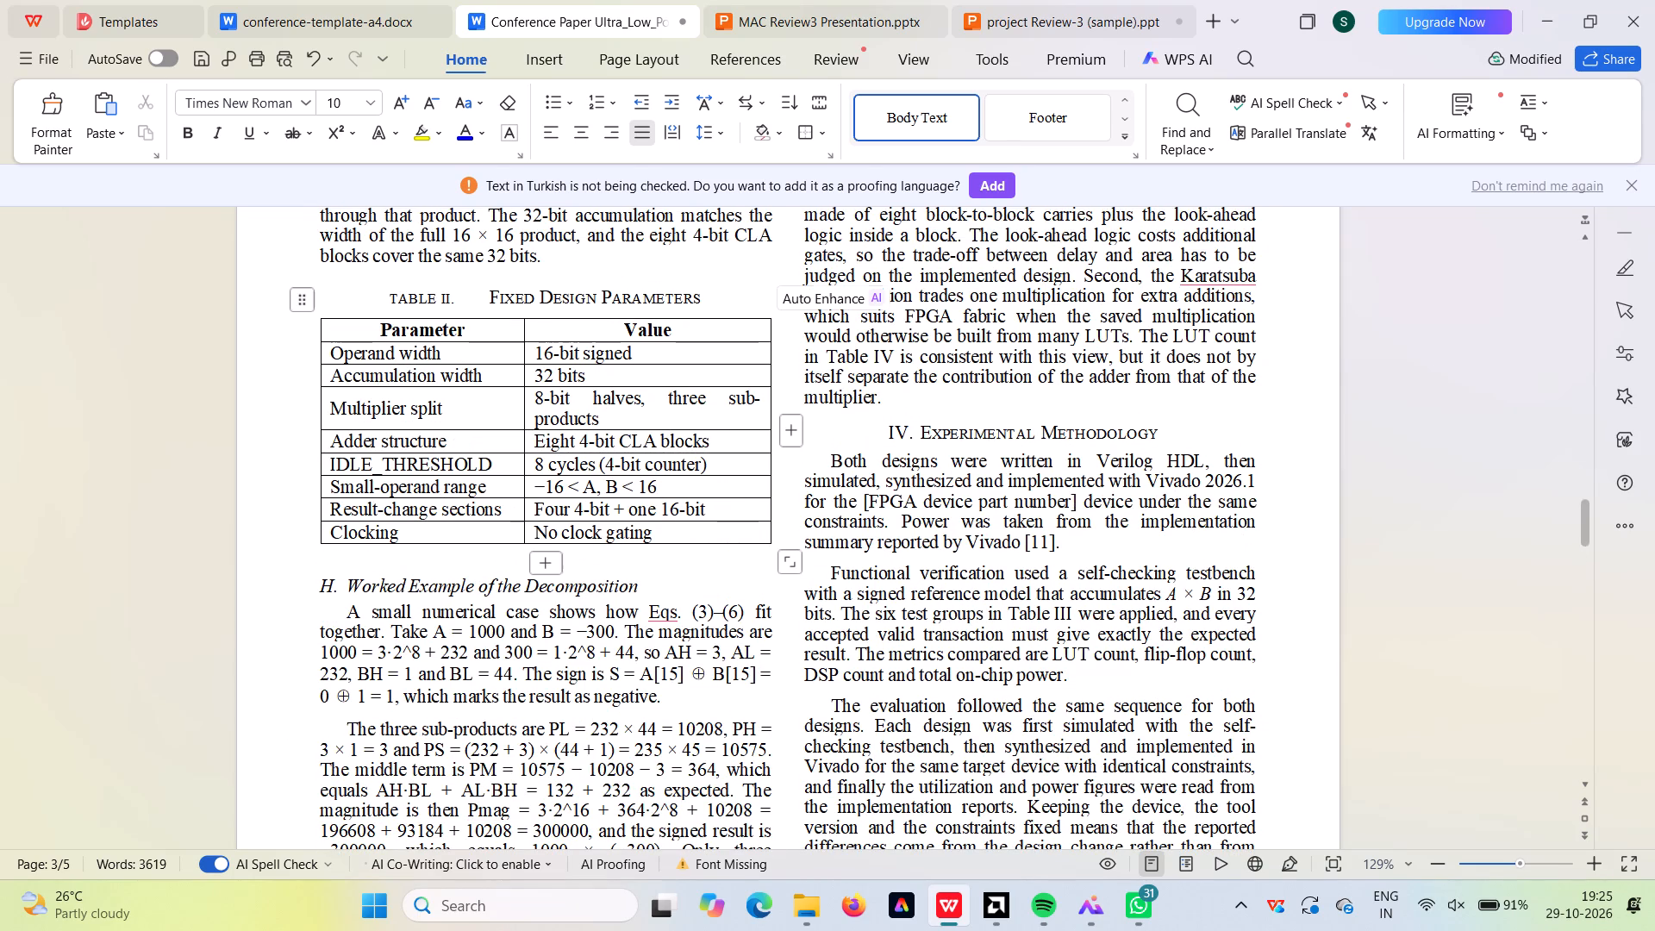
scroll(569, 769, down, 1)
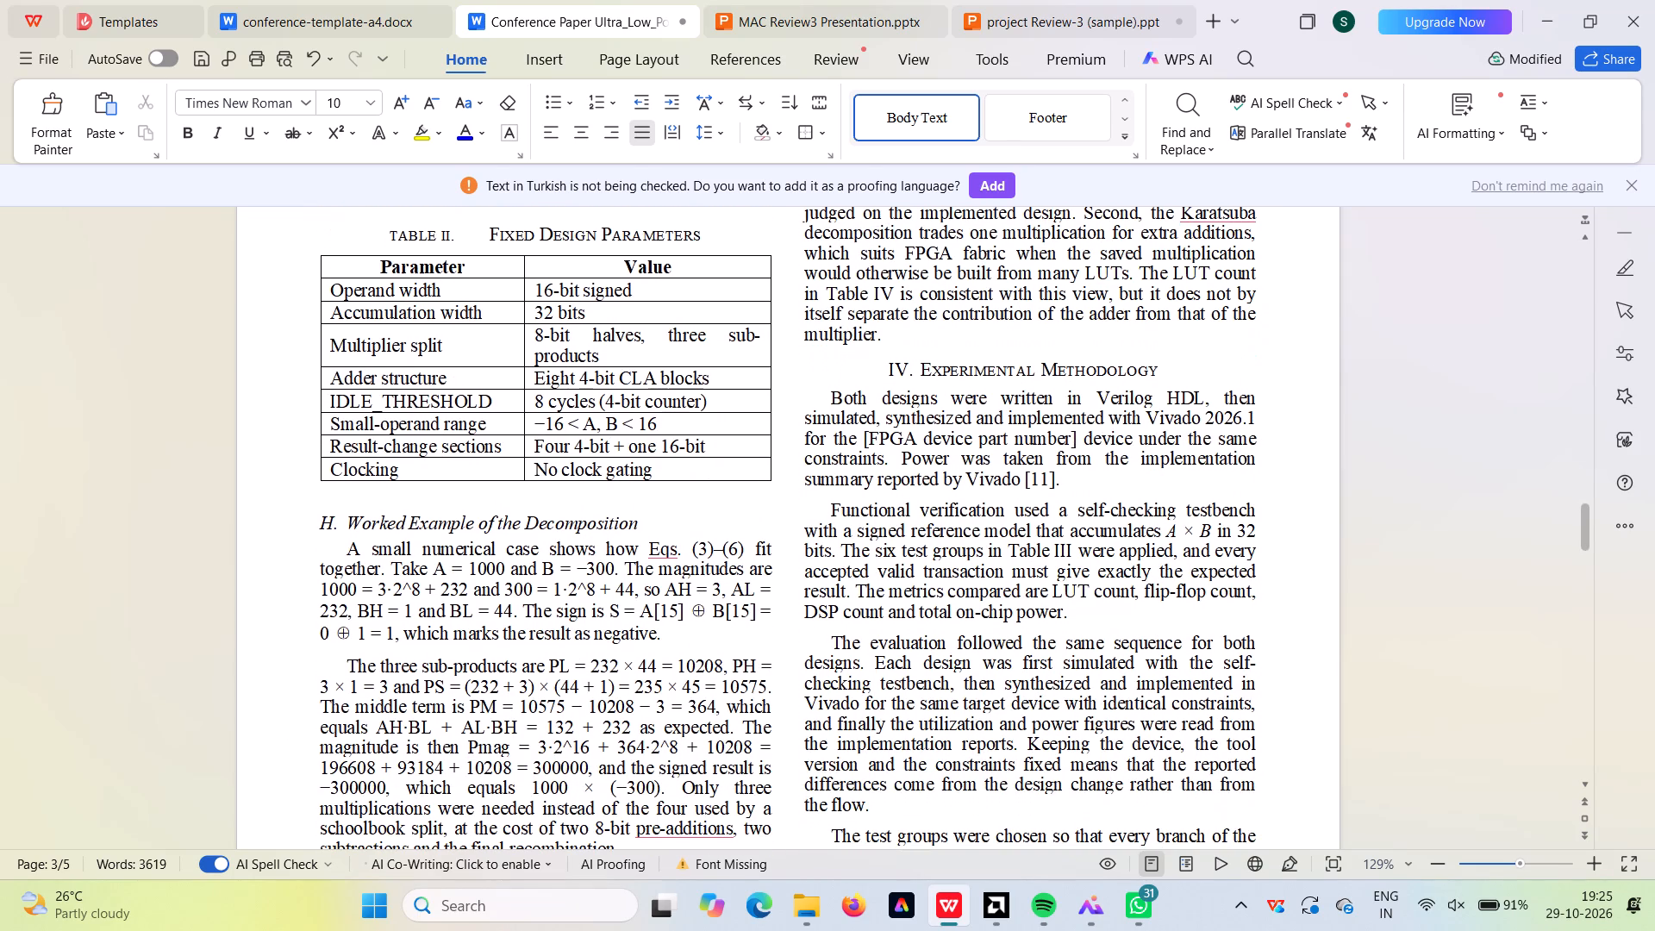
scroll(569, 769, down, 1)
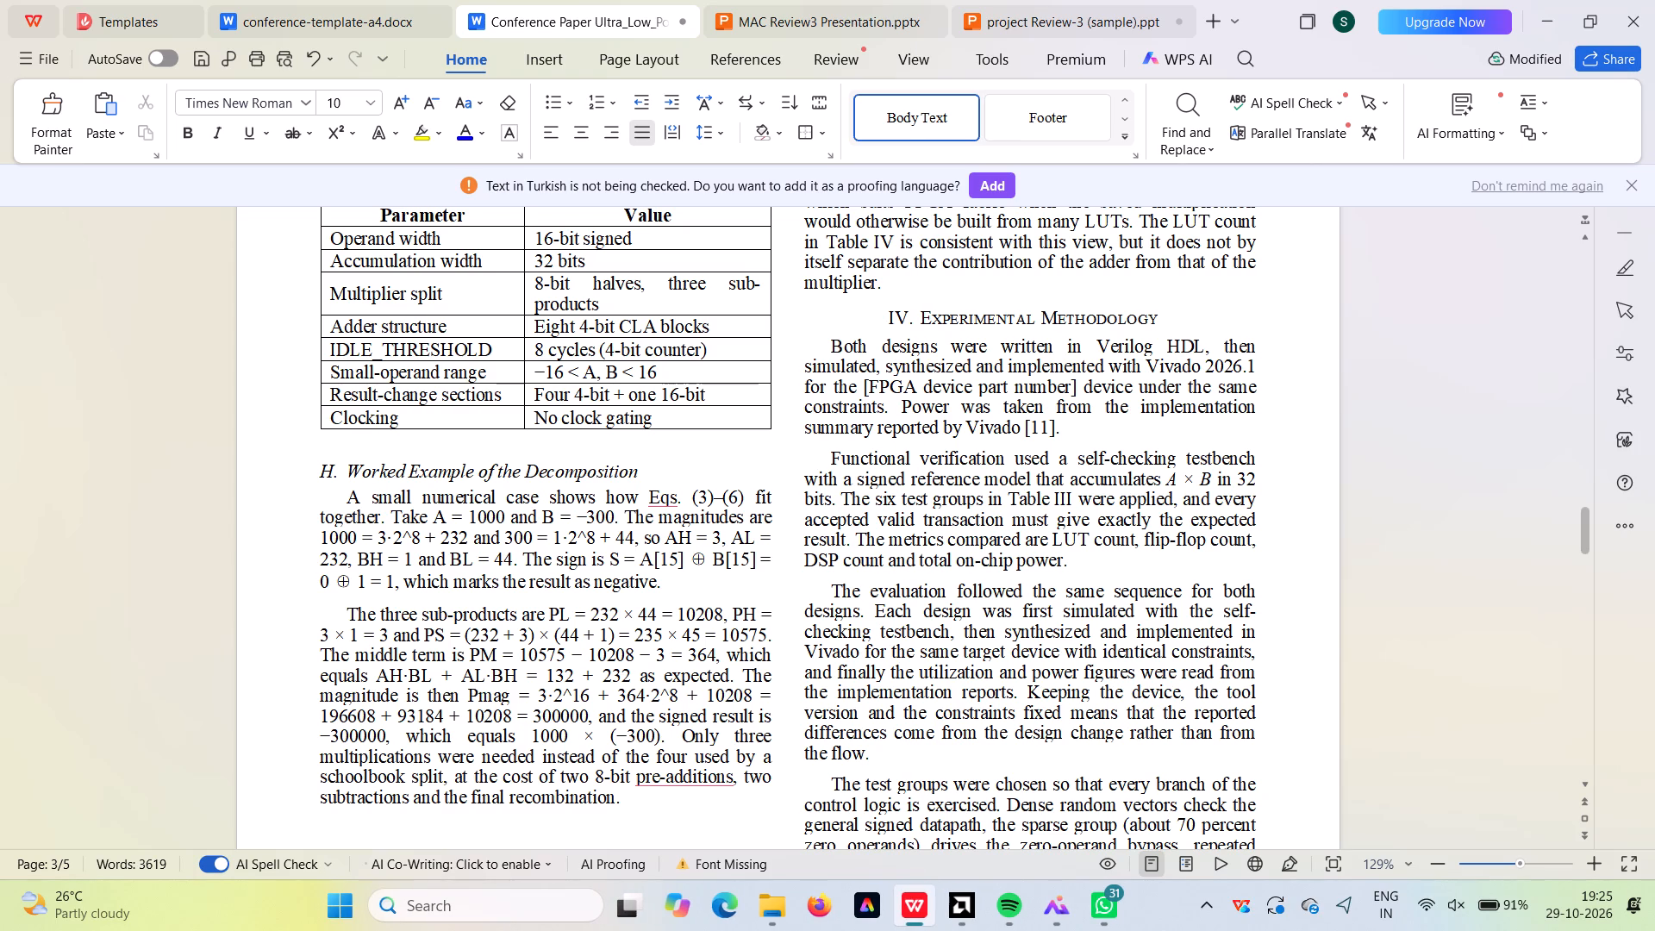
scroll(571, 715, up, 2)
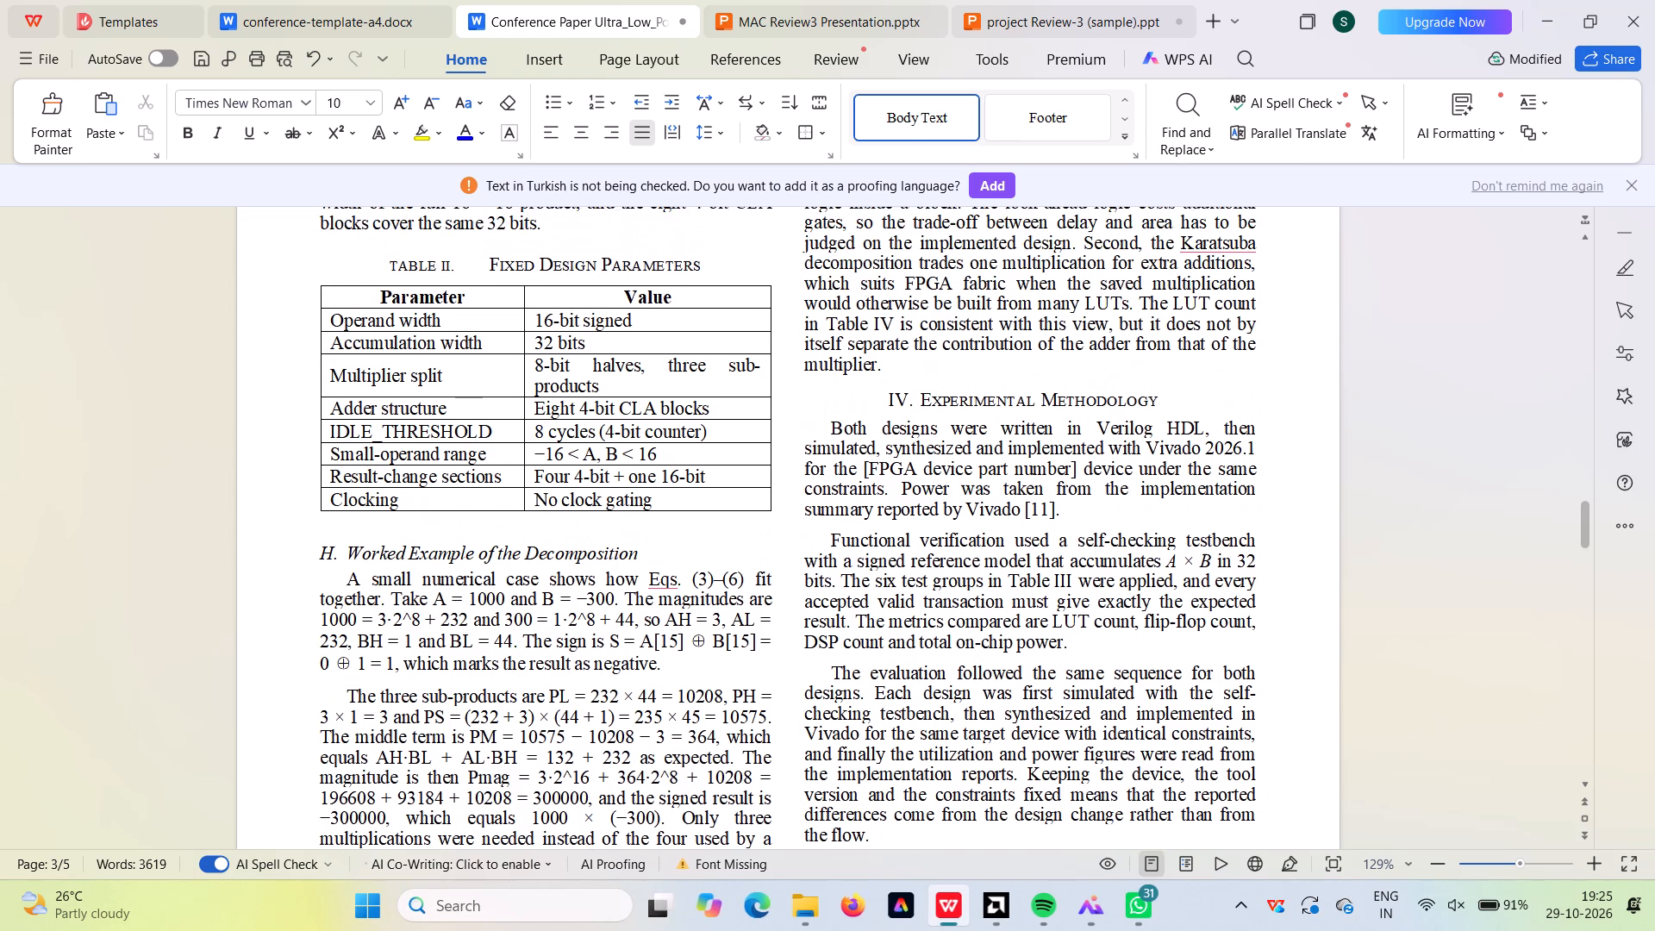
scroll(571, 715, down, 1)
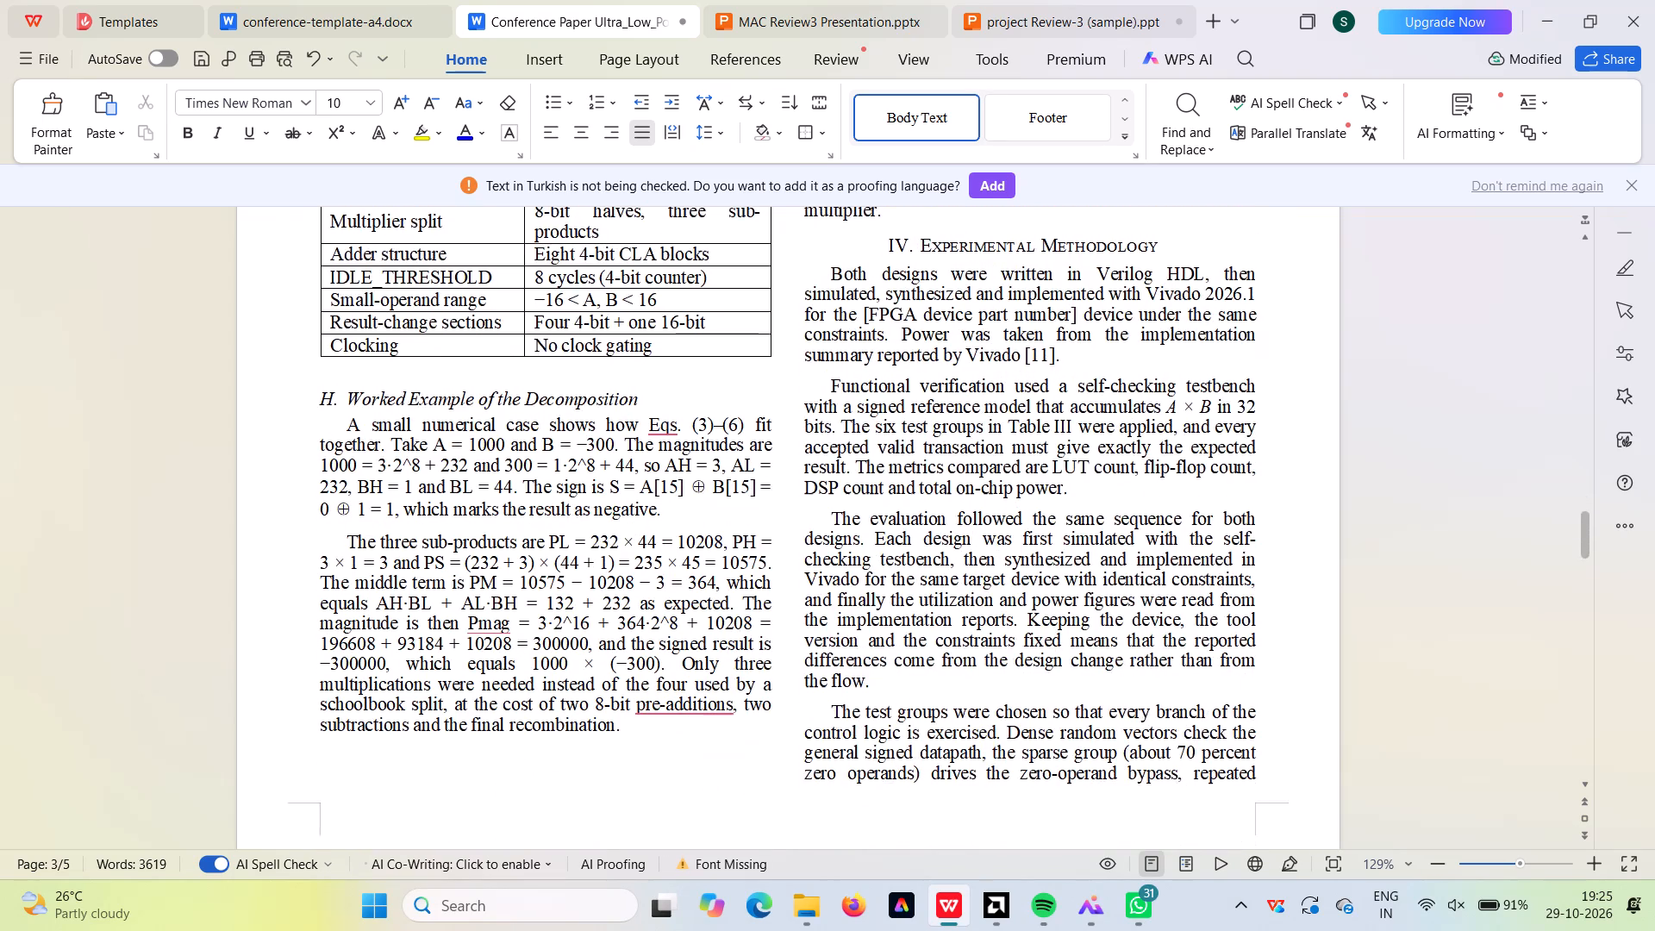
scroll(571, 715, down, 4)
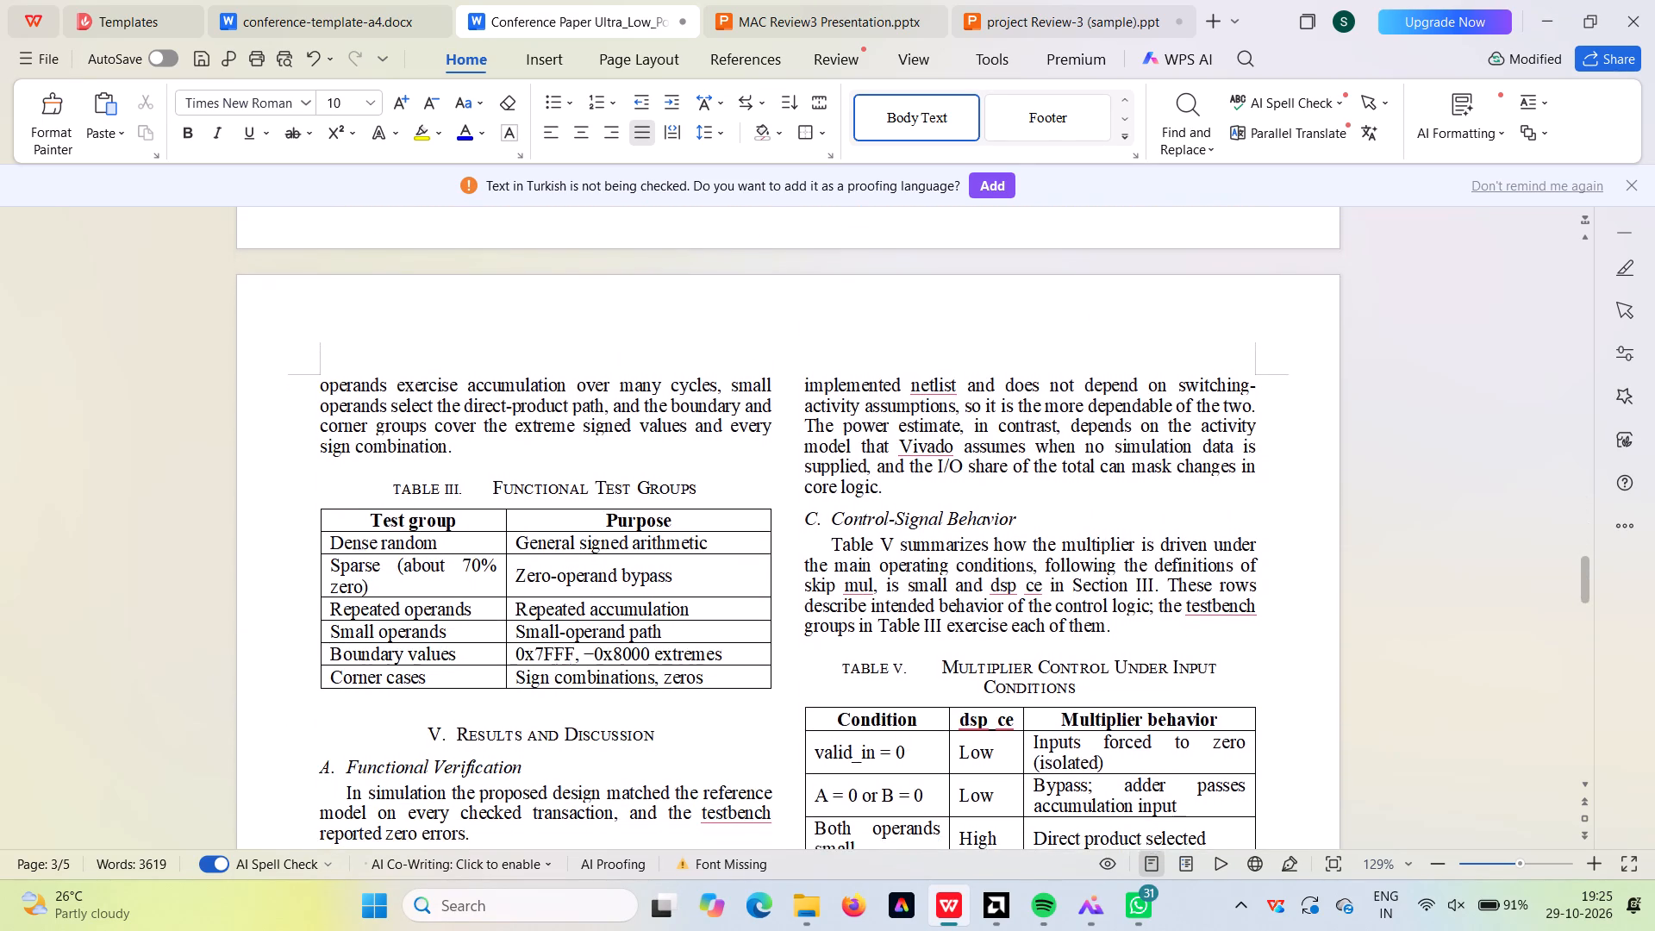
scroll(571, 715, up, 6)
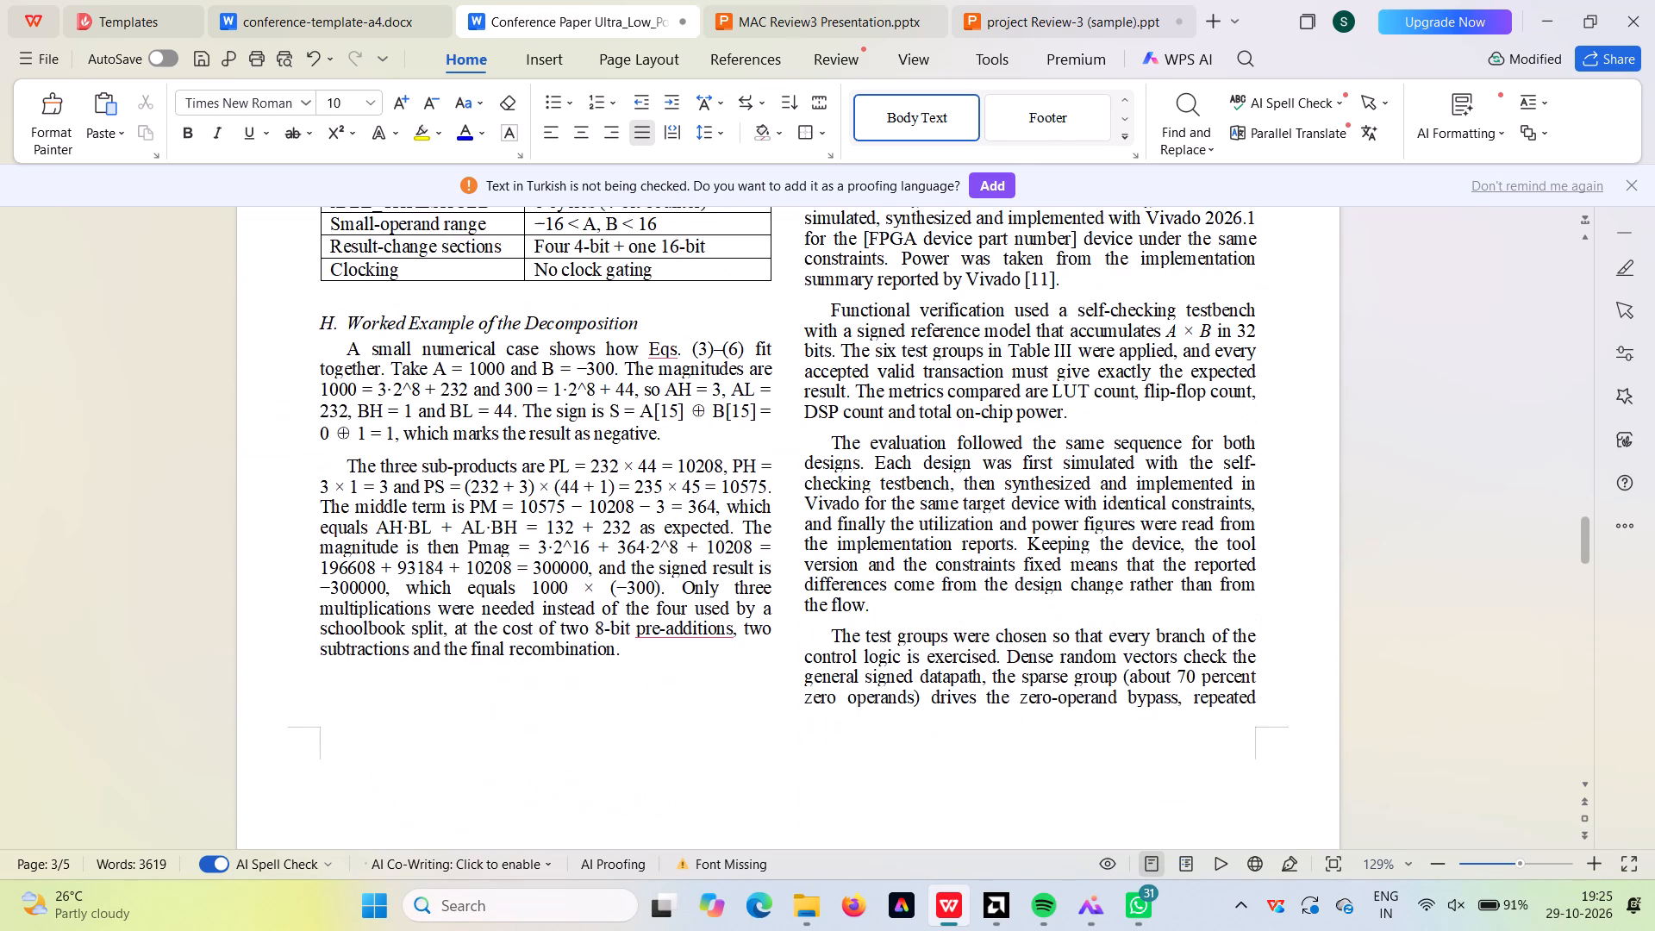
scroll(571, 715, up, 4)
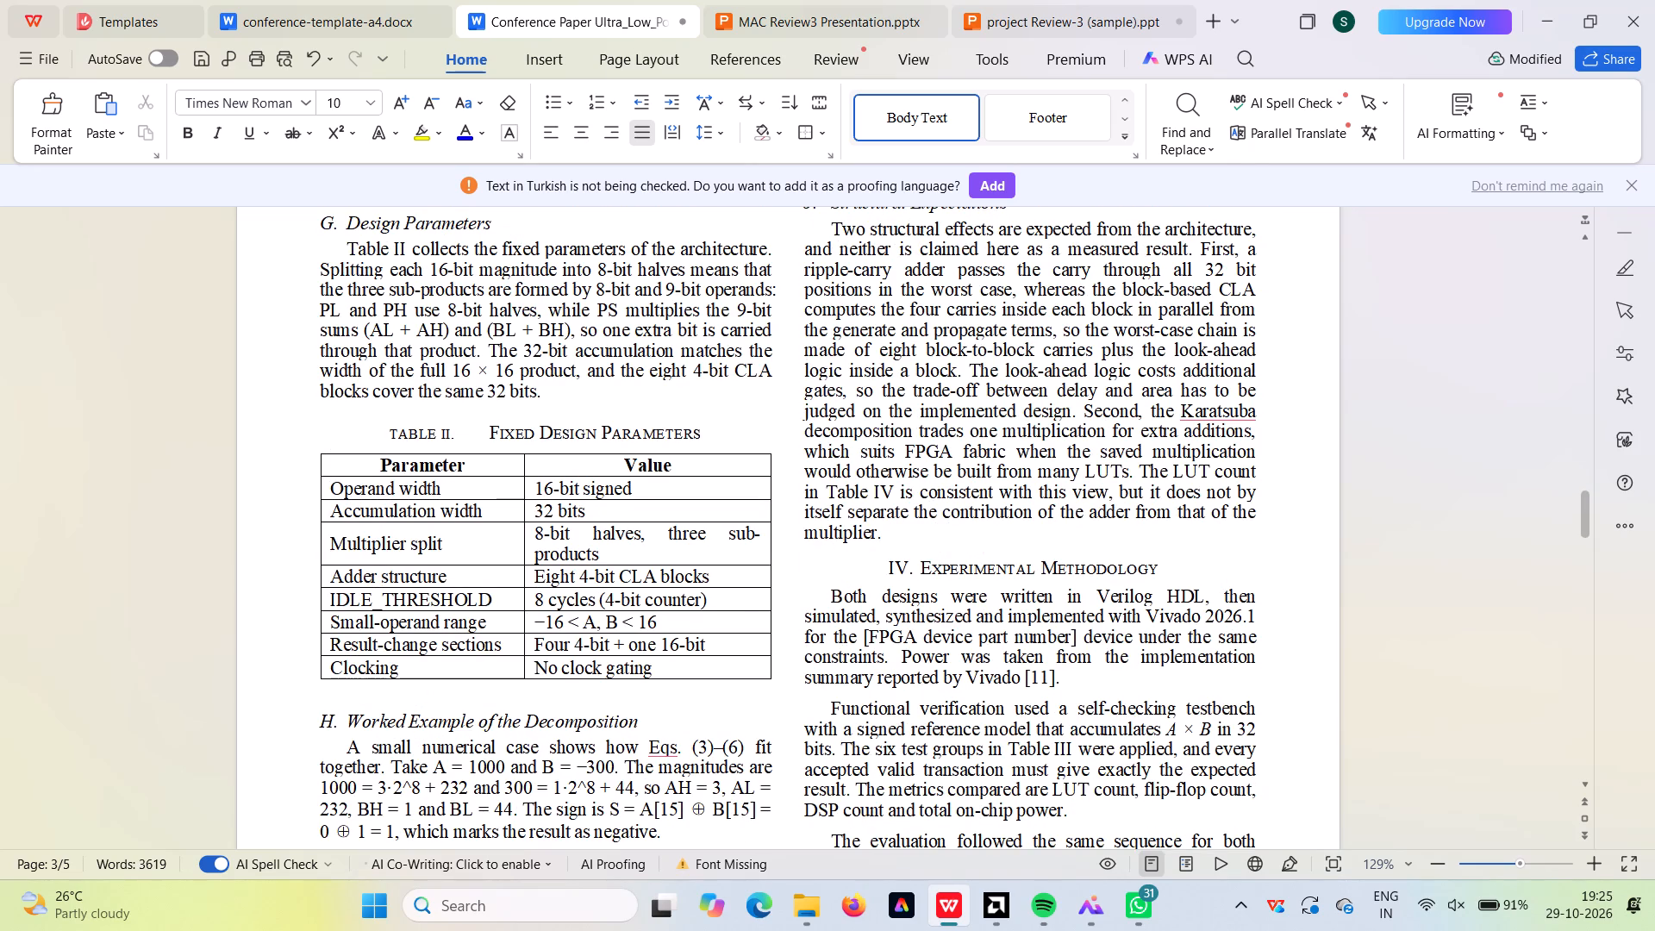
scroll(541, 720, down, 6)
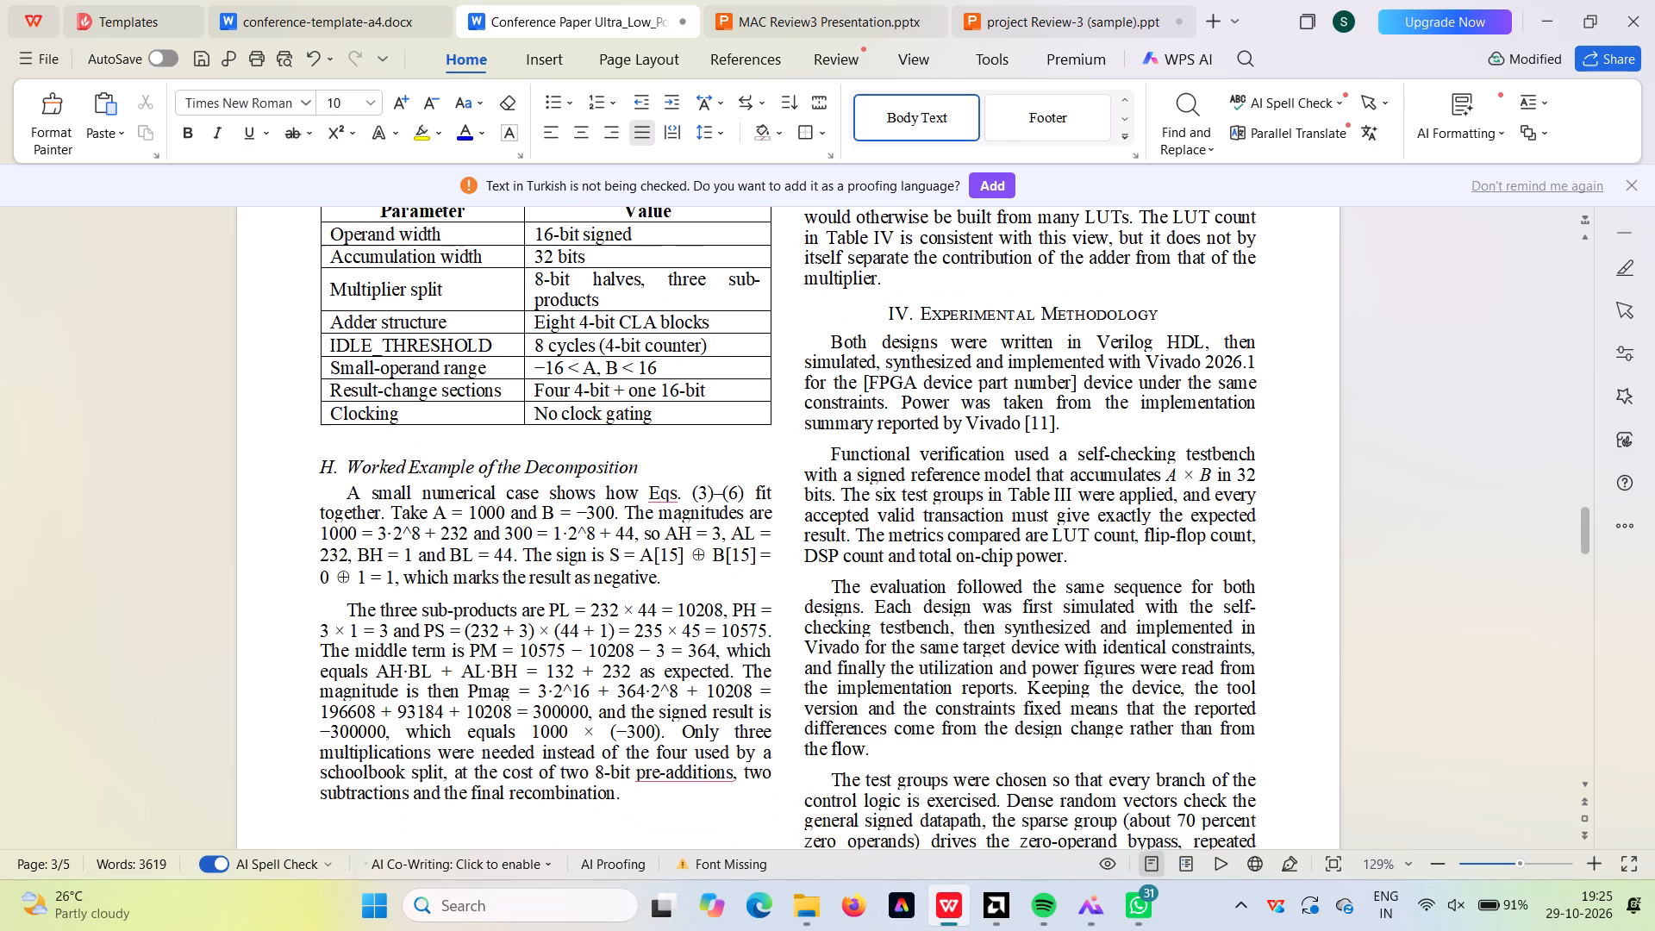
scroll(541, 720, down, 1)
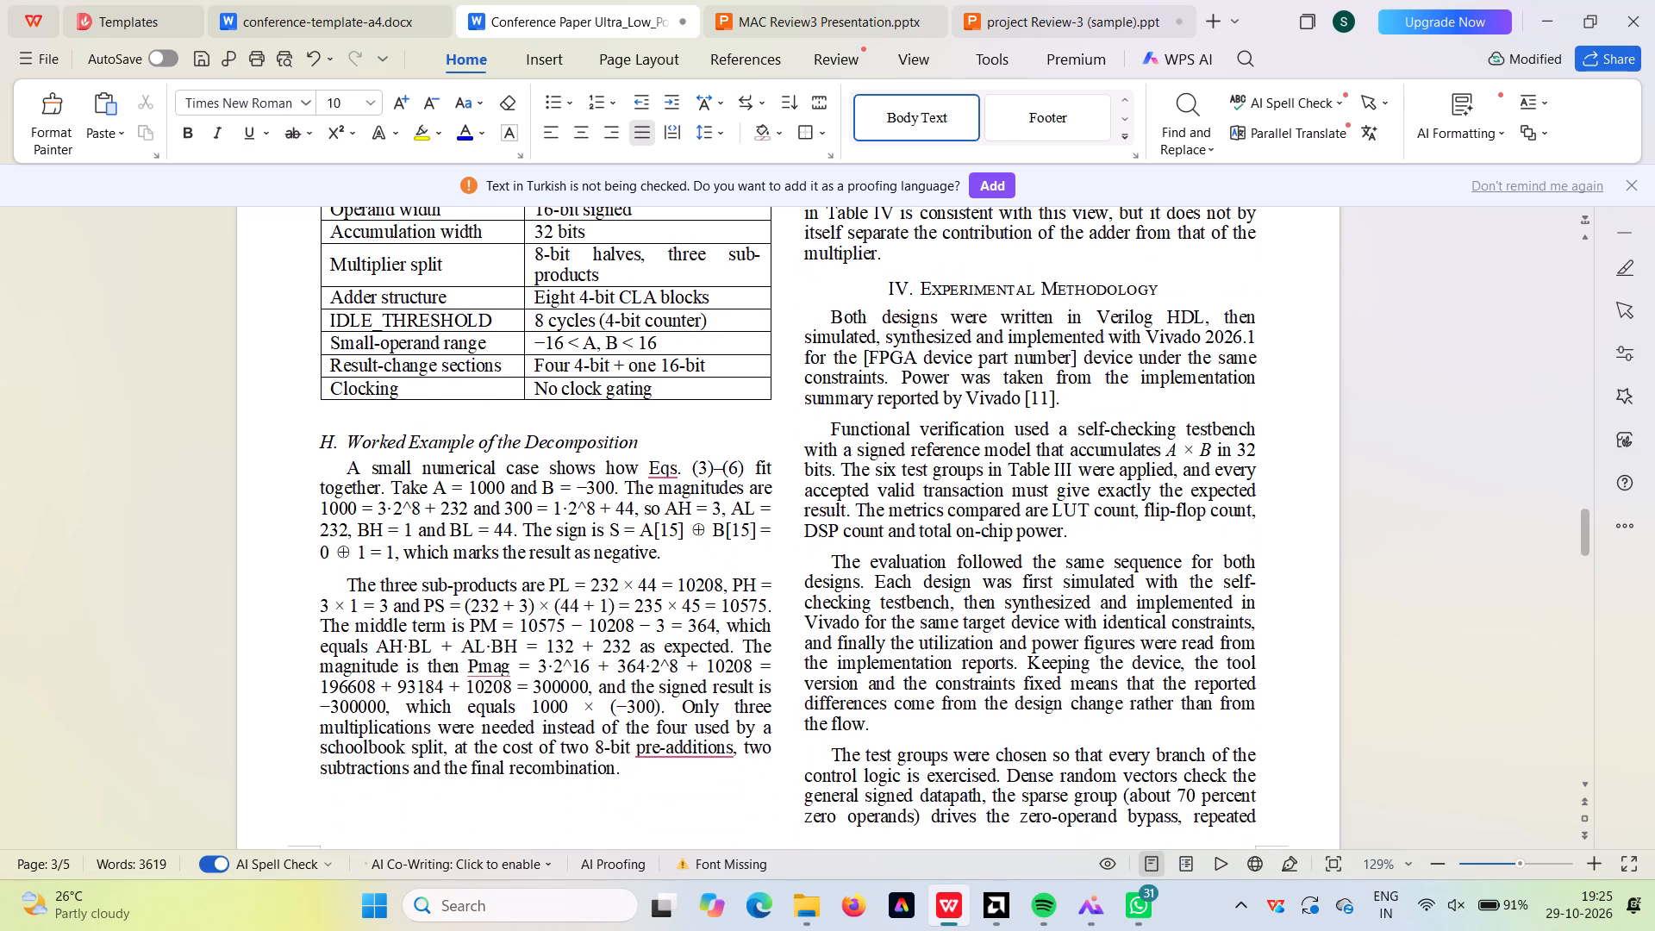
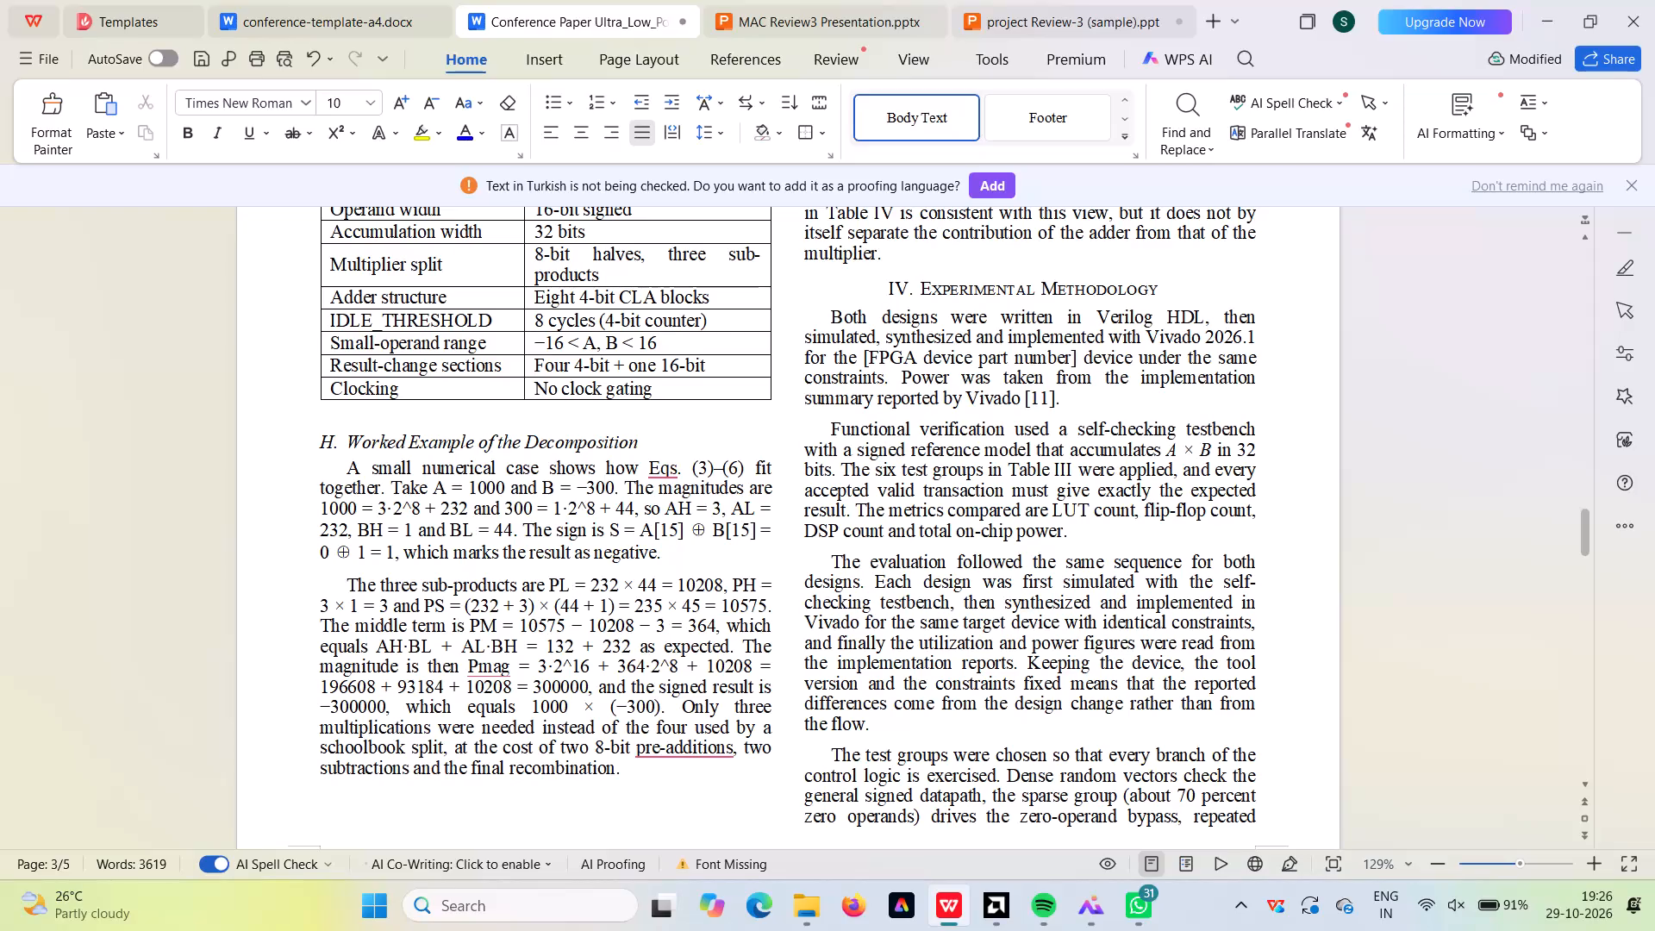
Check the end of page three, then look back past Table I to the start of the Proposed MAC Architecture section.
scroll(636, 674, down, 1)
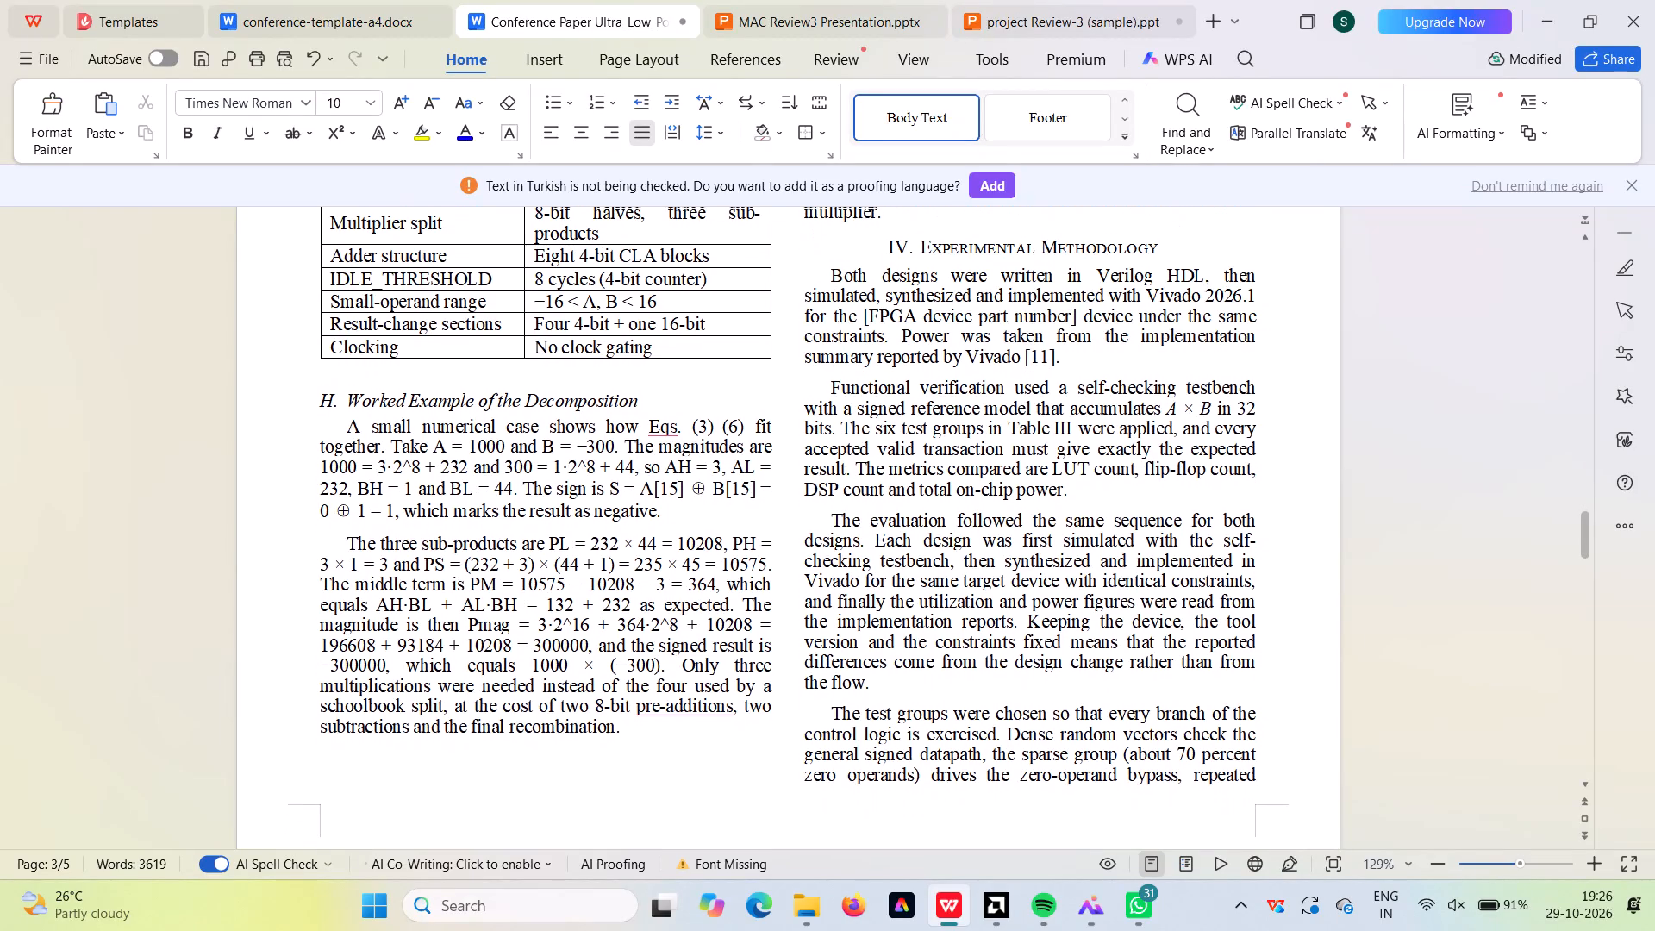
scroll(636, 674, down, 2)
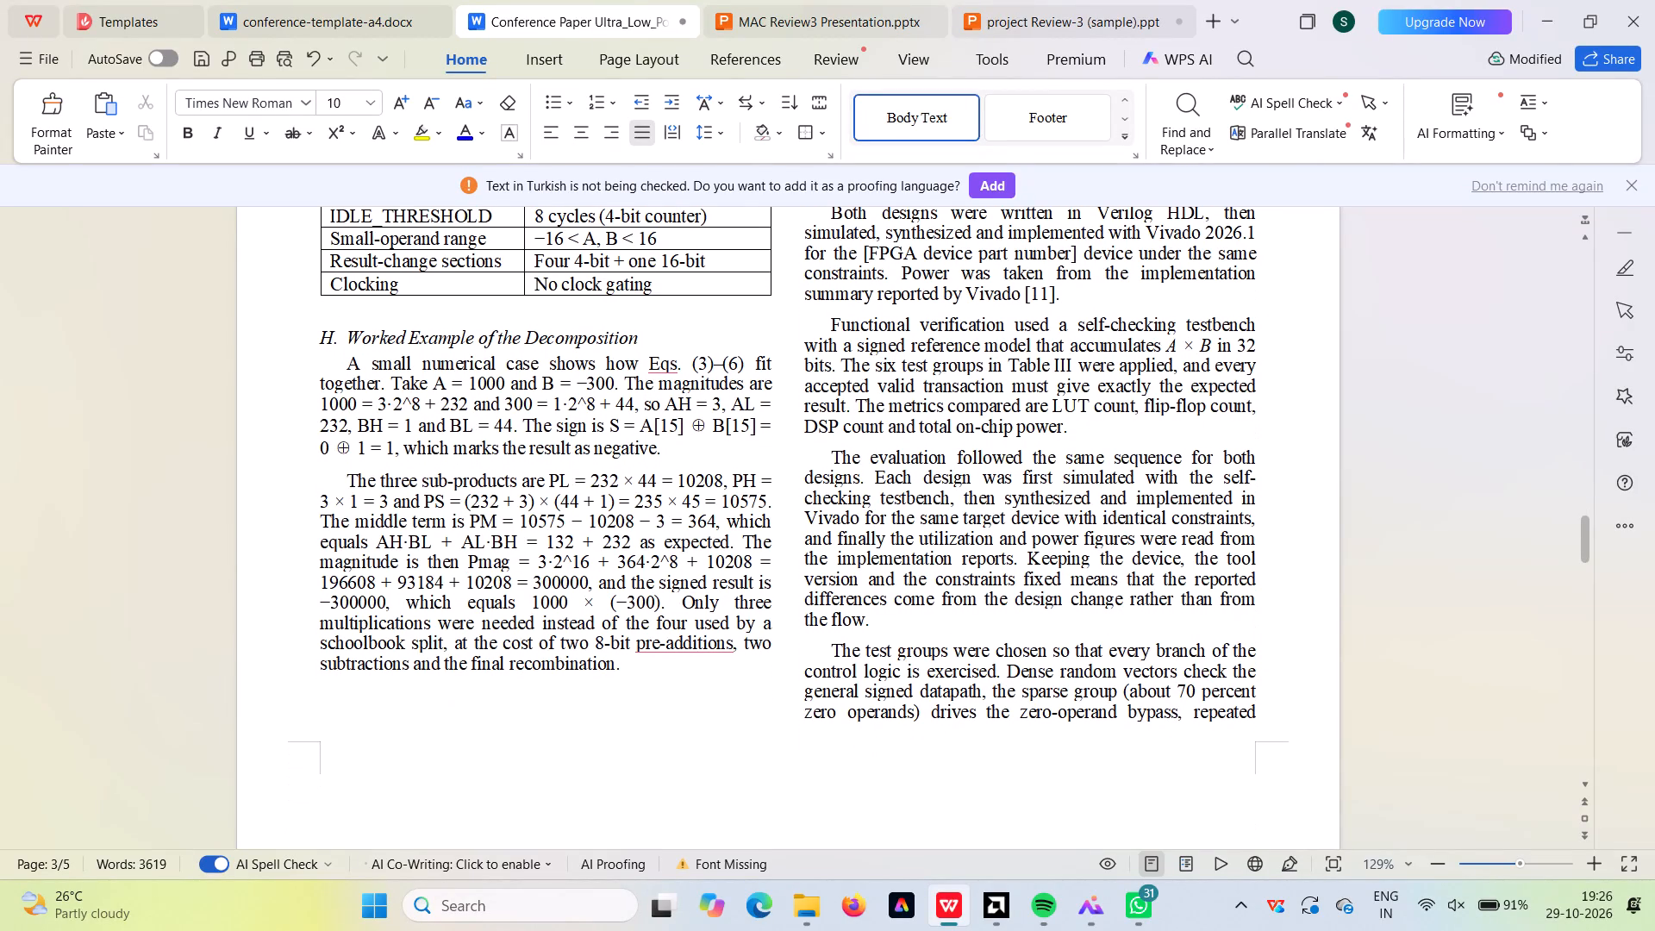
scroll(636, 674, down, 2)
scroll(636, 674, up, 2)
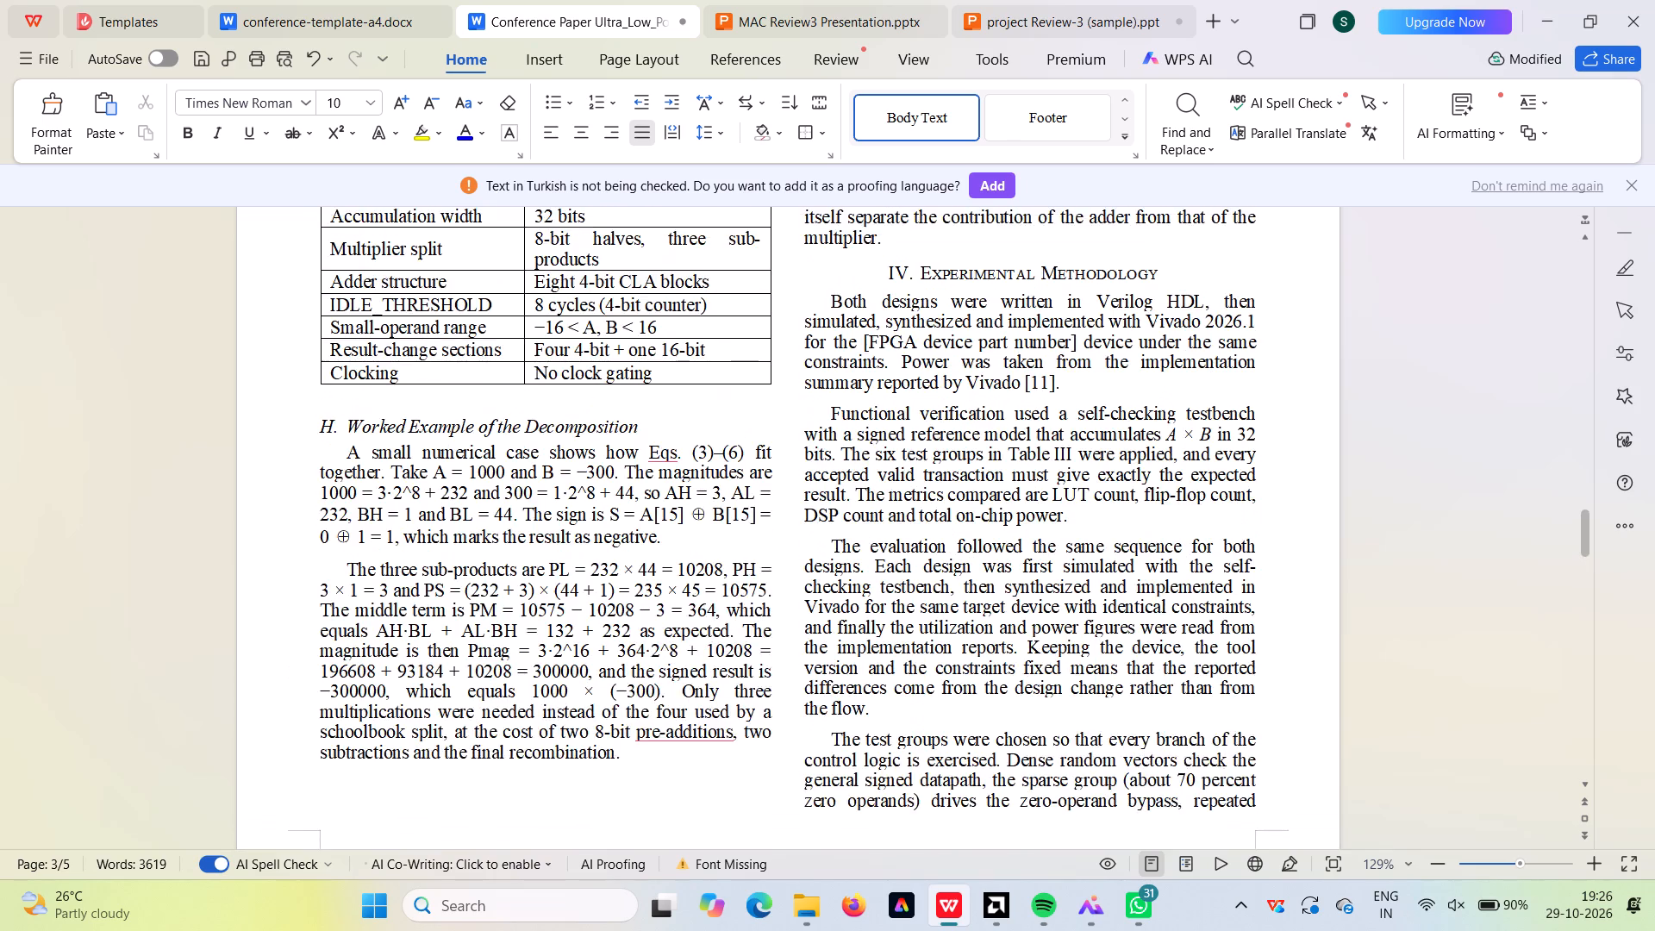
scroll(636, 674, up, 8)
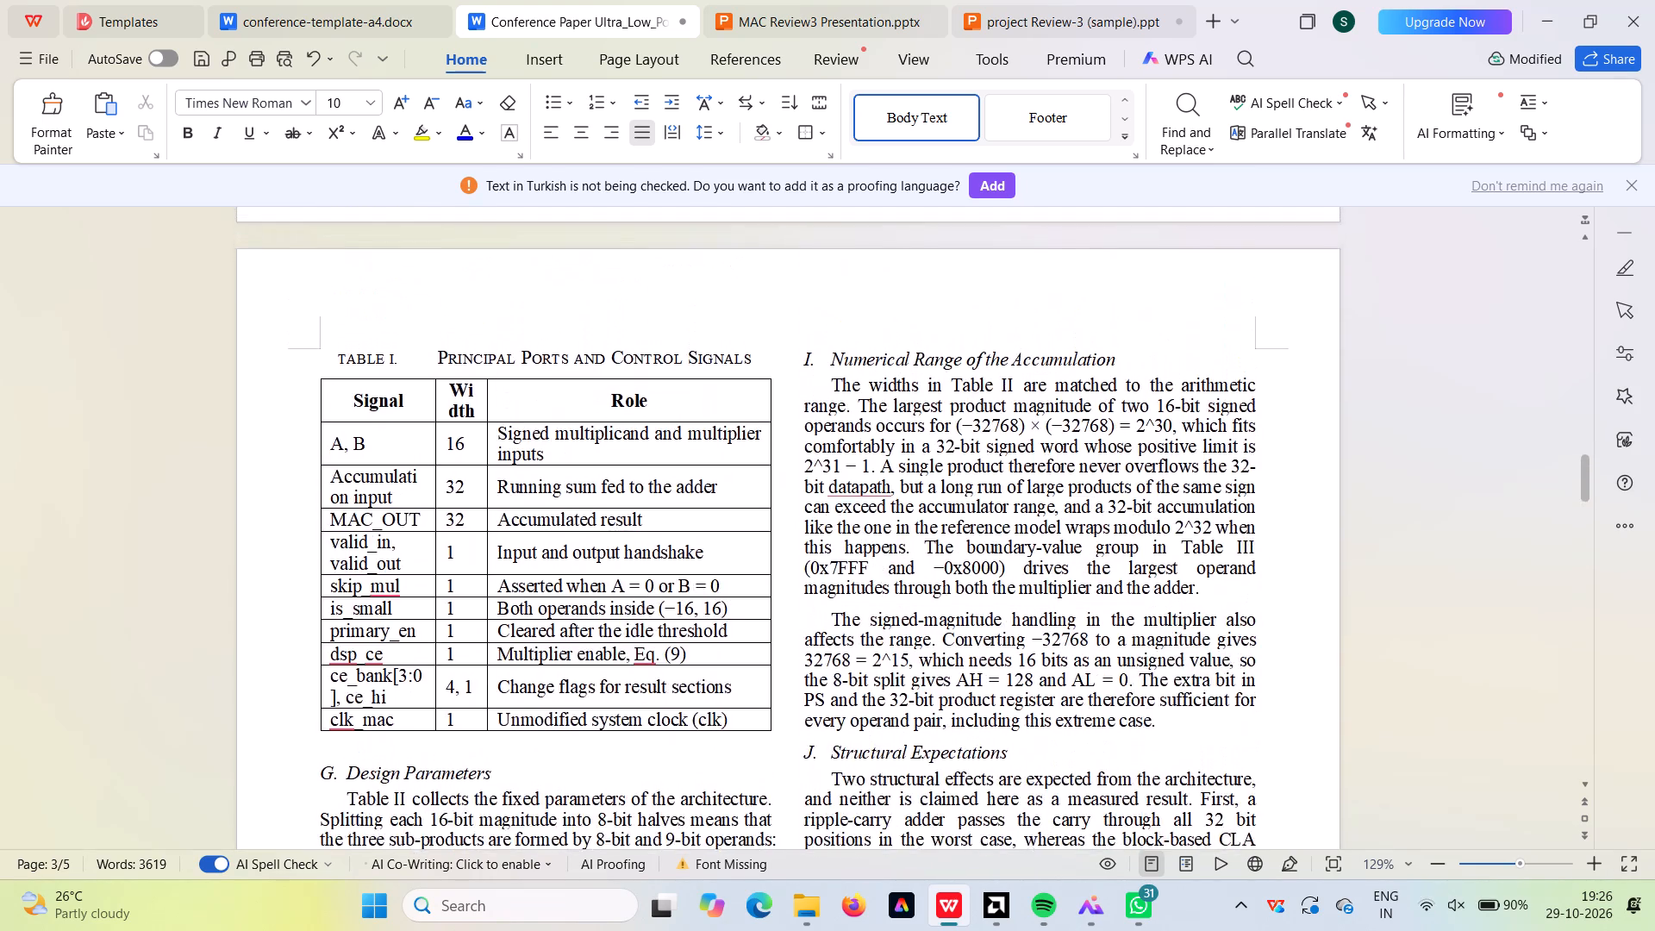
scroll(636, 674, up, 11)
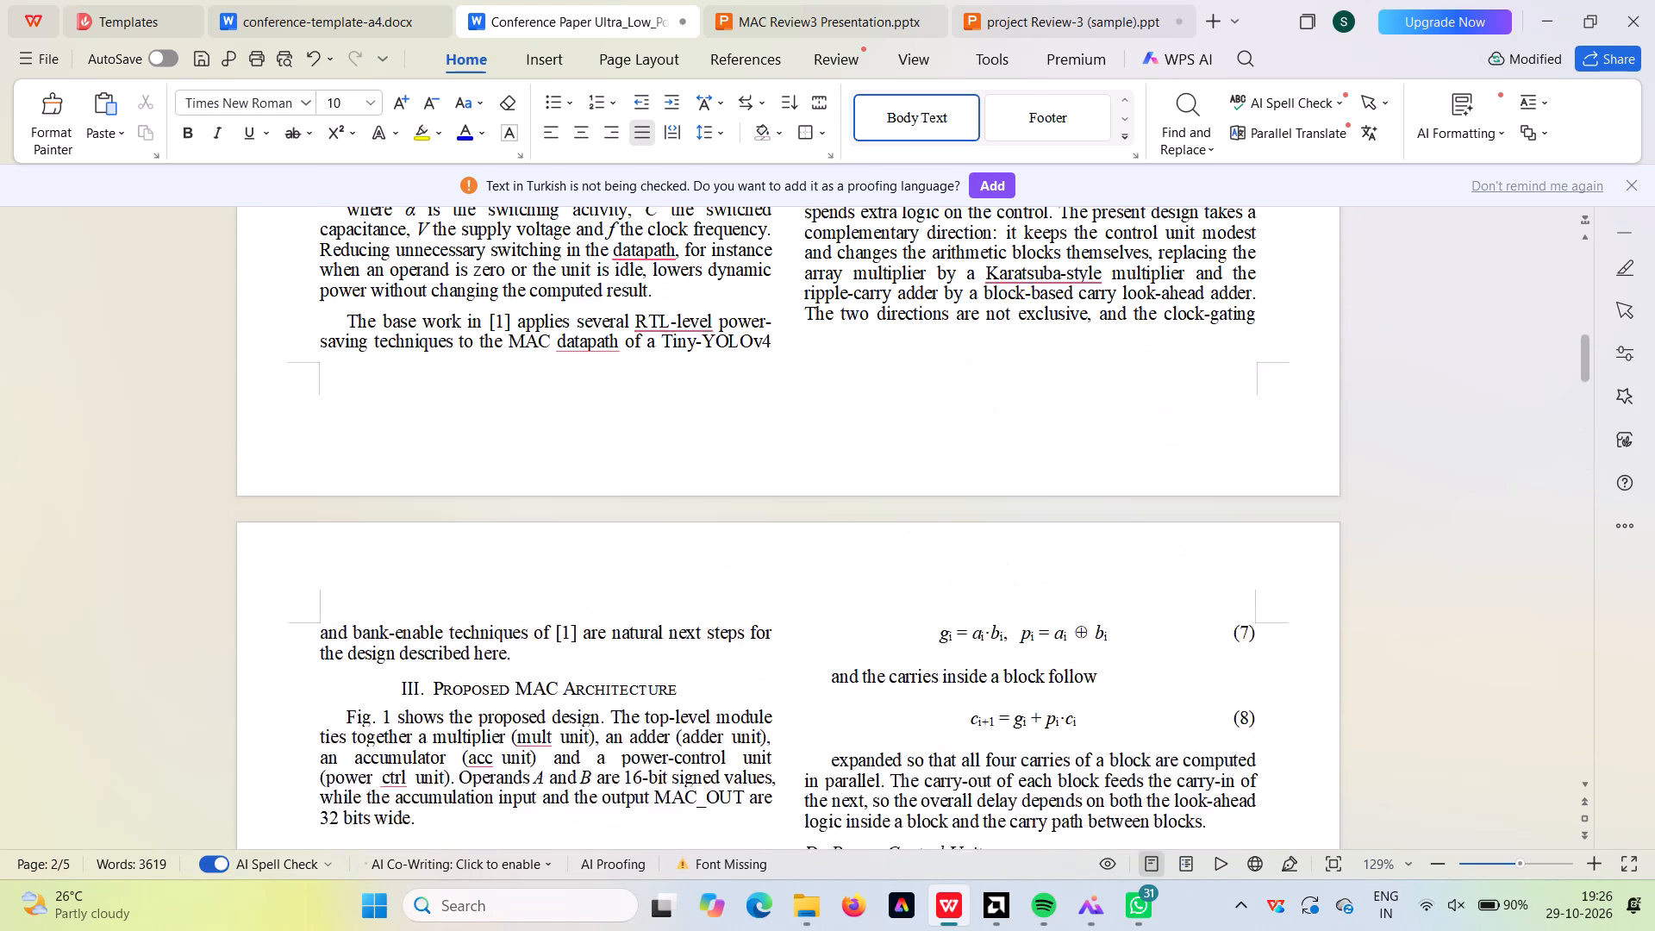
Skim forward from Table I through the design parameters, Table IV and result figures to the end of the paper.
scroll(636, 674, down, 13)
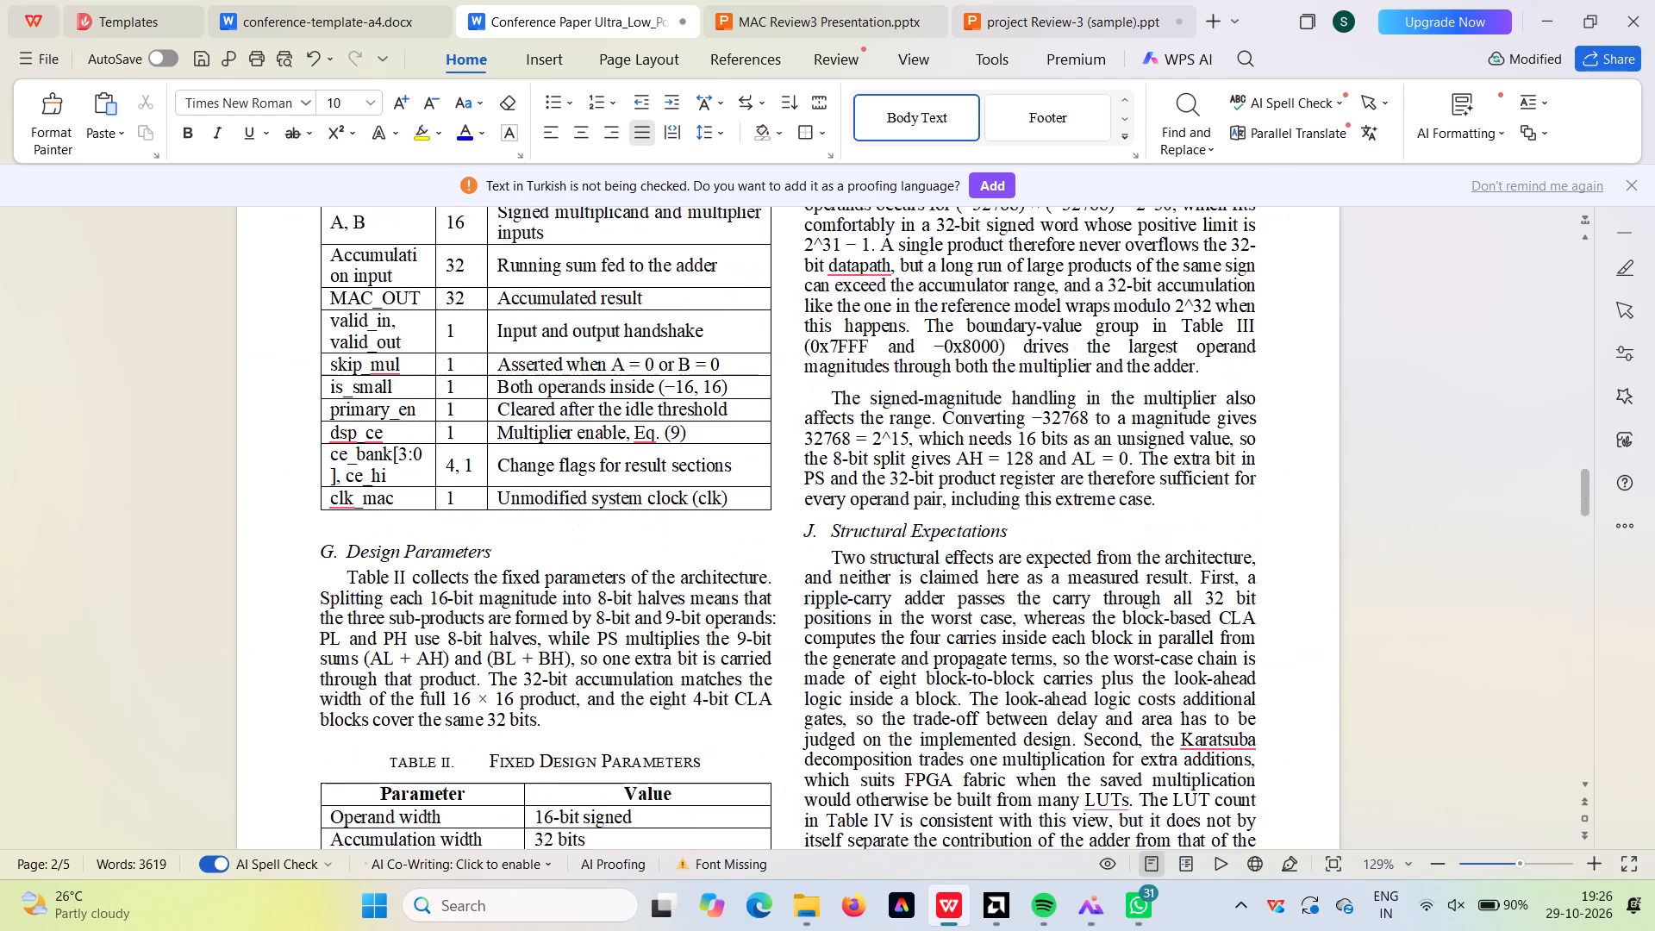
scroll(636, 674, down, 12)
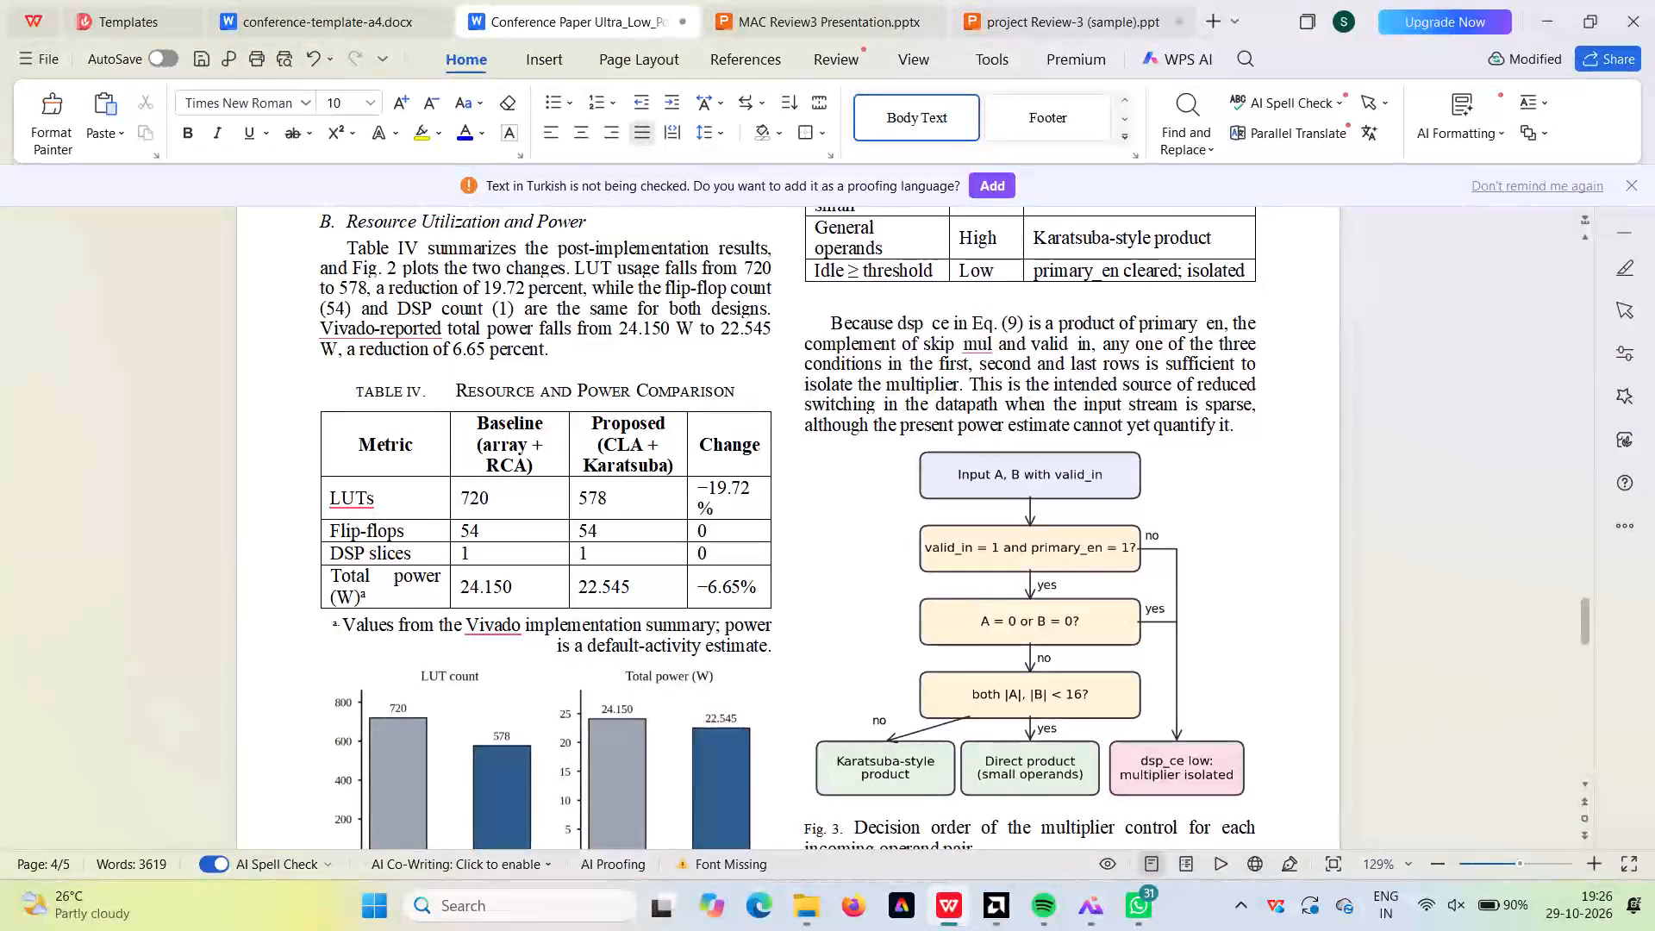
scroll(636, 674, down, 13)
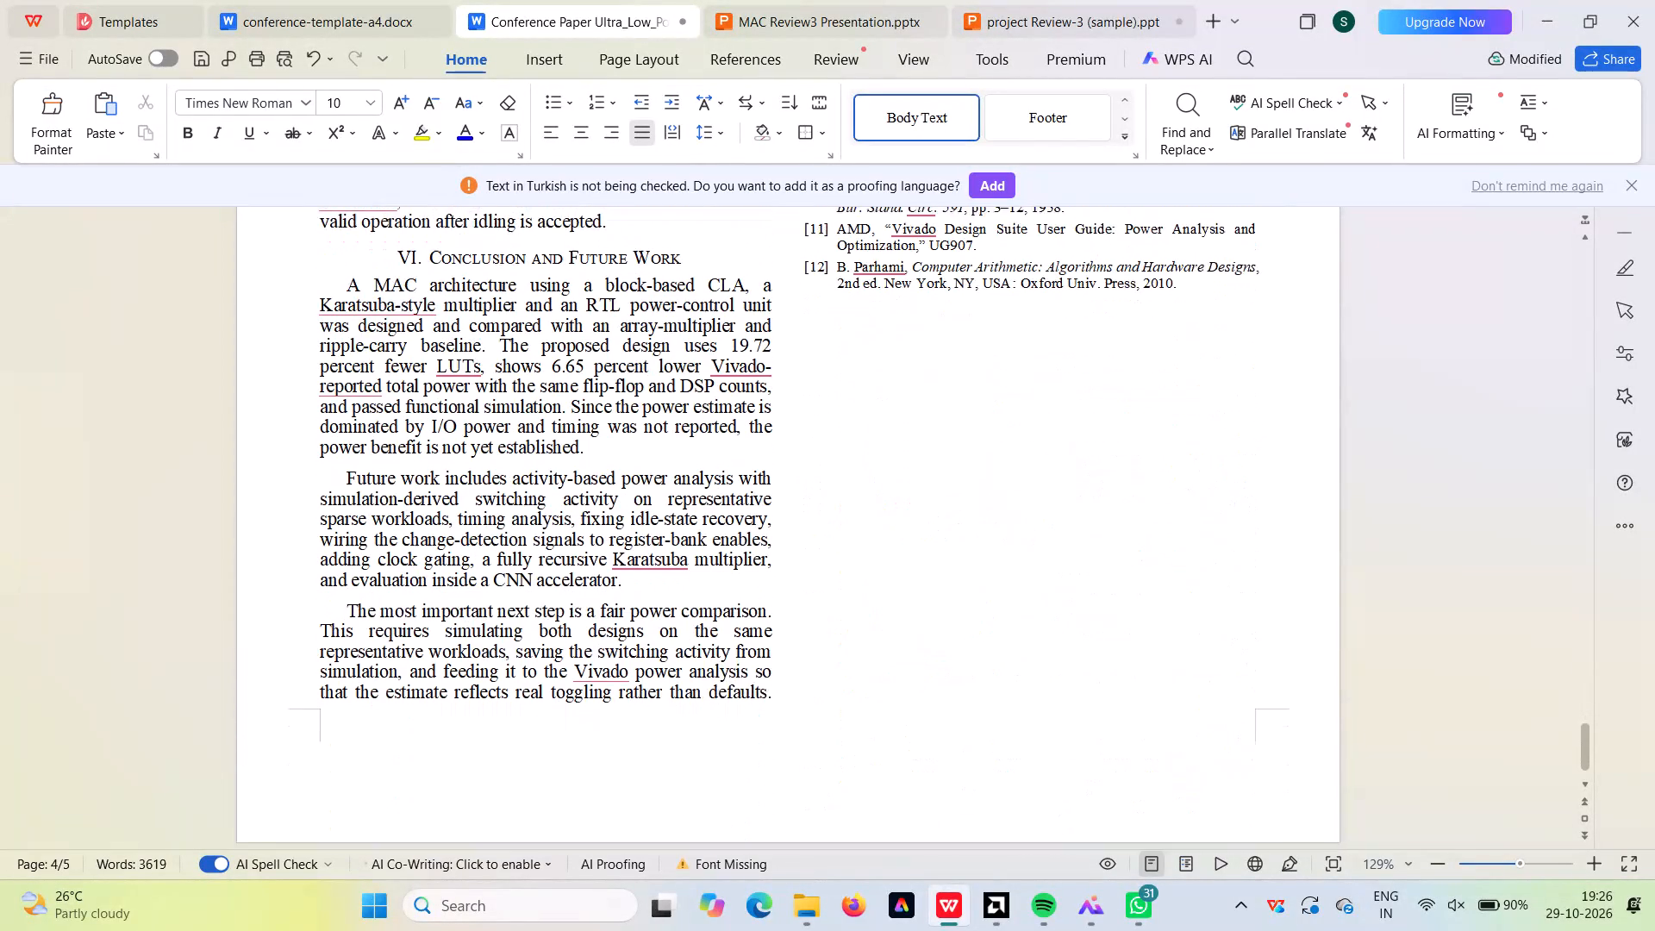
Review the last page, covering Relevance to Edge AI Workloads, Limitations, Conclusion and Future Work, Acknowledgment and the reference list.
scroll(636, 674, up, 7)
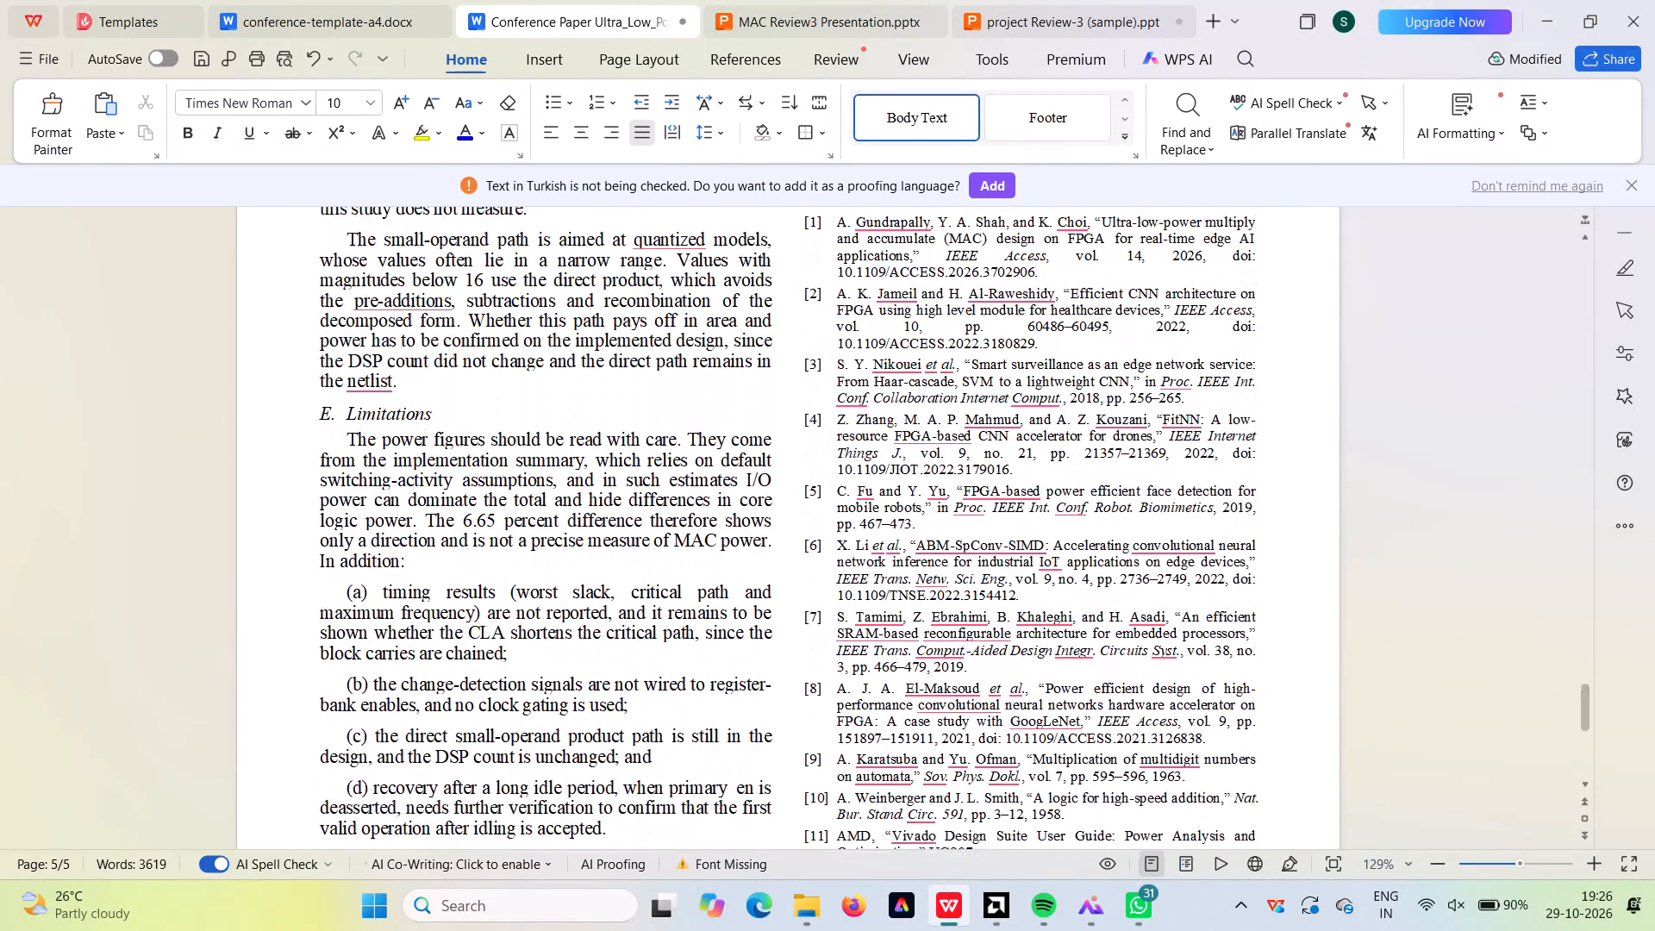
scroll(636, 674, up, 4)
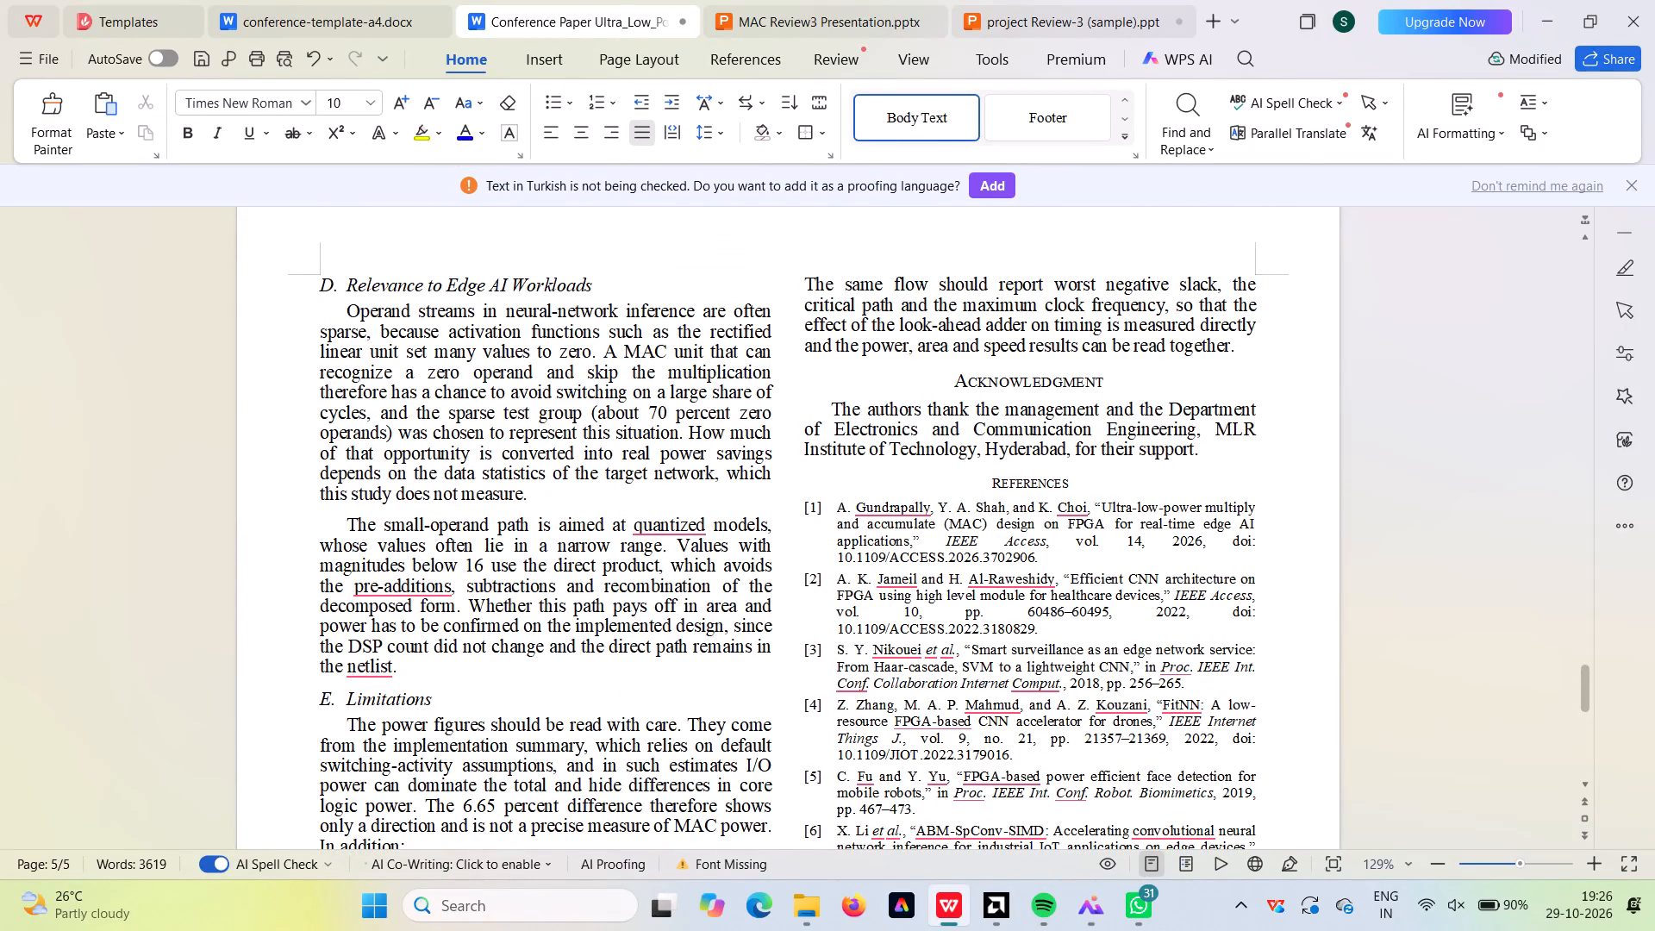
scroll(869, 651, down, 6)
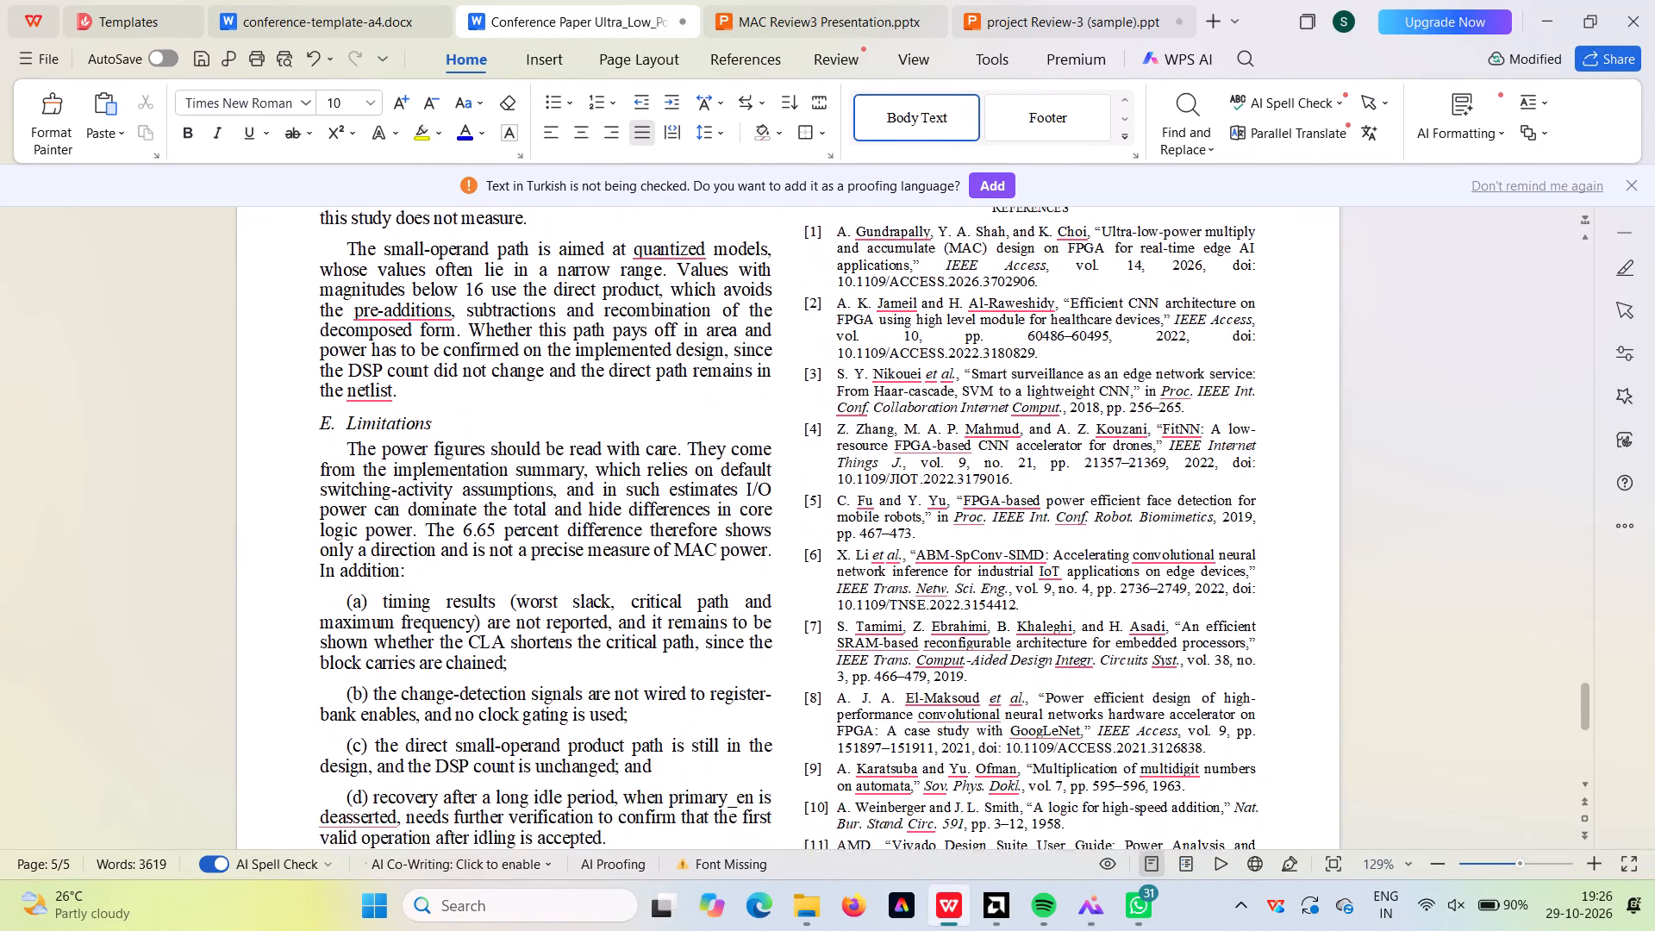
scroll(869, 651, down, 3)
scroll(869, 651, up, 2)
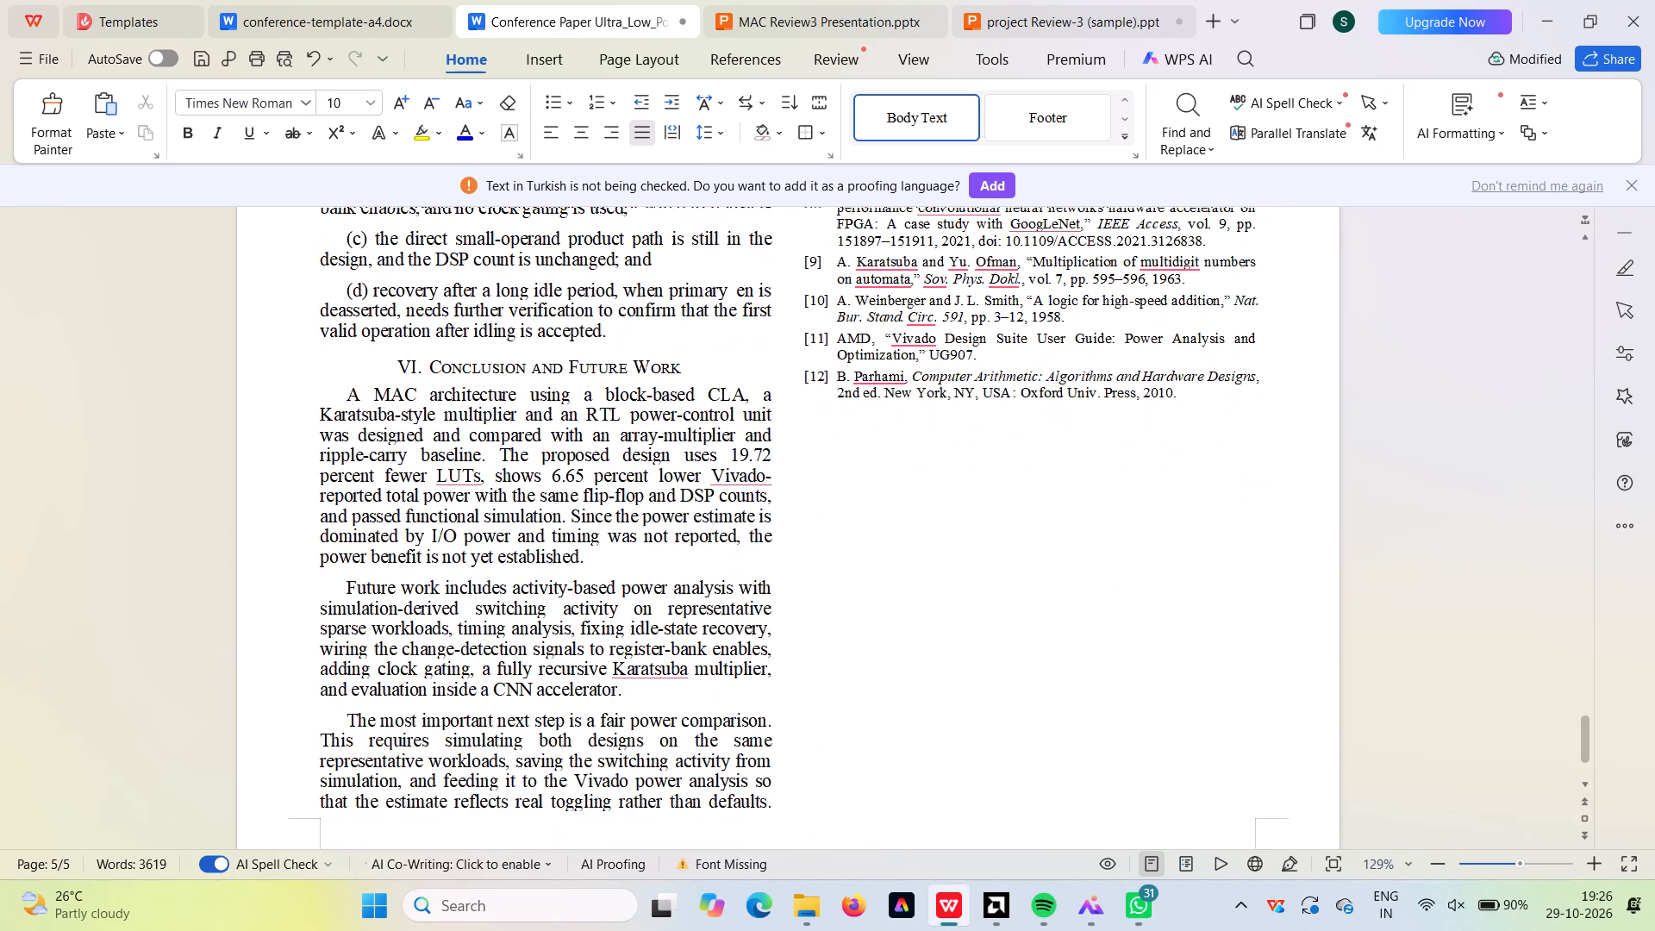
scroll(869, 651, up, 7)
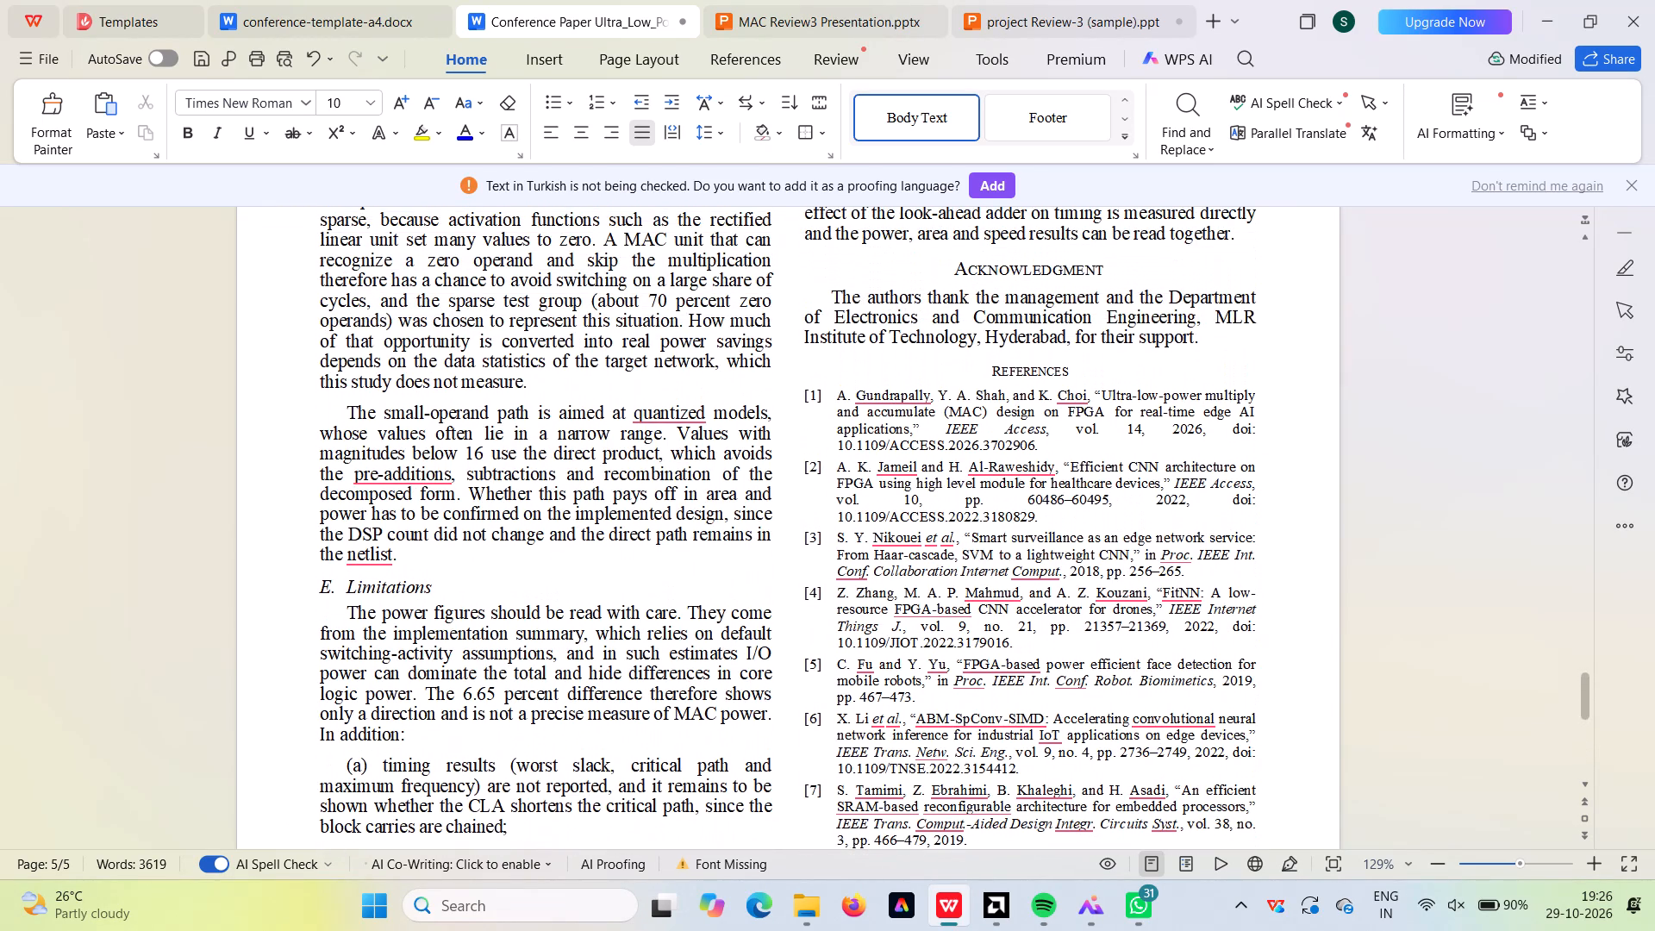
scroll(869, 651, up, 2)
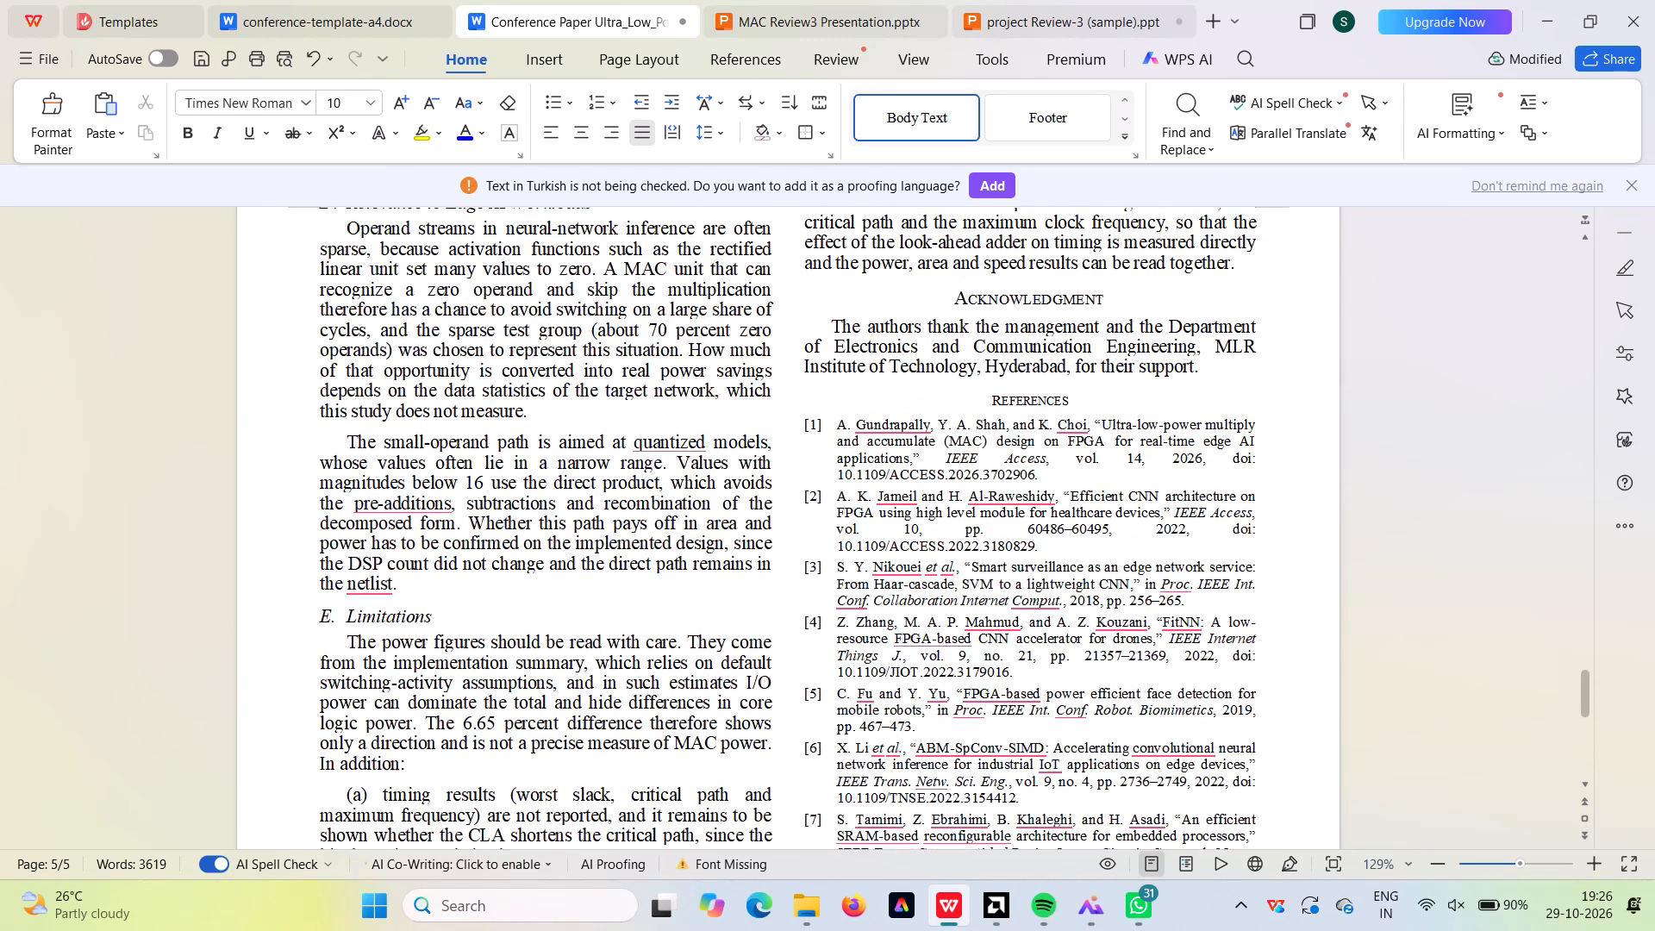
scroll(869, 651, up, 1)
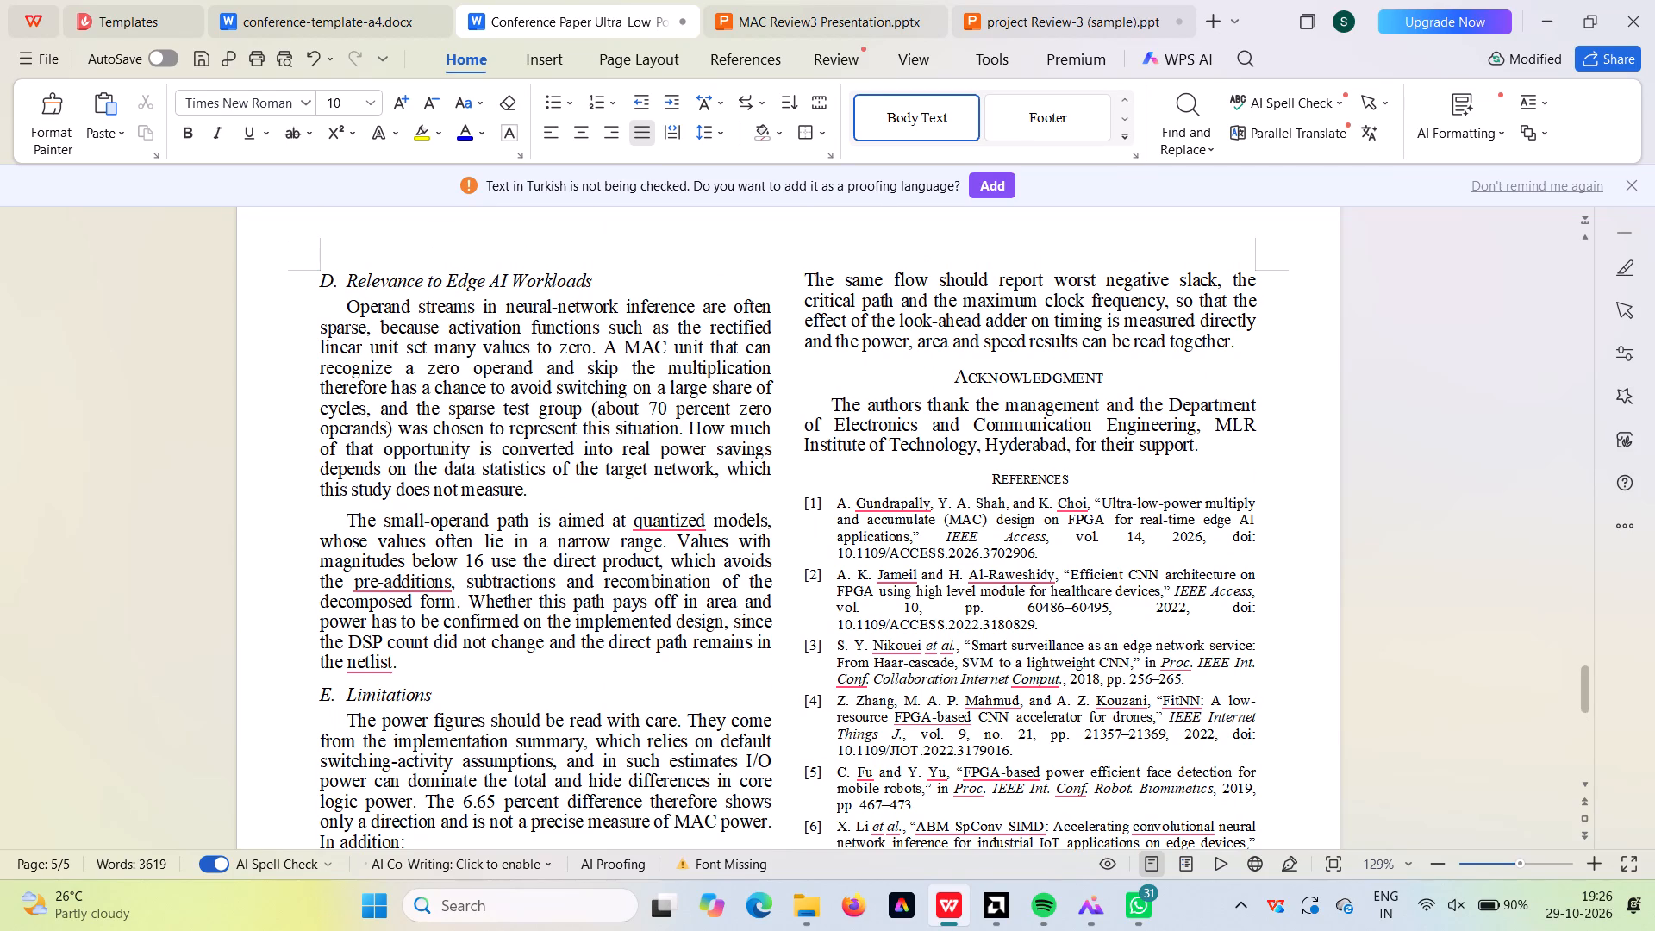
Check the break between pages four and five, and recheck the last page's Limitations, Conclusion and References.
scroll(1186, 459, up, 3)
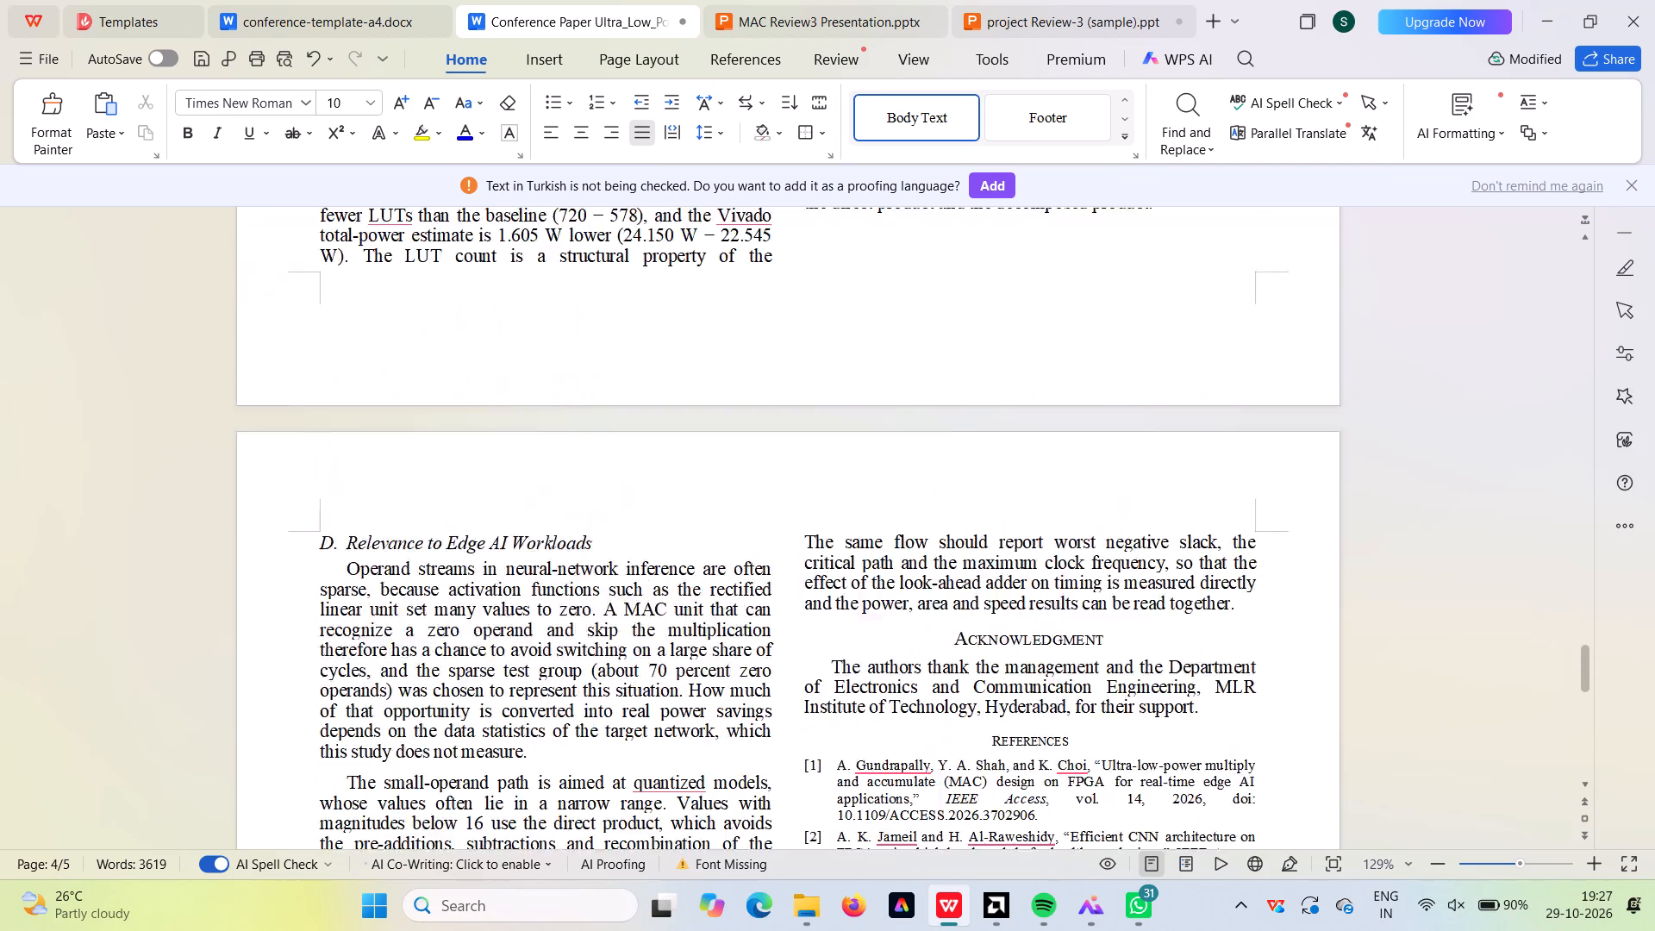
scroll(1186, 459, up, 4)
scroll(1186, 459, down, 10)
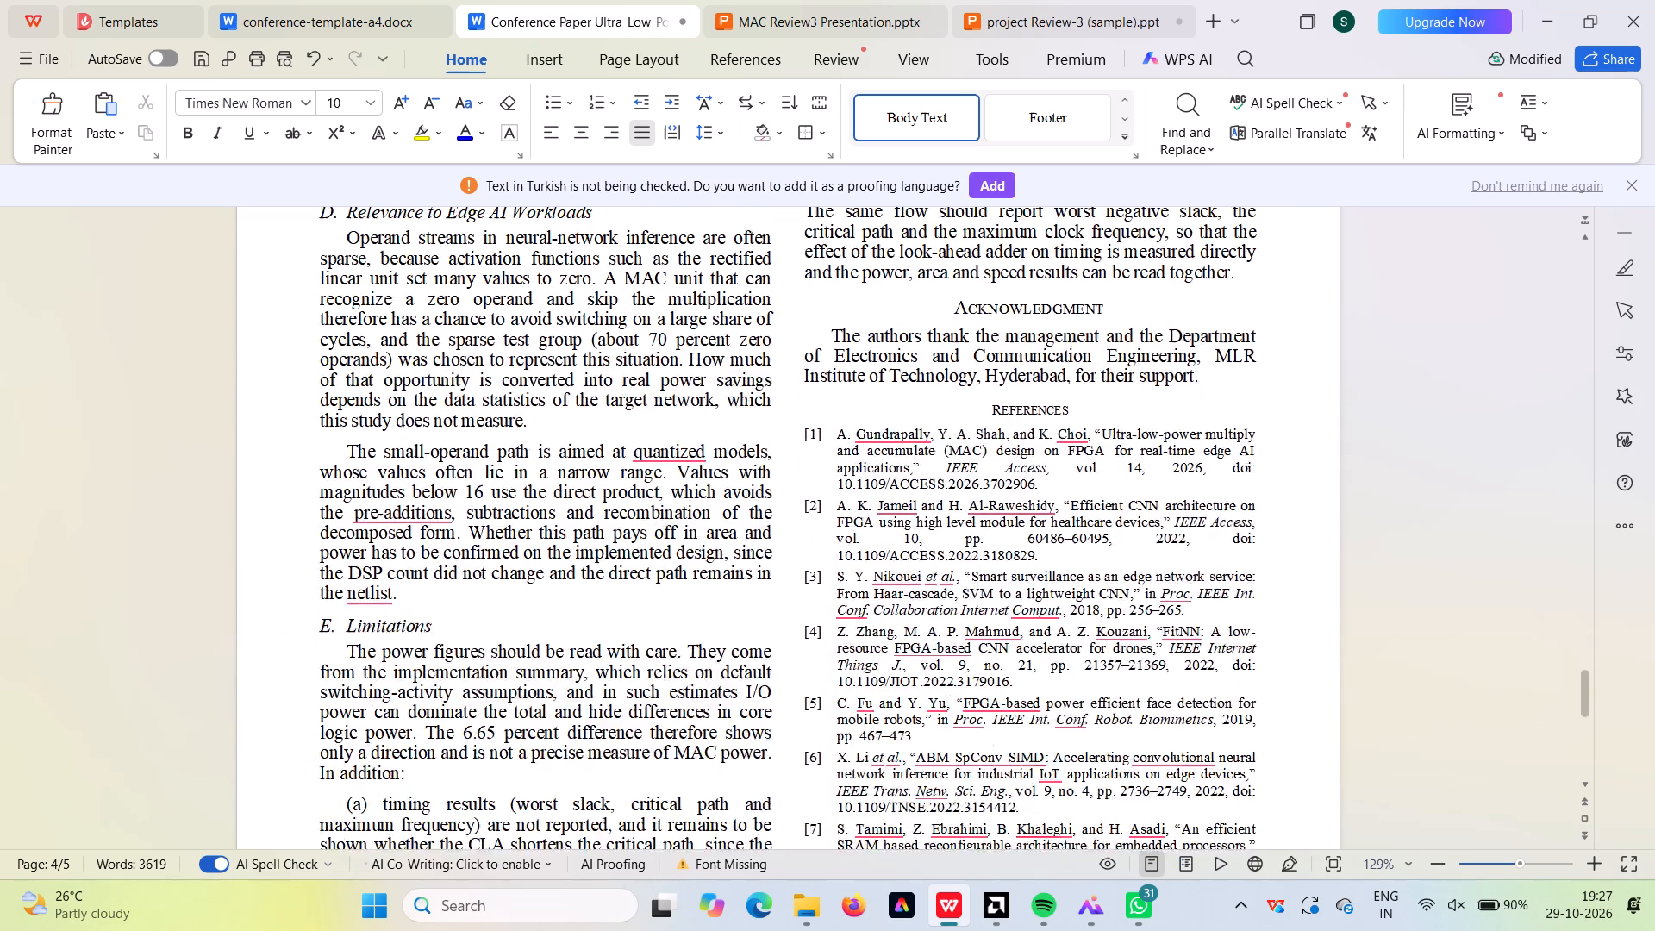
scroll(1186, 459, down, 1)
scroll(1186, 459, up, 2)
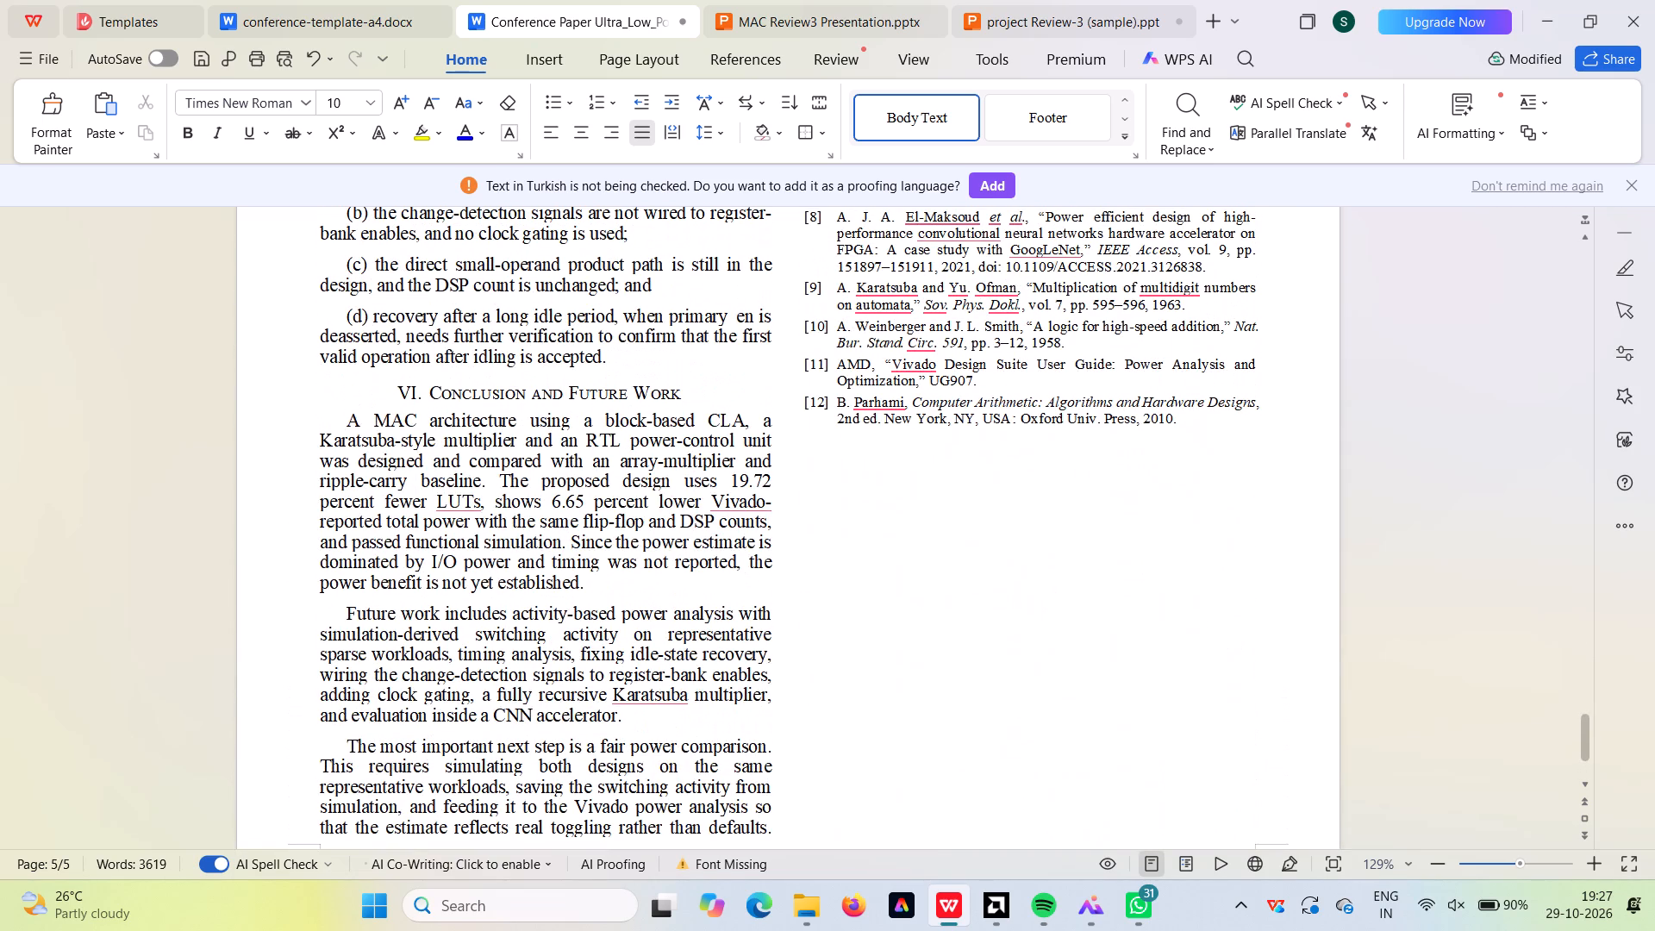
scroll(1186, 459, up, 6)
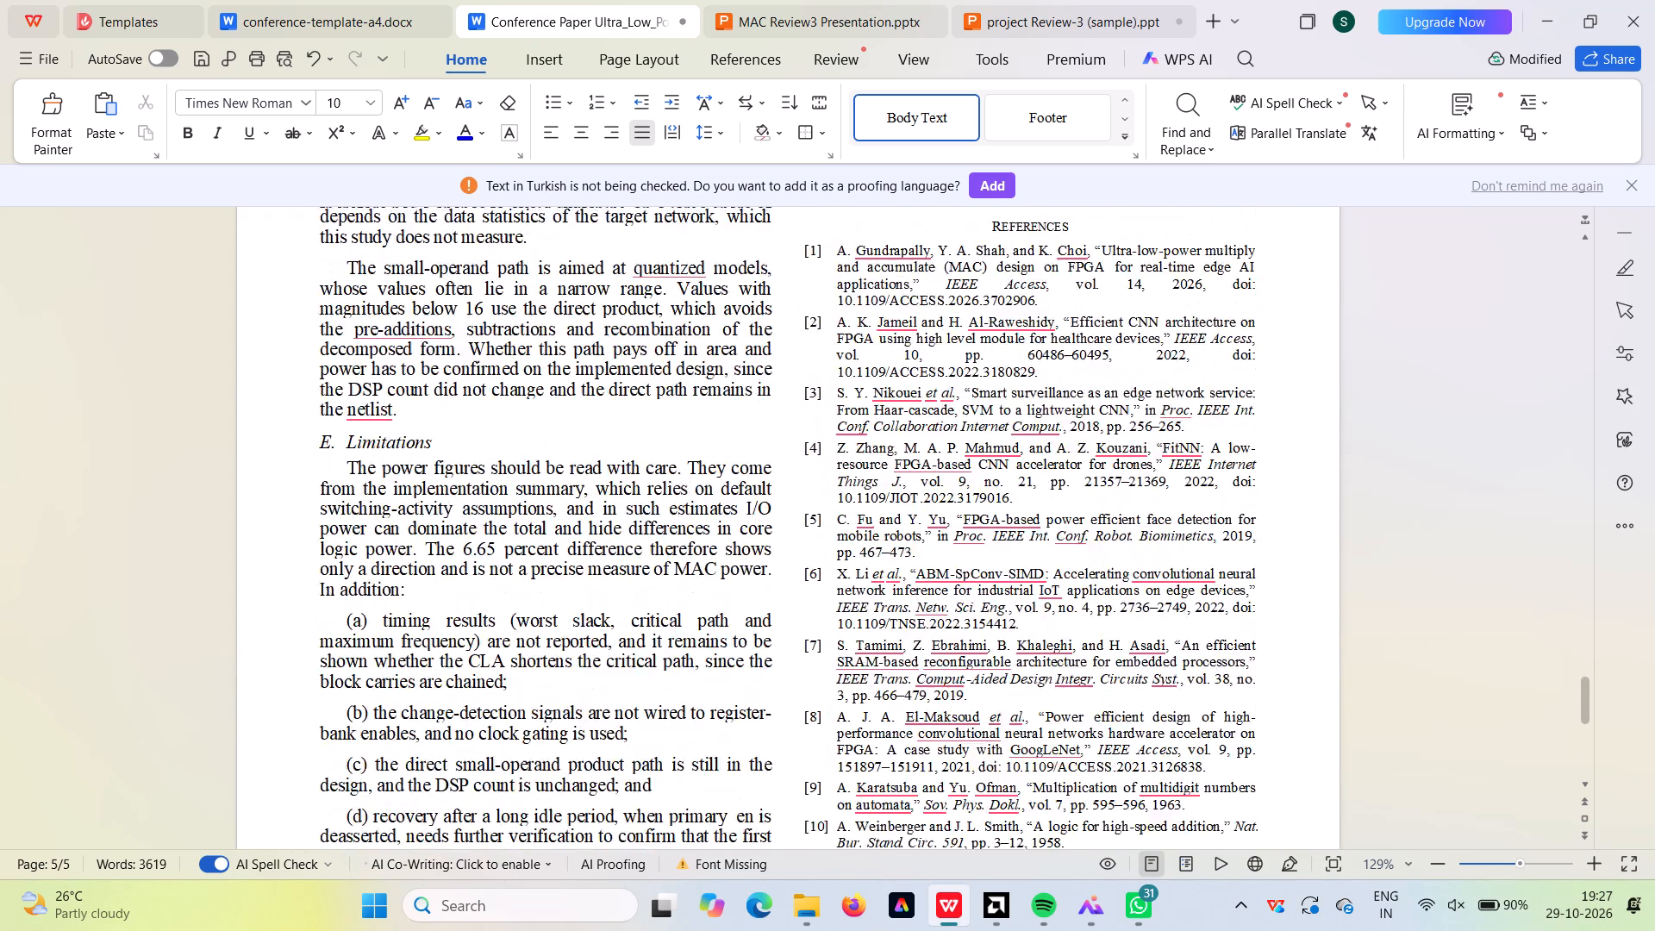
scroll(1186, 459, up, 2)
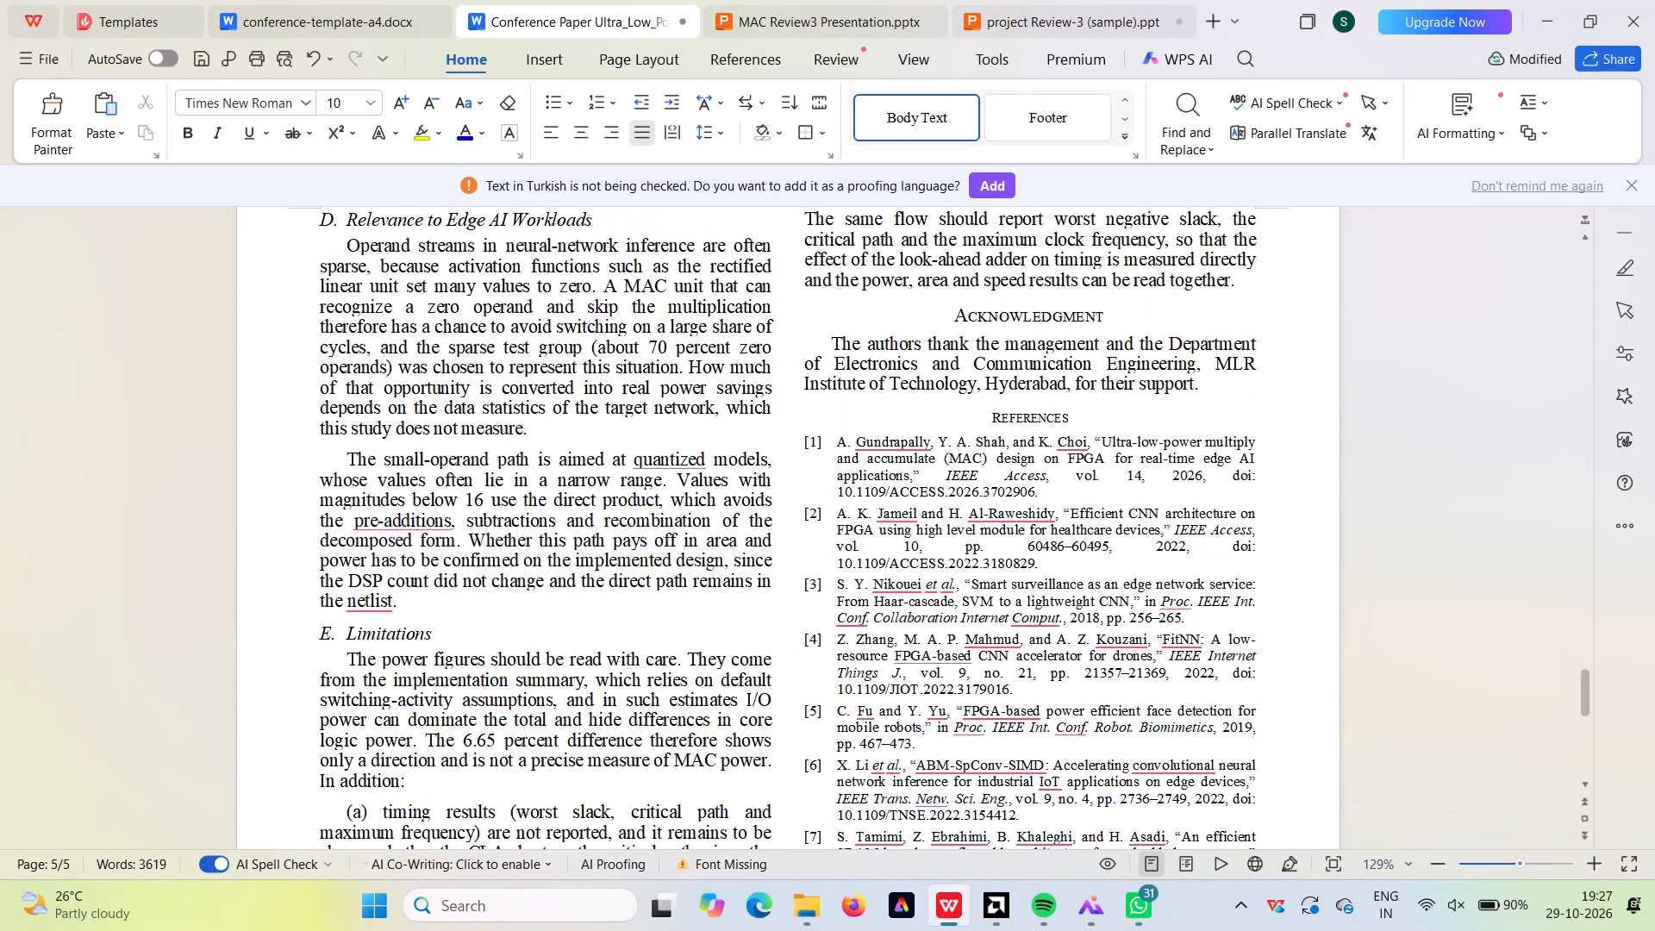
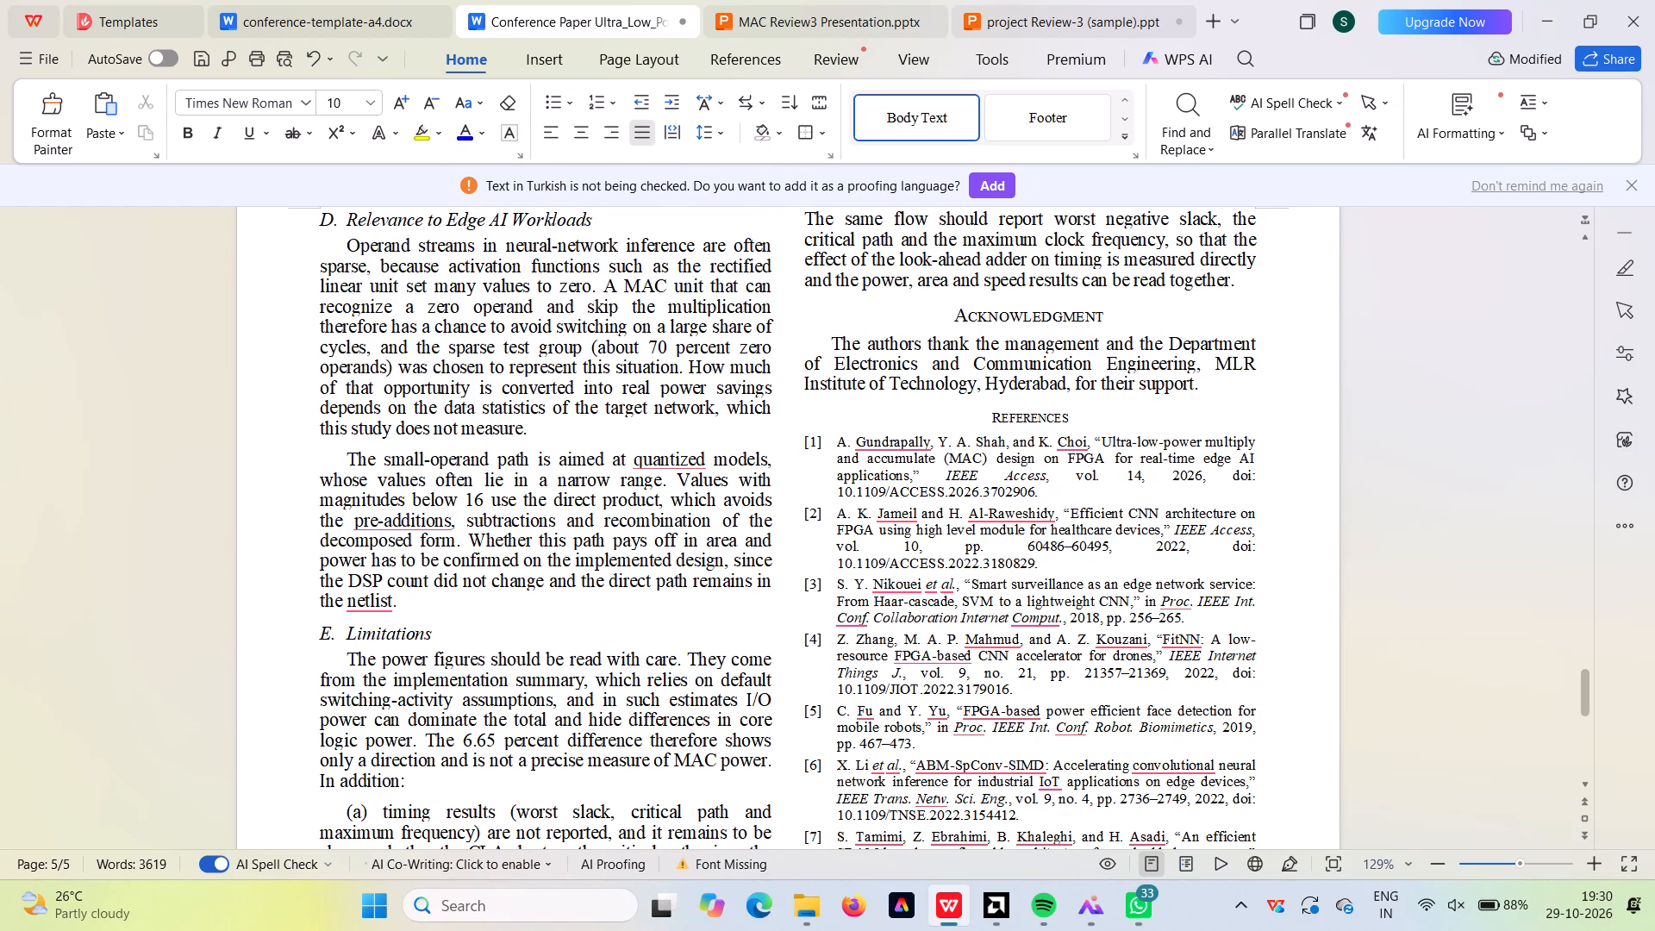
Recheck the last page's text and references, then look back over the Proposed MAC Architecture section and Table I.
scroll(1151, 429, down, 1)
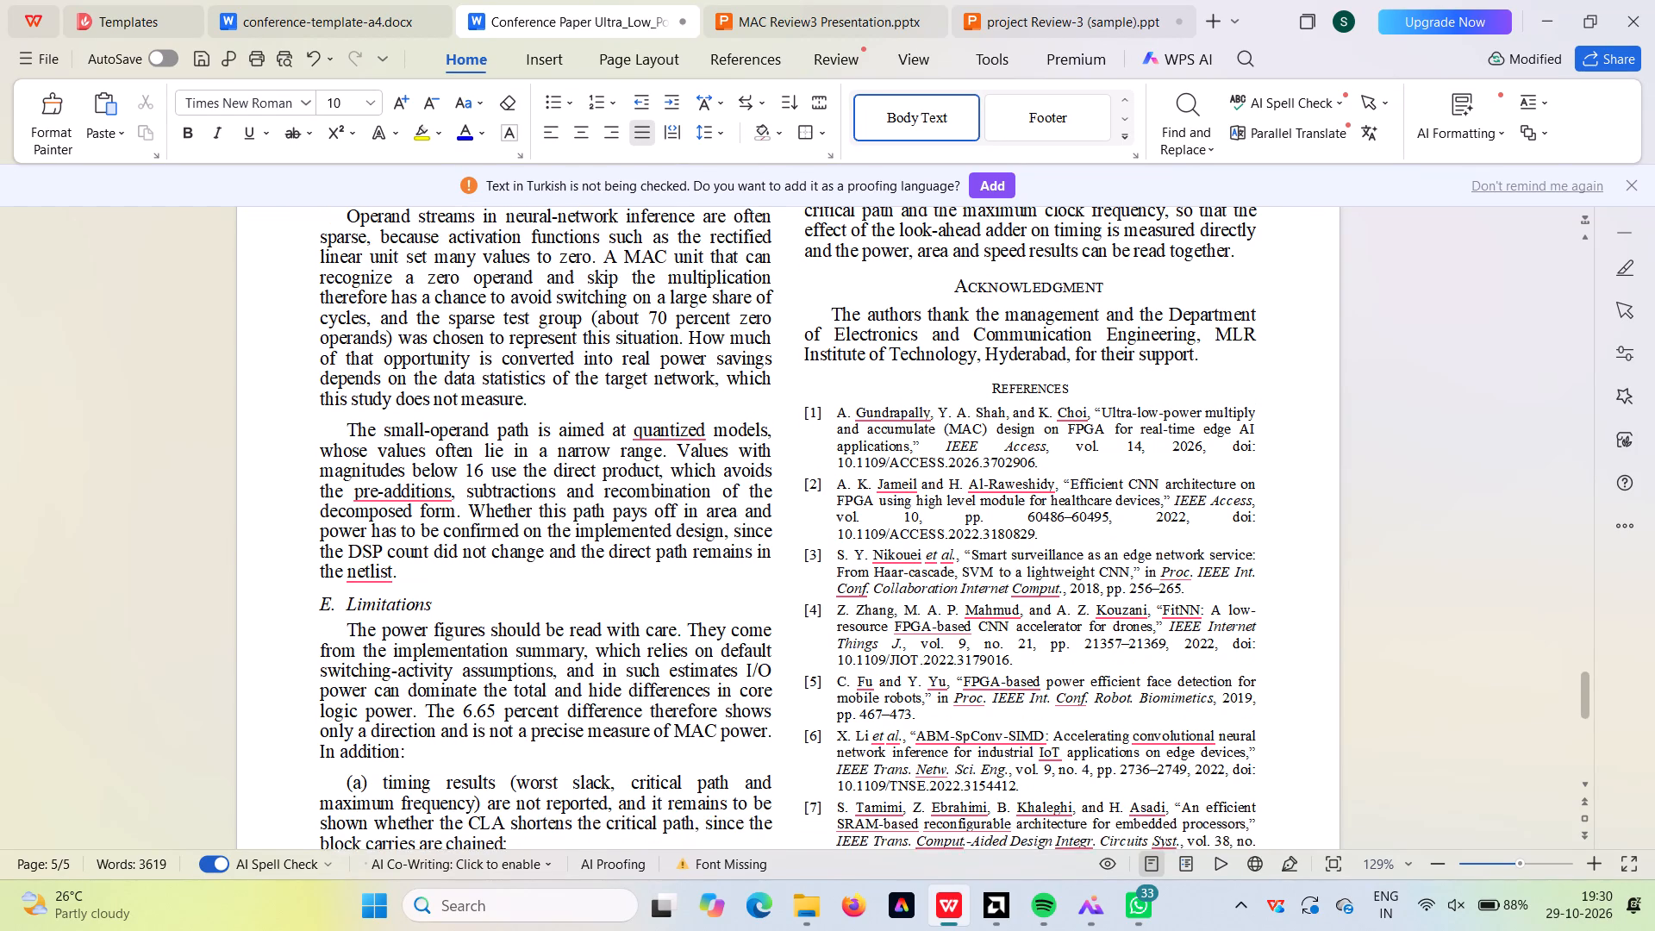
scroll(1151, 429, down, 1)
scroll(1151, 429, up, 3)
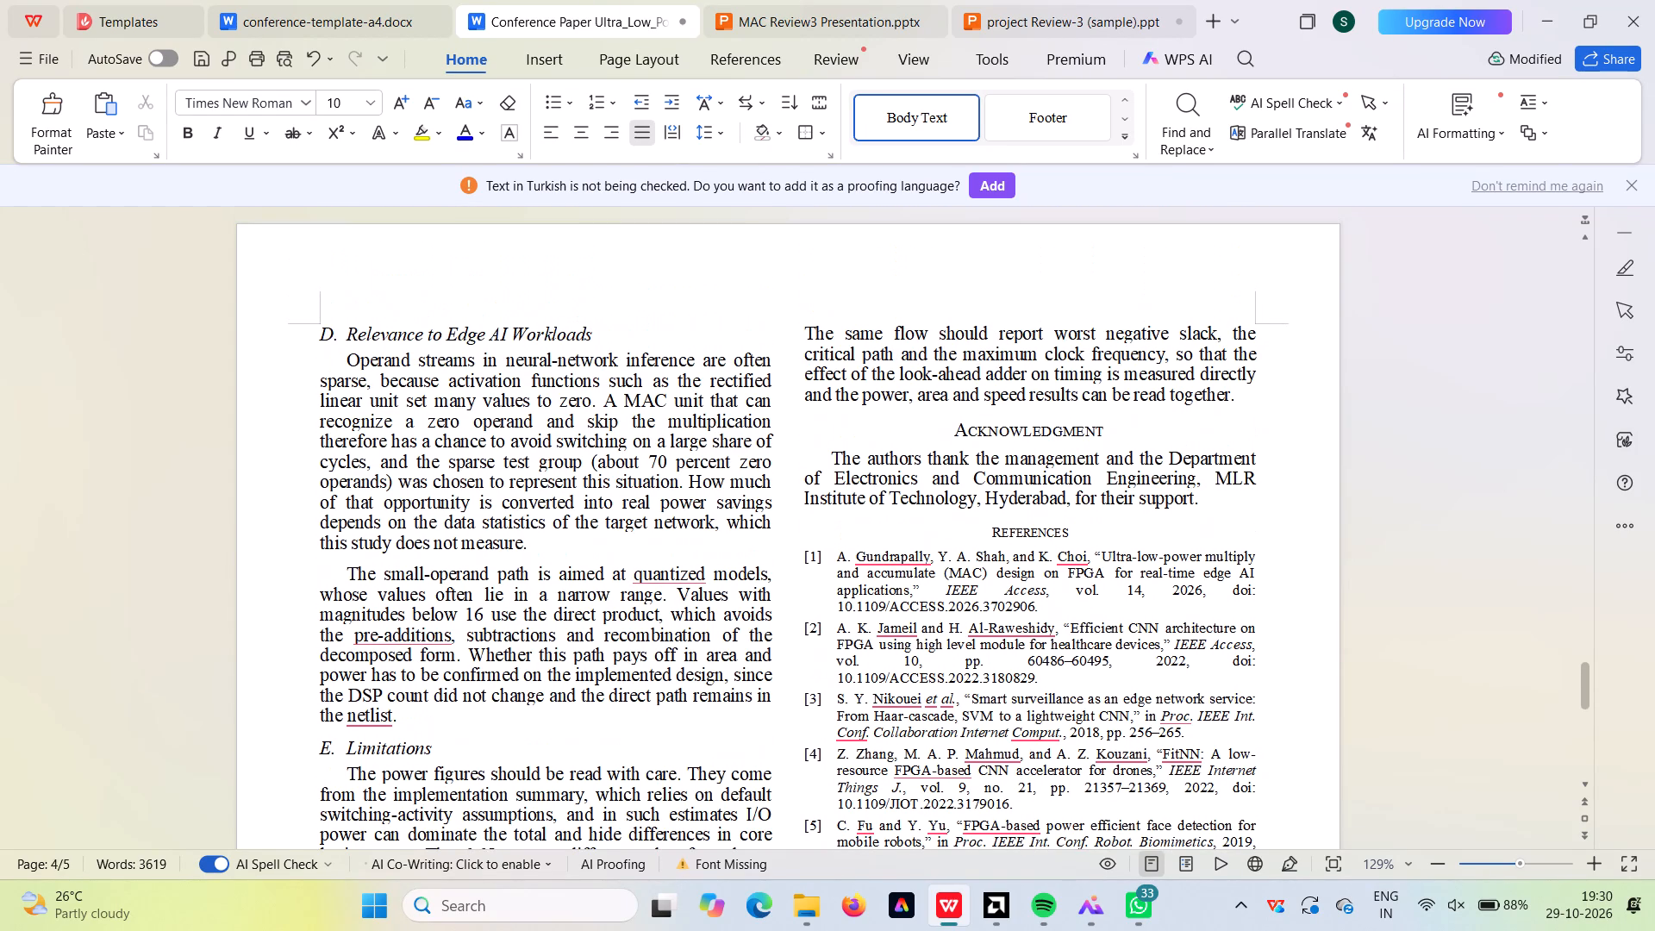
scroll(1163, 372, down, 1)
scroll(1163, 372, up, 13)
scroll(1163, 372, right, 1)
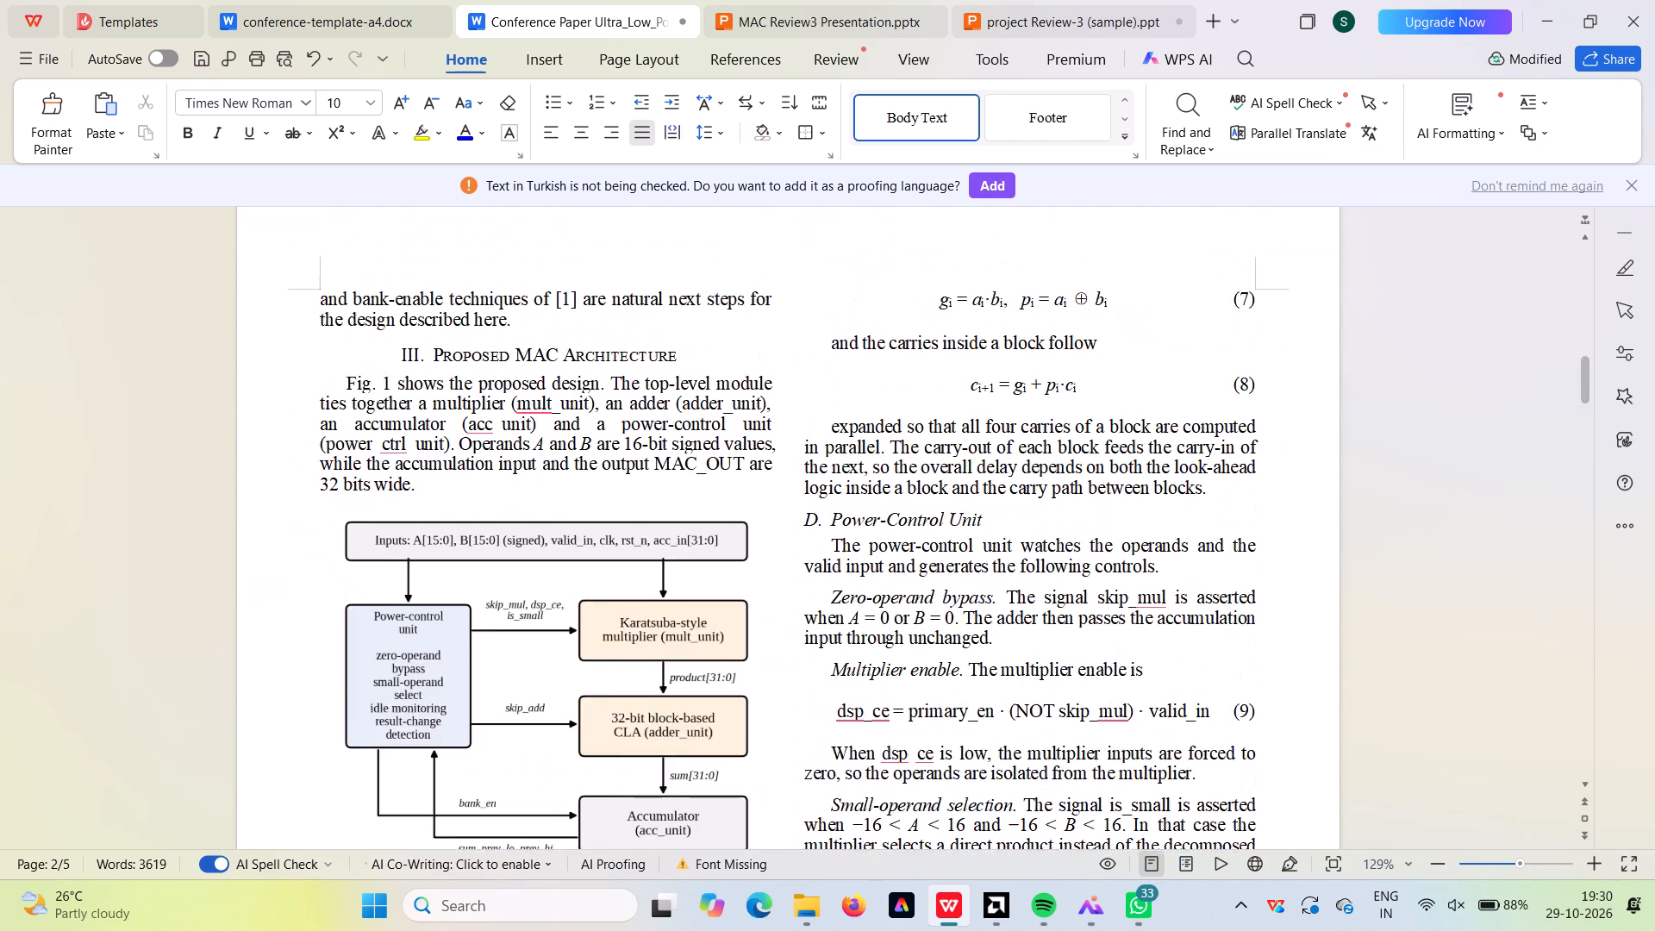
scroll(1163, 372, right, 1)
scroll(1163, 372, down, 5)
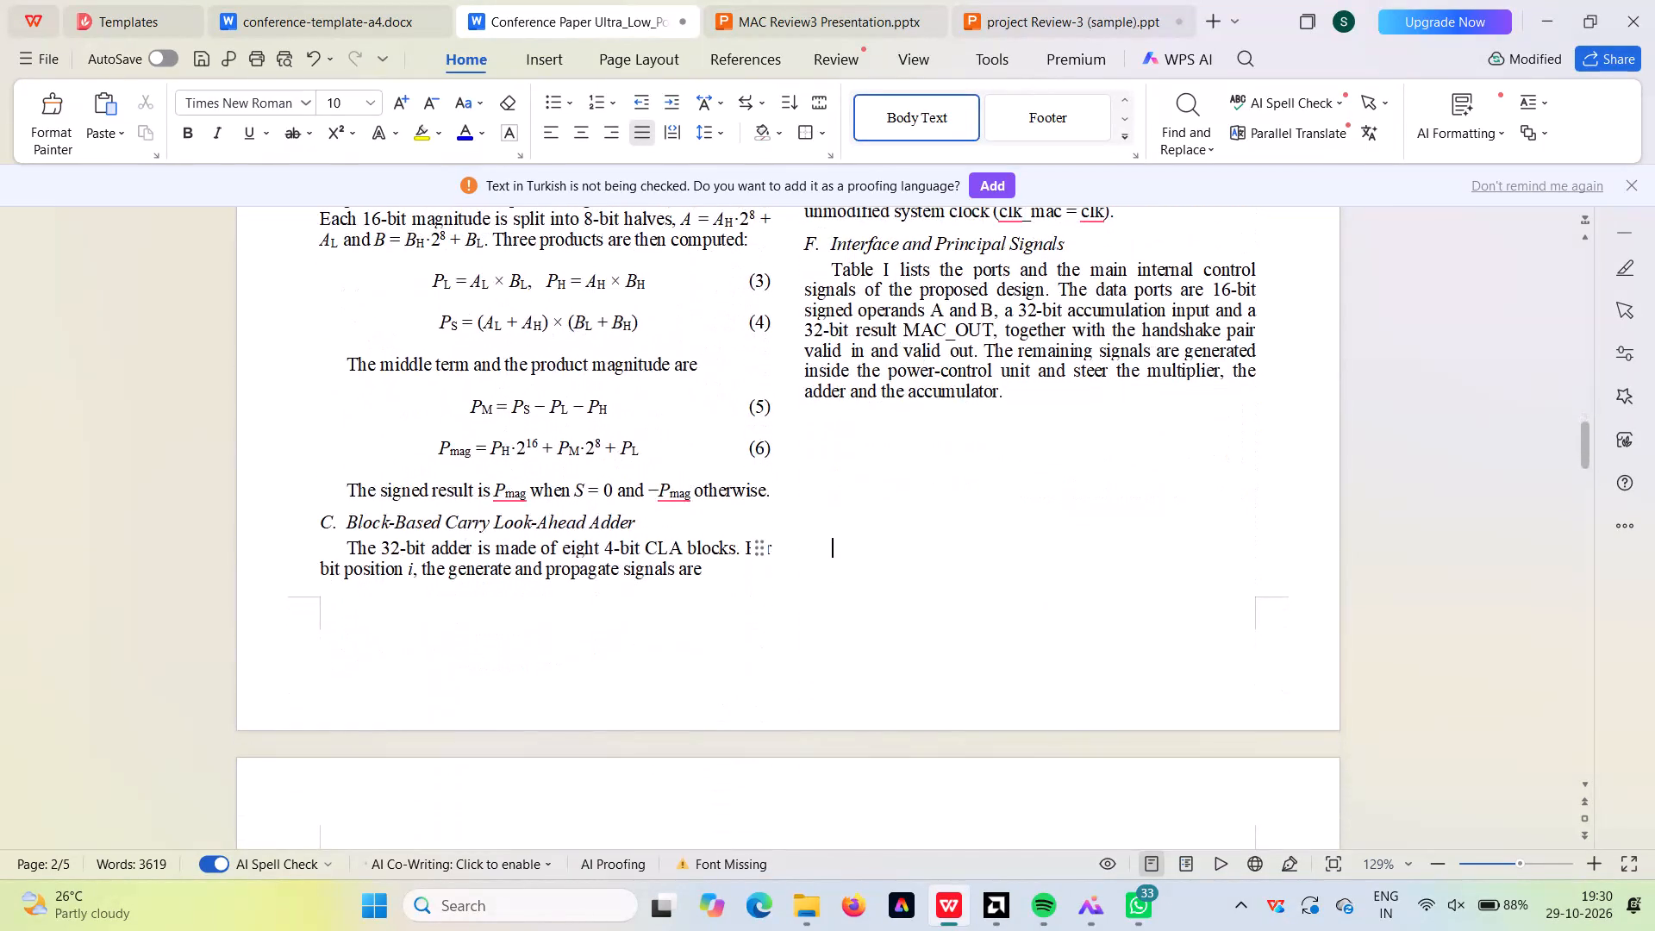
scroll(1163, 372, down, 3)
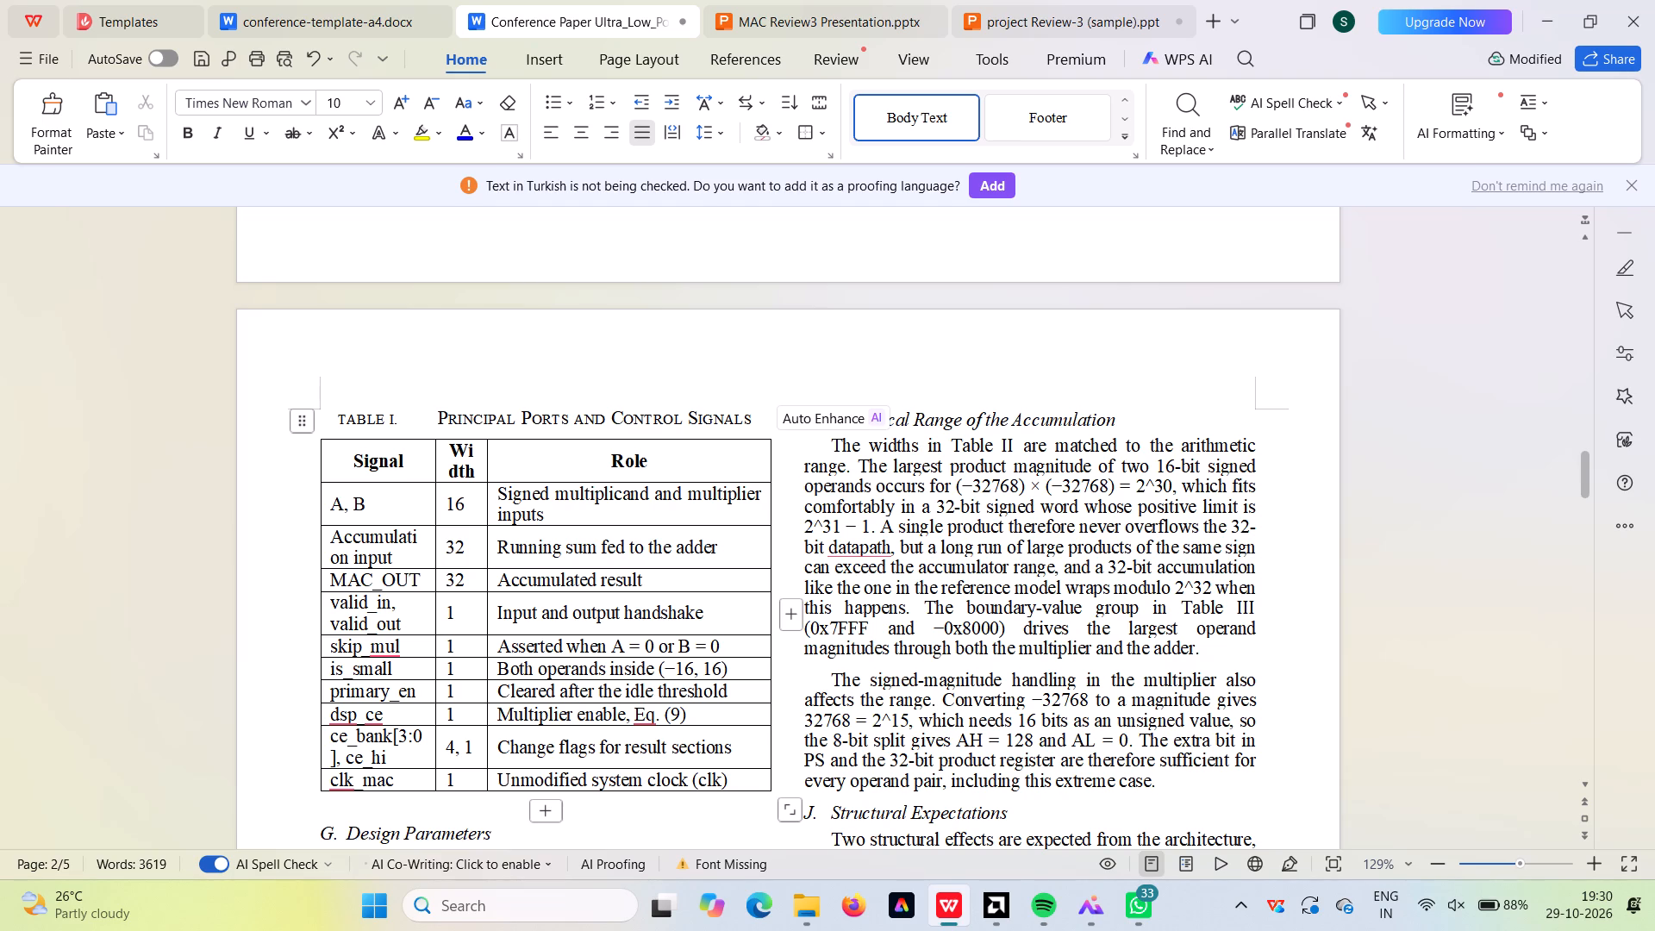
Replace the department line under the author names on the title page with "Department of ECE".
scroll(590, 351, up, 11)
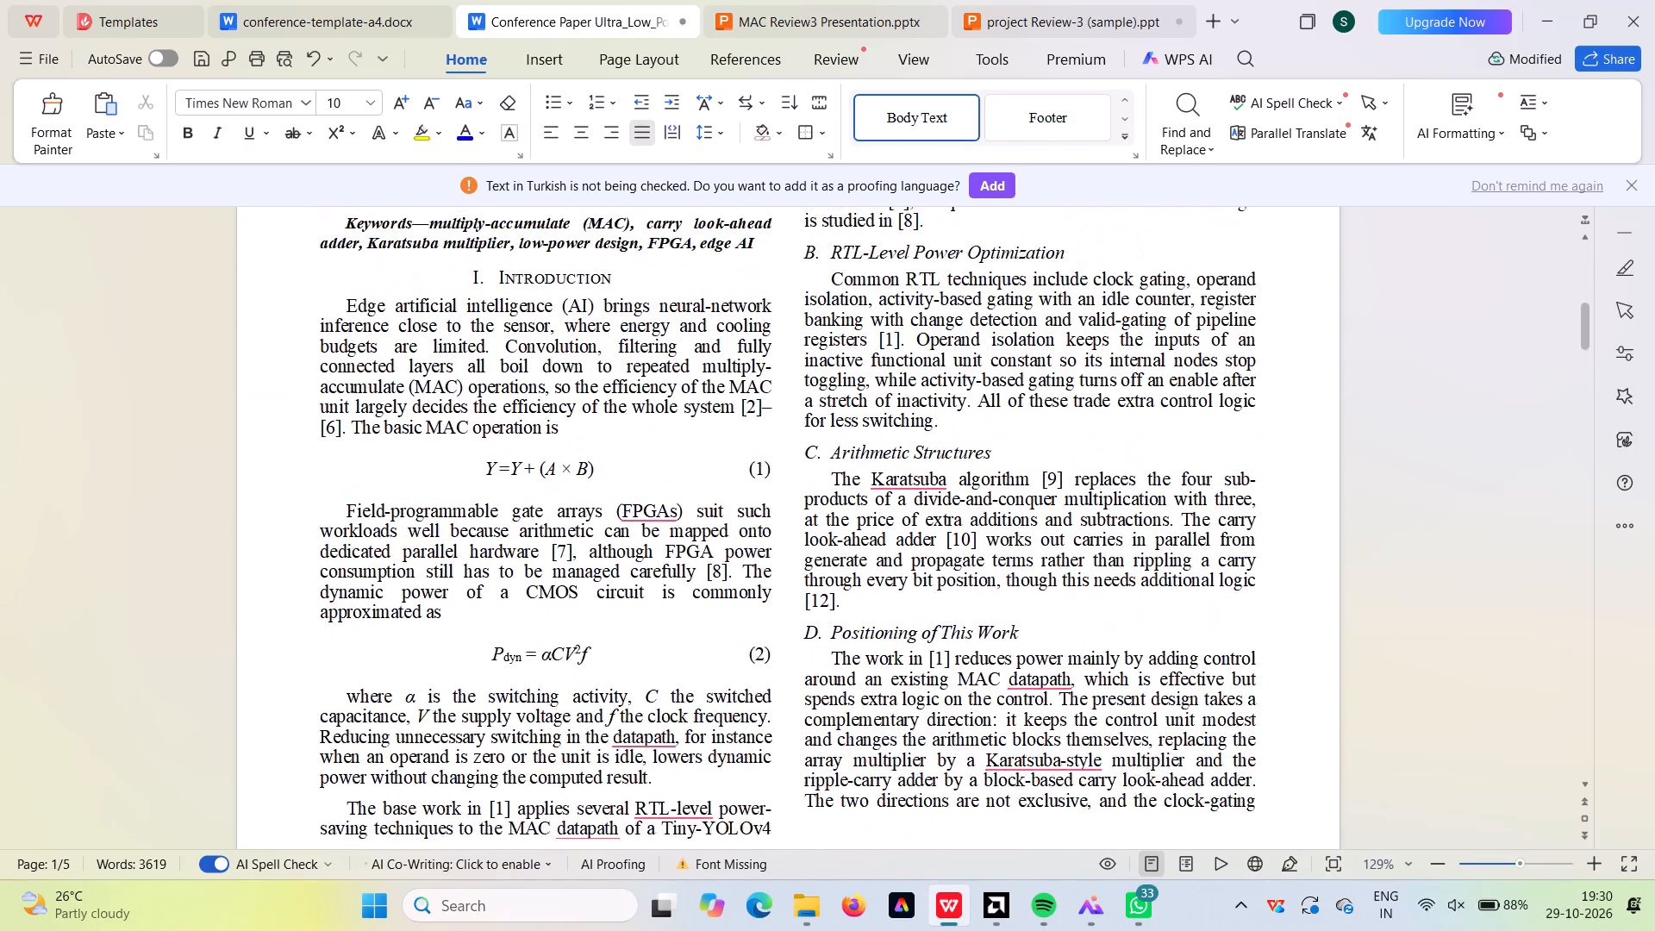
scroll(590, 351, up, 2)
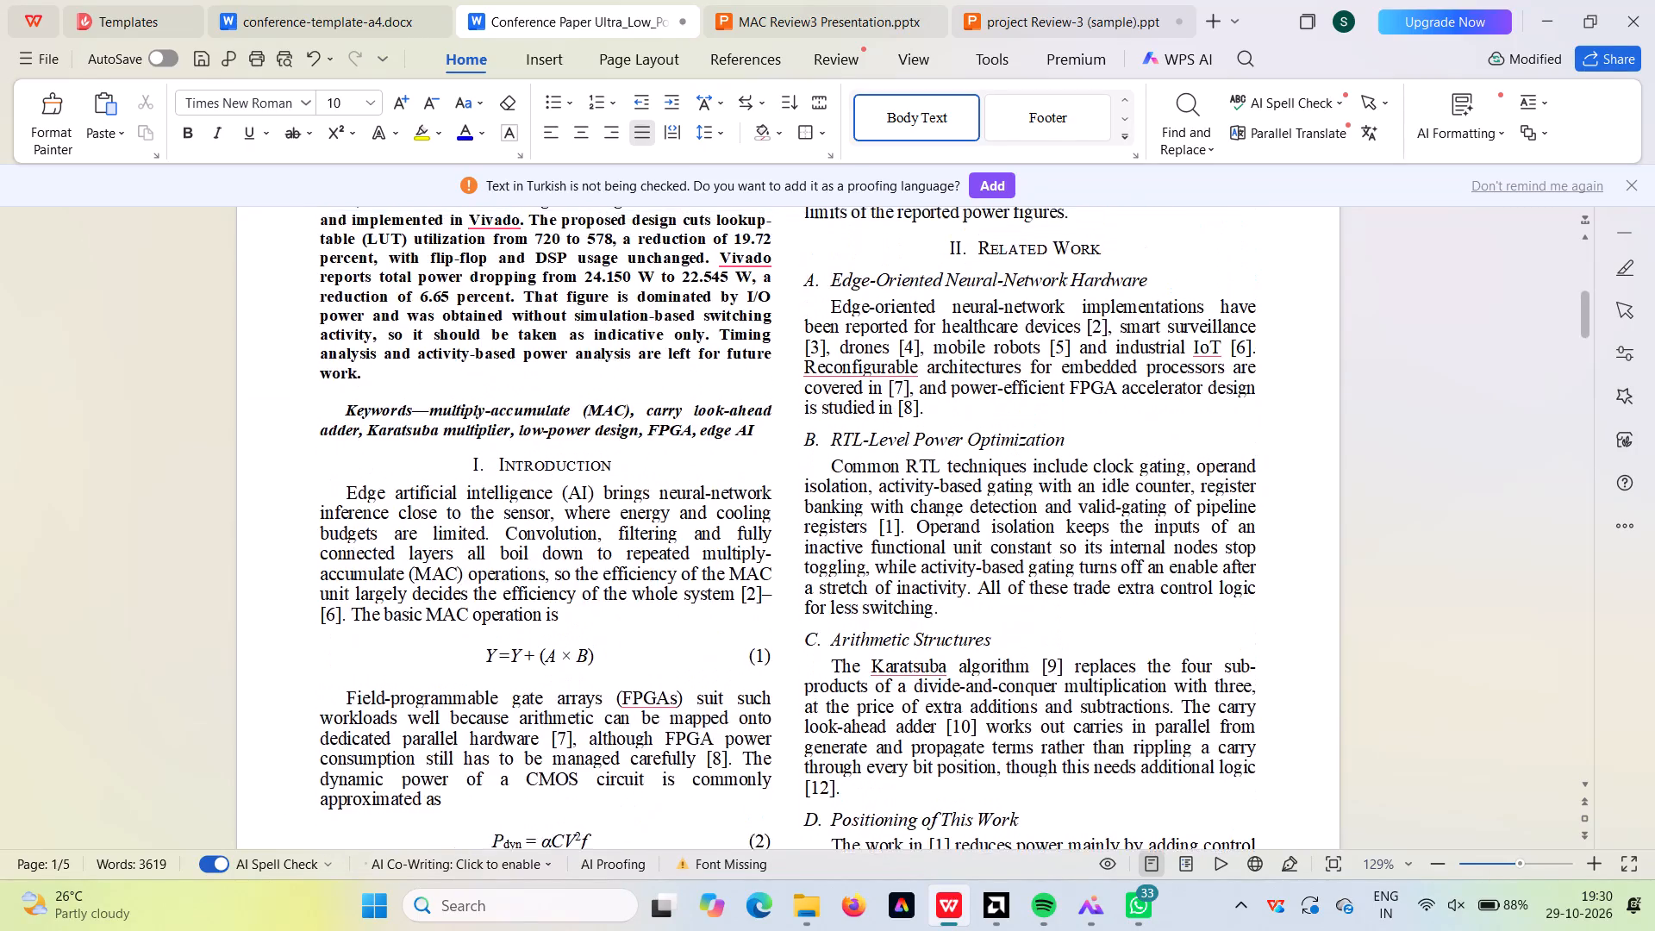
scroll(590, 351, up, 6)
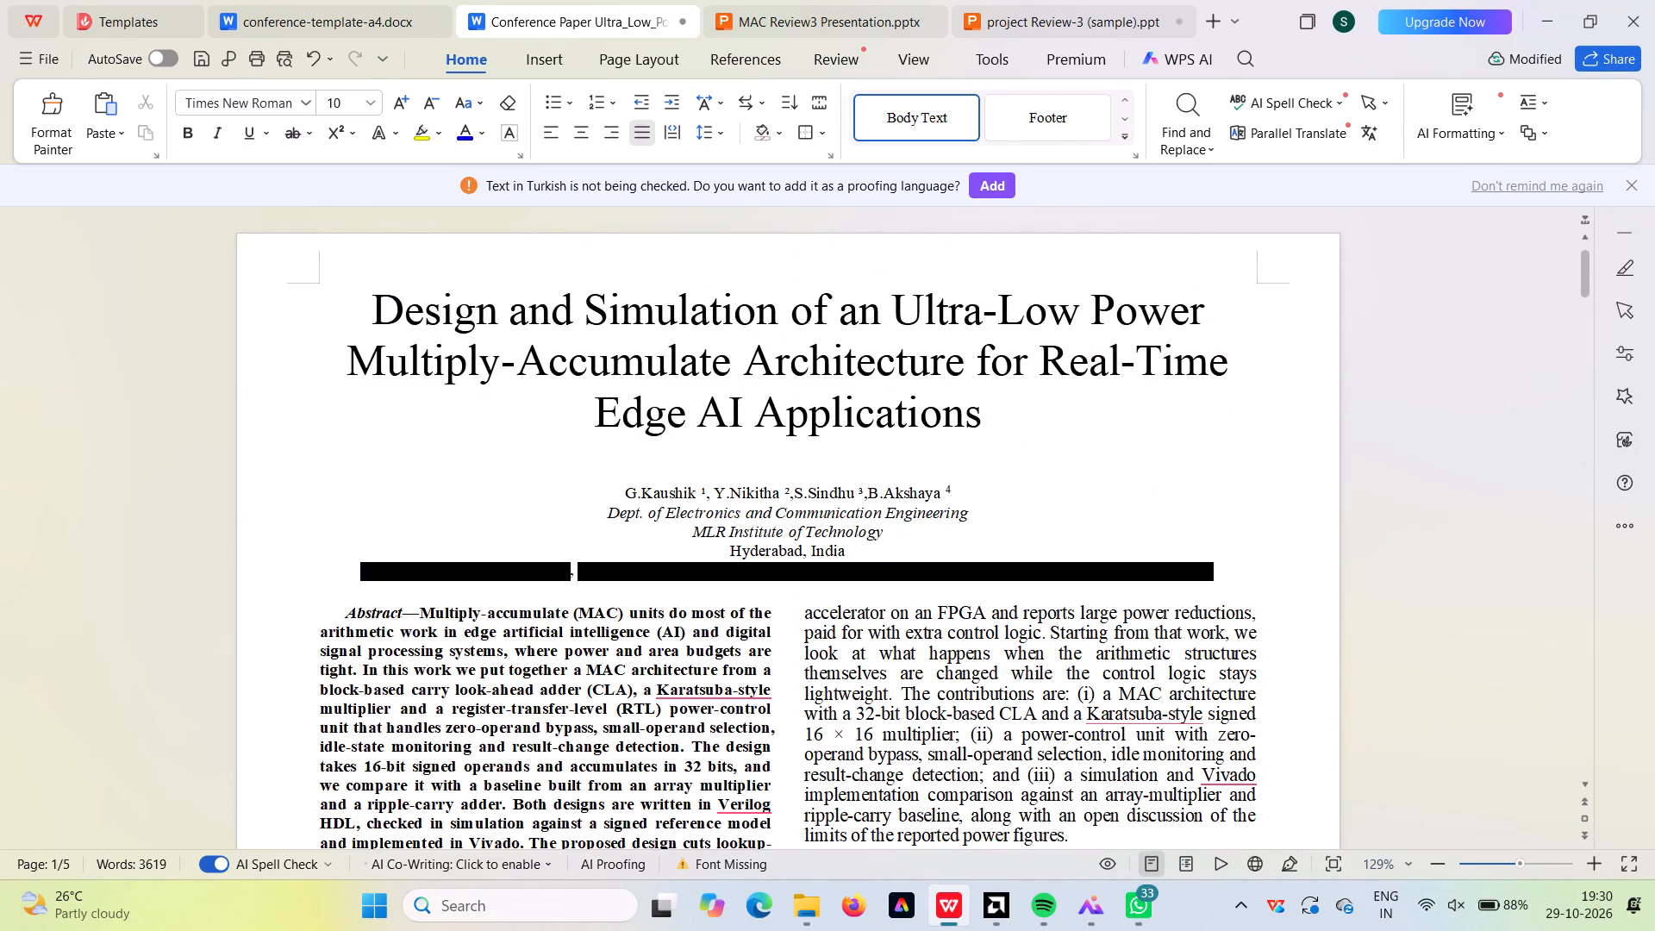
click(965, 514)
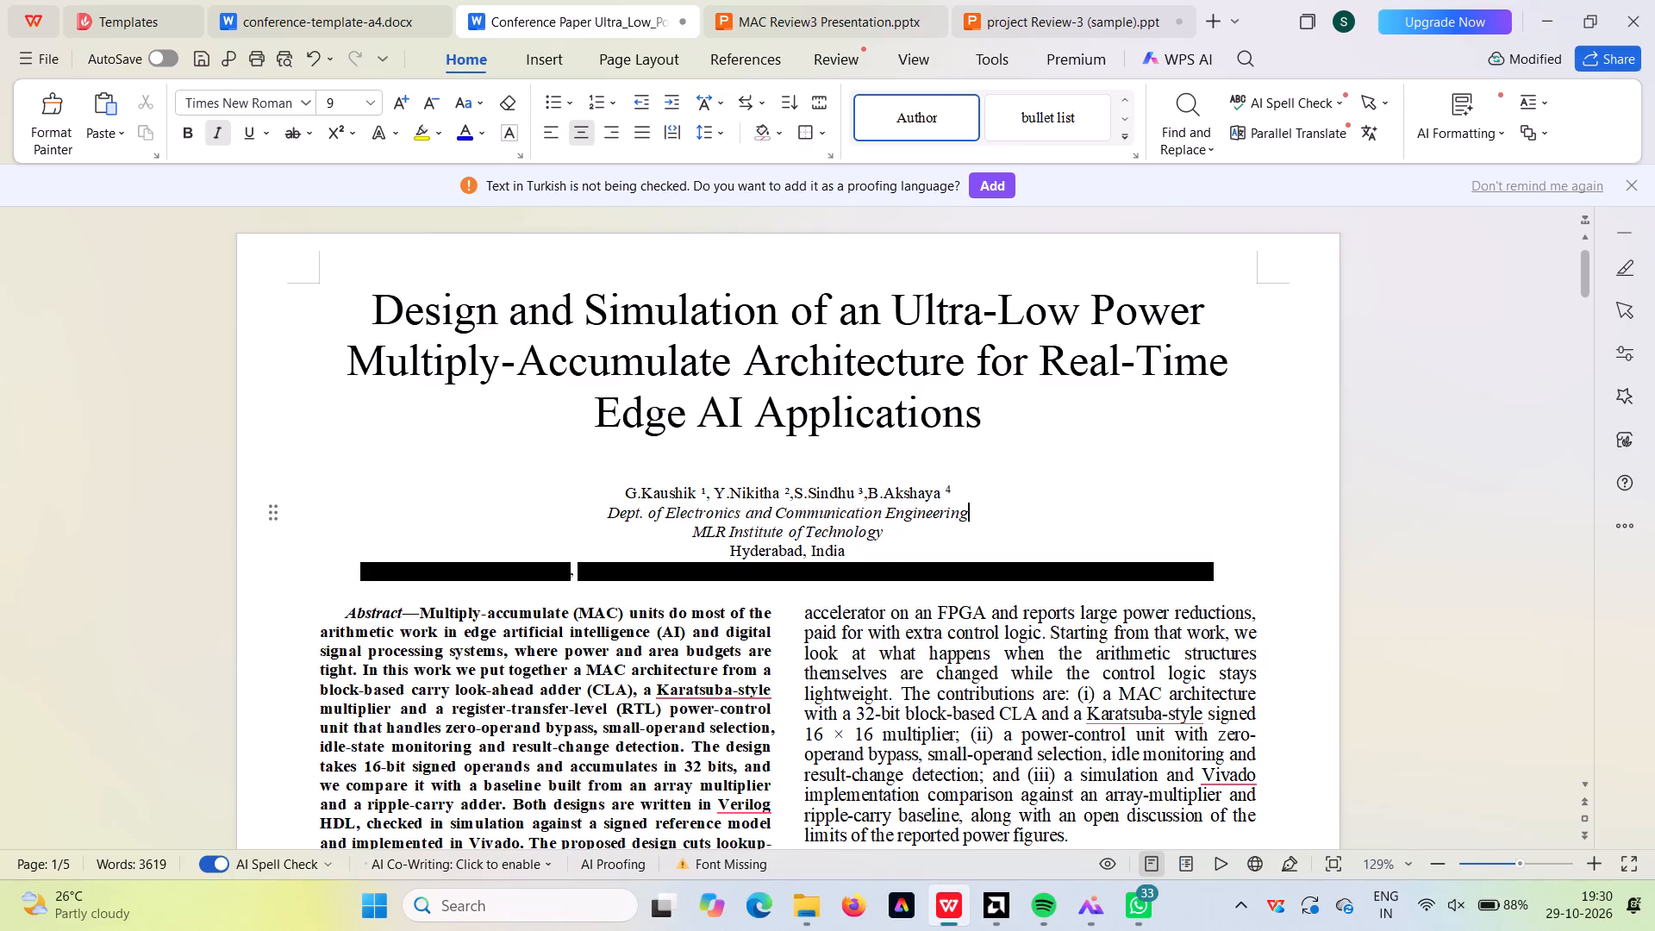
key(BackSpace)
key(BackSpace)
key(BackSpace)
key(BackSpace)
key(BackSpace)
key(BackSpace)
key(BackSpace)
key(BackSpace)
key(BackSpace)
key(BackSpace)
key(BackSpace)
key(BackSpace)
key(BackSpace)
key(BackSpace)
key(BackSpace)
key(BackSpace)
key(BackSpace)
key(BackSpace)
key(BackSpace)
key(BackSpace)
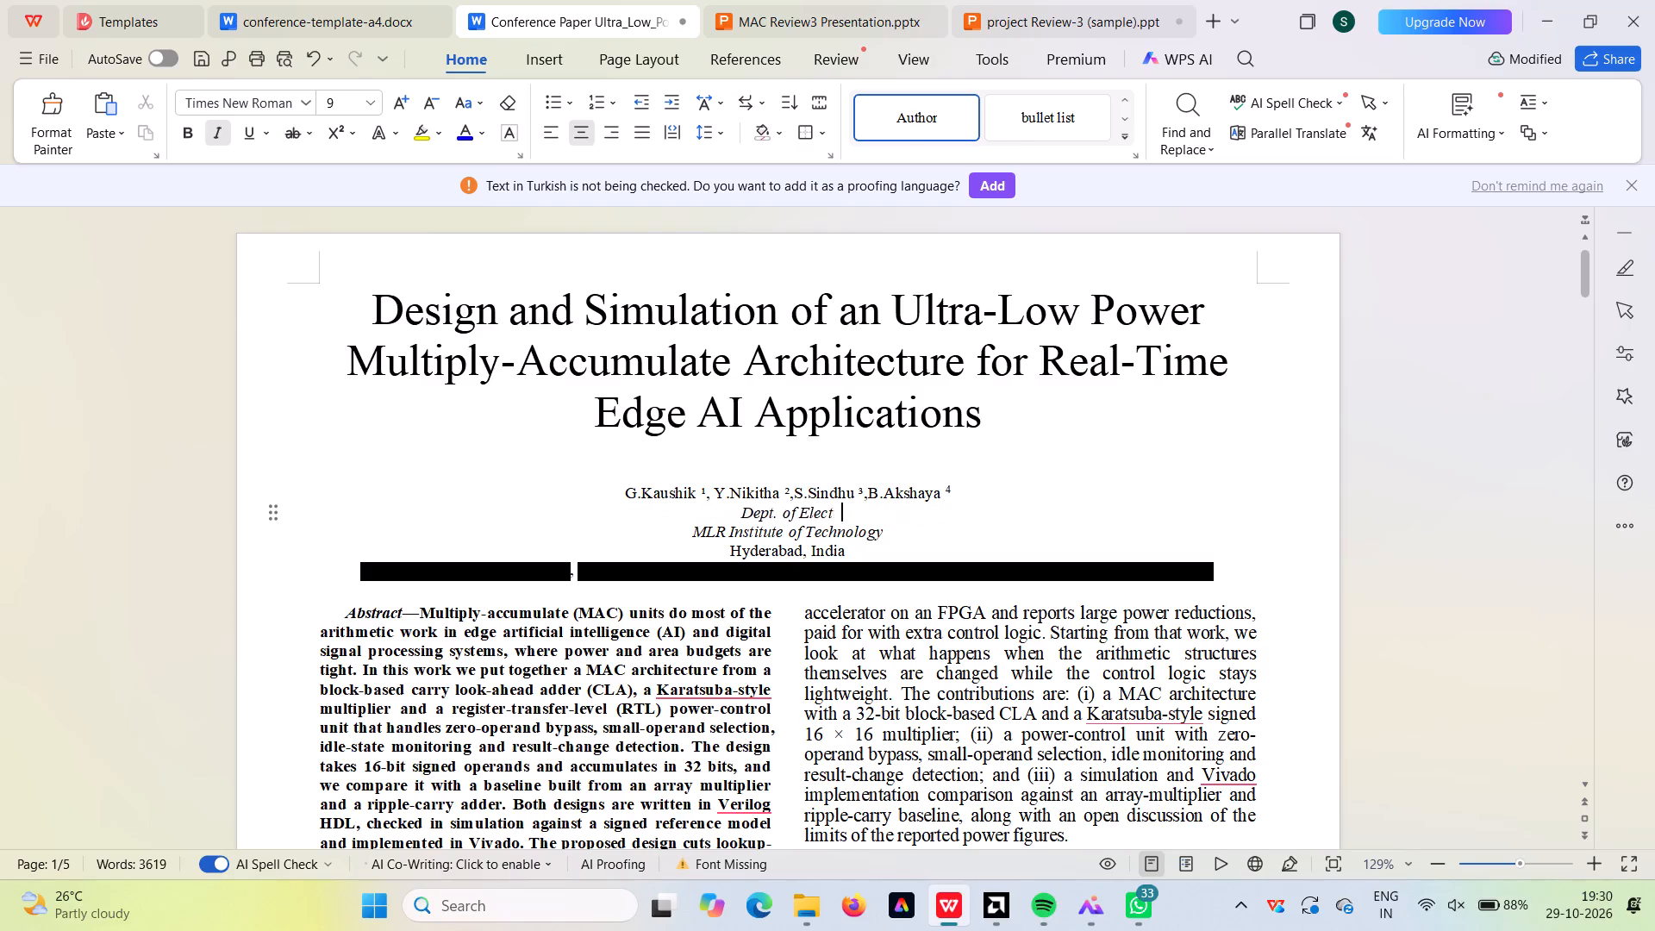
key(BackSpace)
key(BackSpace)
key(BackSpace)
key(BackSpace)
key(BackSpace)
text(at)
text(ment)
key(space)
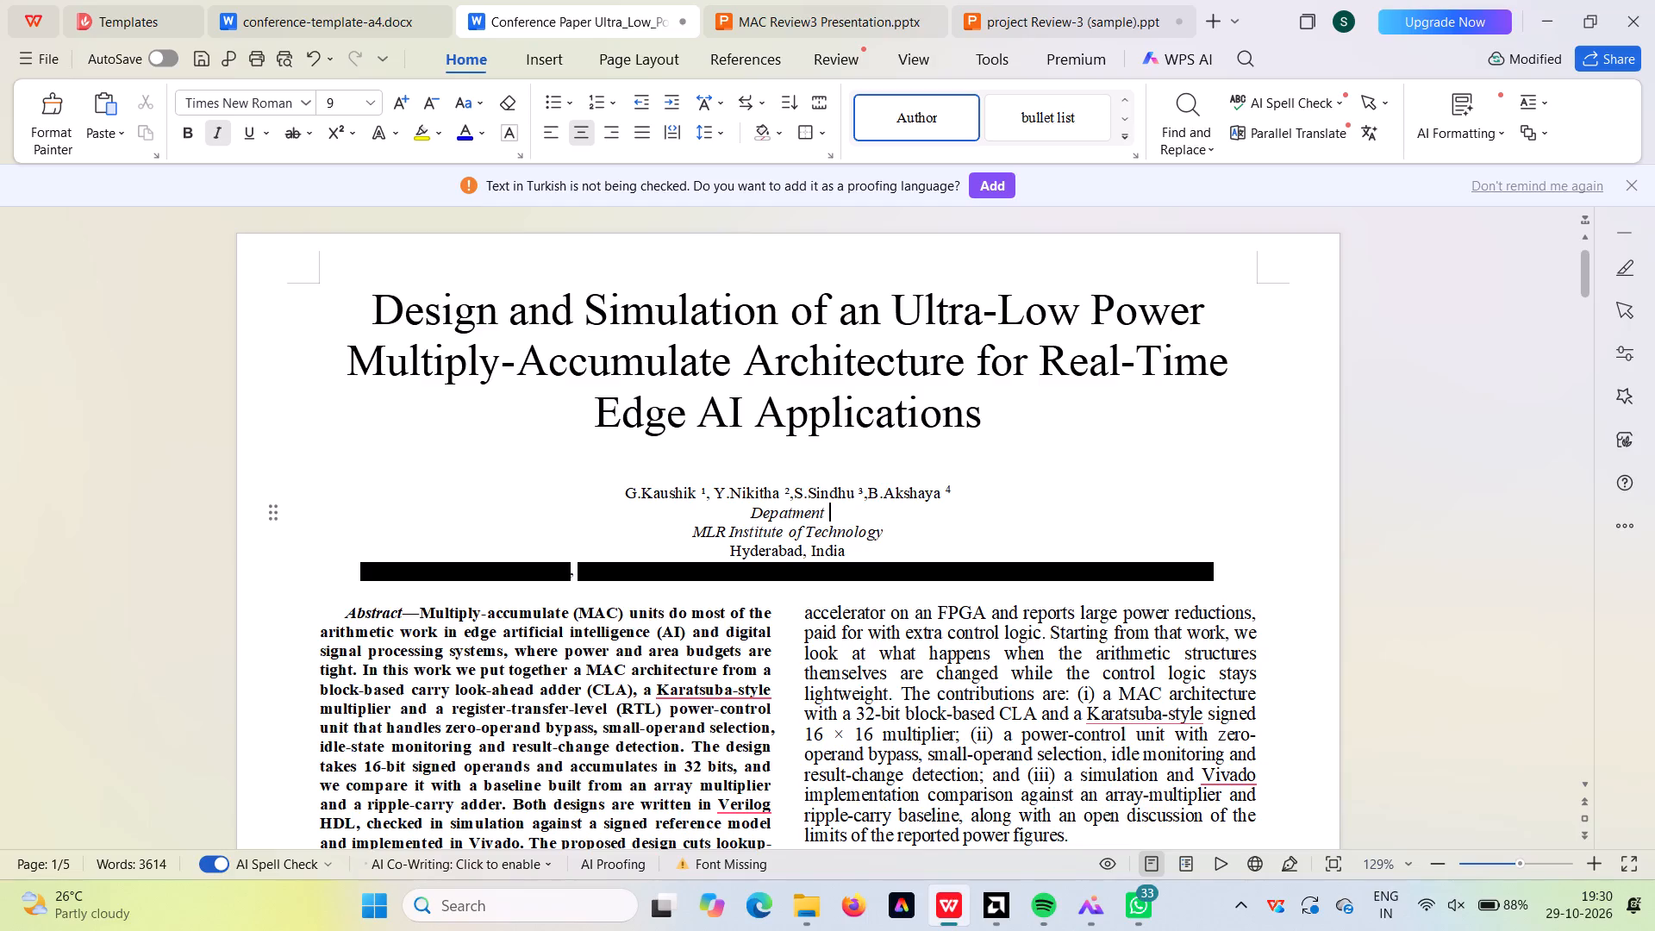
key(BackSpace)
key(BackSpace)
key(BackSpace)
key(BackSpace)
key(BackSpace)
key(BackSpace)
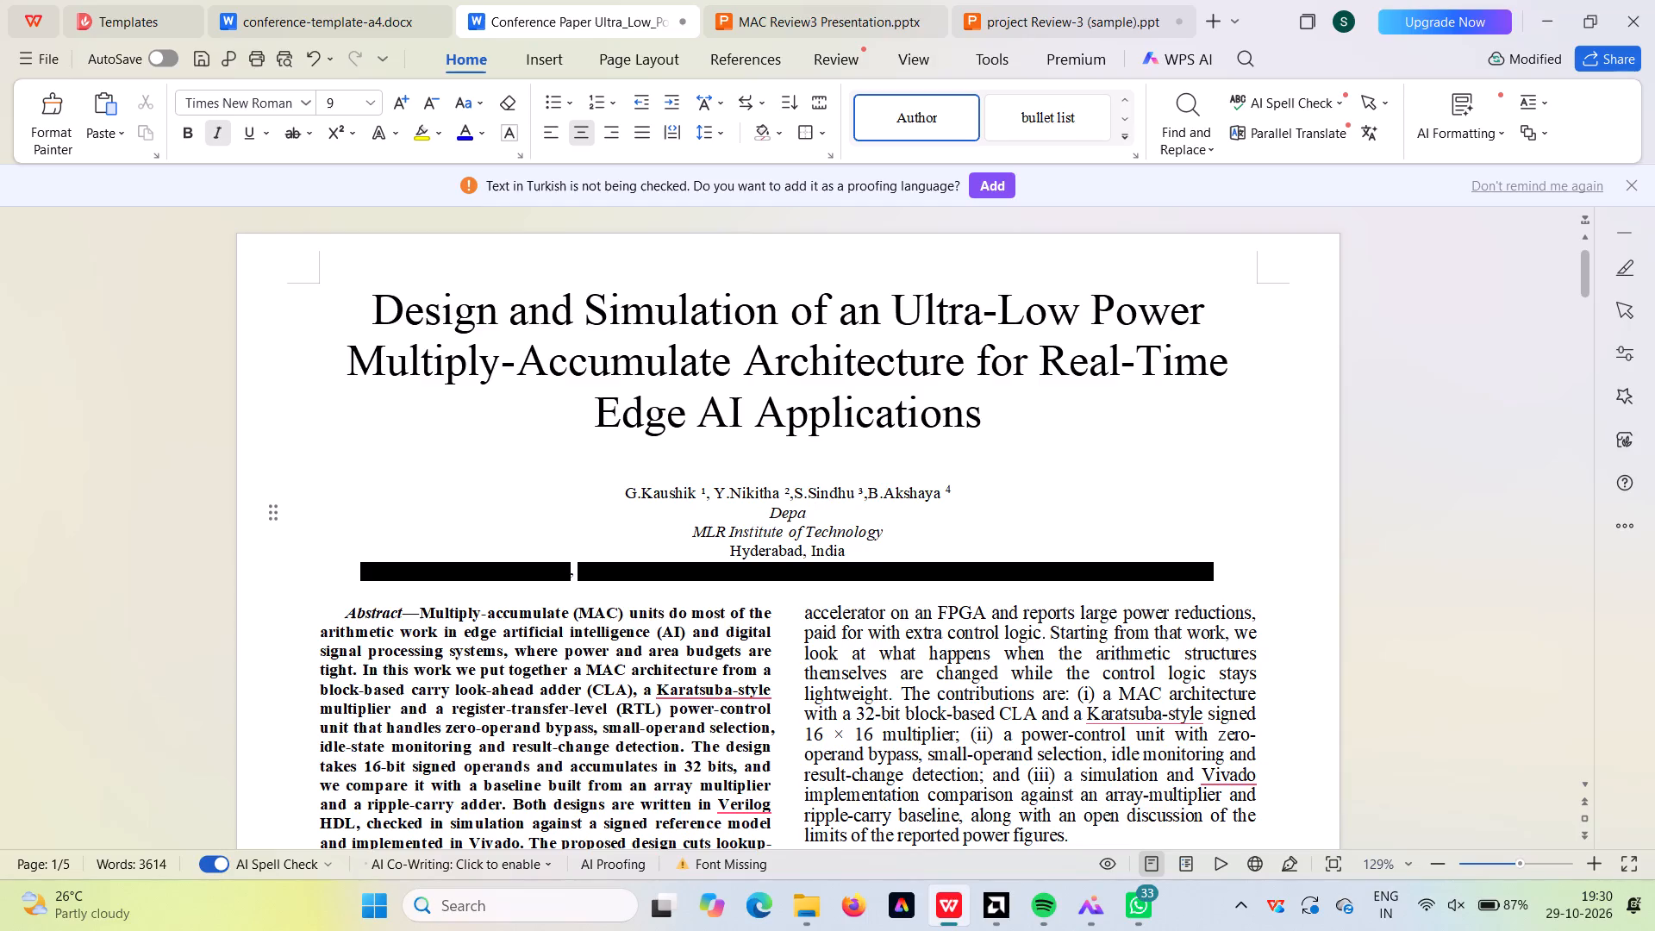
text(rtment)
key(space)
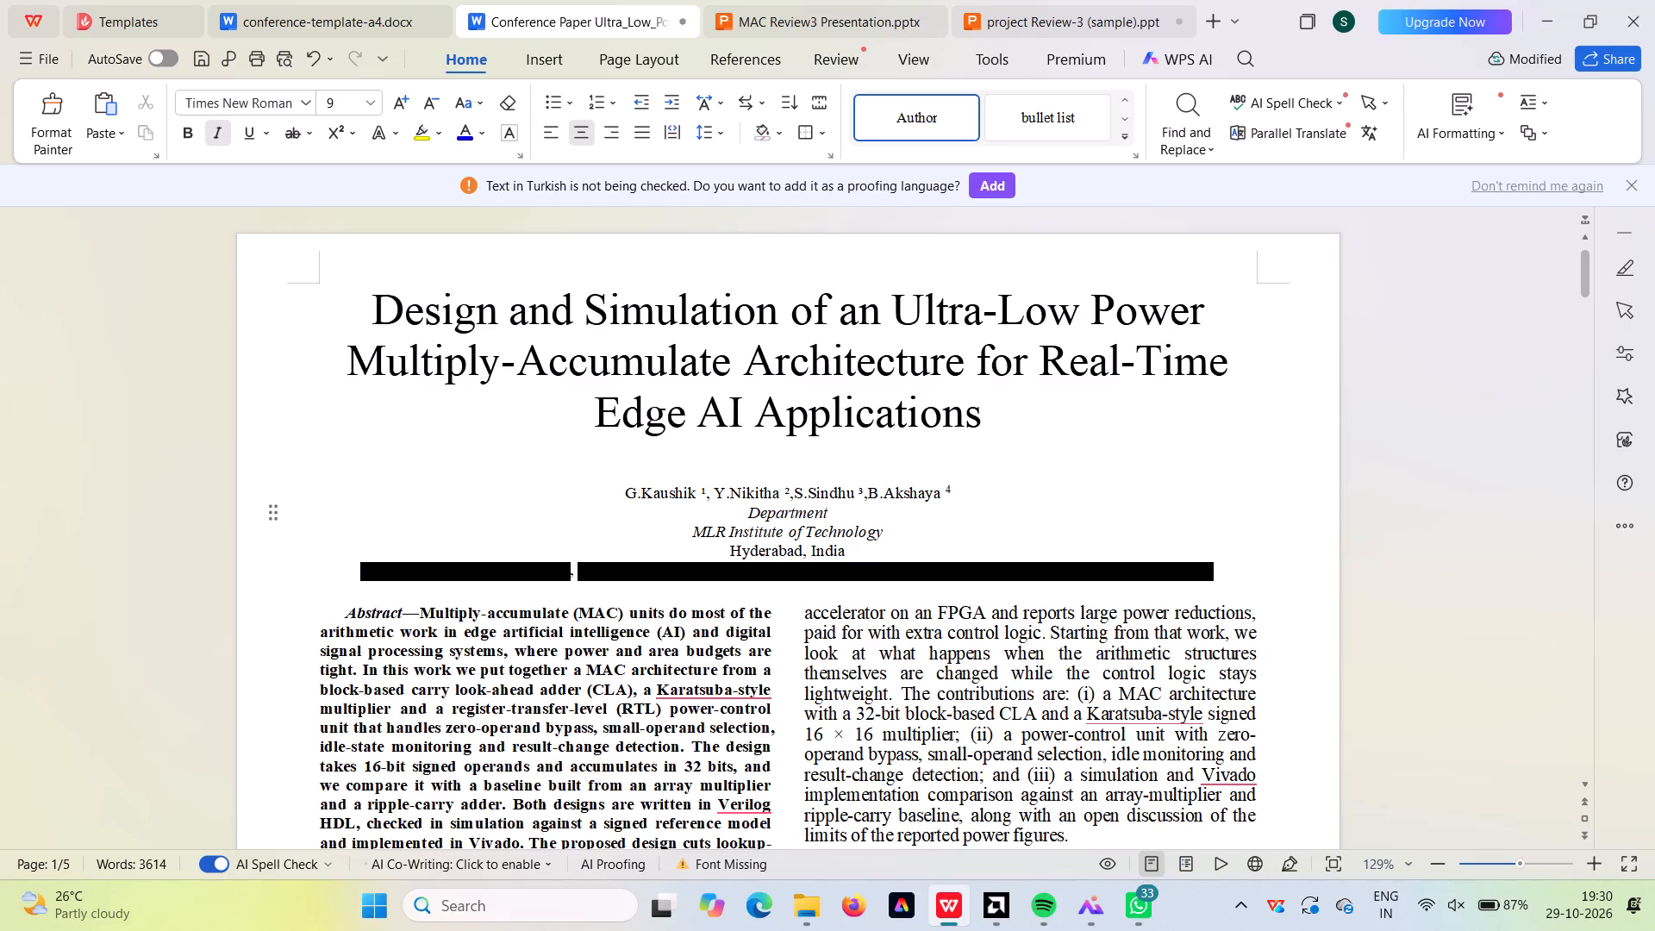
text(of)
key(space)
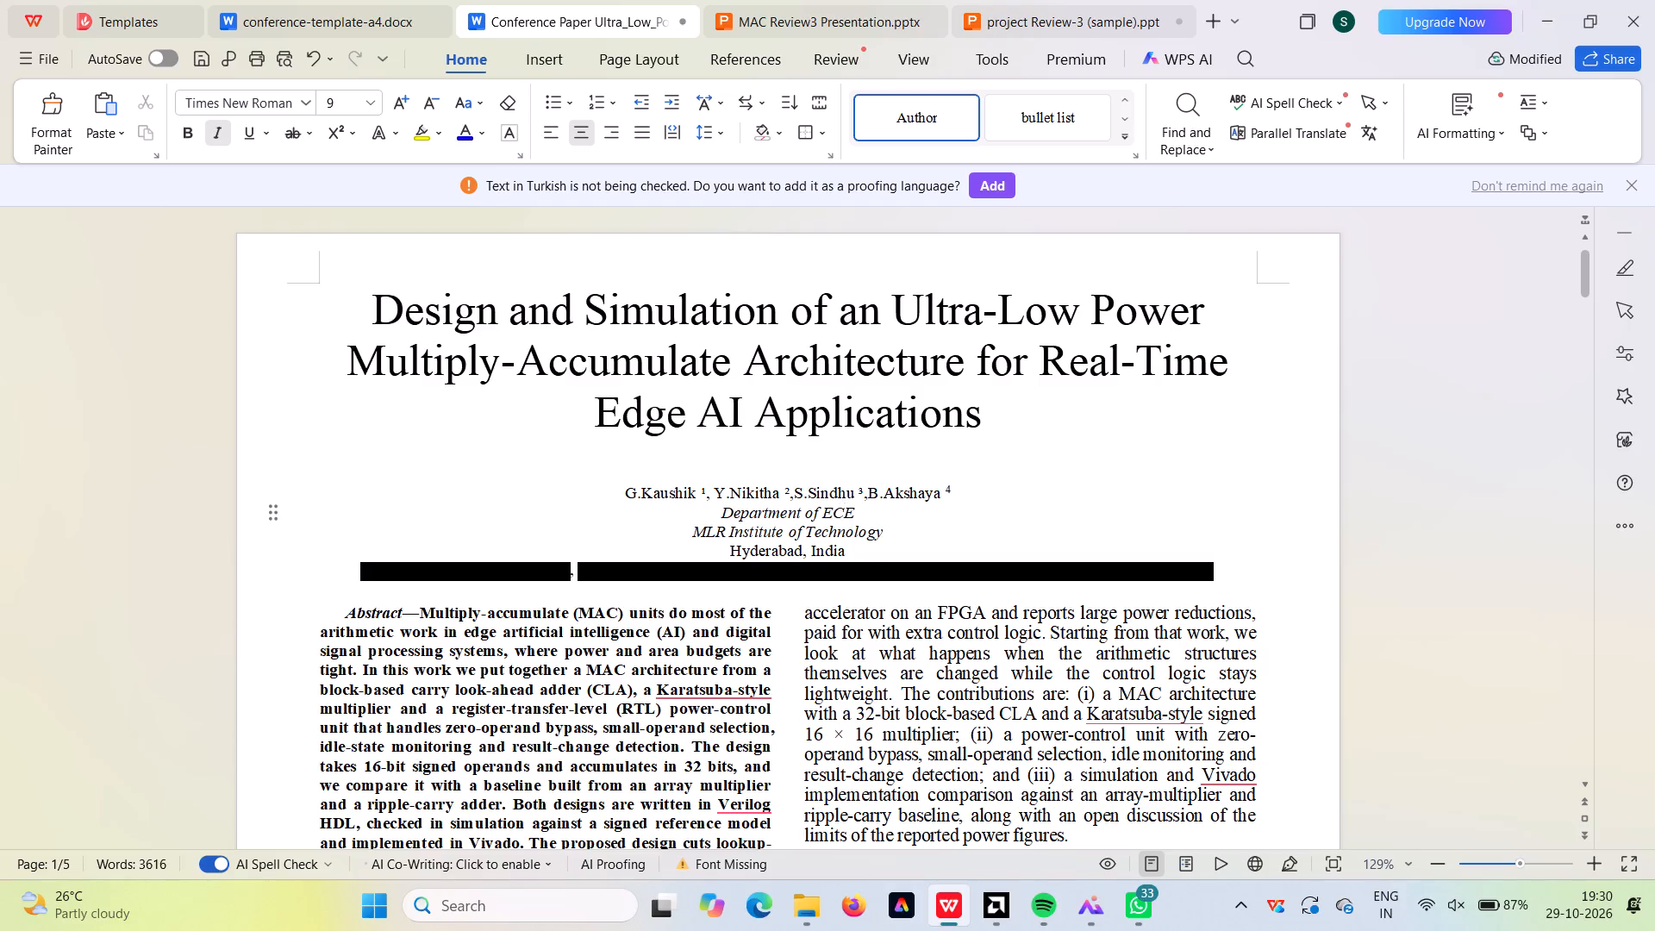
Insert the author numbers 1234 directly before "Department of ECE" in the affiliation line.
click(716, 506)
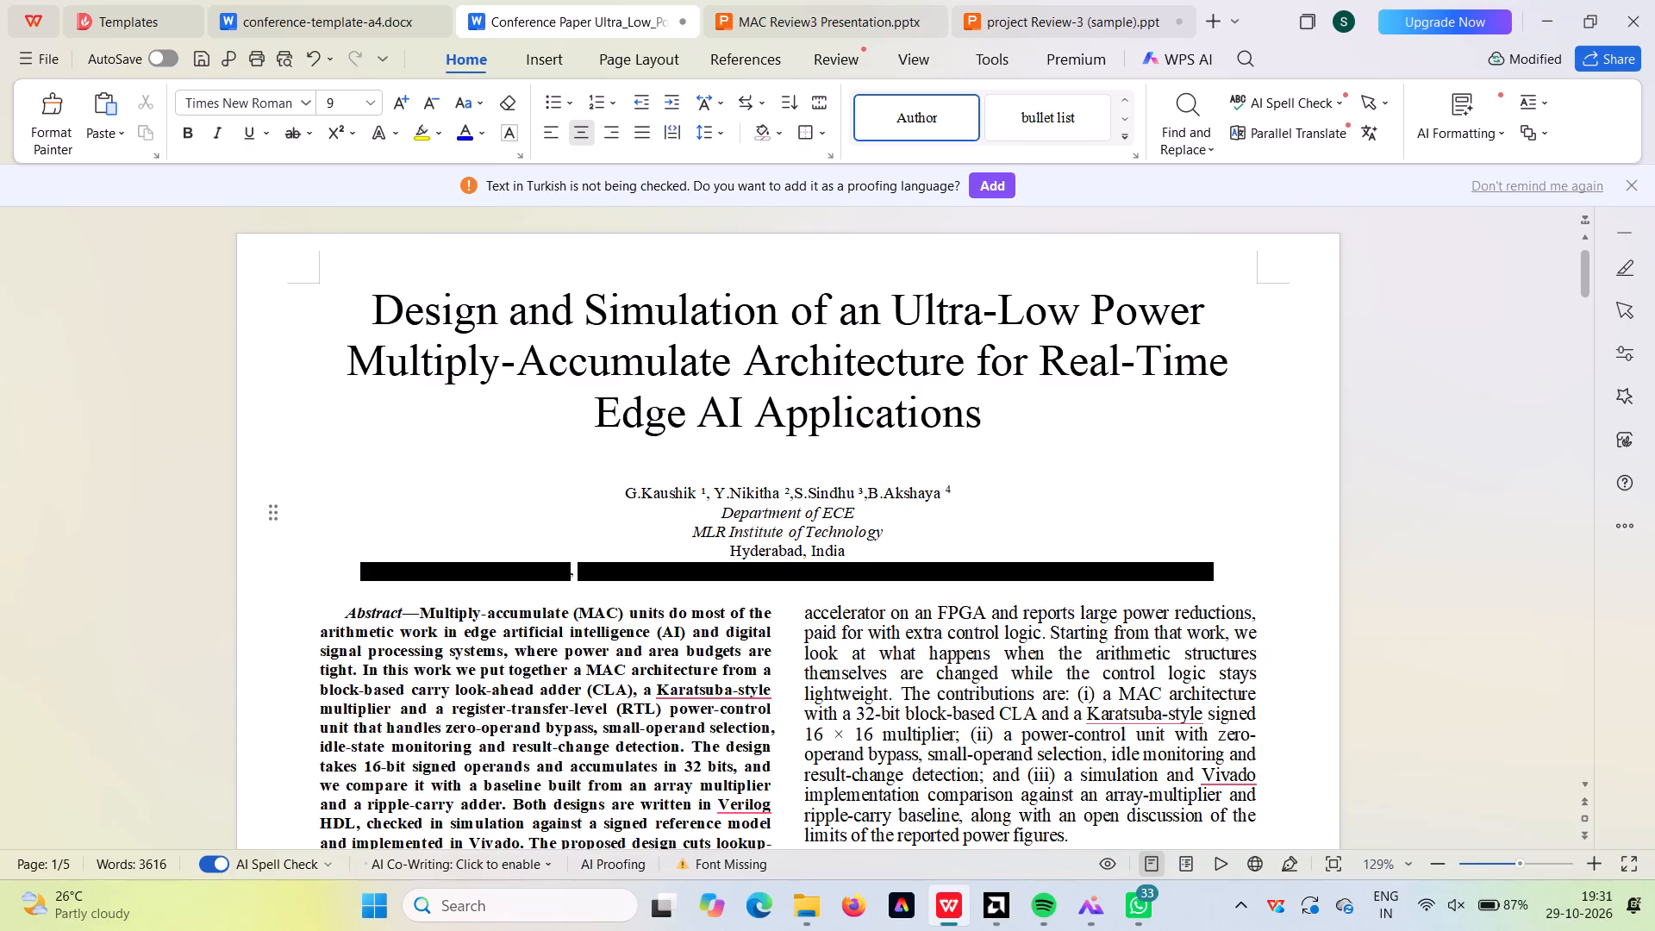
key(ctrl+shift+1)
key(ctrl+shift+equal)
key(ctrl+shift+1)
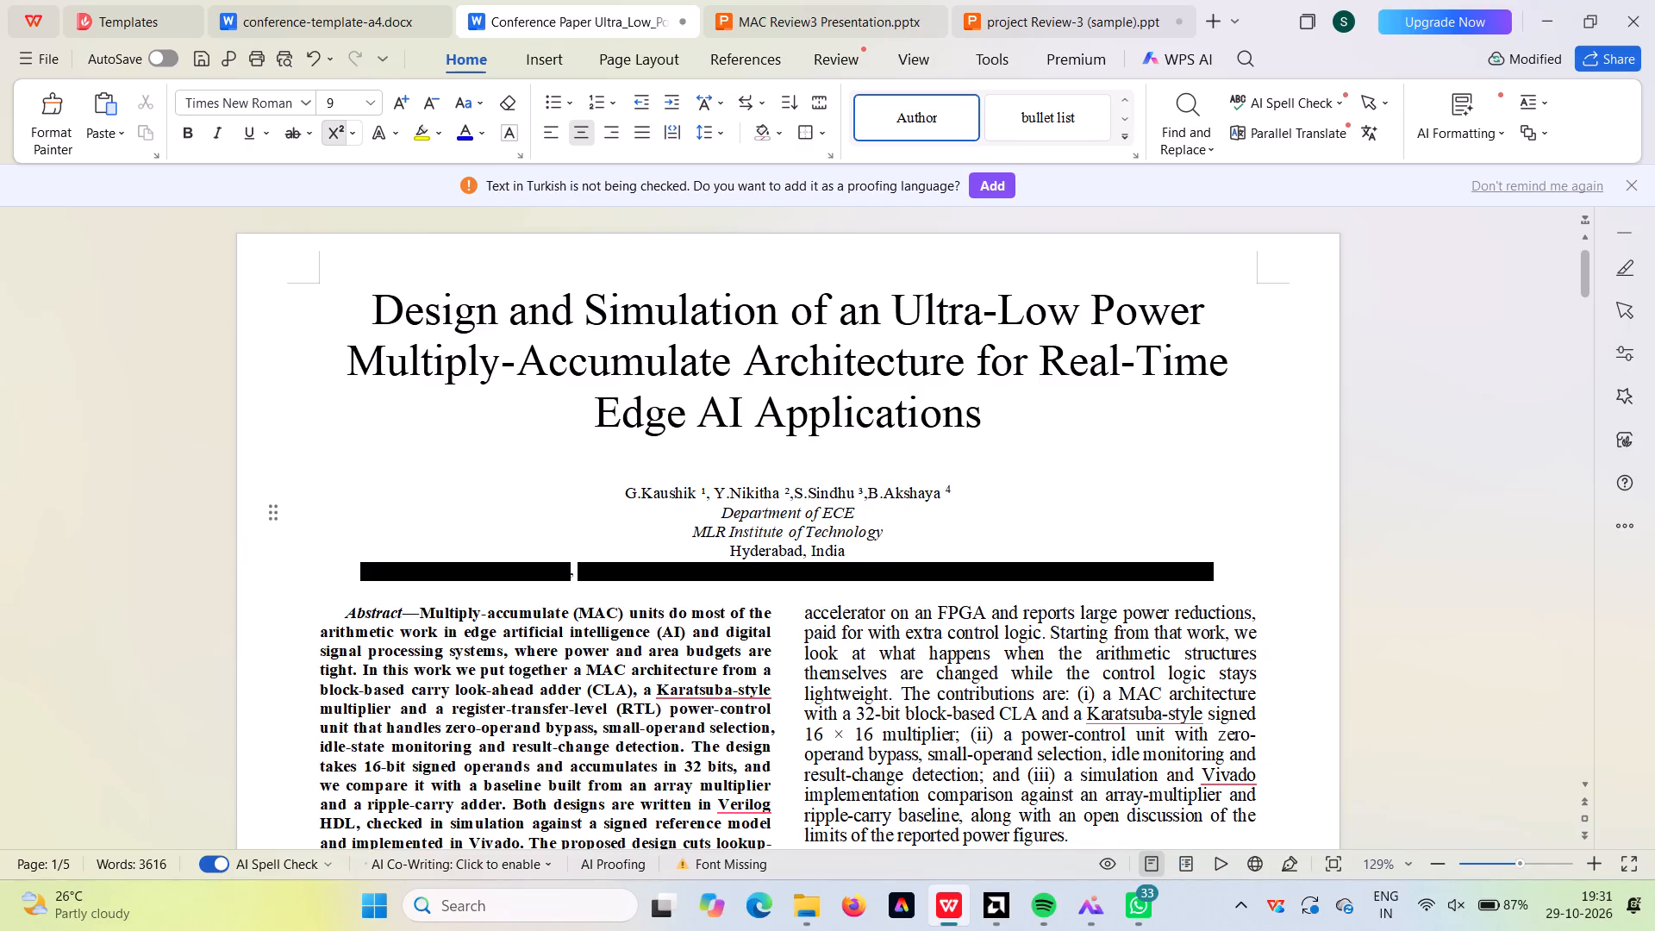
key(ctrl+shift+equal)
key(ctrl+shift+1)
key(ctrl+shift+2)
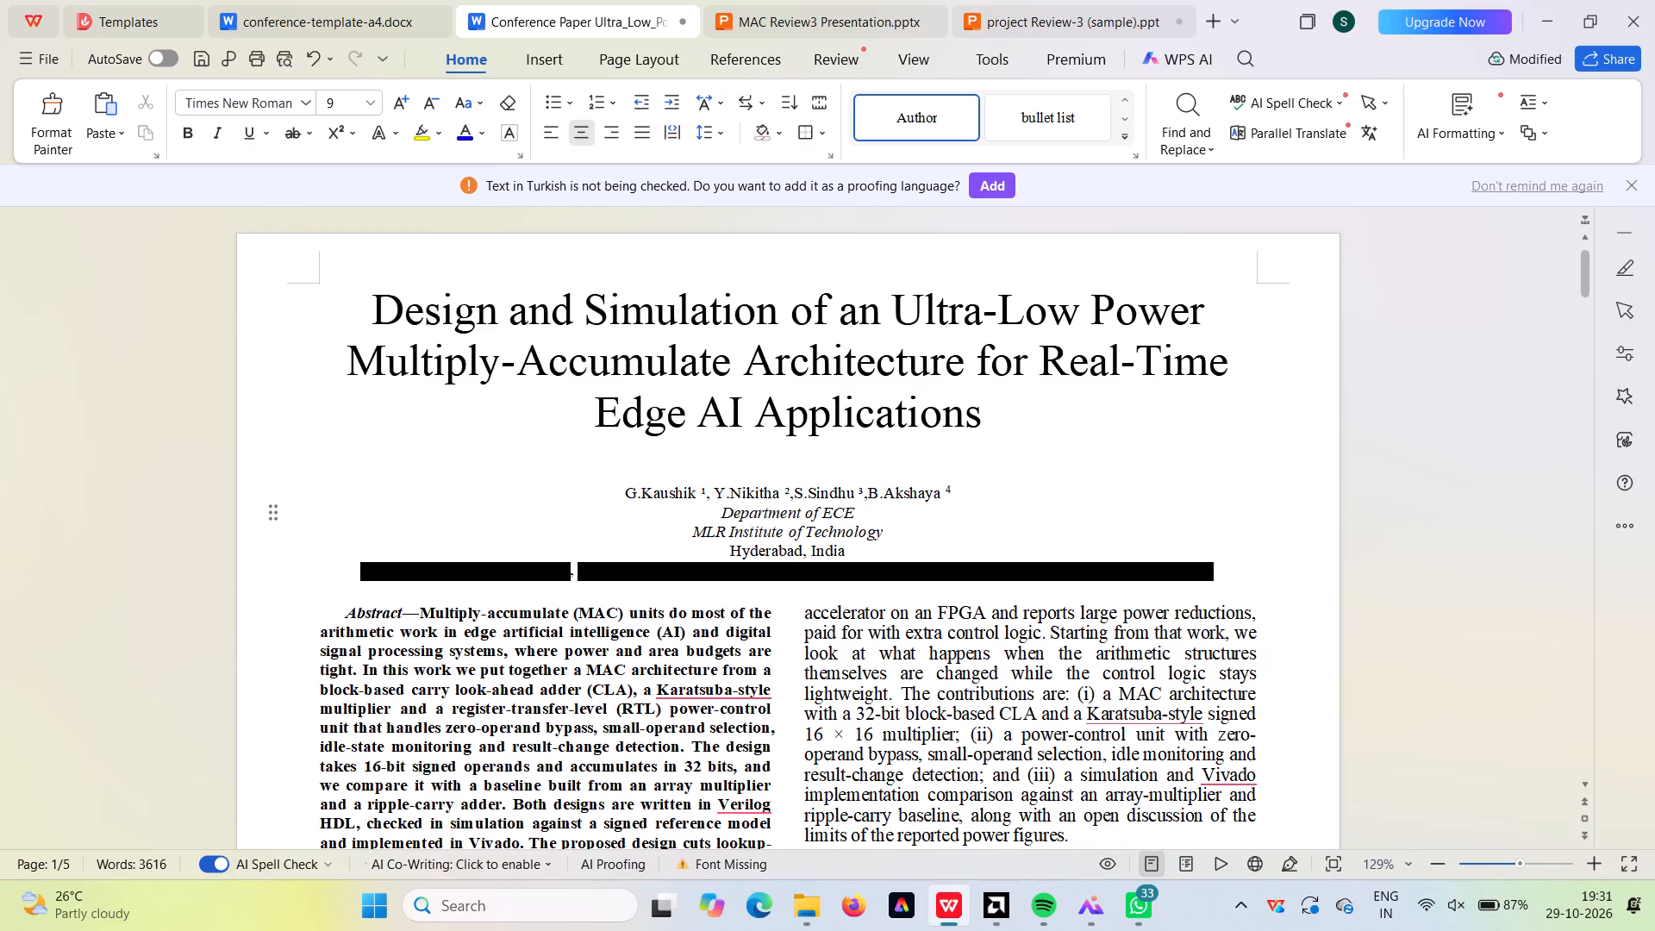
text(12)
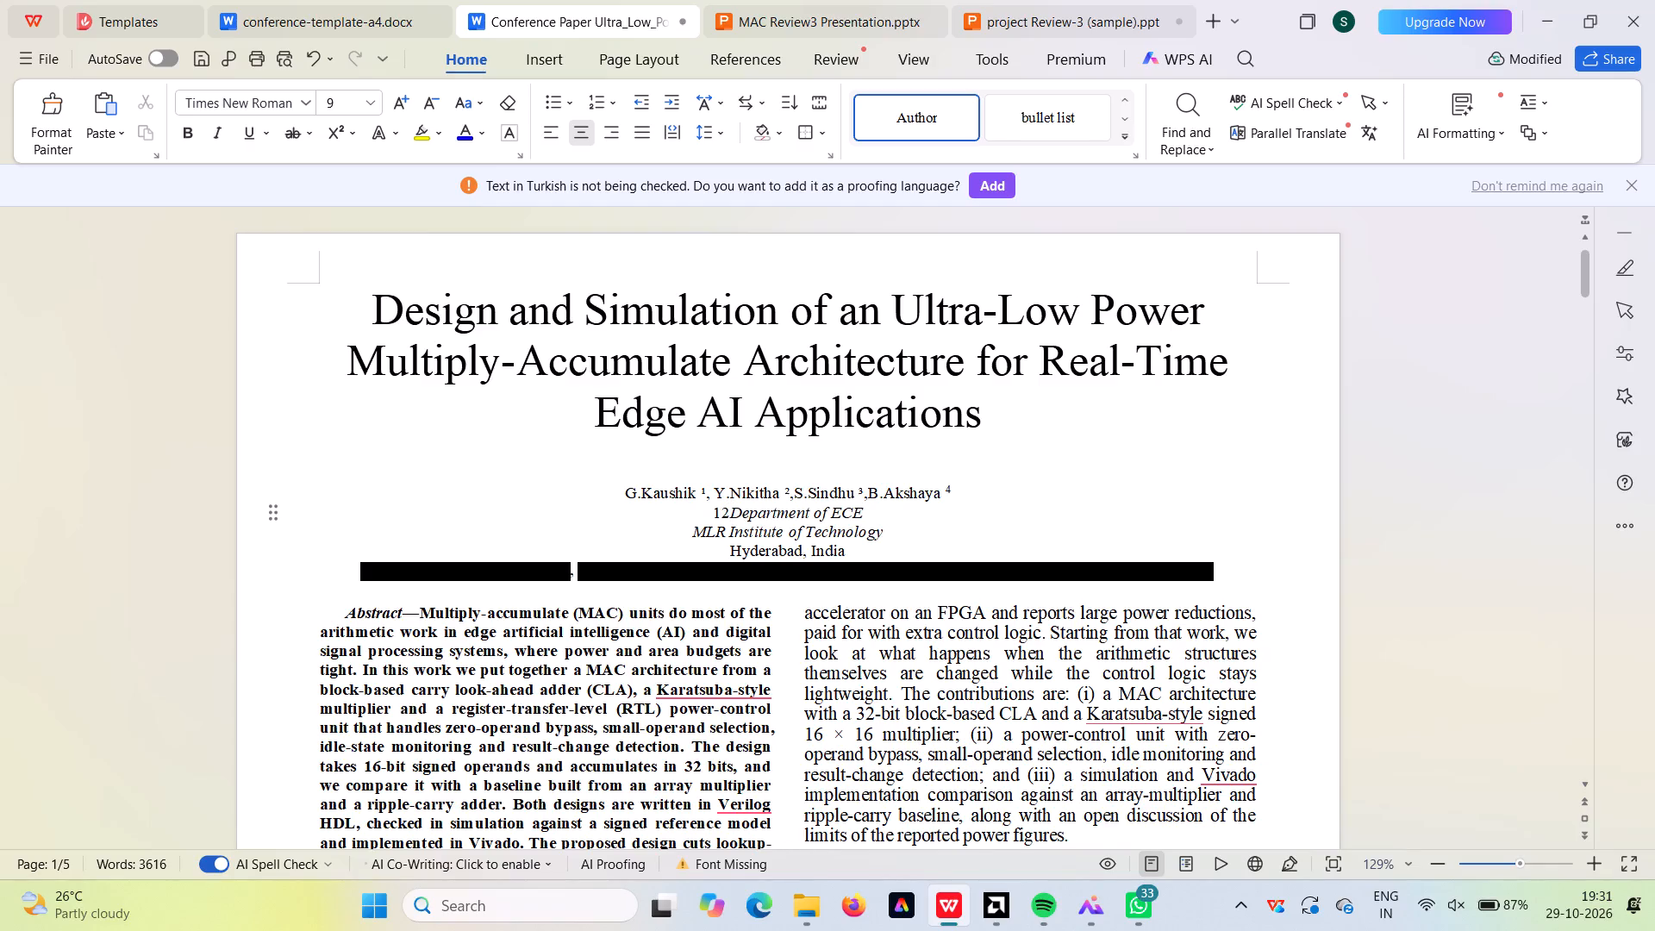
text(34)
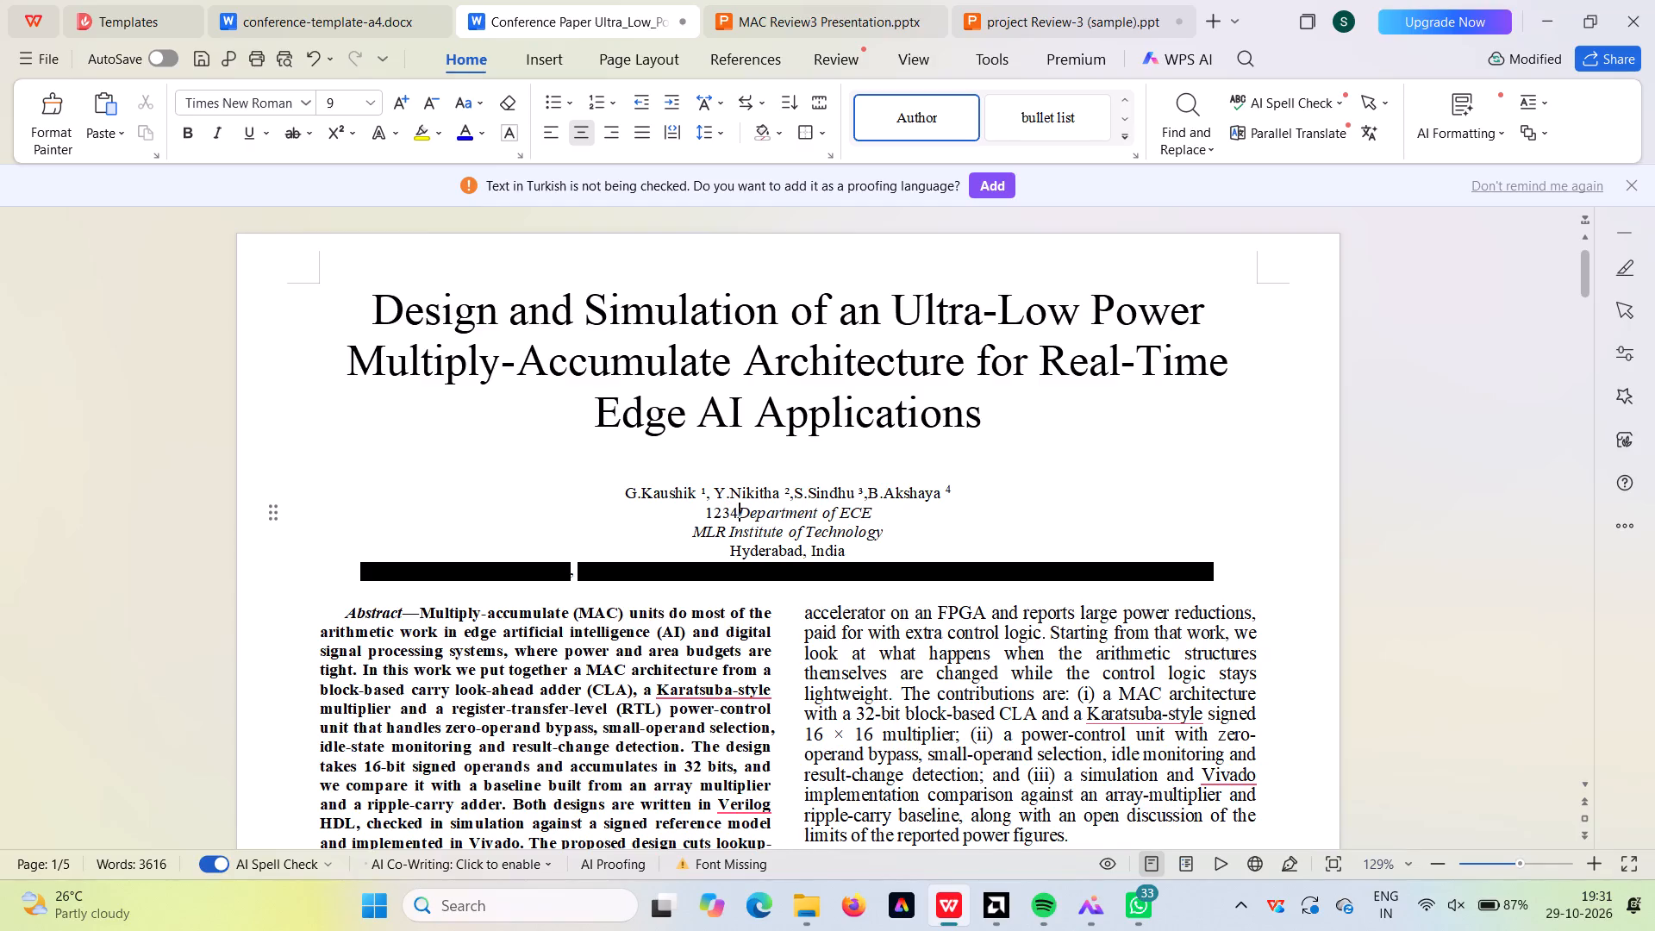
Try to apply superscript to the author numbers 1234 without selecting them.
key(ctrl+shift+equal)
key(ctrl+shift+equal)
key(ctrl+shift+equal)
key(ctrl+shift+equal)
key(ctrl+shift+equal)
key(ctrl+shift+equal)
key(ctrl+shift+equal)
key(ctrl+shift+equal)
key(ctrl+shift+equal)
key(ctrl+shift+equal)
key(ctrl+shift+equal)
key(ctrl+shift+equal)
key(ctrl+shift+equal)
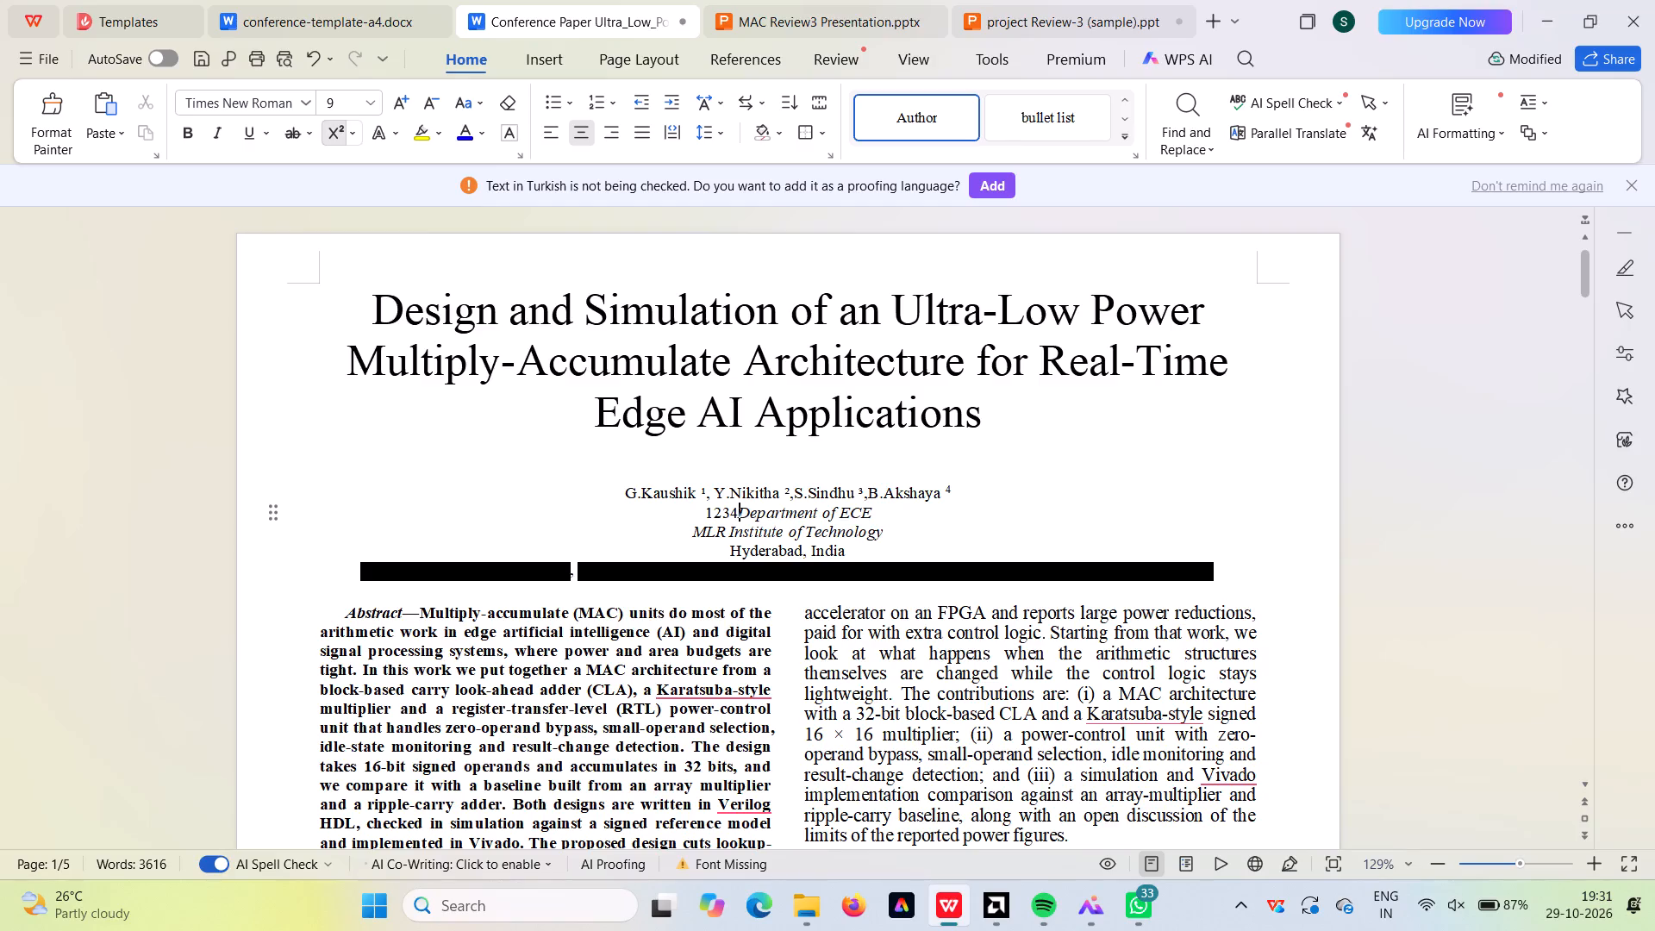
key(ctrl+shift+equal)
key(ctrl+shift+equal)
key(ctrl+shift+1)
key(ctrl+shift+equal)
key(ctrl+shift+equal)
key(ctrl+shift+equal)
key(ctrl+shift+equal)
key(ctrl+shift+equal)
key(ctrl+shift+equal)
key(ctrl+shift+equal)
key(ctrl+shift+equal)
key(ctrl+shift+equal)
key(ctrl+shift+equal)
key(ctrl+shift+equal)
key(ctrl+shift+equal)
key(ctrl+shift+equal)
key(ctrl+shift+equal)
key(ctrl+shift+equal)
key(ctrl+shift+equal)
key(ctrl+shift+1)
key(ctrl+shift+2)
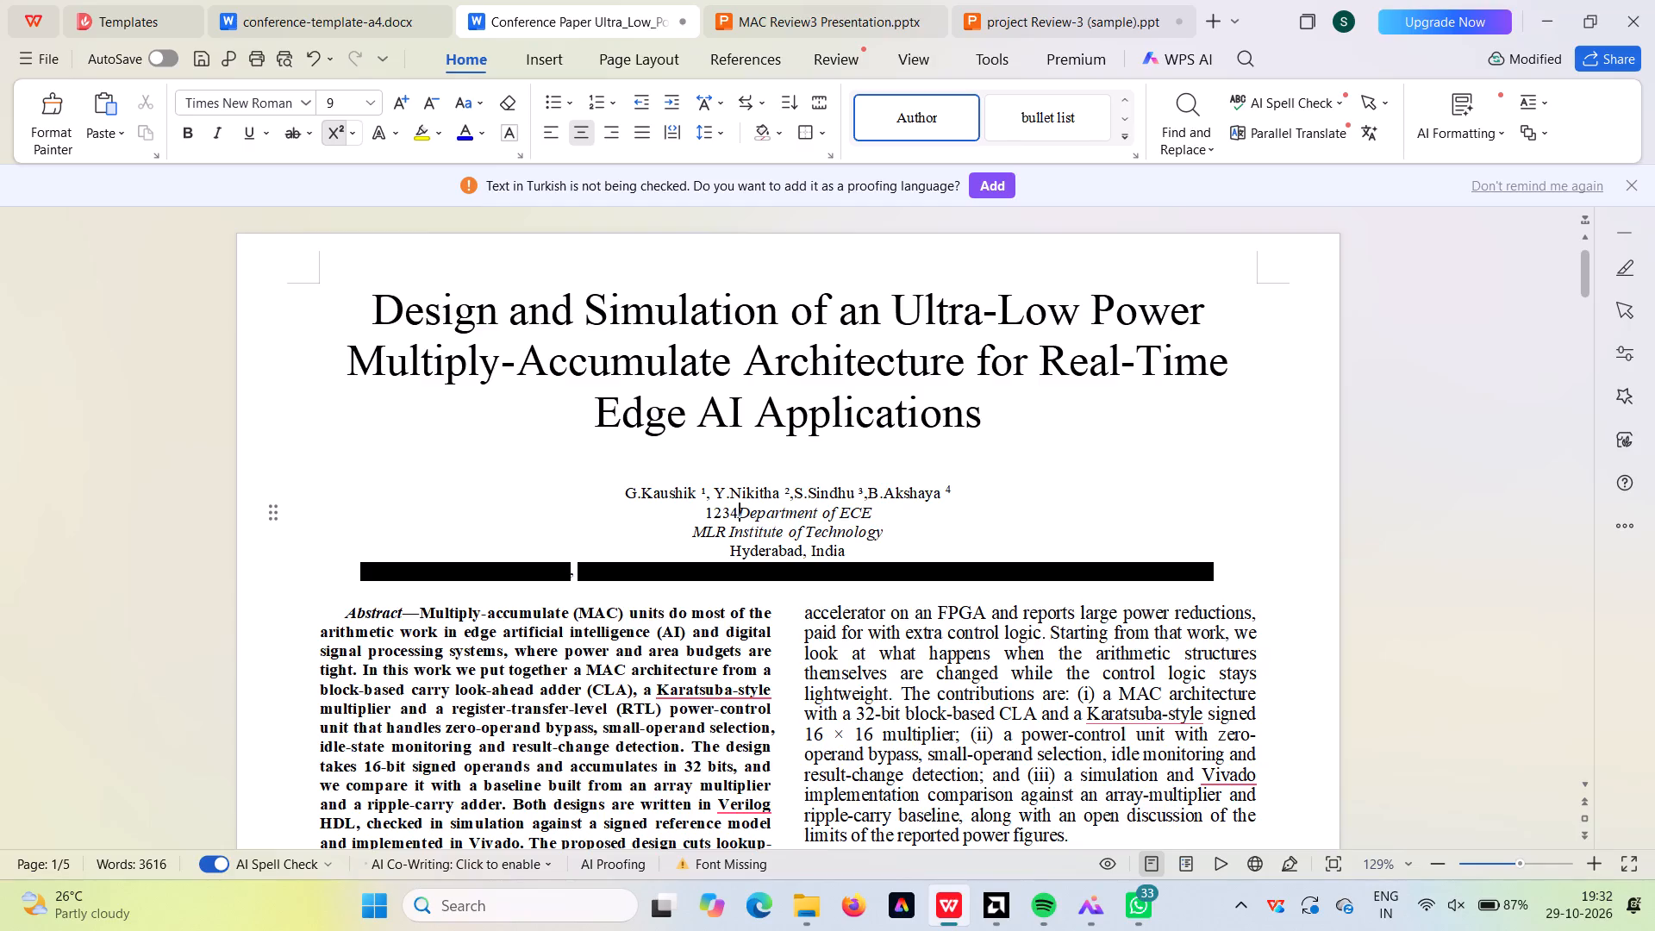
Format the author numbers 1234 before "Department of ECE" as superscript.
drag(739, 511, 703, 512)
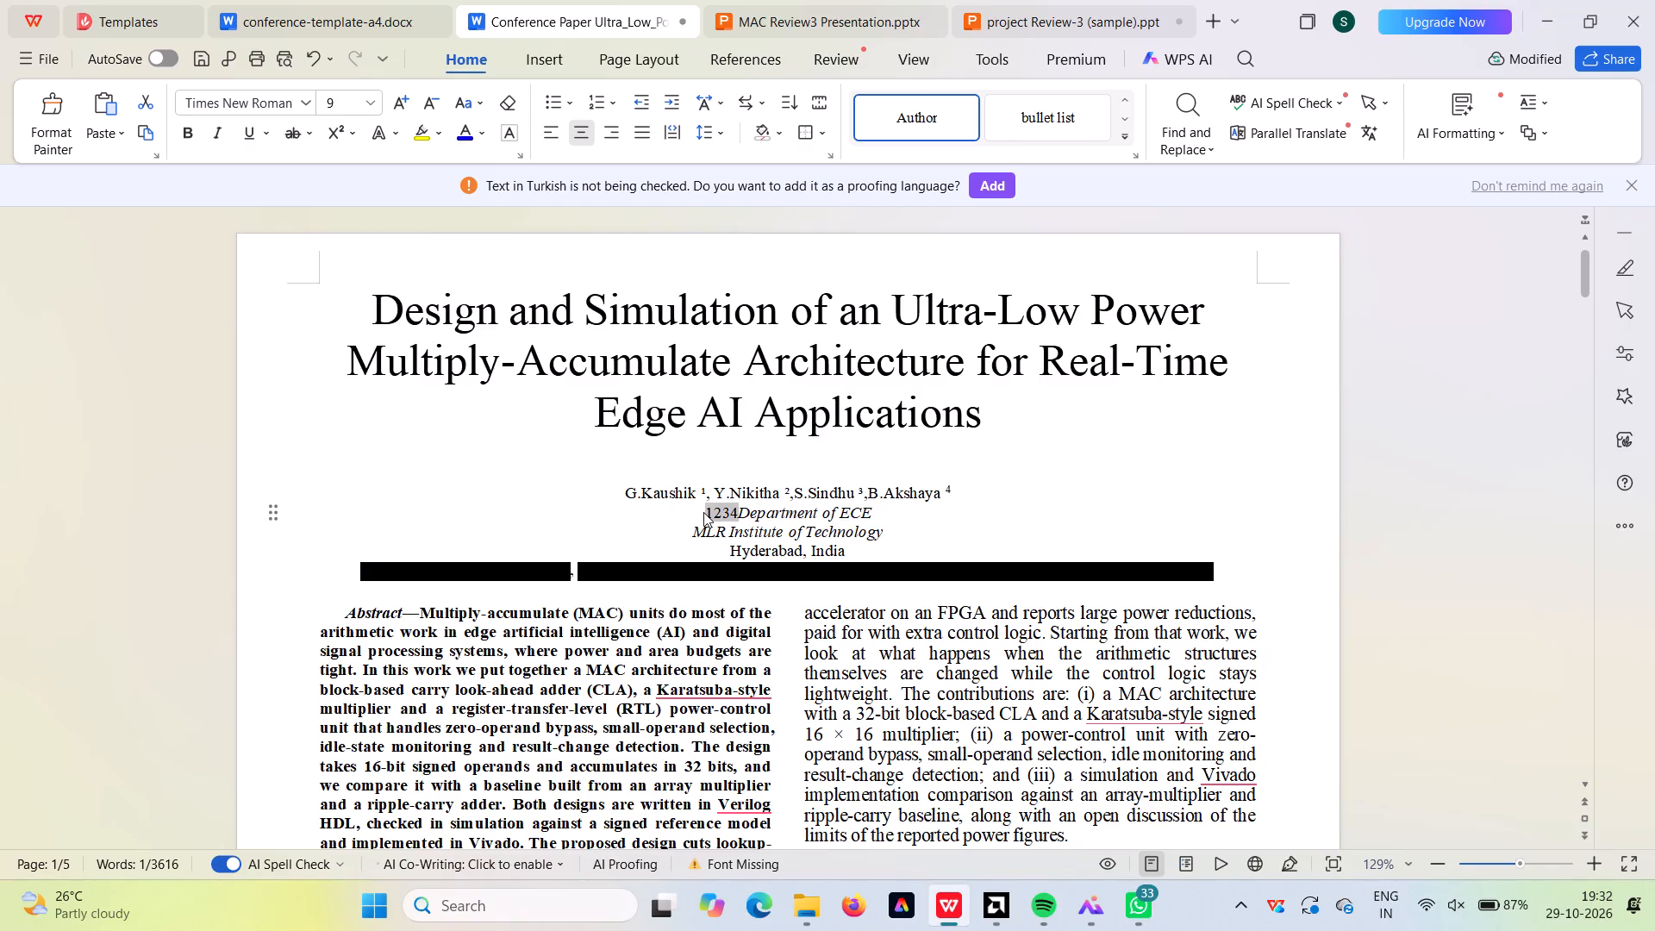
key(ctrl+shift+equal)
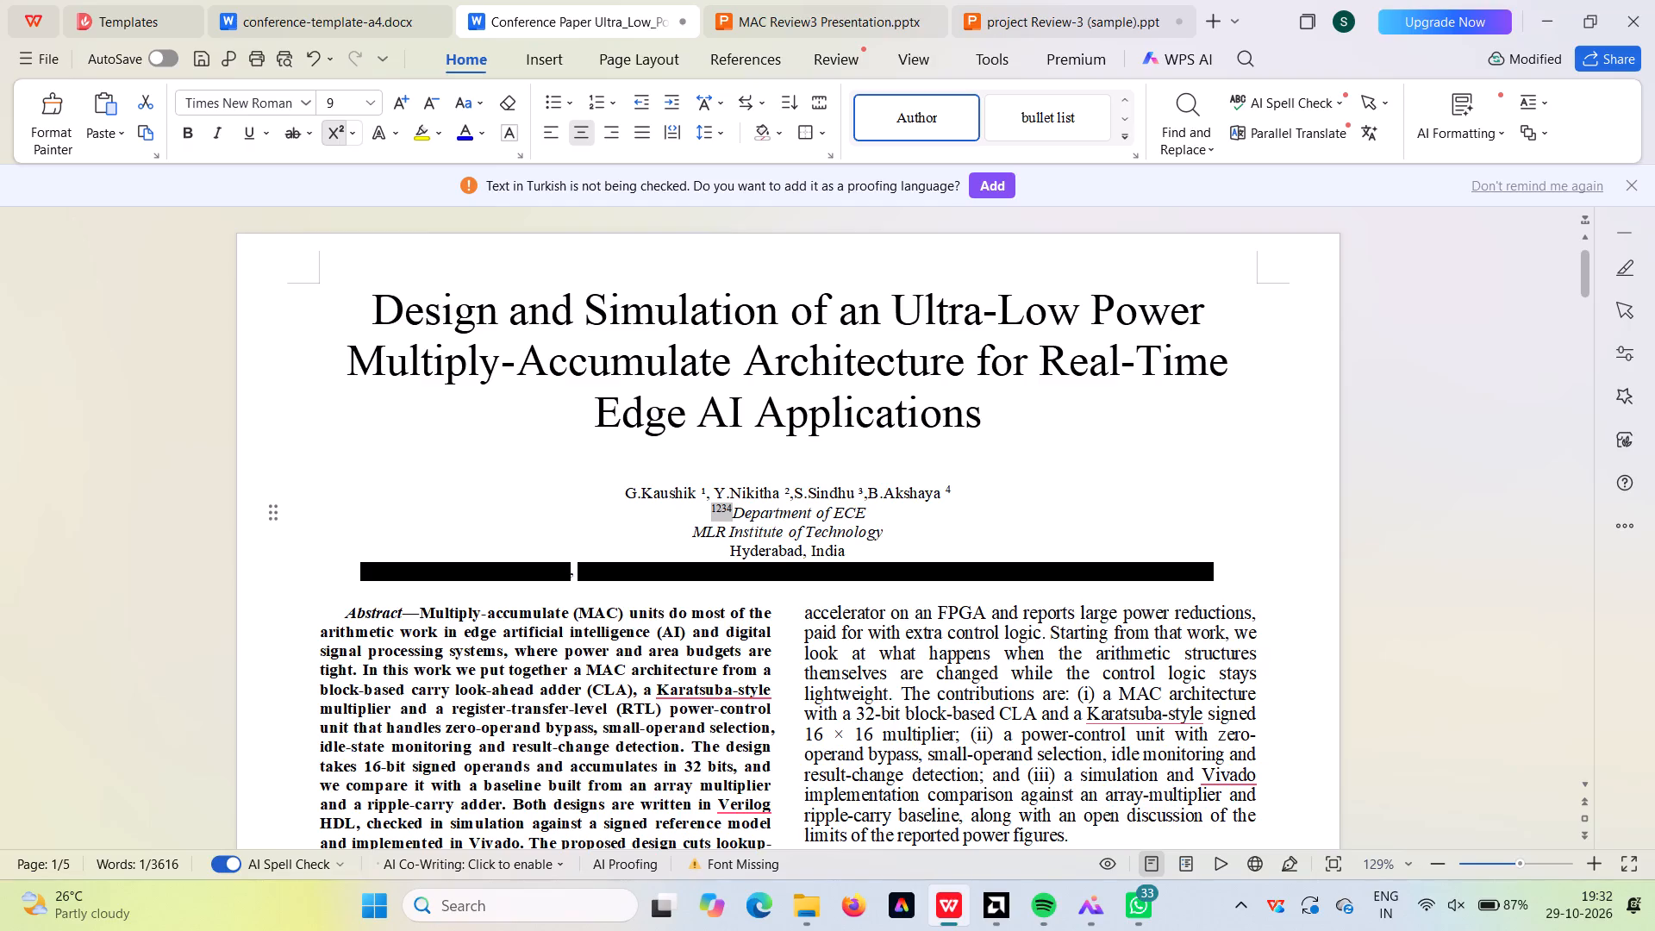
click(935, 534)
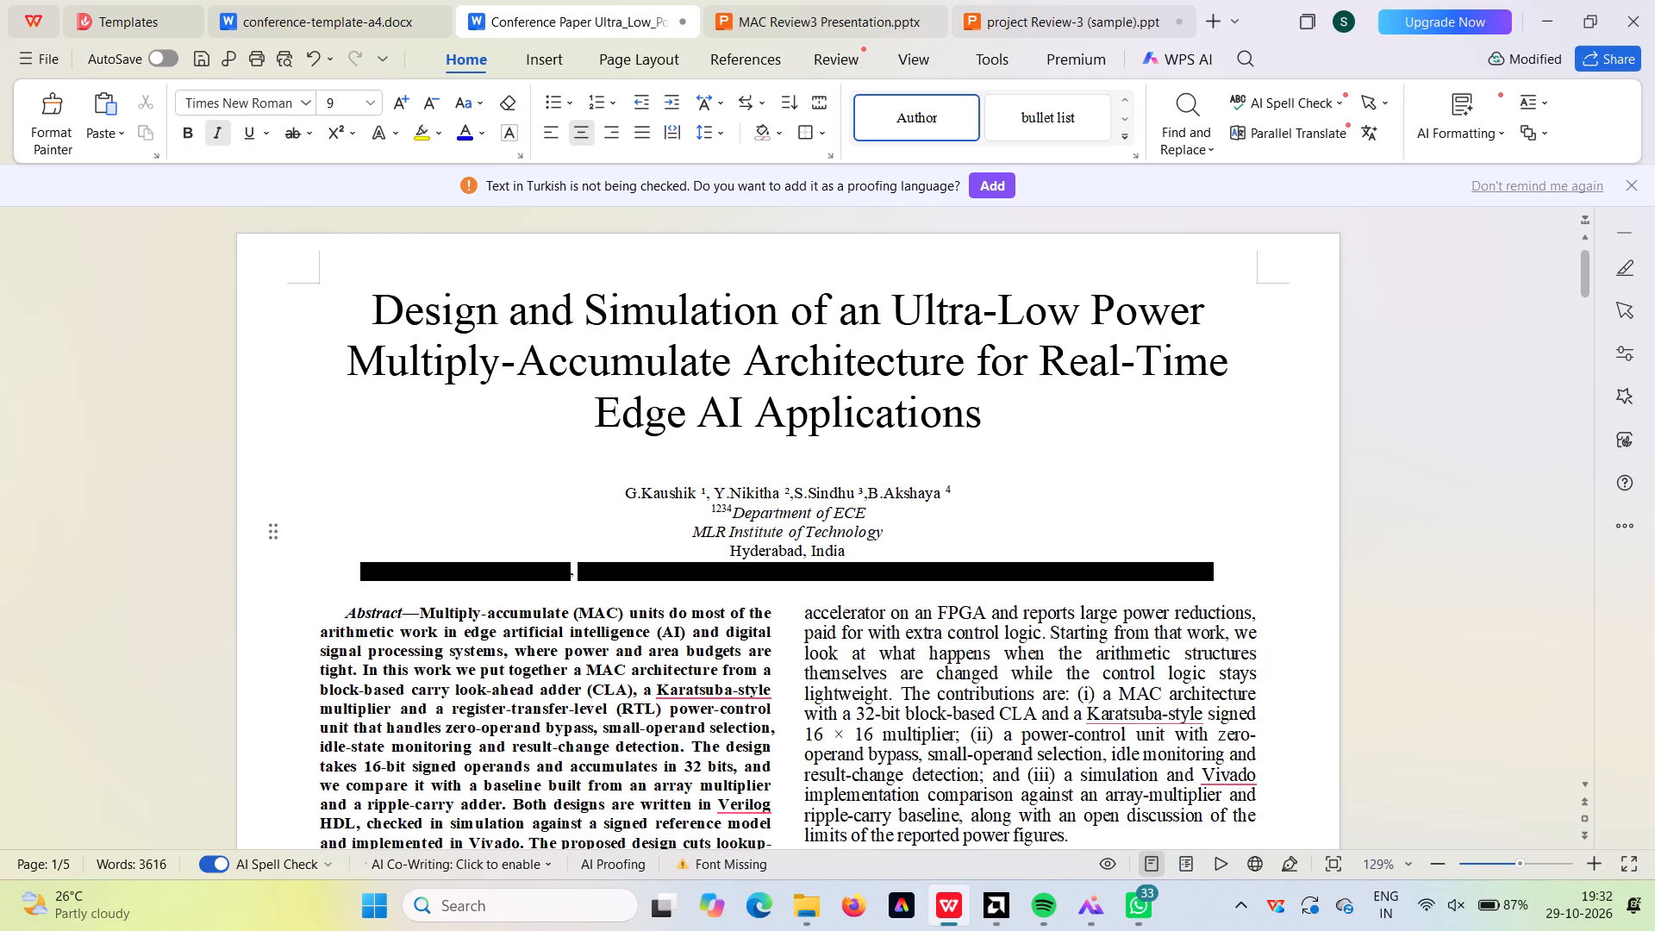
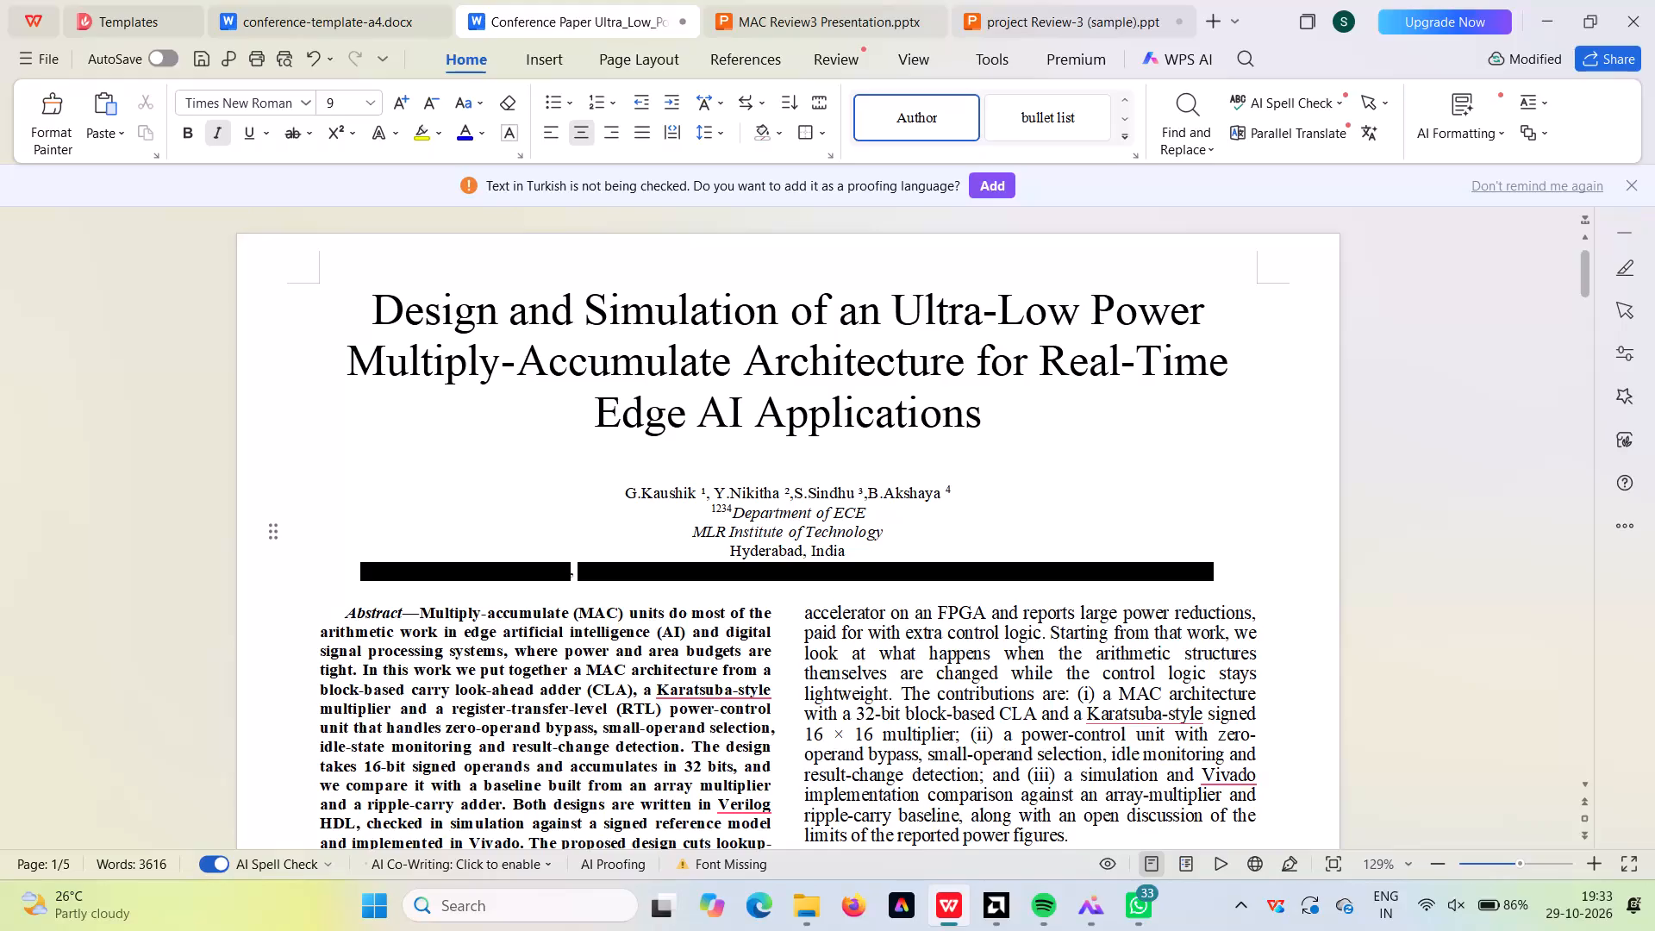
Join "MLR Institute of Technology" onto the "Department of ECE" line, separated by a comma and a space.
click(691, 522)
key(BackSpace)
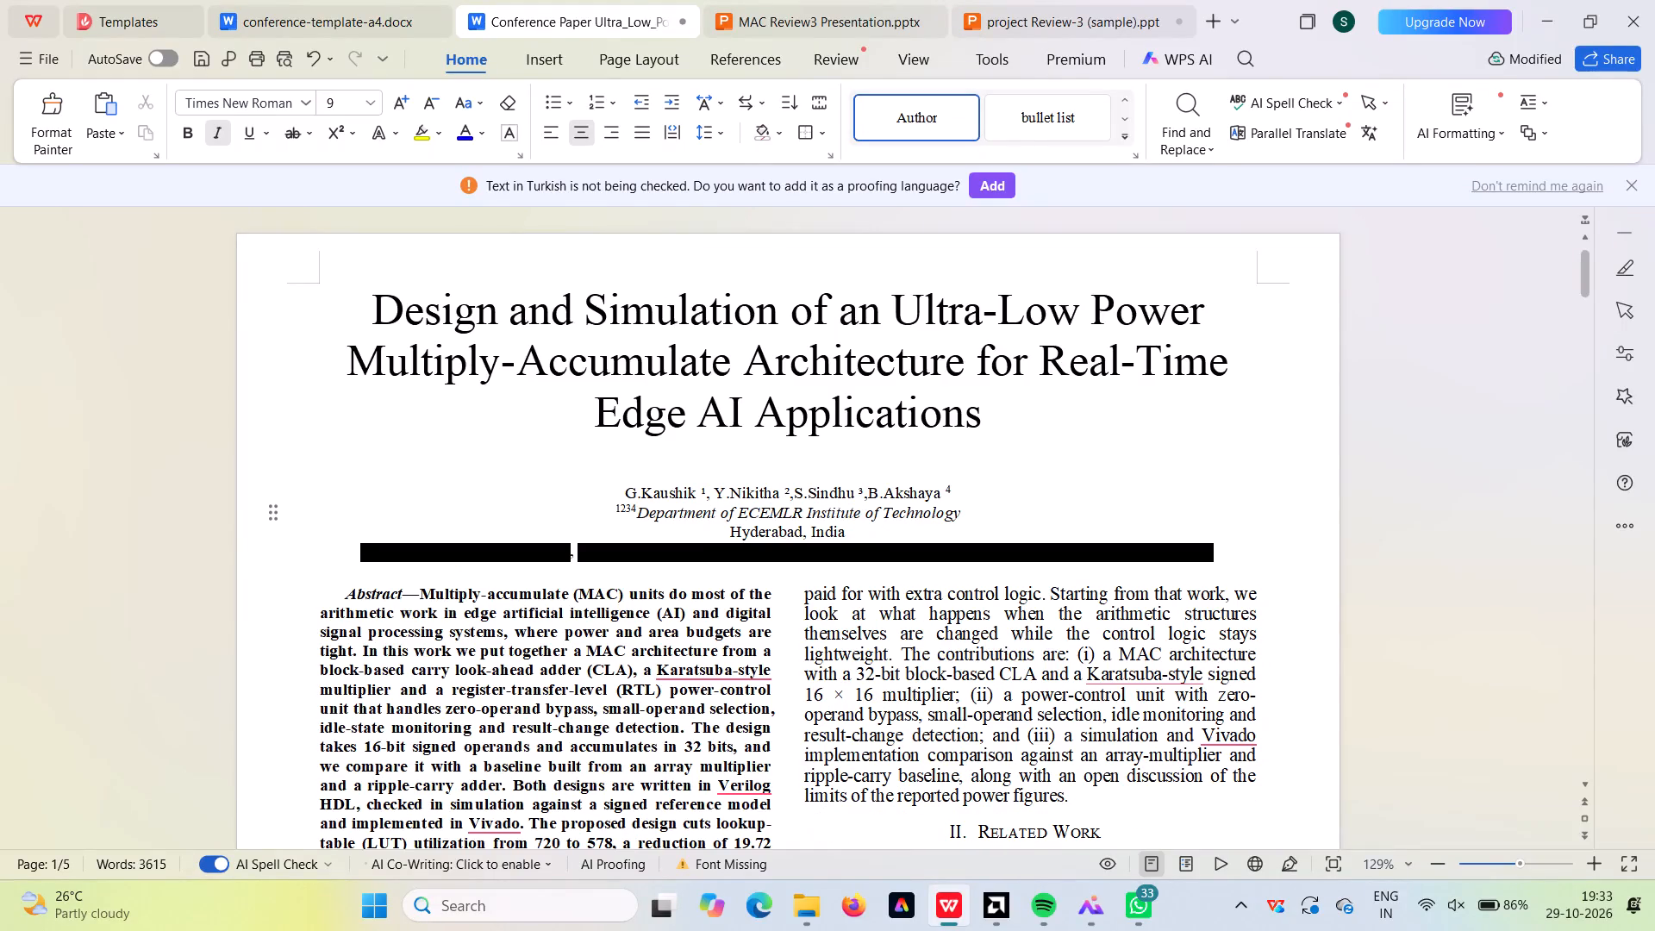
key(comma)
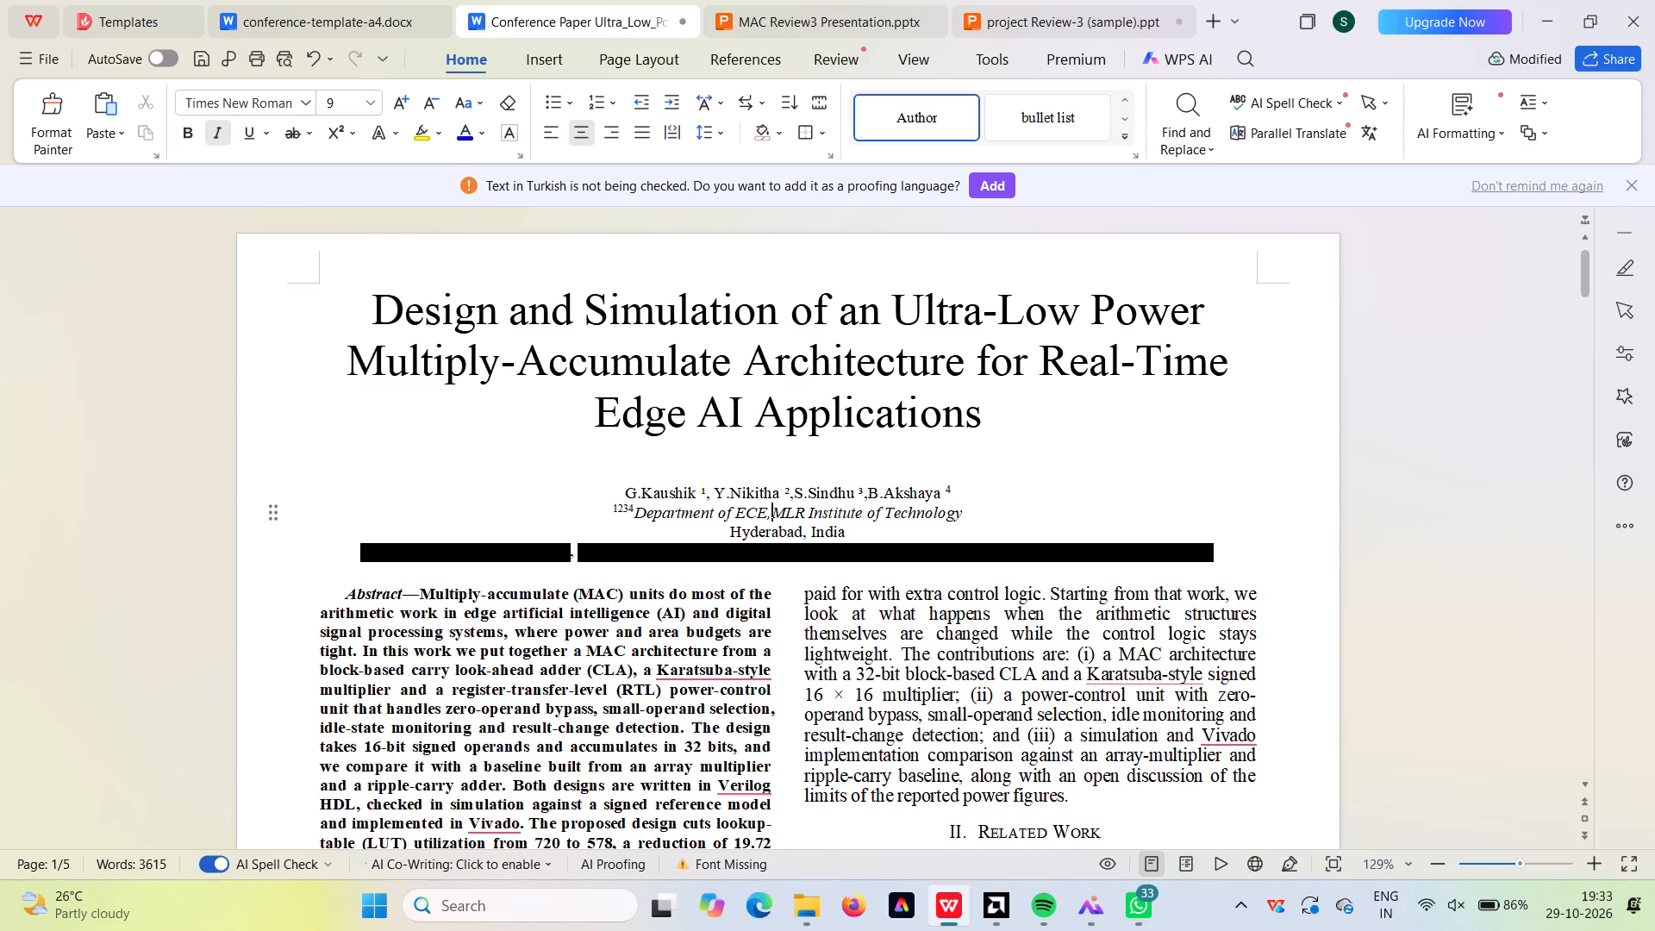
key(space)
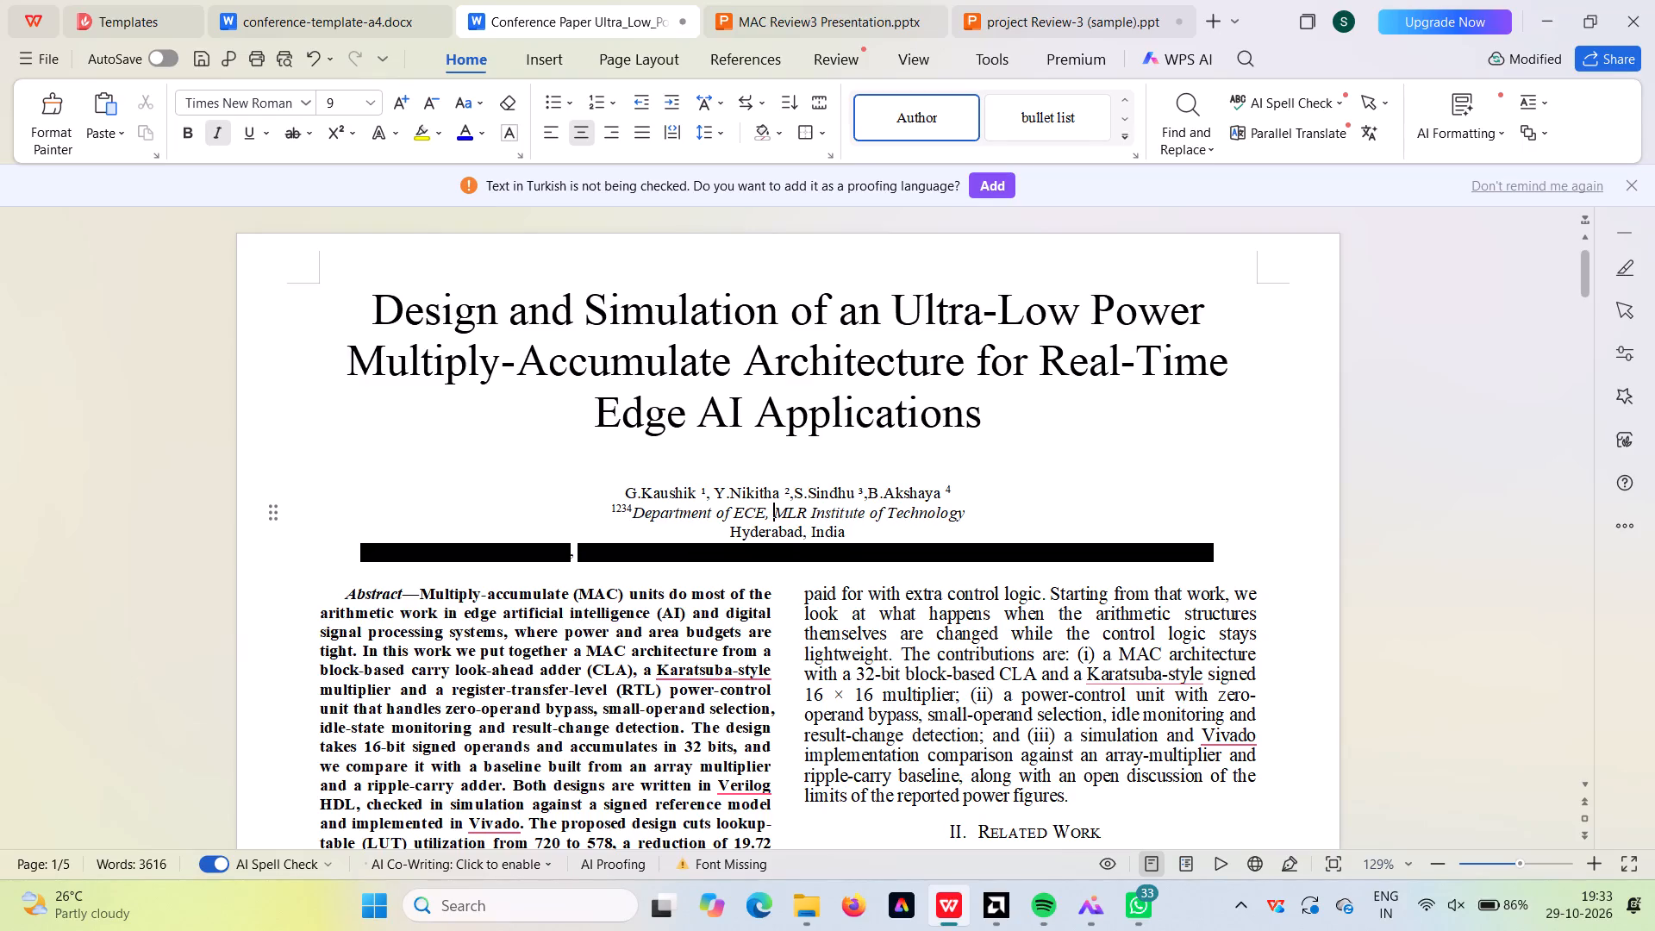
Join "Hyderabad, India" onto the end of the affiliation line after "MLR Institute of Technology", separated by a comma and a space.
click(983, 509)
click(983, 509)
key(comma)
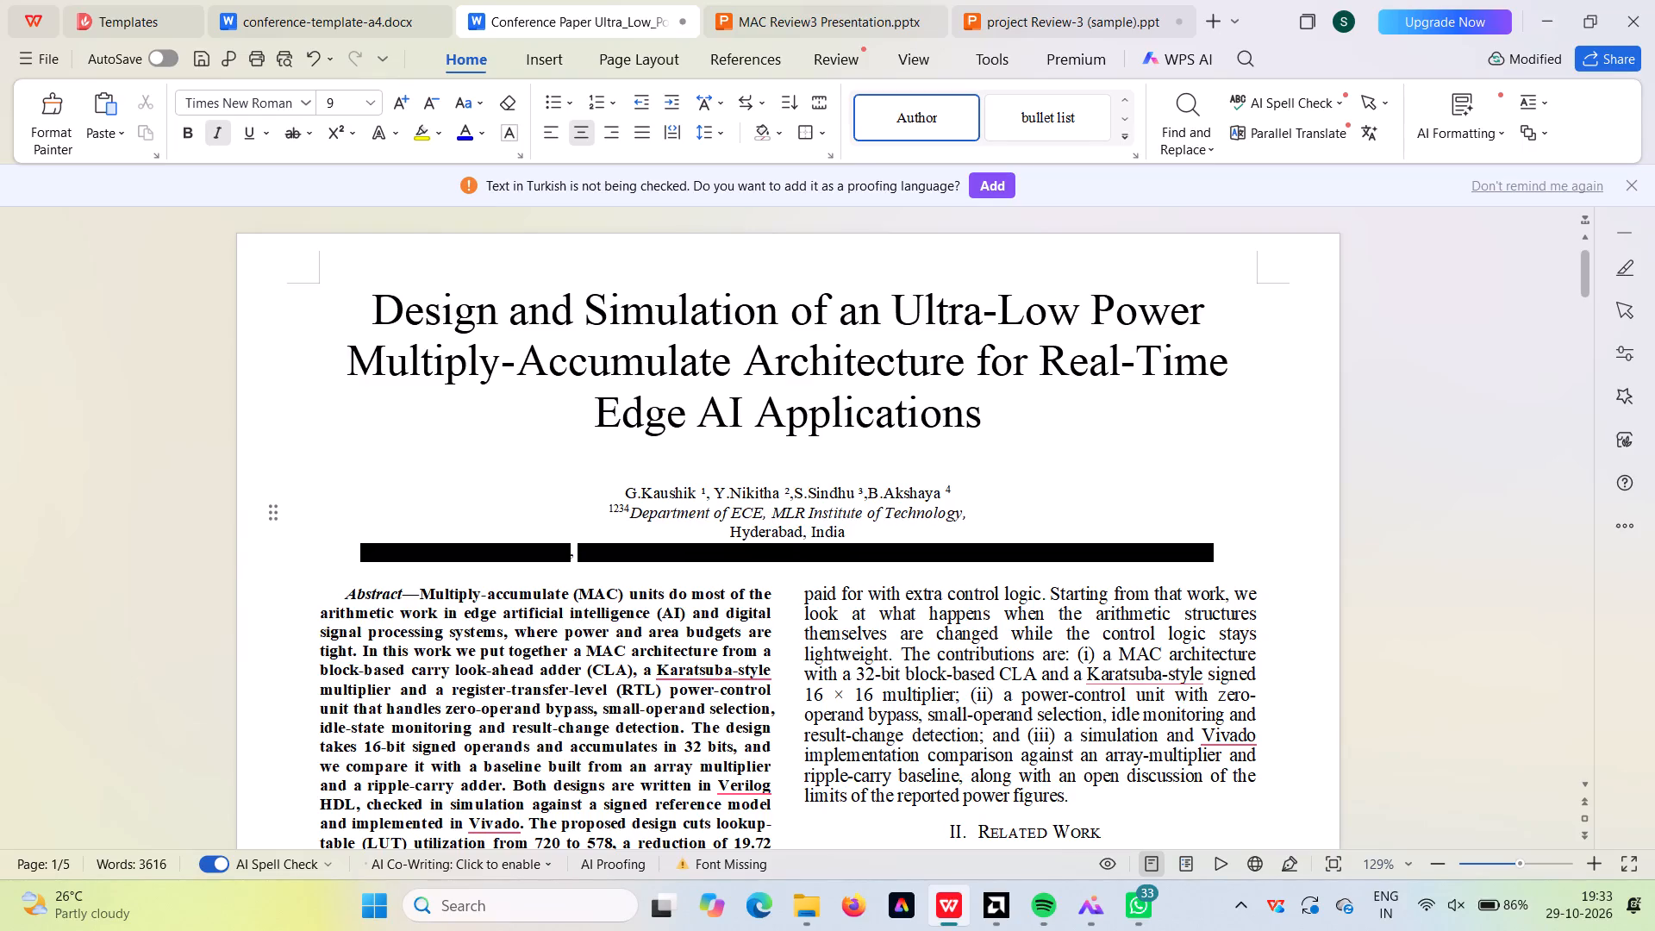
click(728, 528)
key(BackSpace)
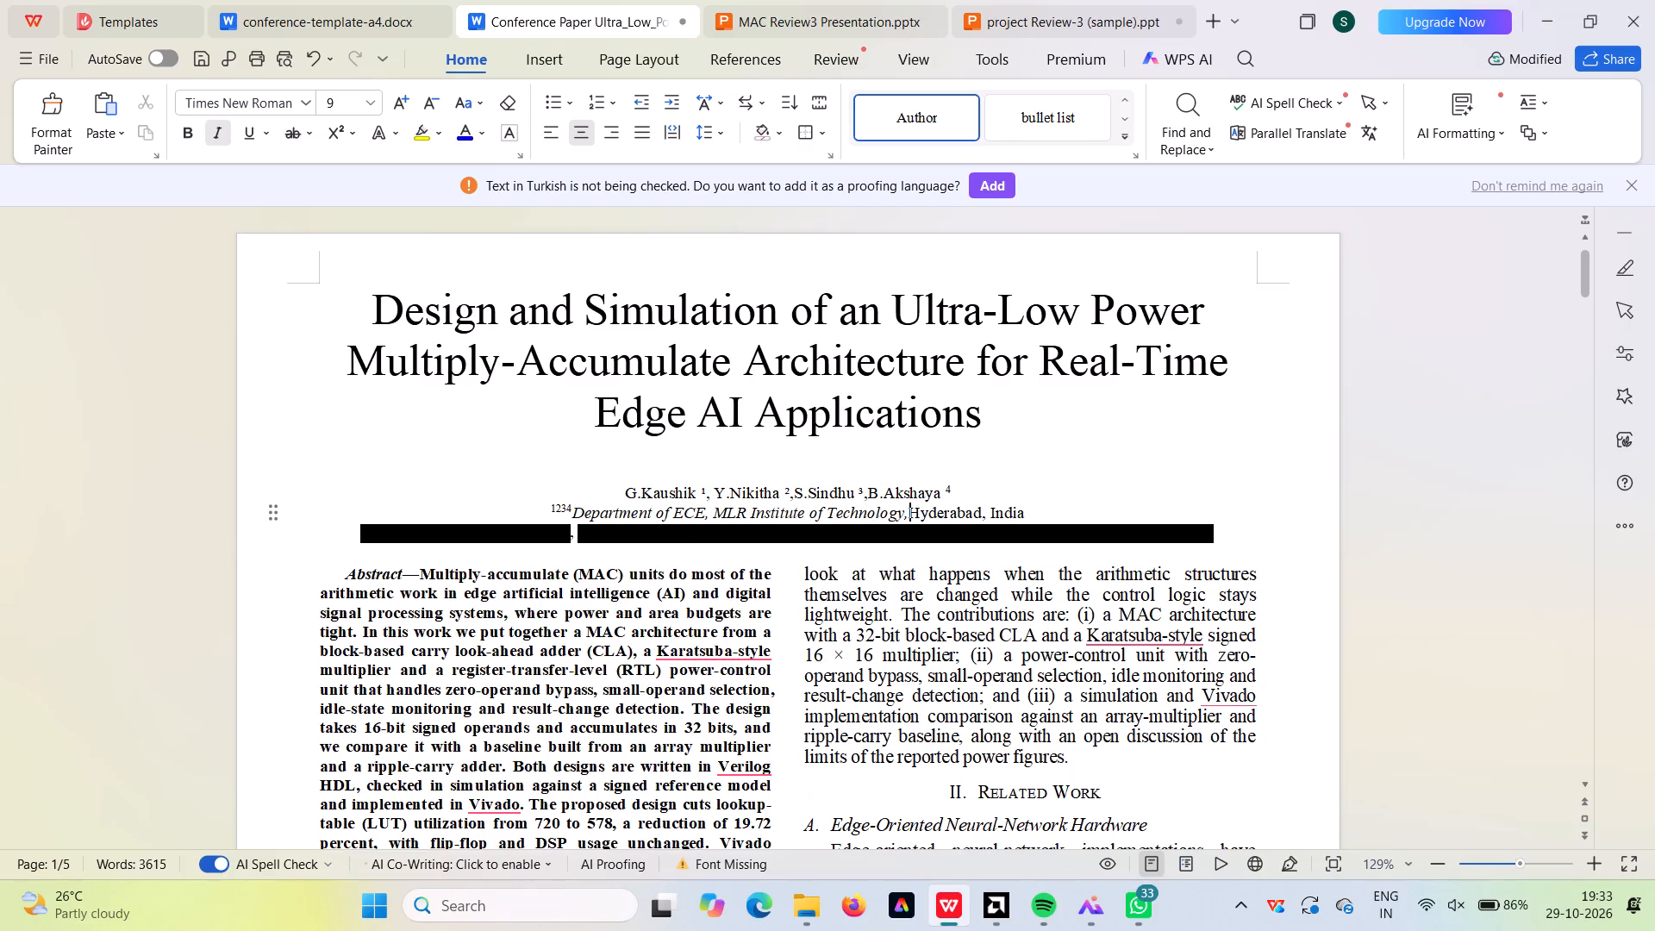
click(728, 528)
click(912, 503)
key(space)
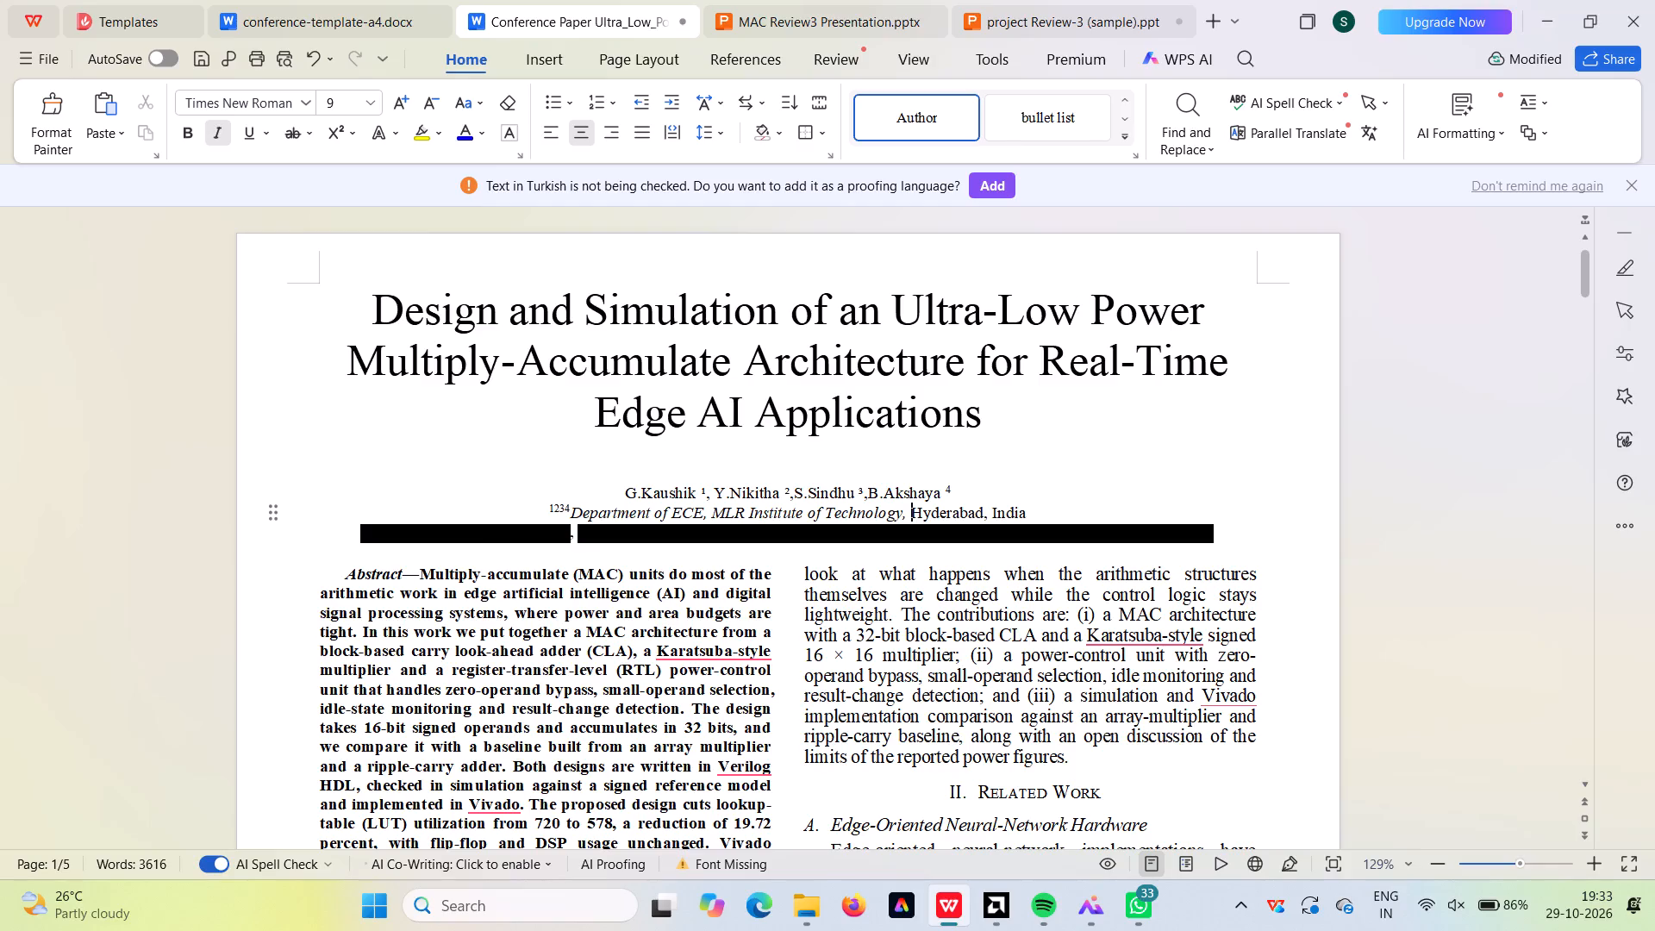
Separate the superscript author numbers before "Department of ECE" with commas so they read 1,2,3,4.
click(554, 510)
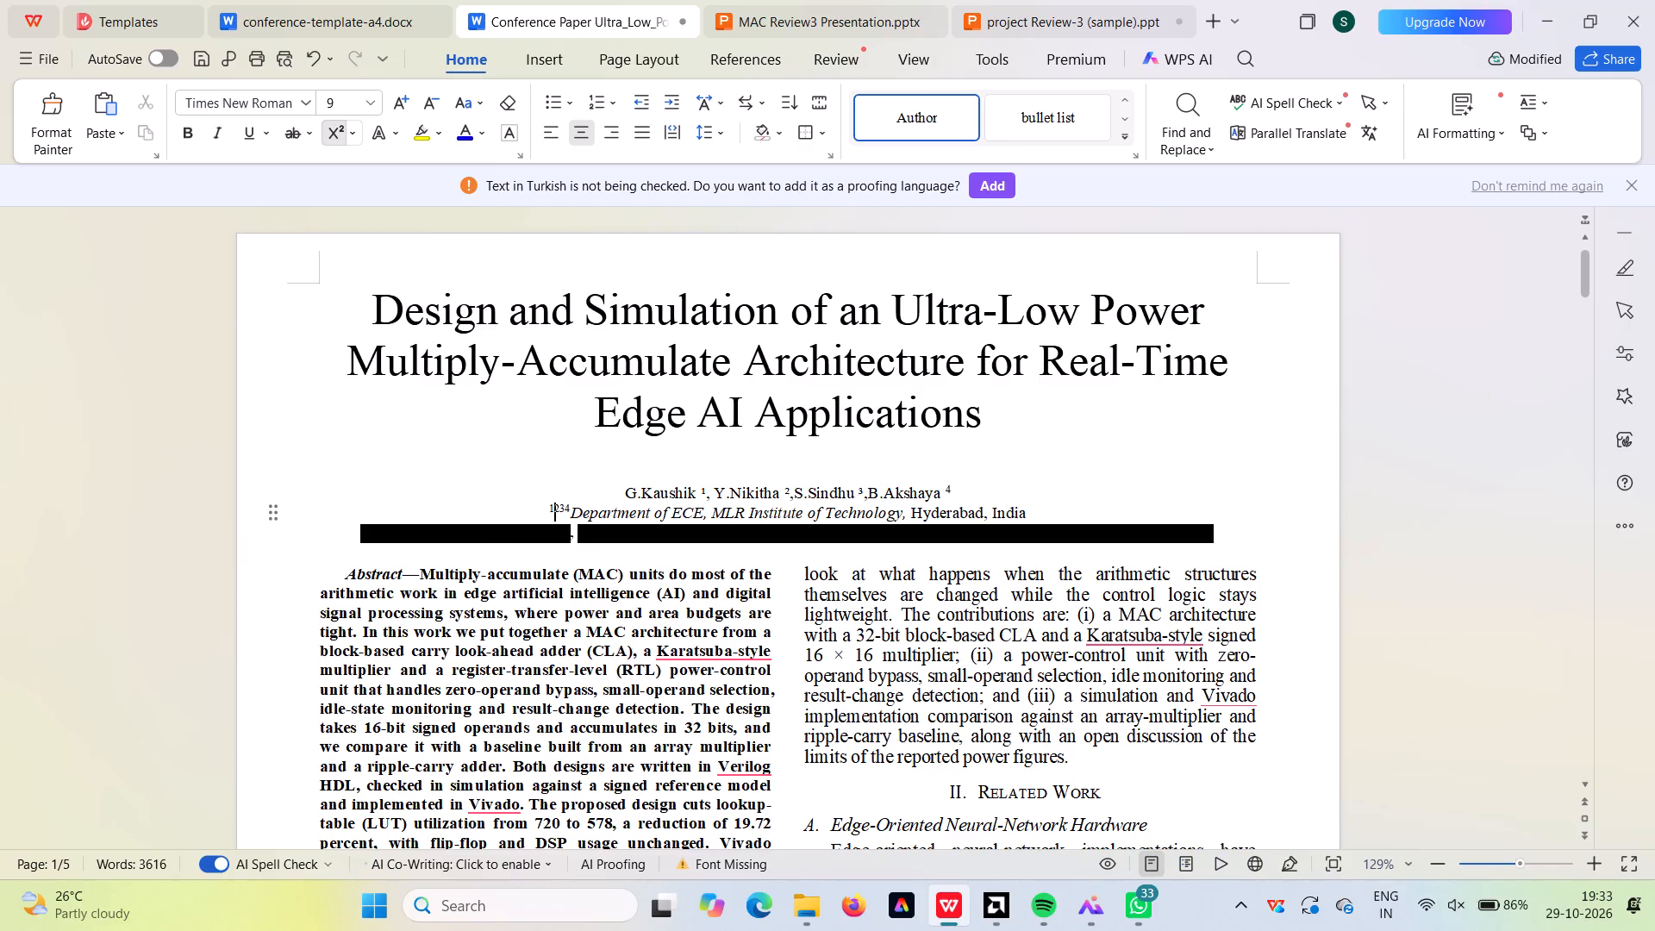
key(comma)
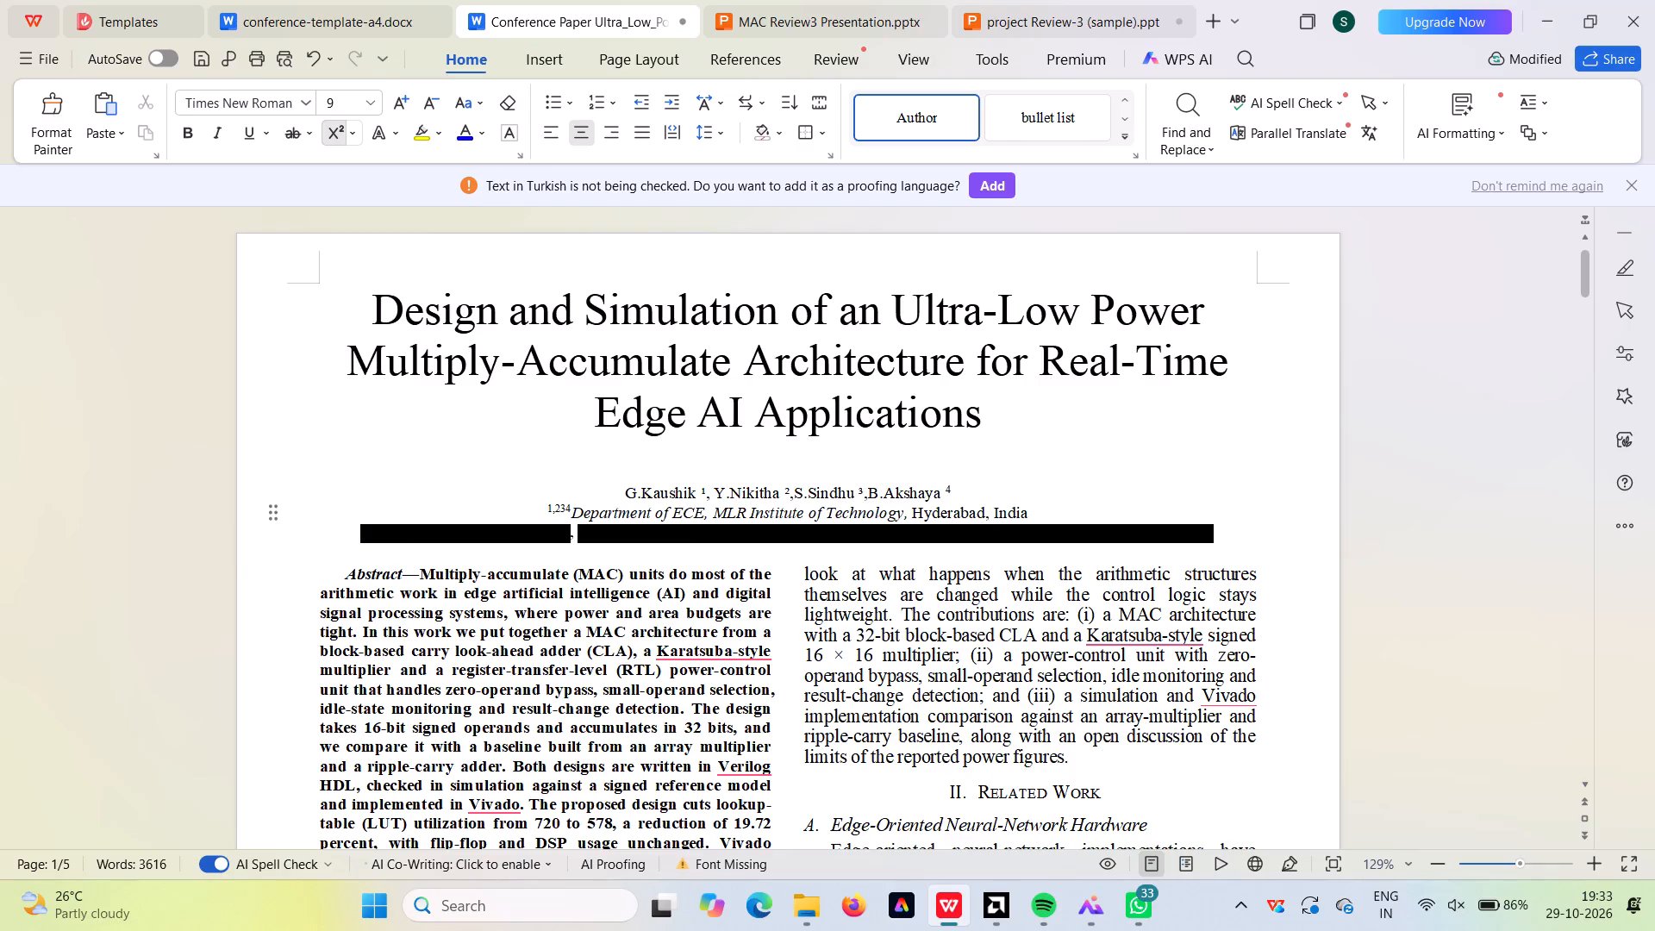
key(Right)
key(comma)
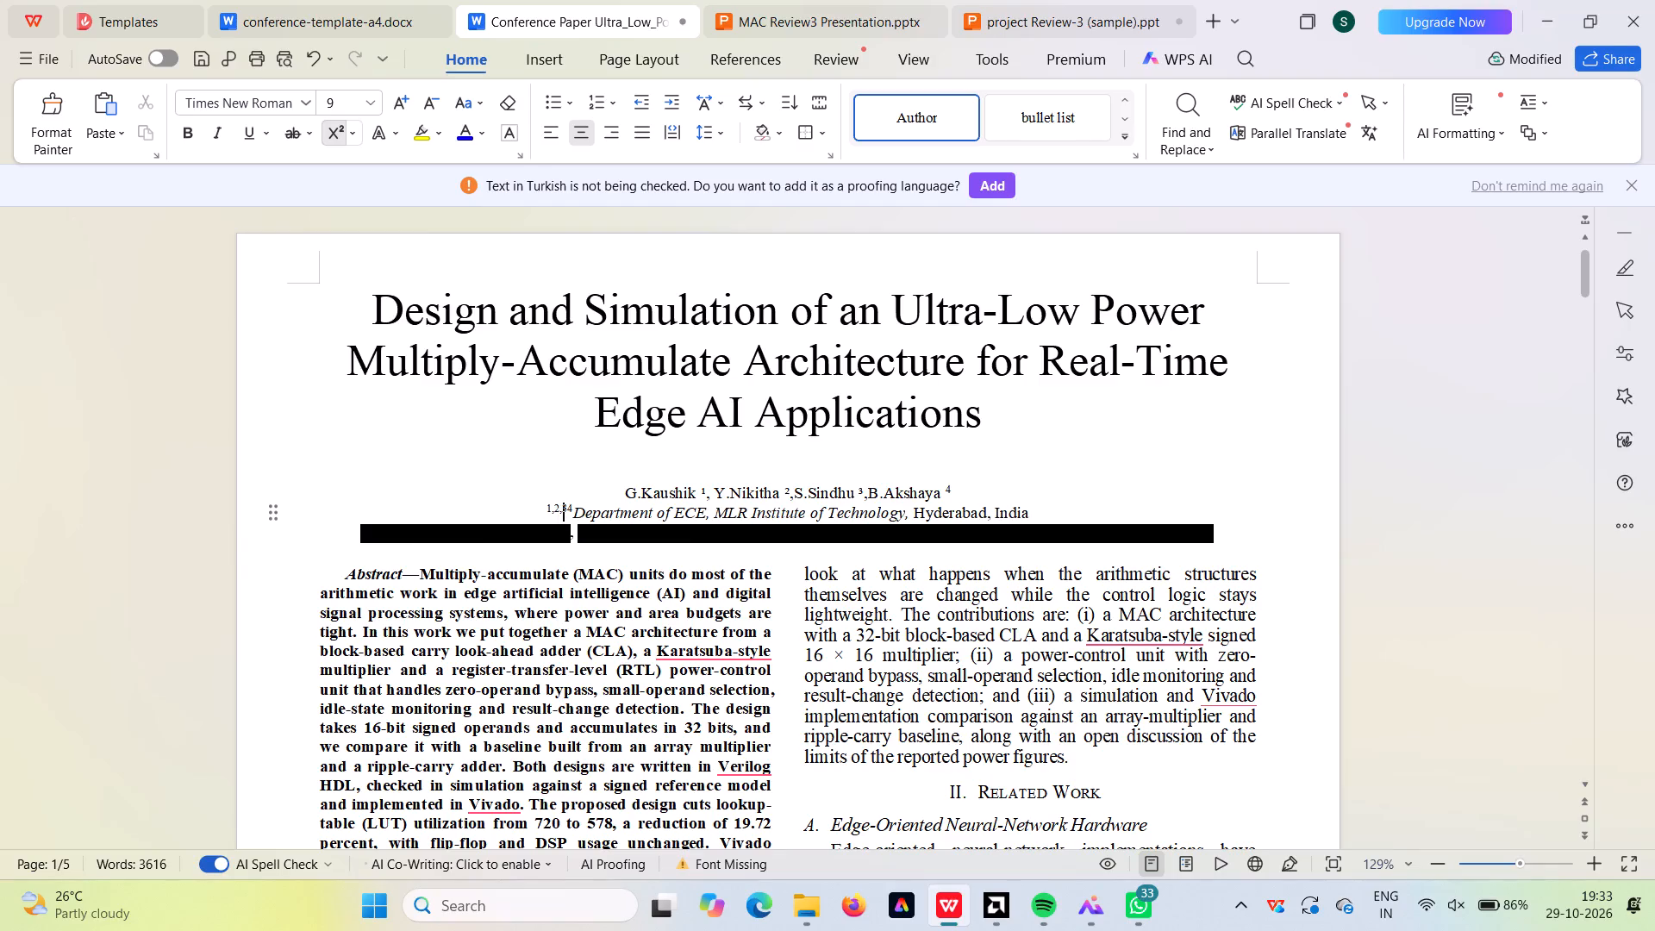
key(Right)
key(comma)
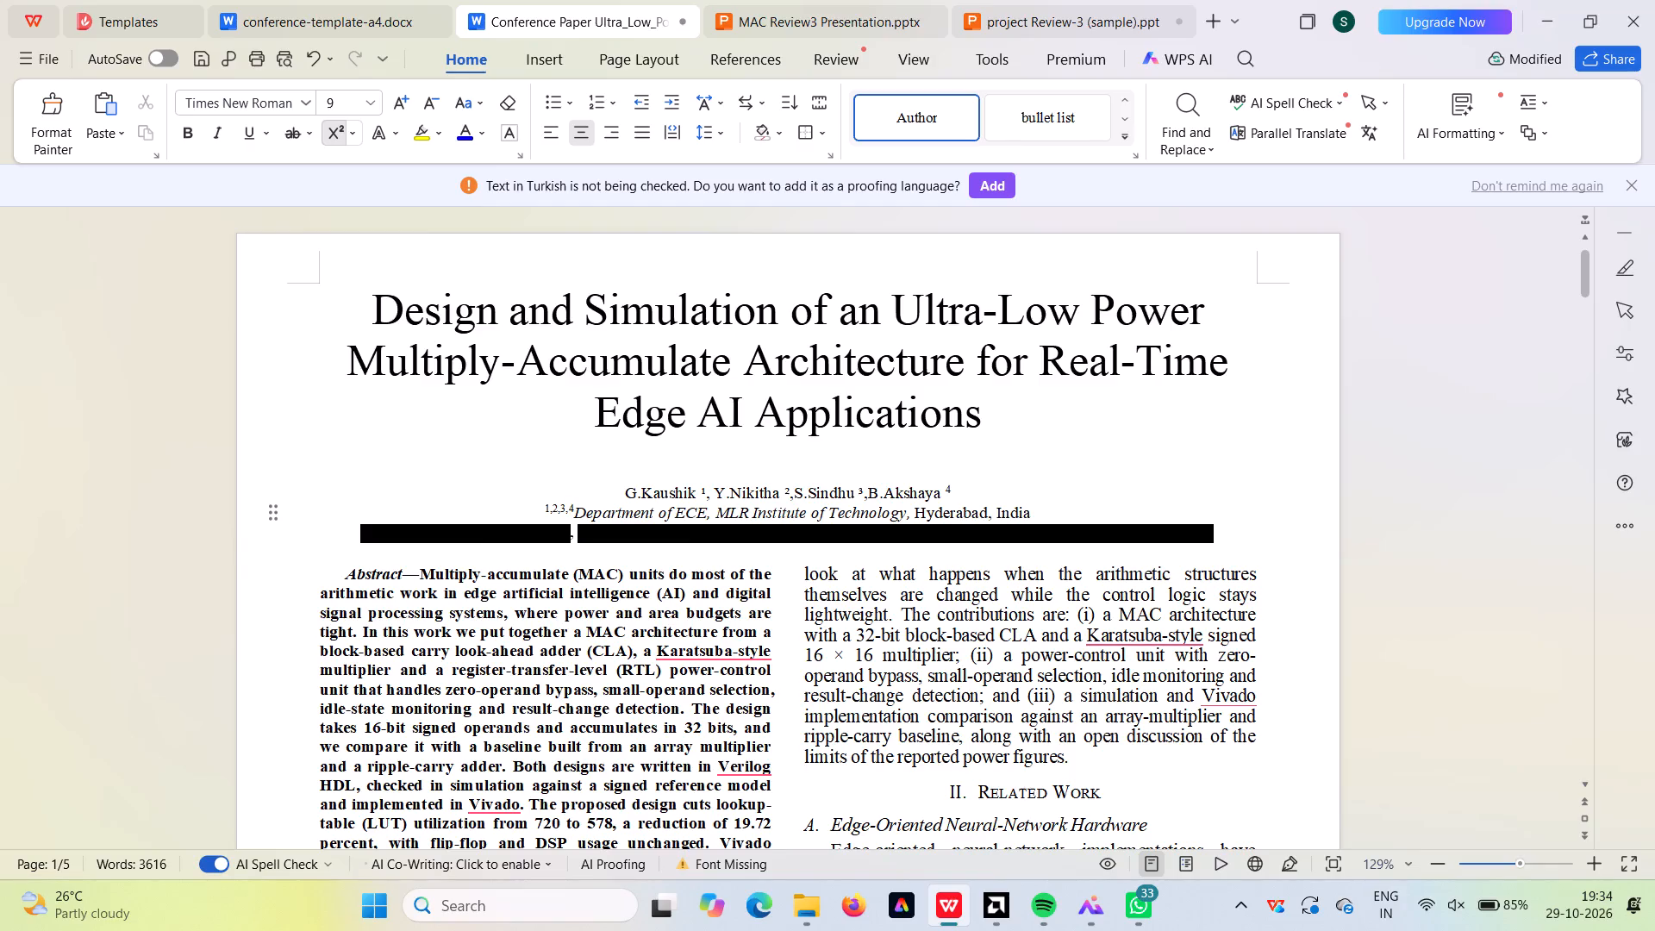
Apply the Times New Roman font to the author names, affiliation line and contact line beneath the paper title.
drag(1227, 532, 617, 496)
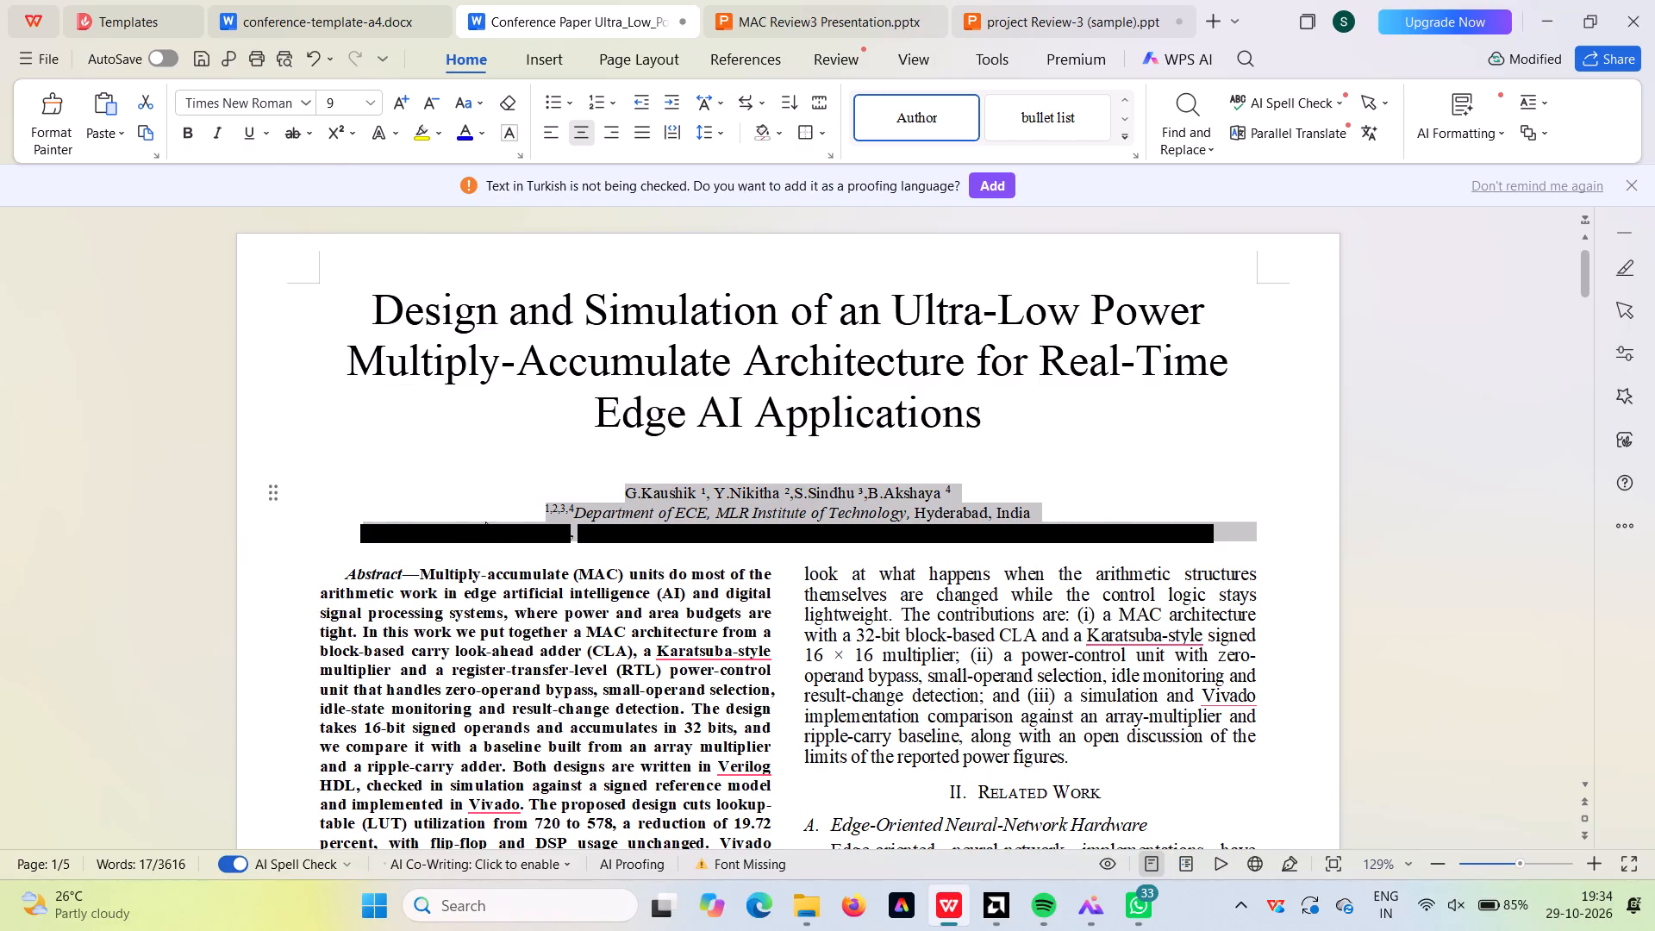
click(306, 105)
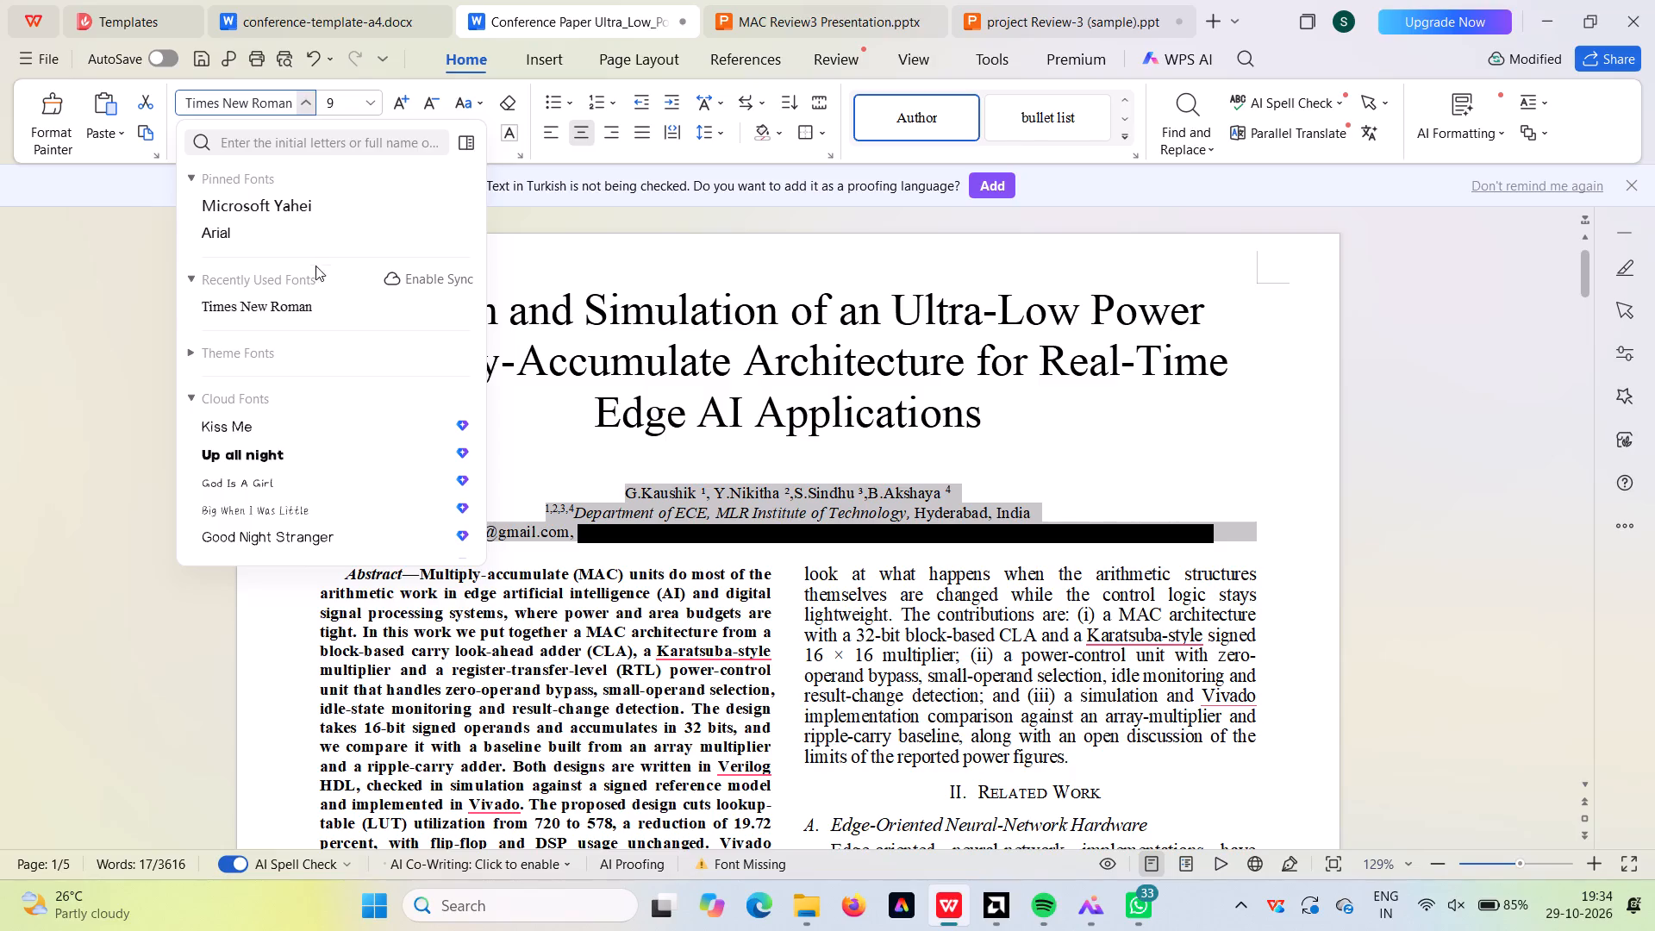
click(297, 303)
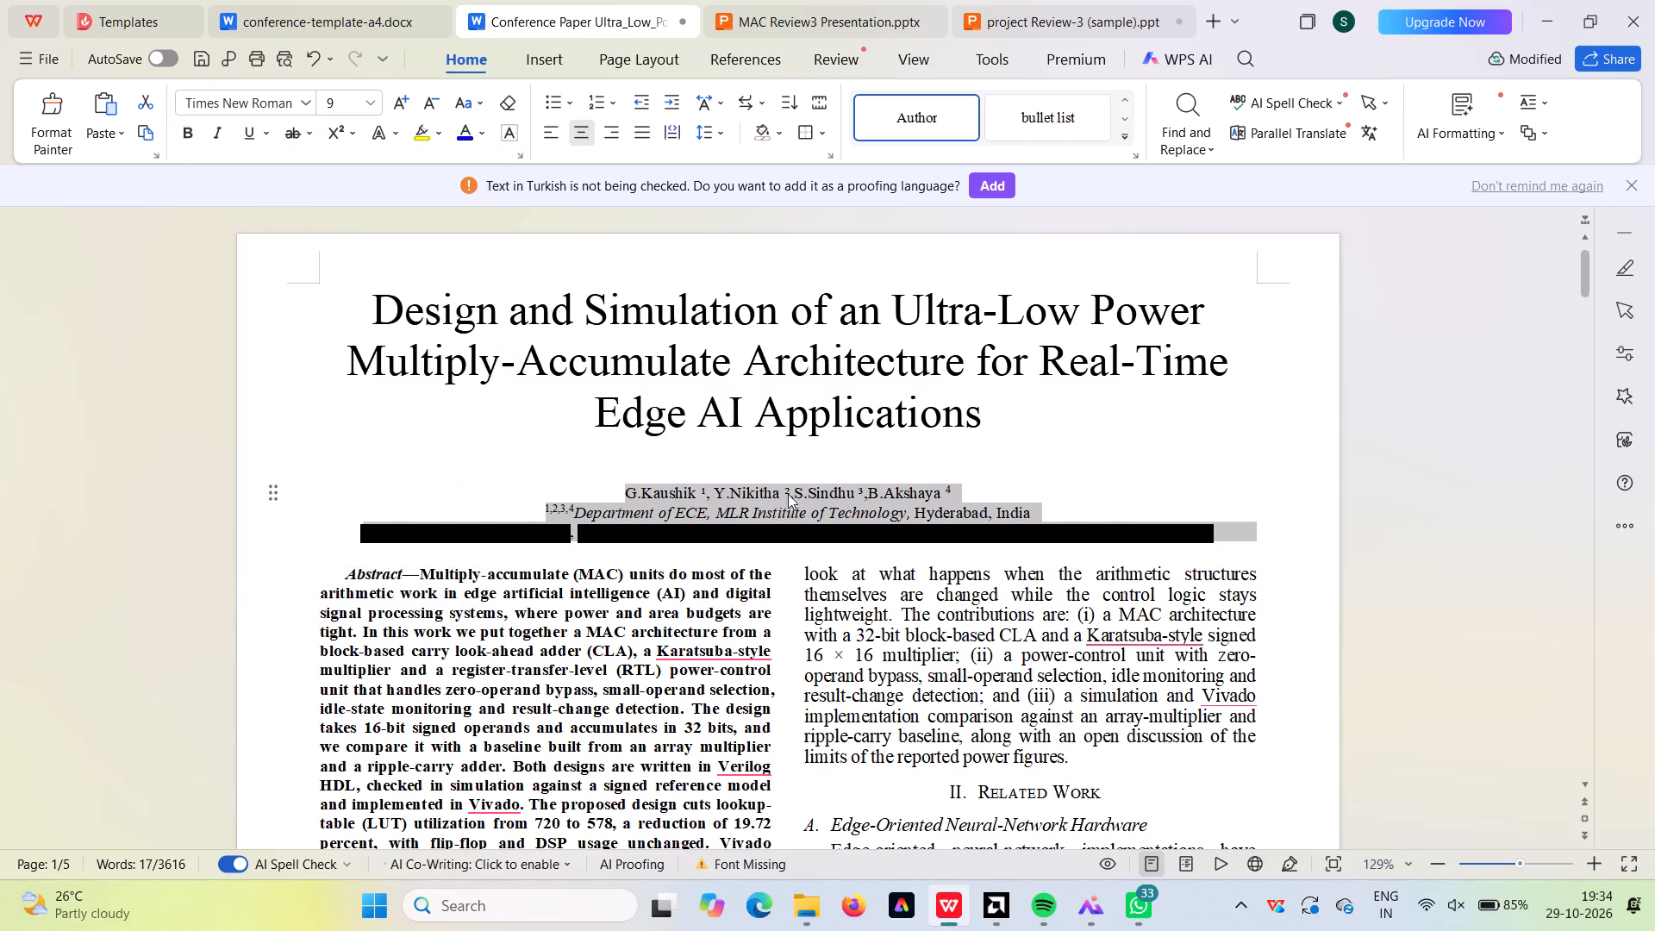
click(1065, 508)
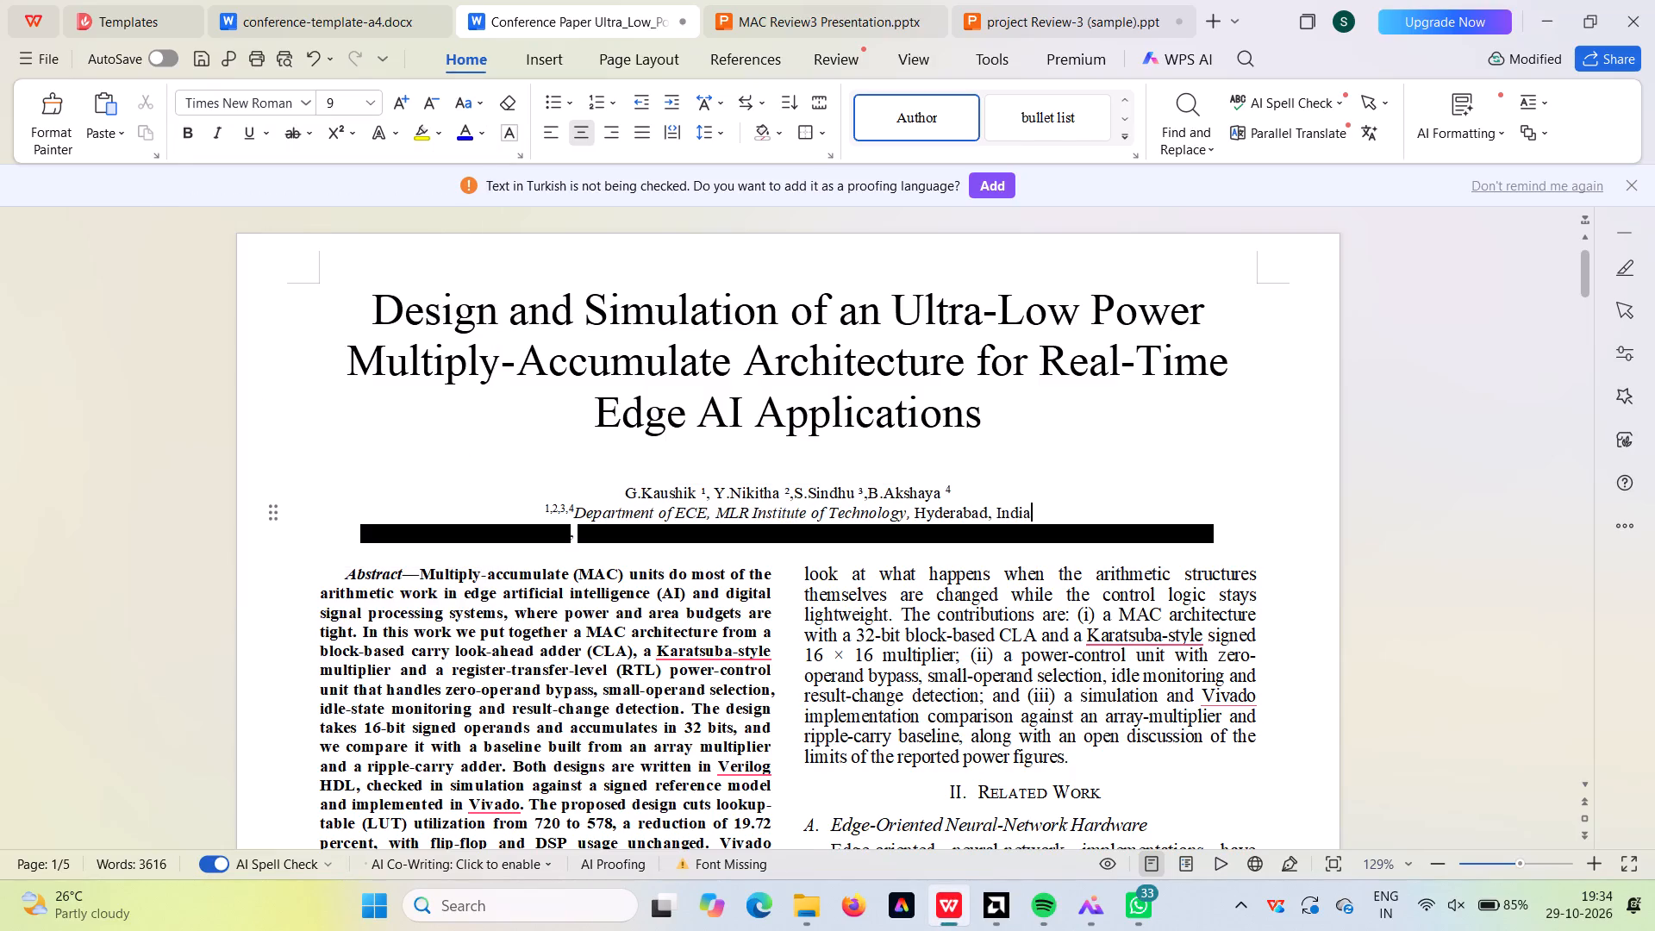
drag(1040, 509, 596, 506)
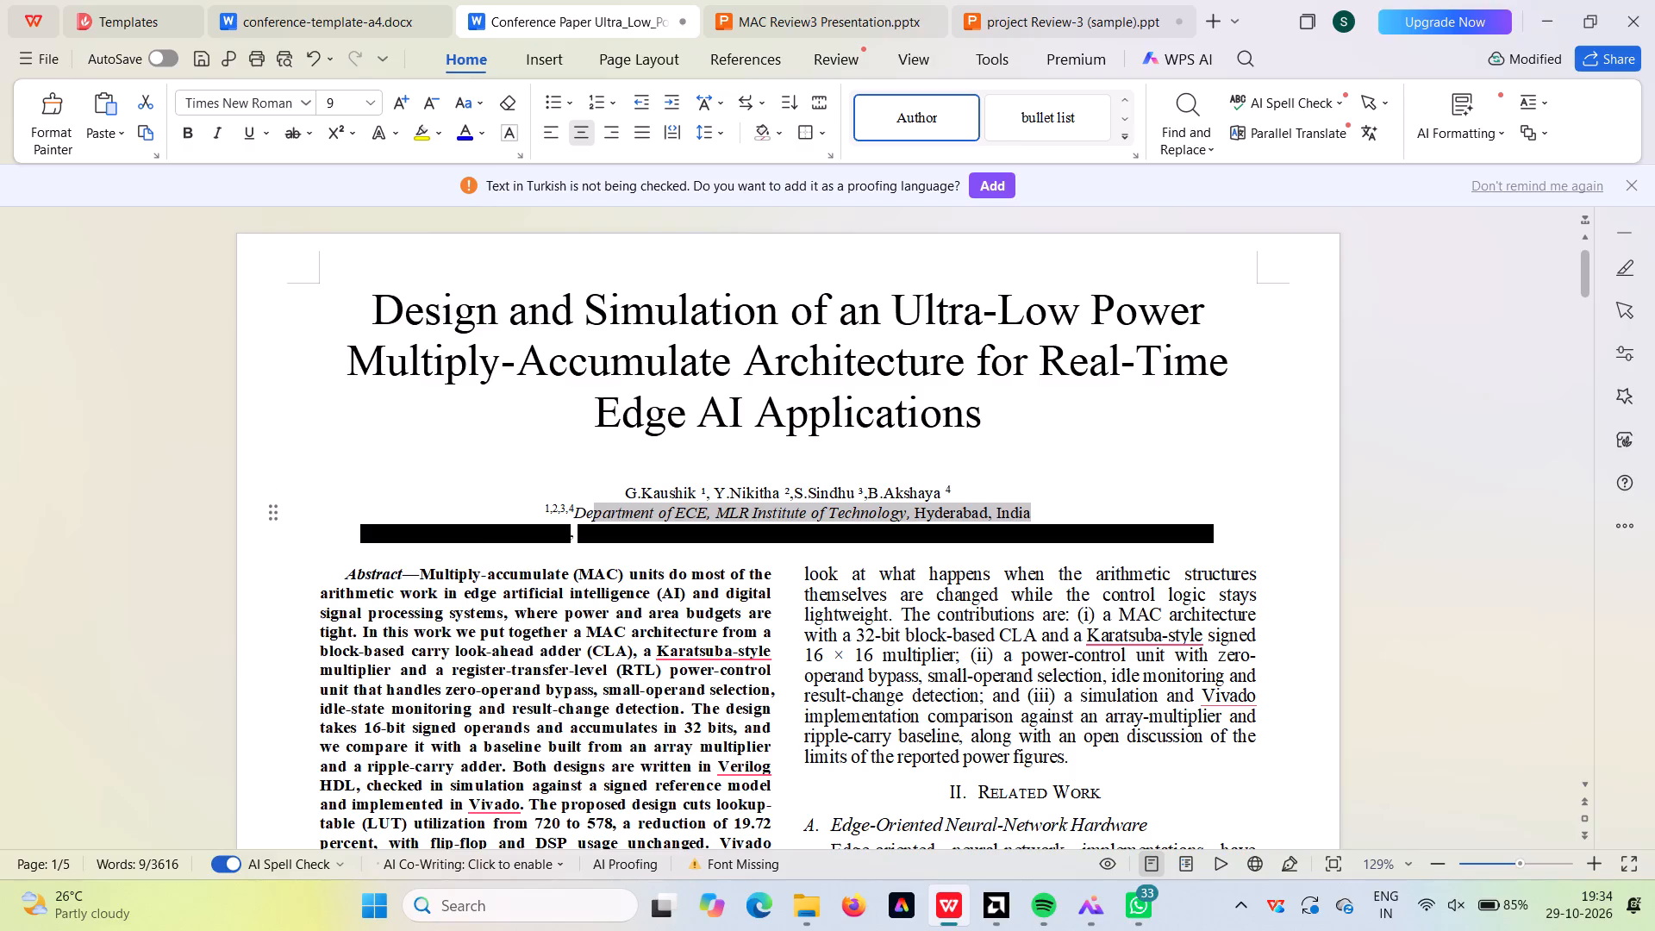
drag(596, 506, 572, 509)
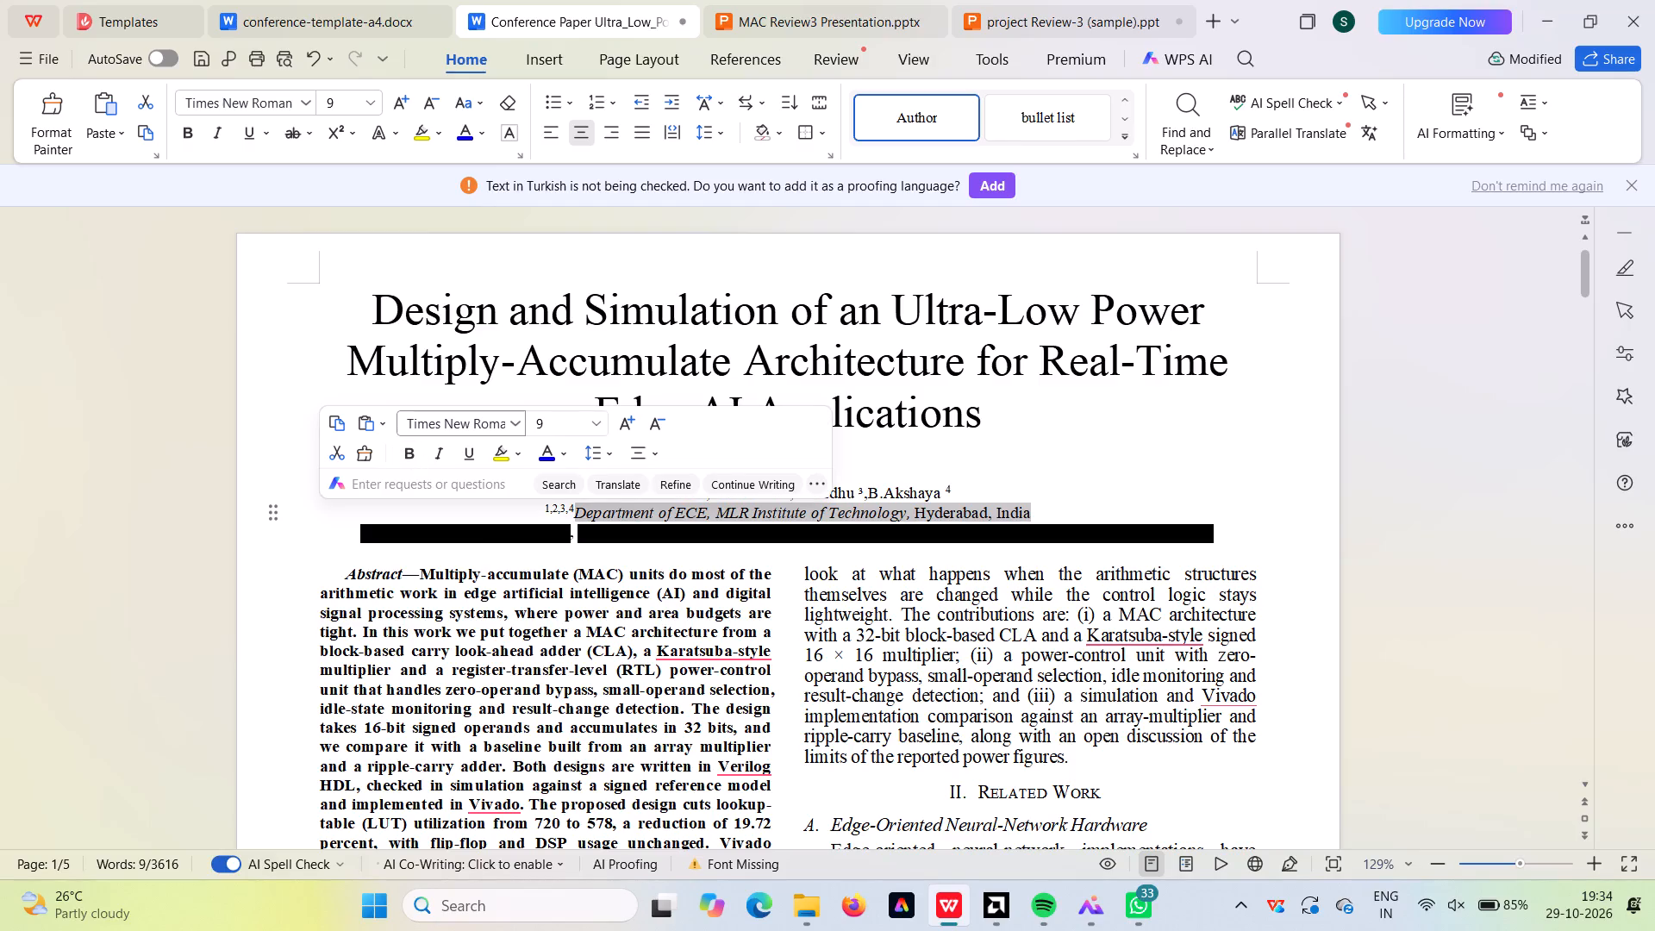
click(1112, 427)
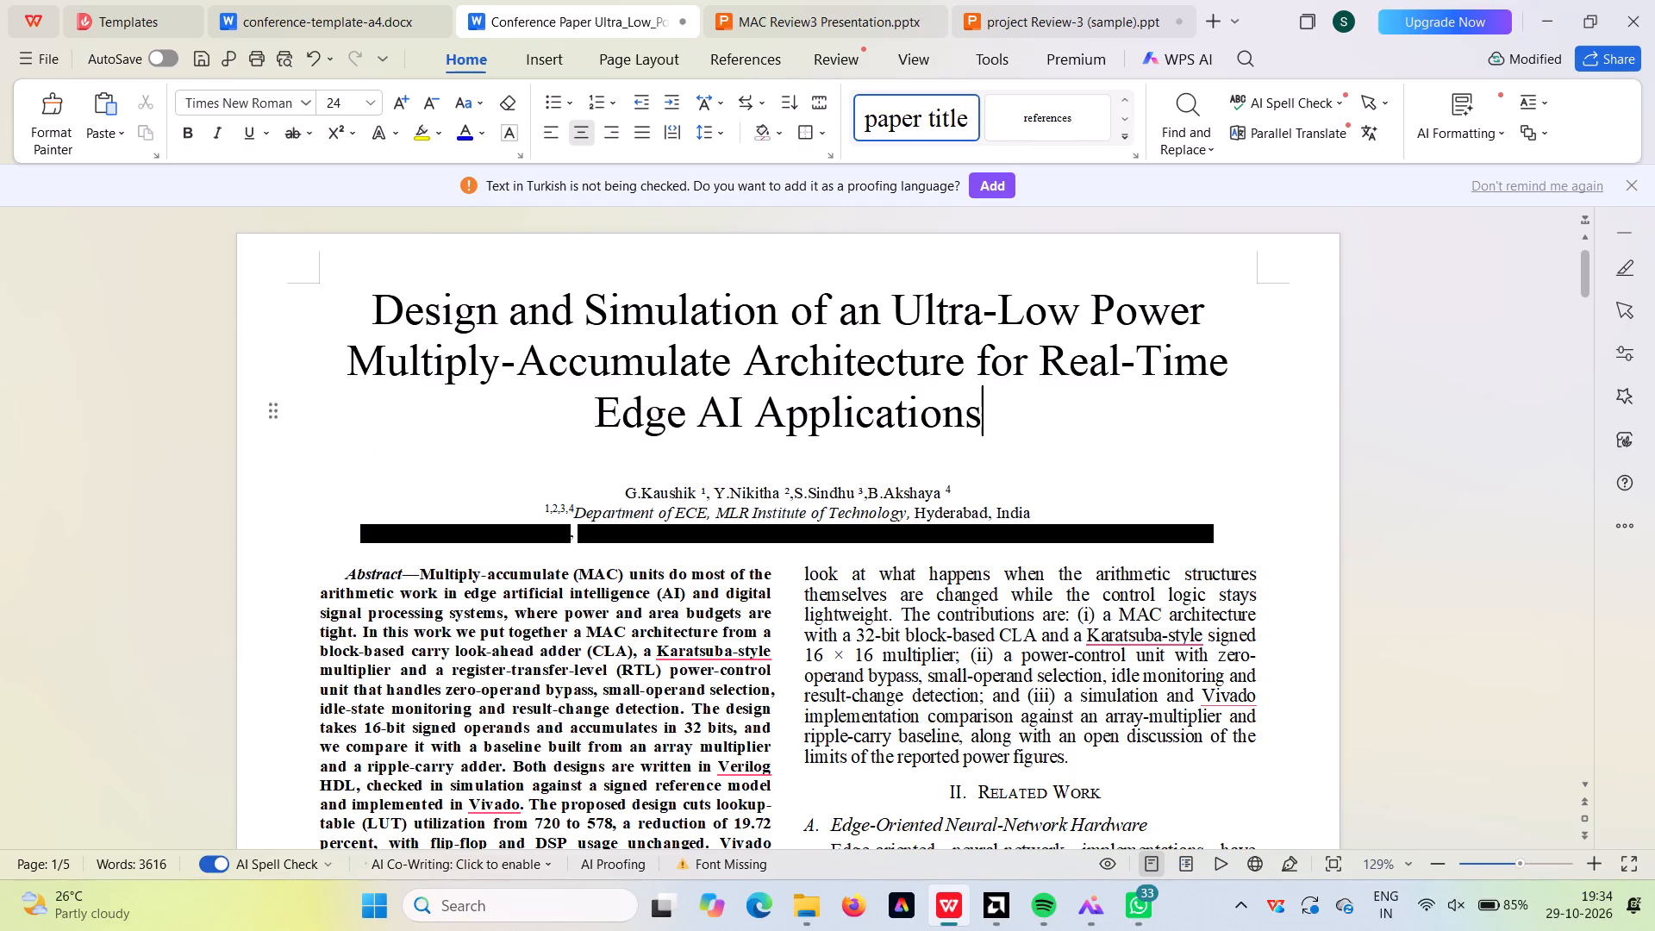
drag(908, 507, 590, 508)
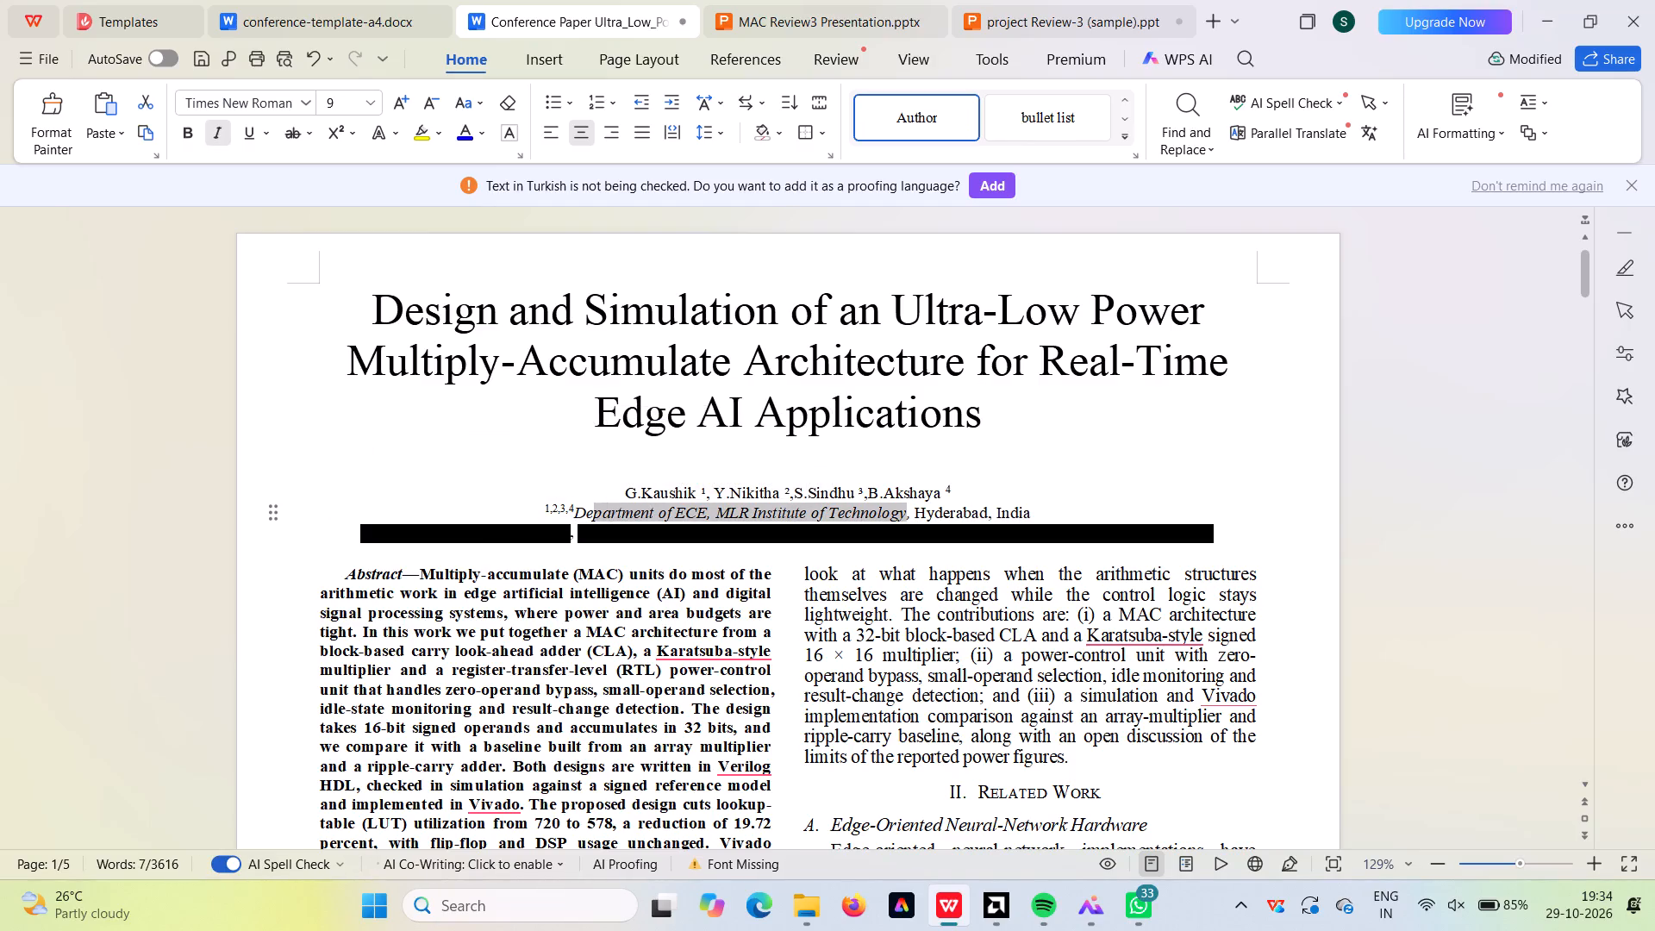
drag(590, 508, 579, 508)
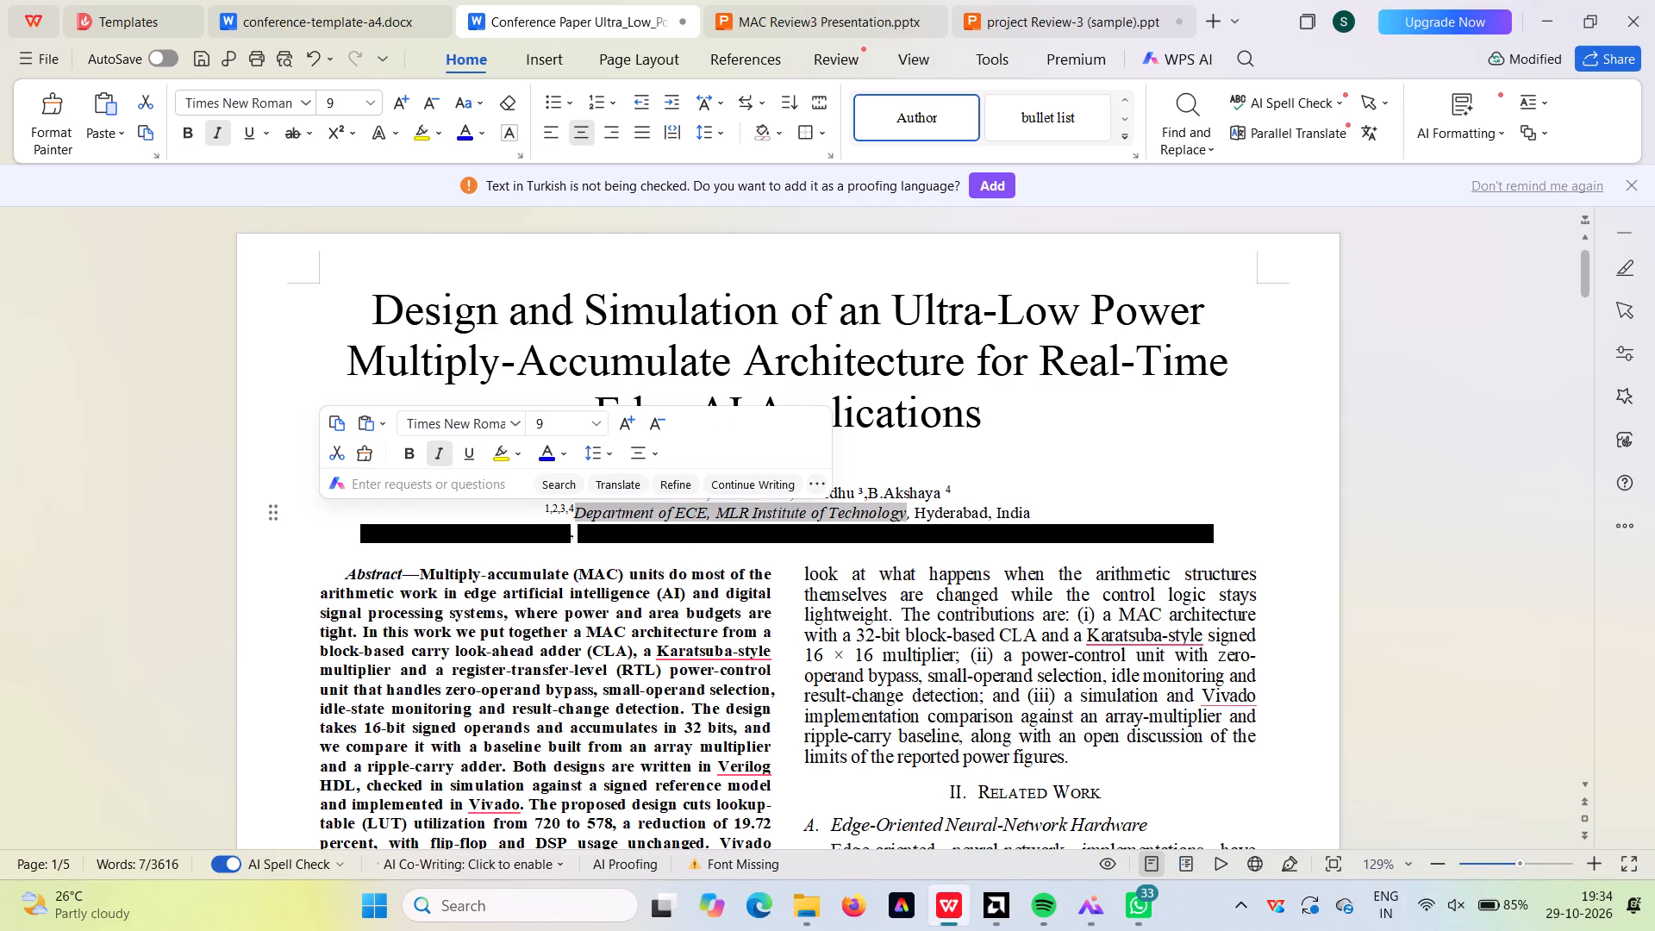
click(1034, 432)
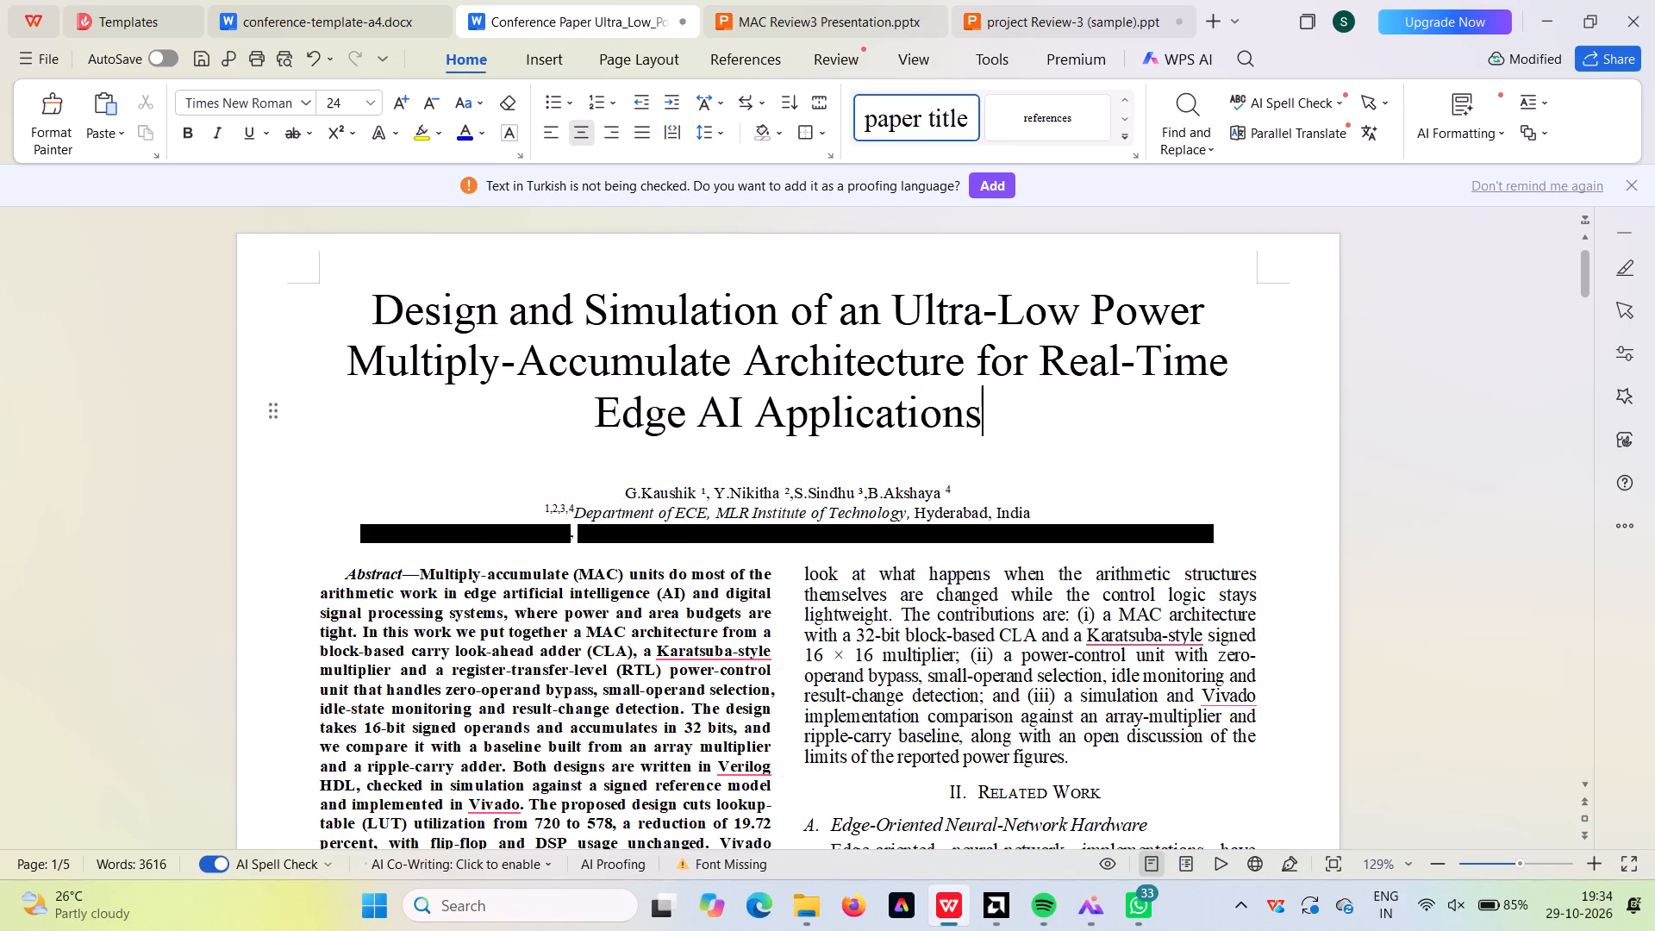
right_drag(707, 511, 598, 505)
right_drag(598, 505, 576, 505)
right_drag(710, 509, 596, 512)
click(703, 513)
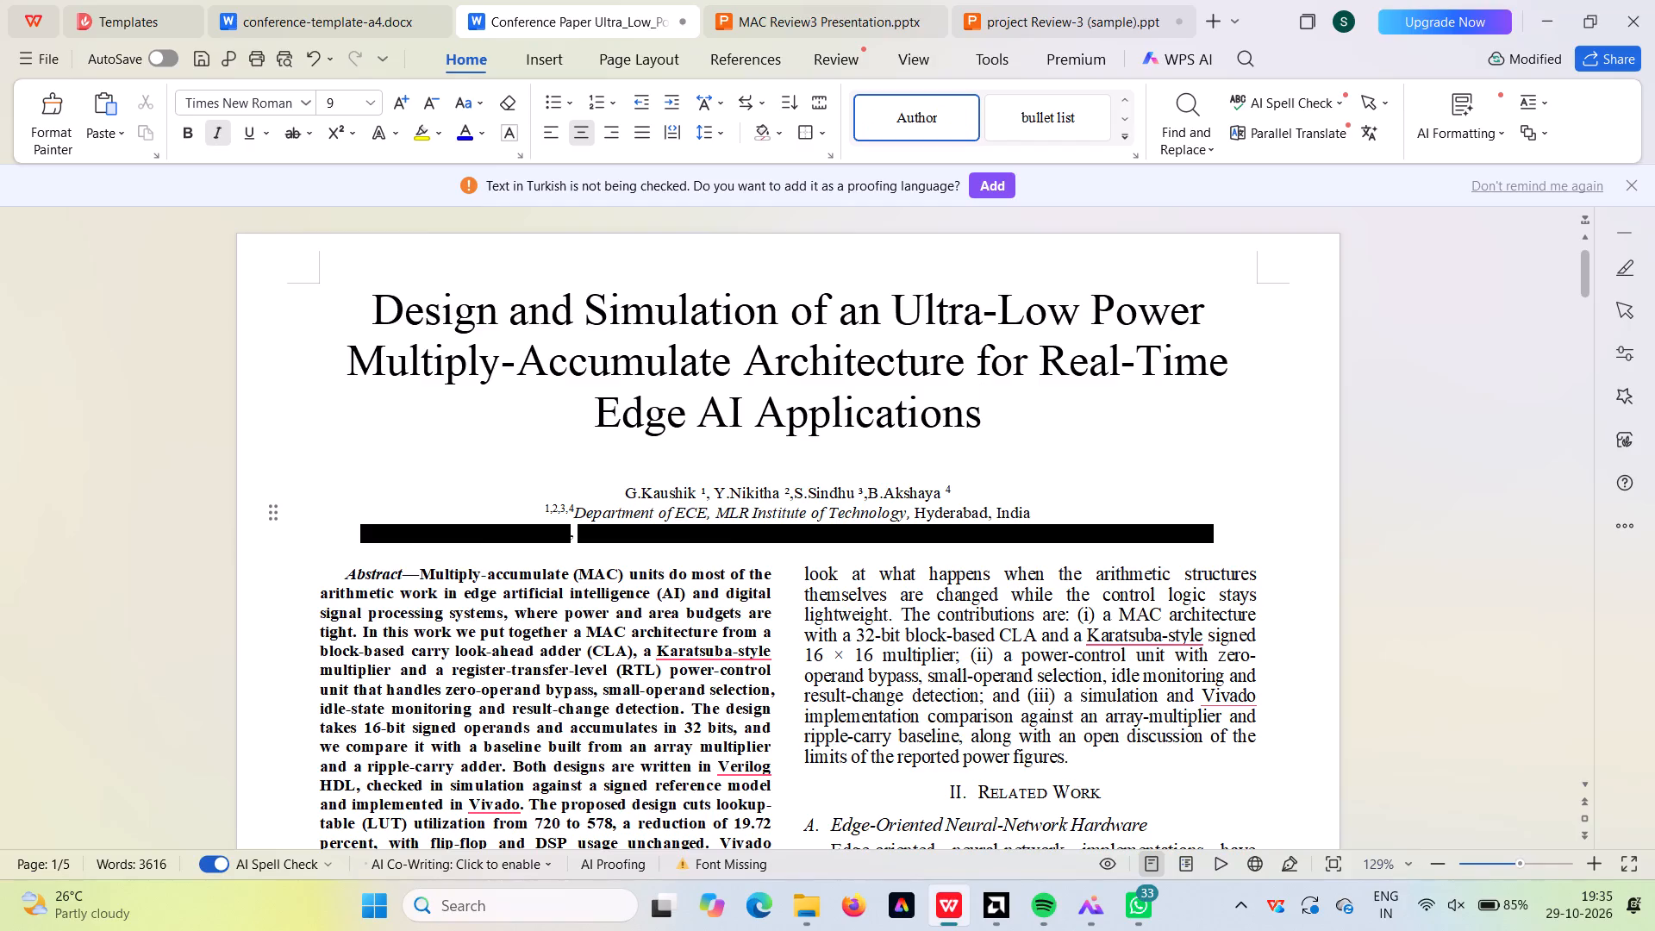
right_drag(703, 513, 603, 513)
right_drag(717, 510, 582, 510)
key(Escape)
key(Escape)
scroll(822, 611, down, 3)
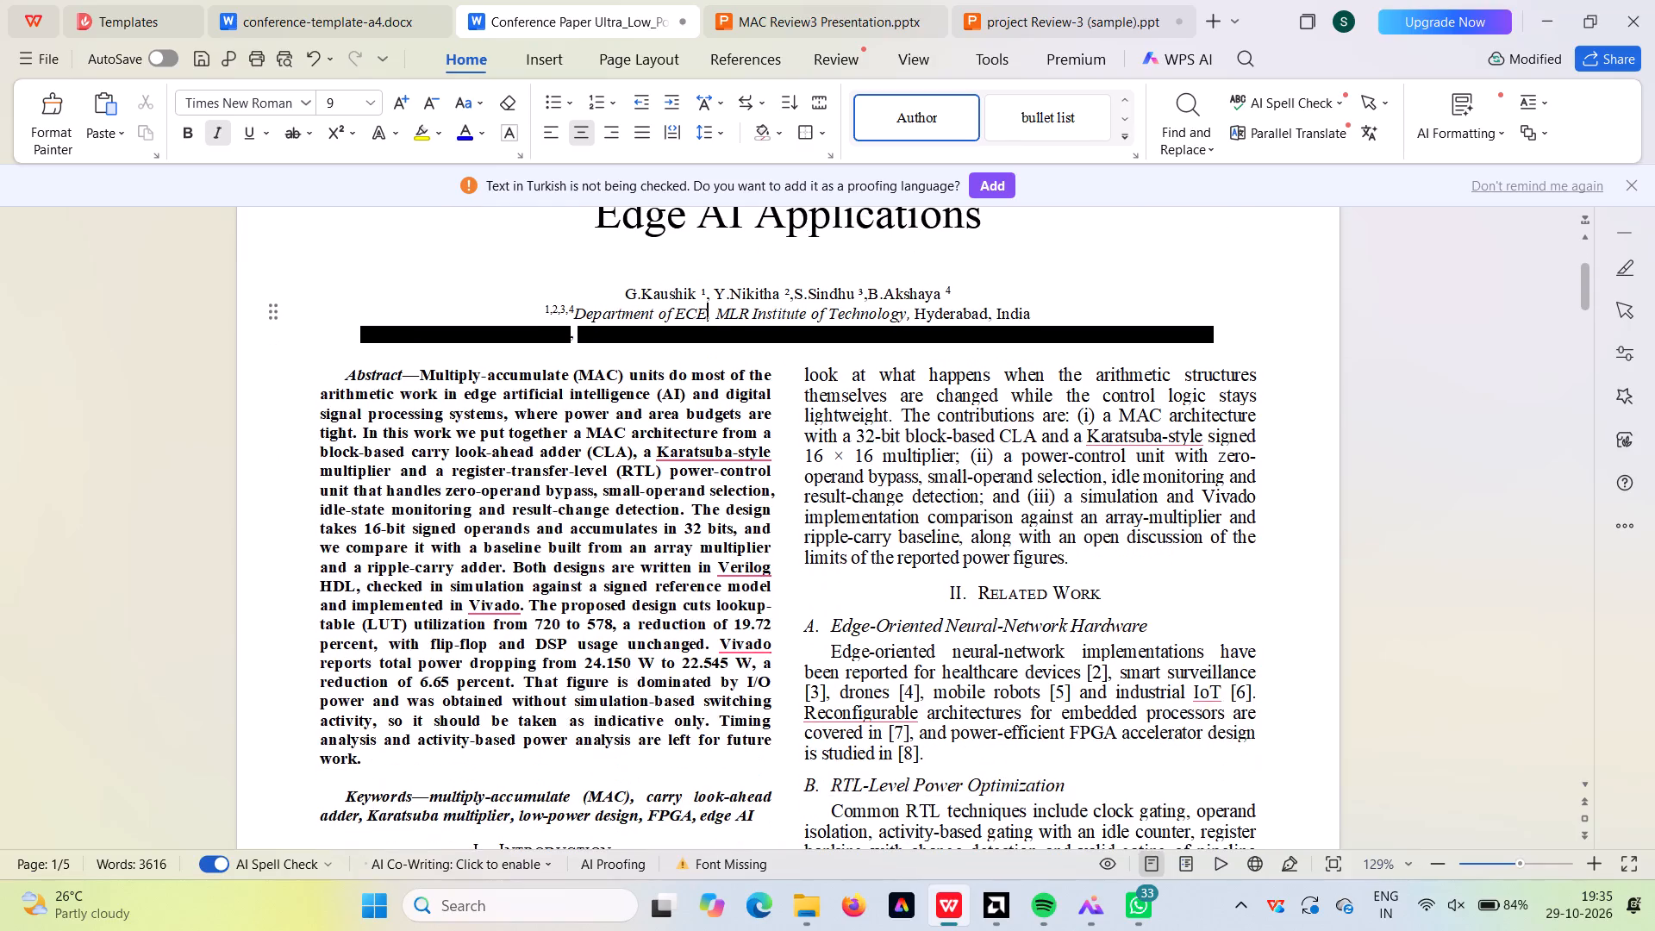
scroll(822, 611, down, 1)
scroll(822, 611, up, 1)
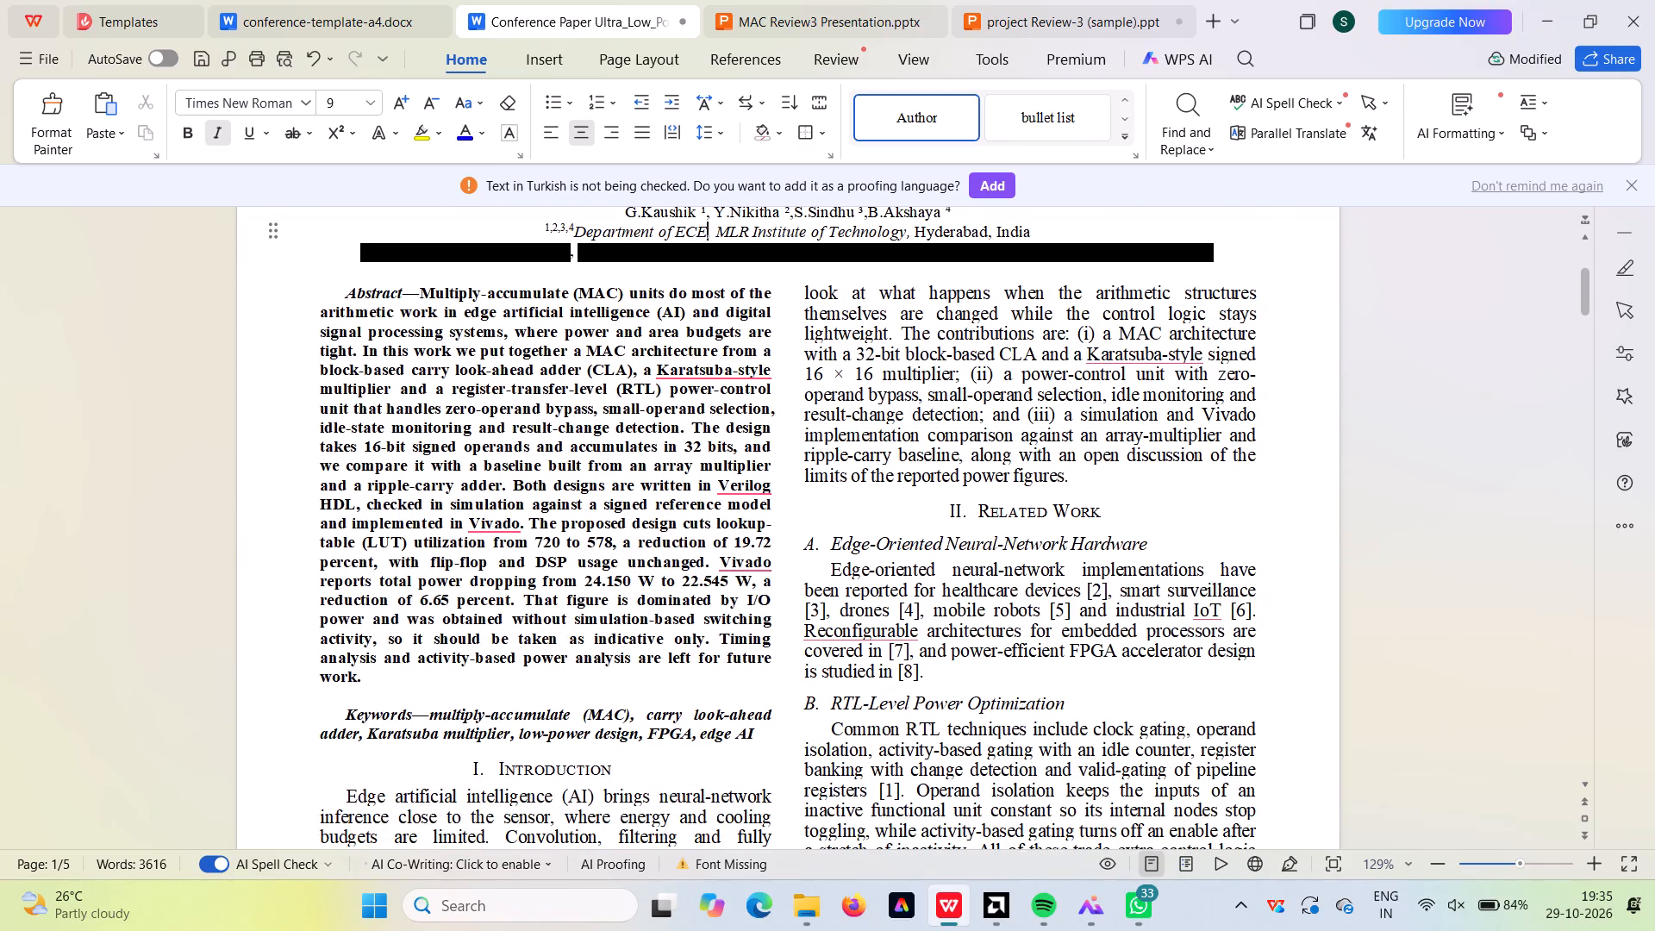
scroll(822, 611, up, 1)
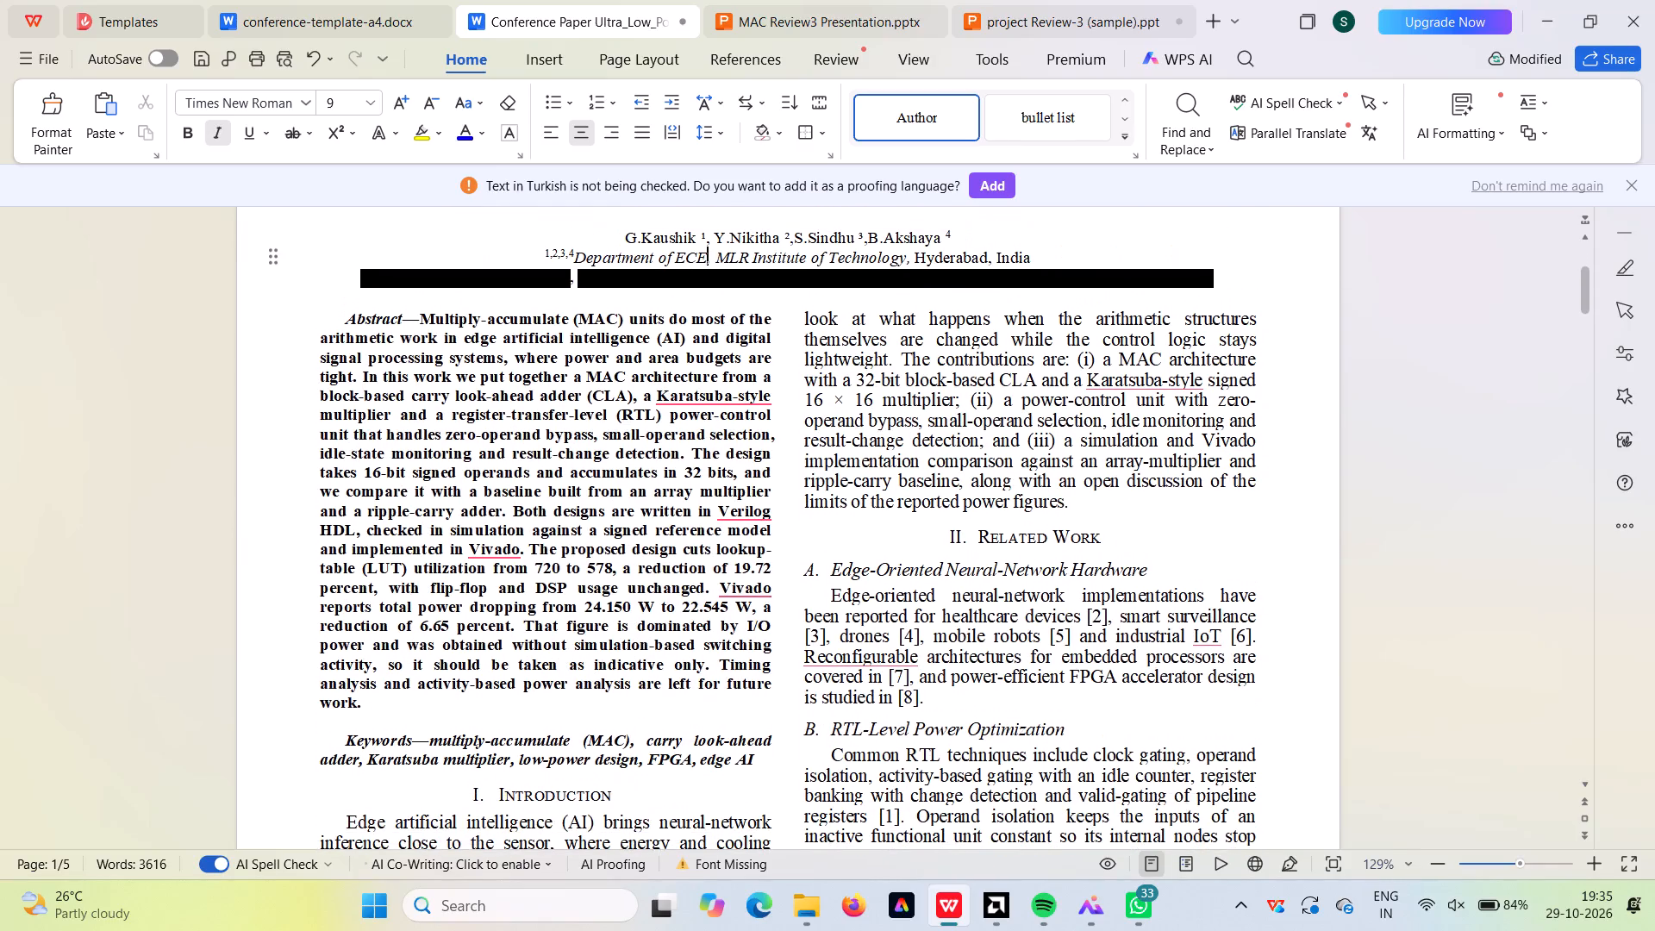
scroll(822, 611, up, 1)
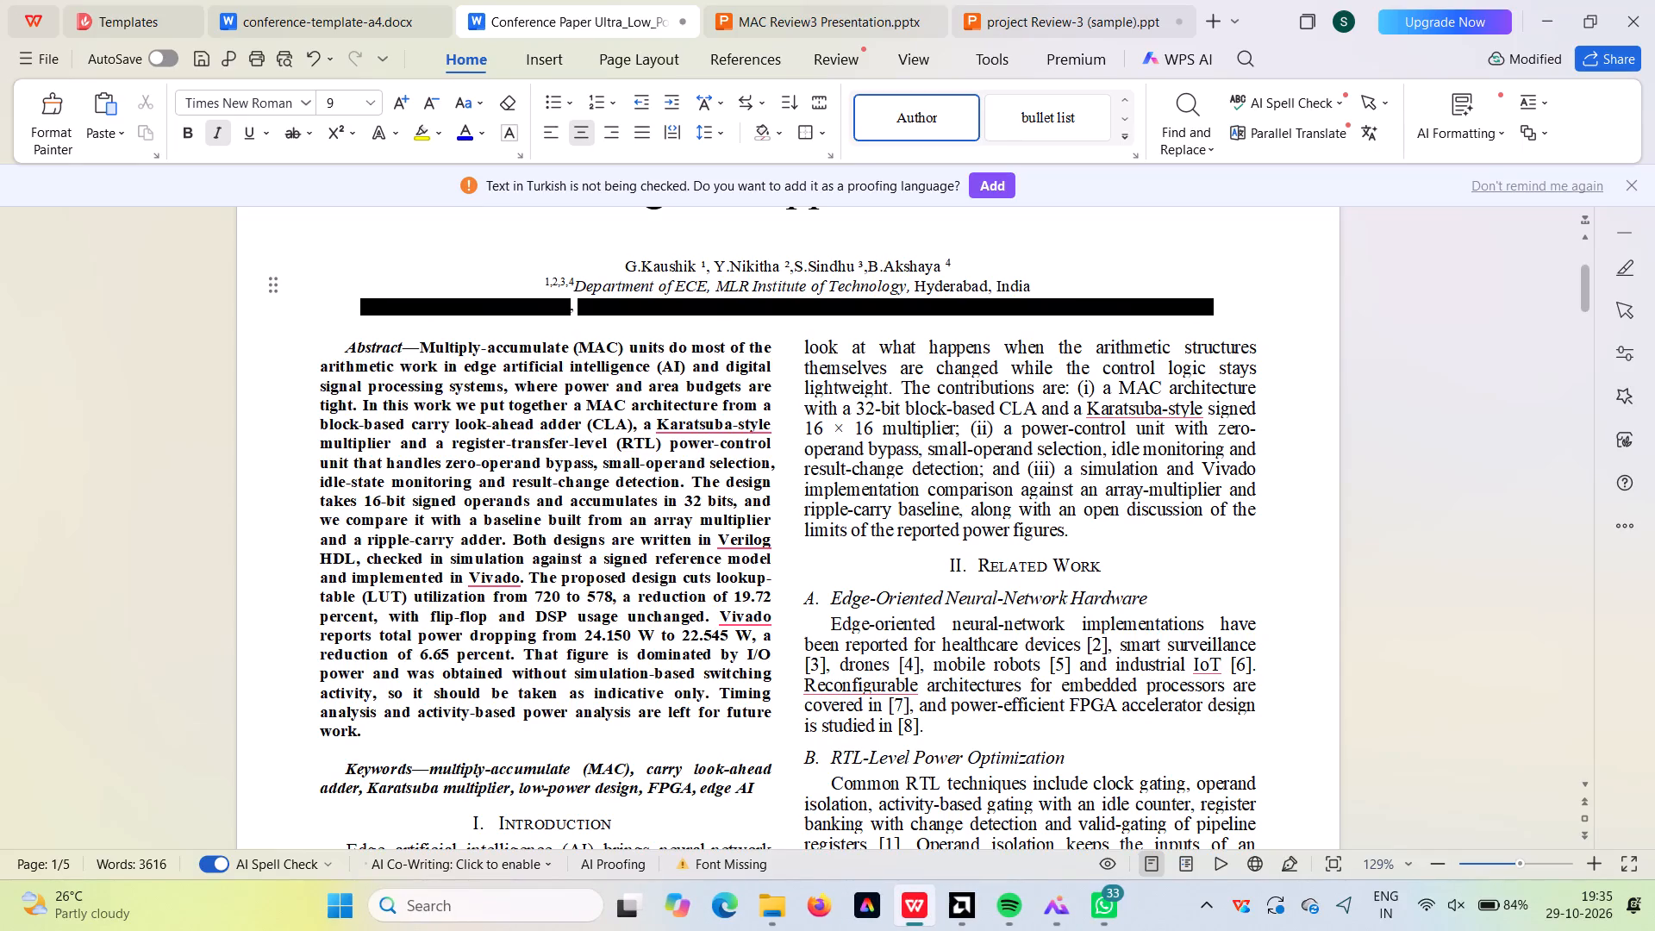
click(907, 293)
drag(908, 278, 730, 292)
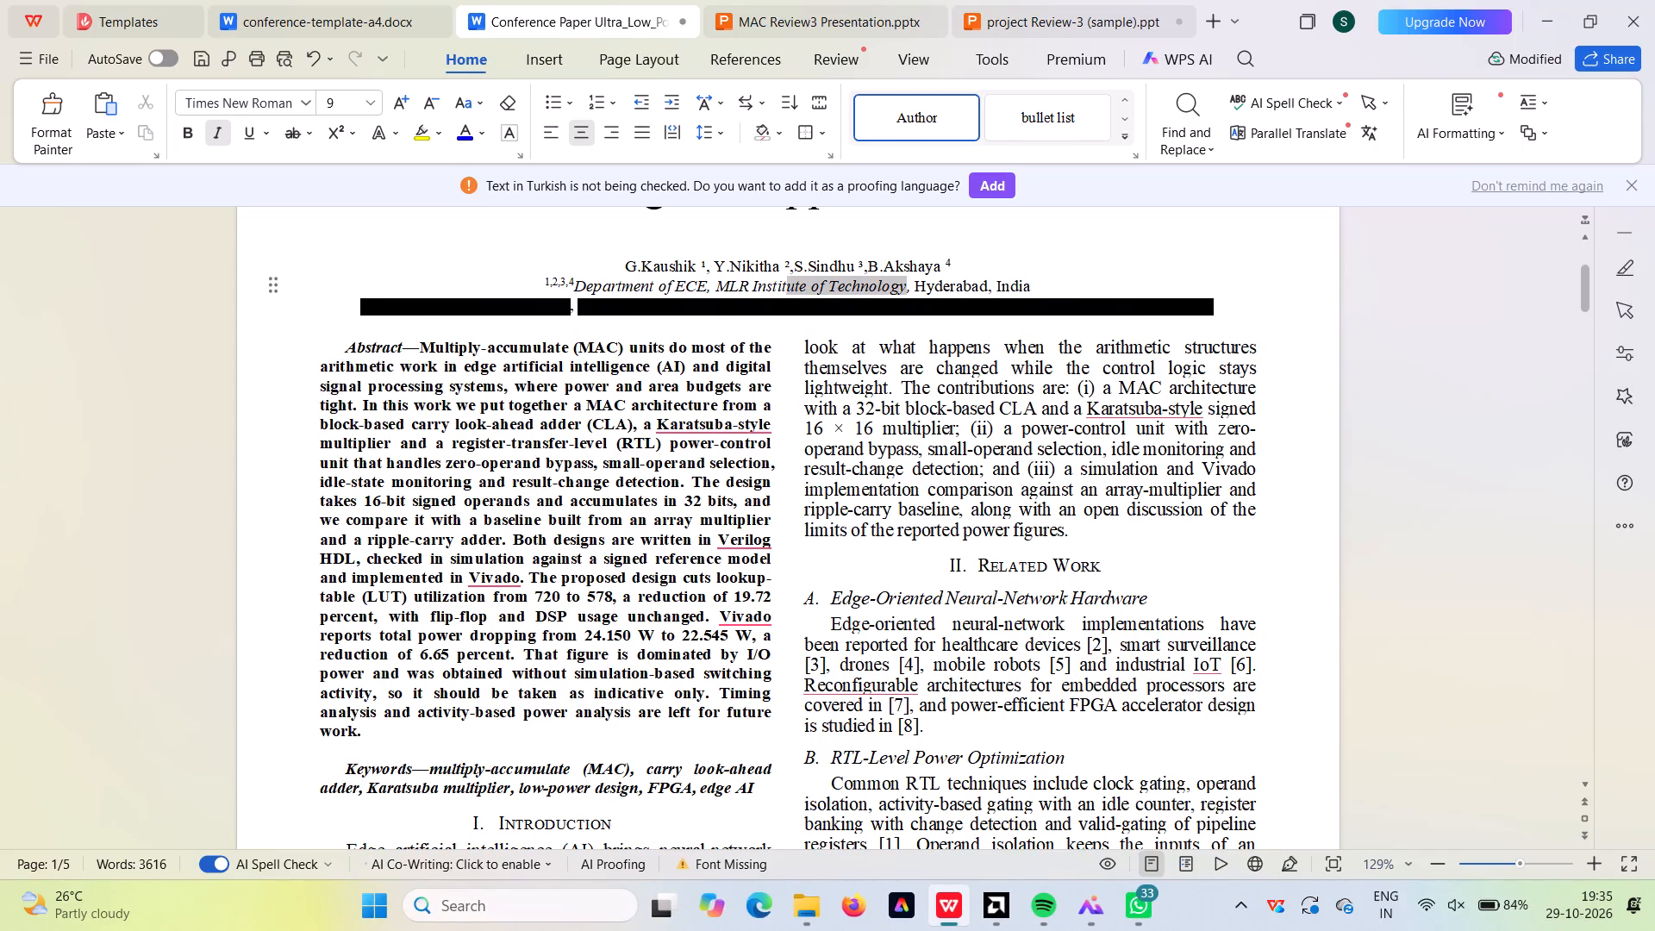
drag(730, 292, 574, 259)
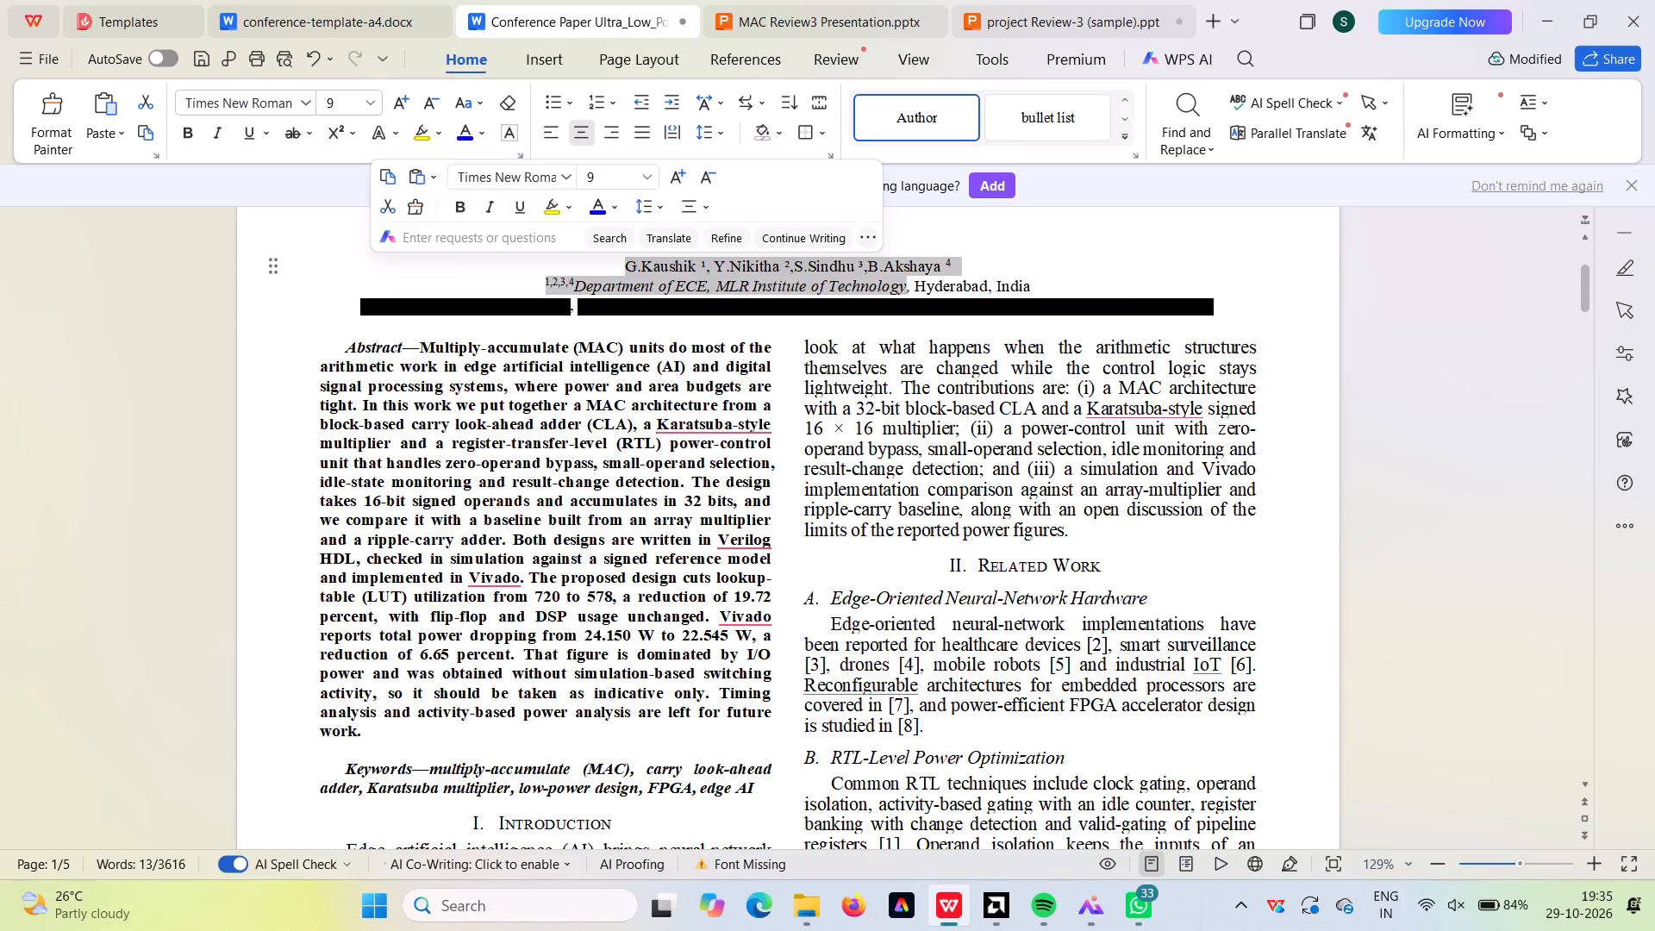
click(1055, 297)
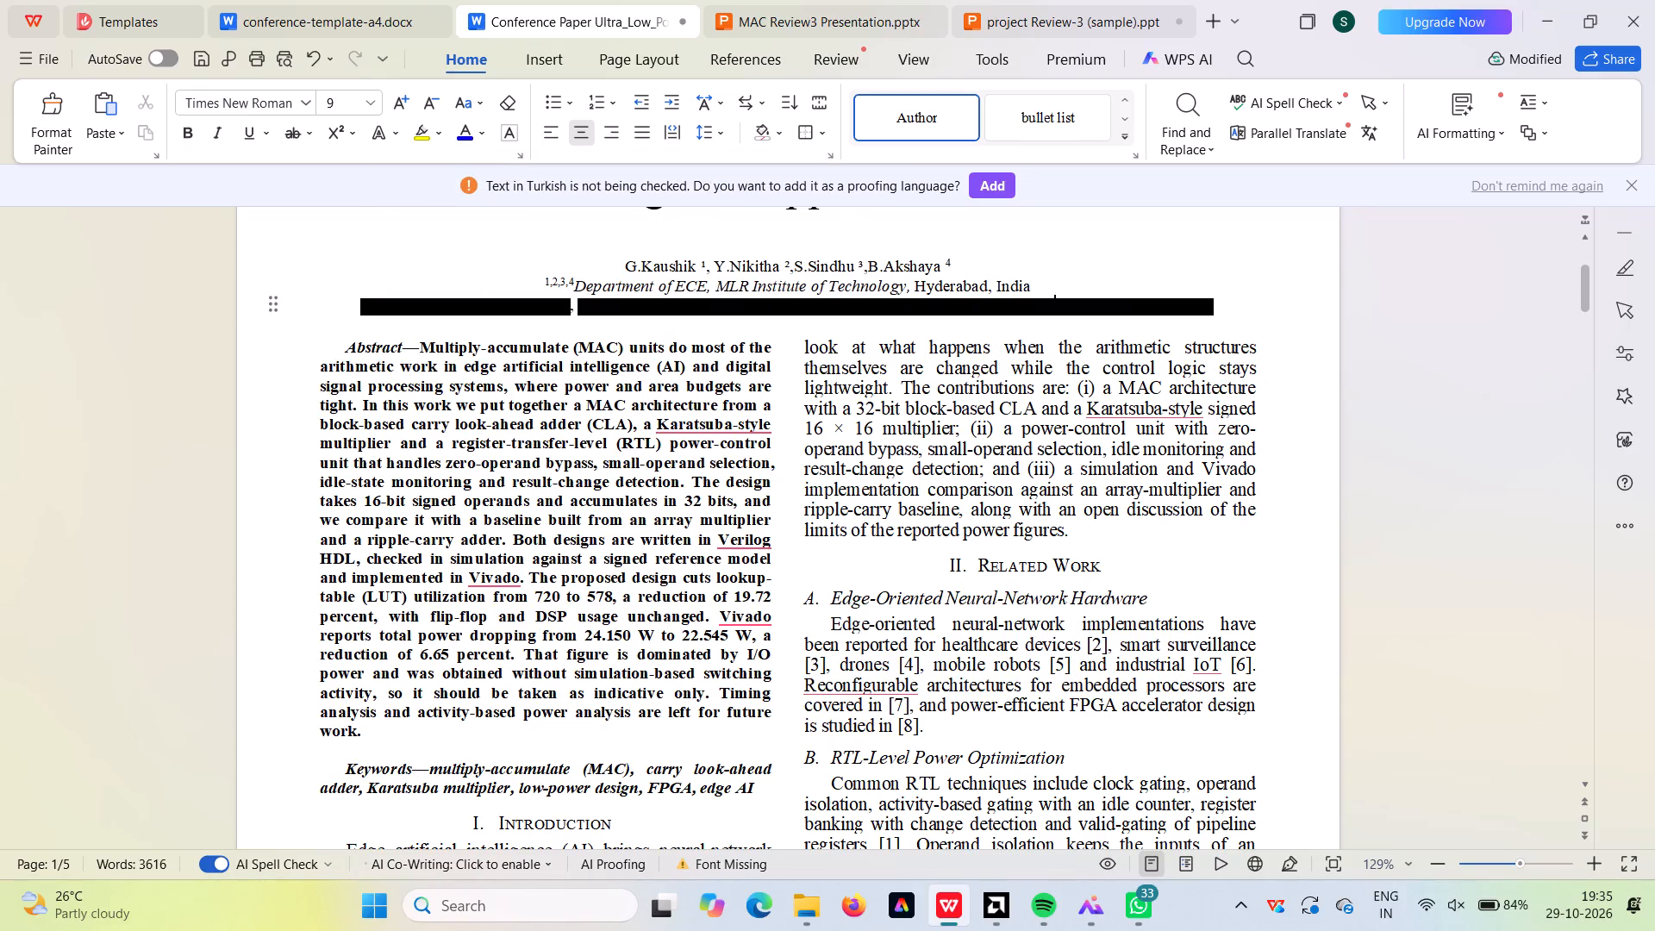
Review the paper's text, equations and tables from the abstract through the Worked Example of the Decomposition section.
scroll(1132, 502, down, 2)
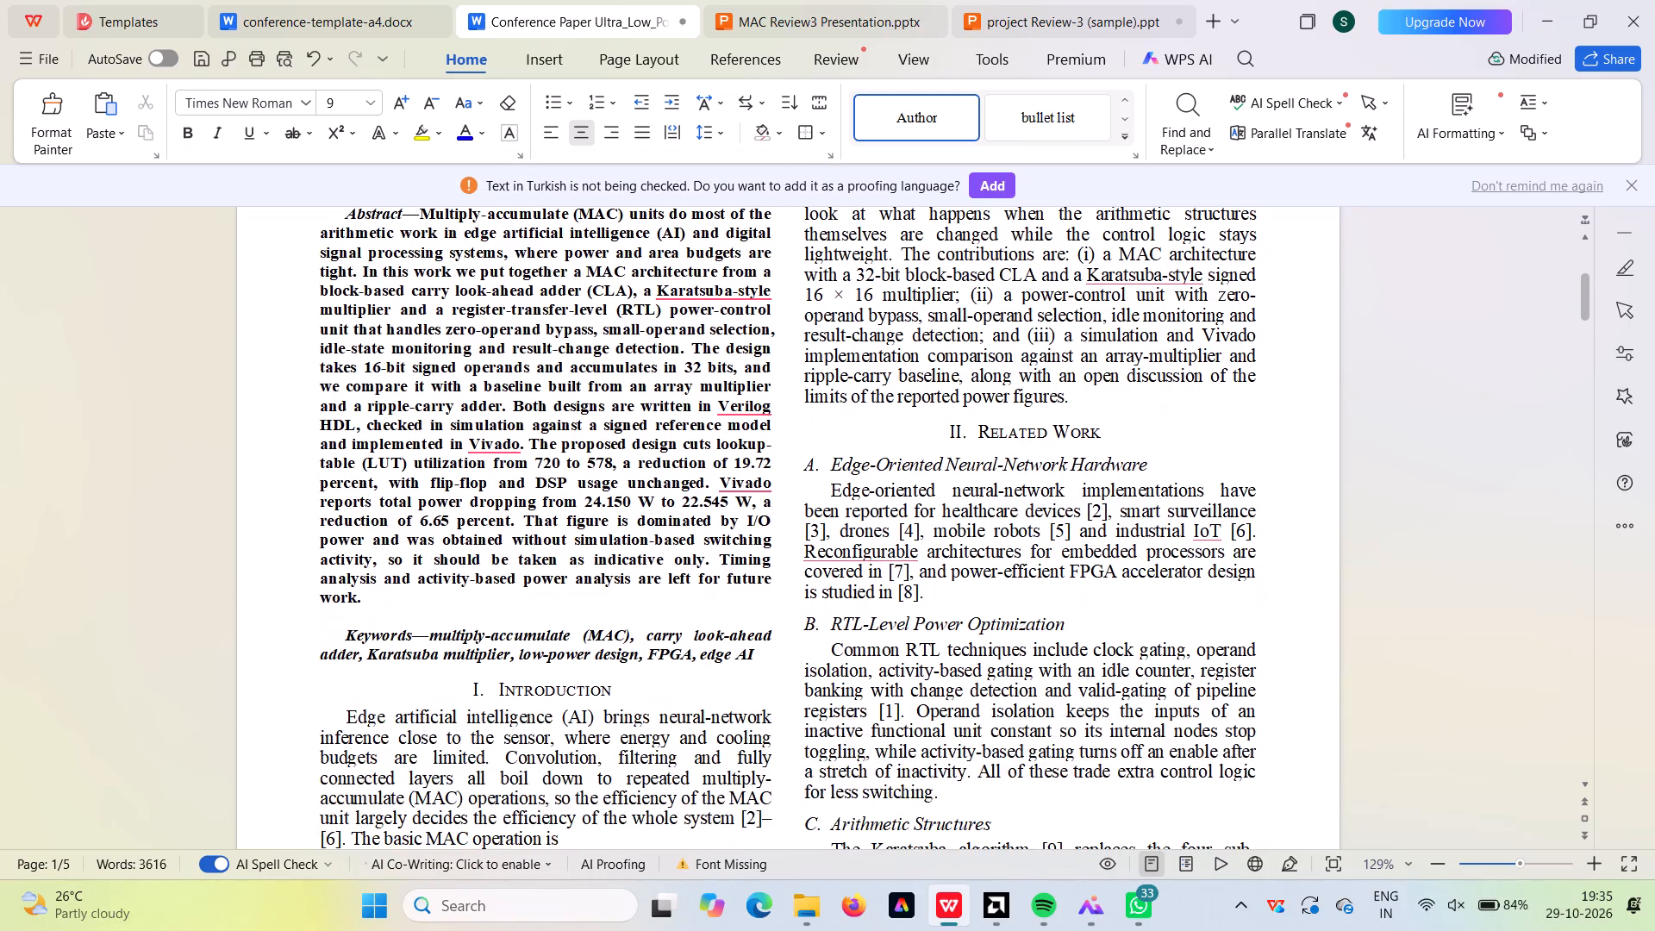
scroll(1132, 502, down, 8)
scroll(1132, 502, up, 2)
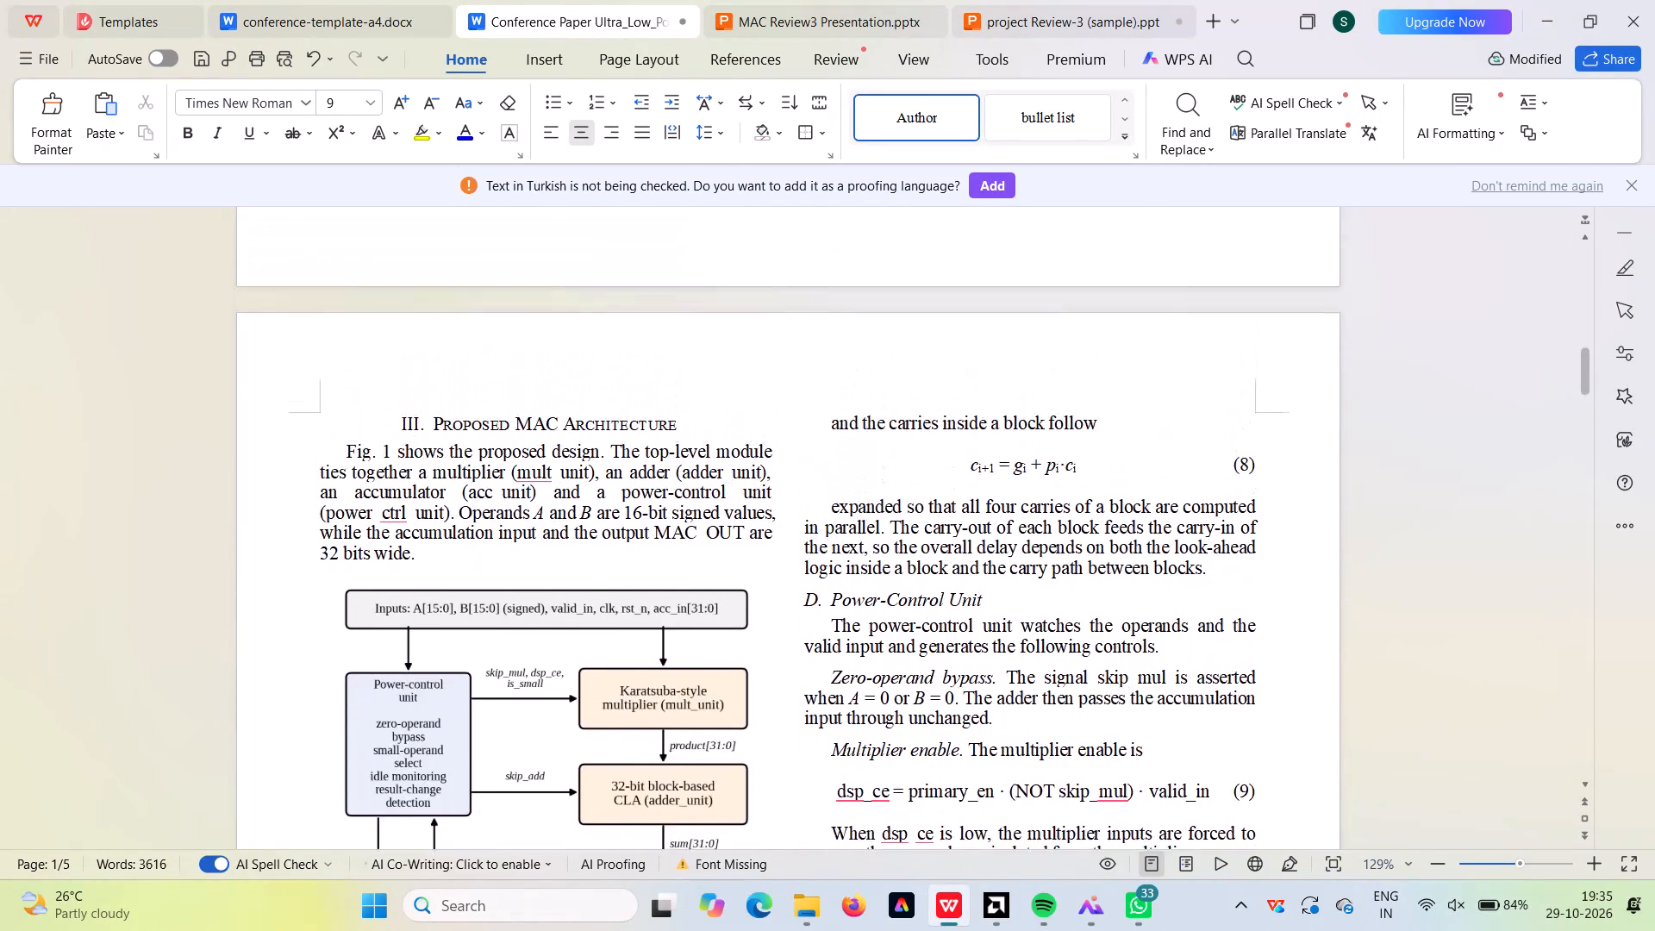
scroll(1132, 502, up, 4)
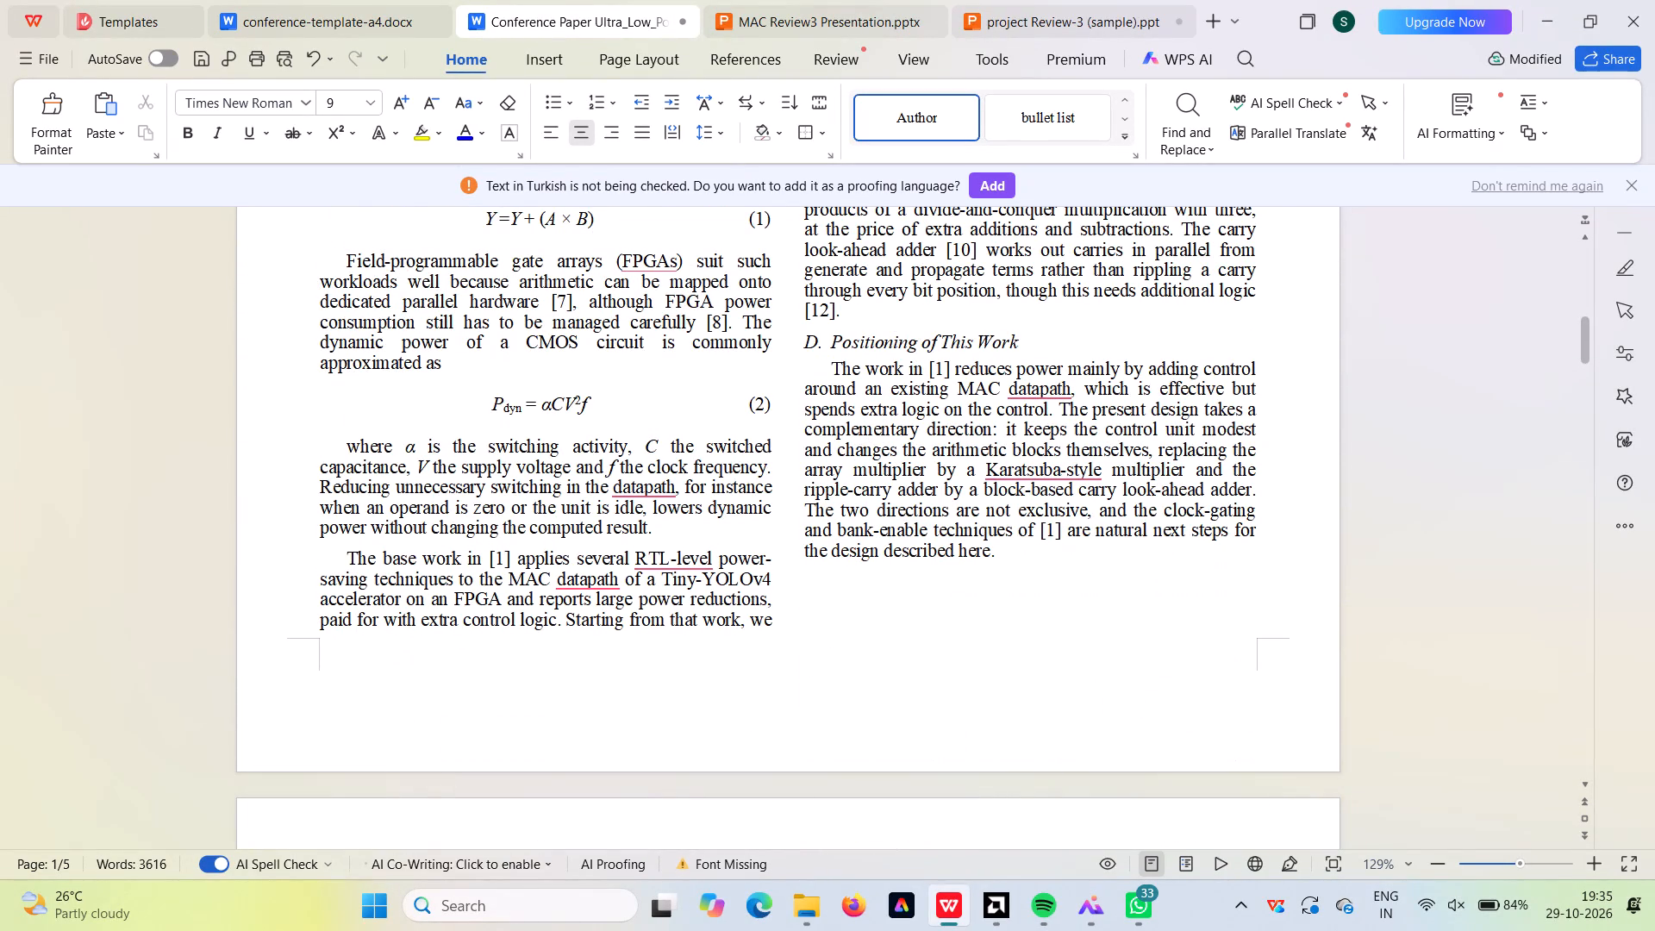
scroll(910, 476, up, 2)
scroll(910, 476, down, 1)
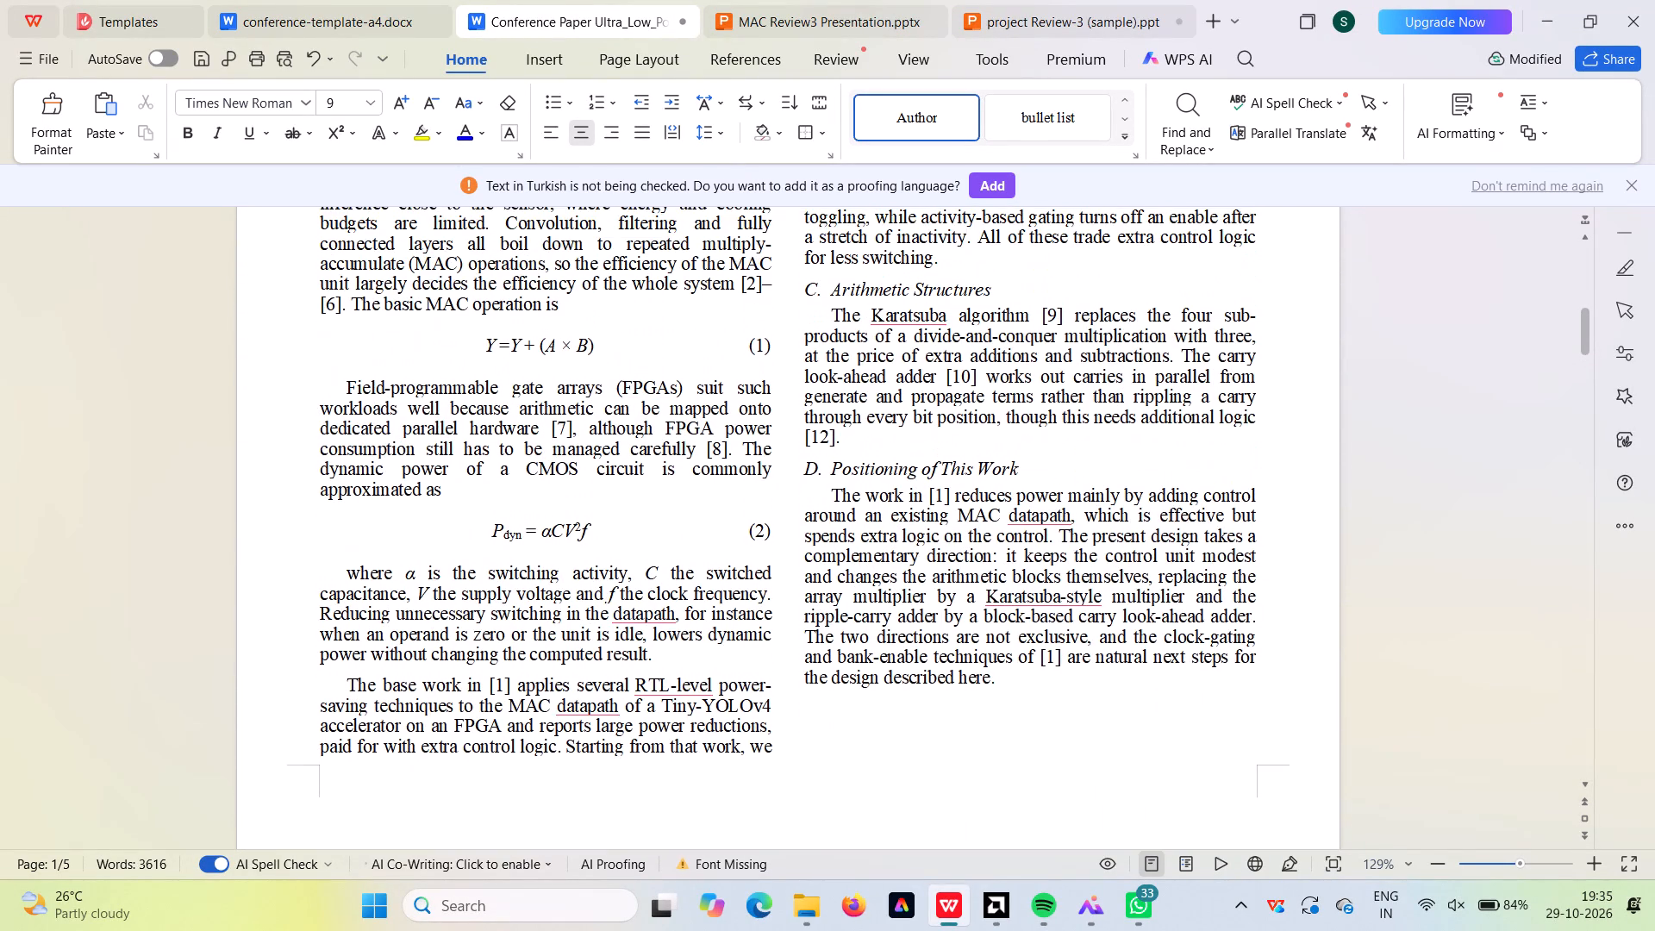
scroll(910, 476, down, 11)
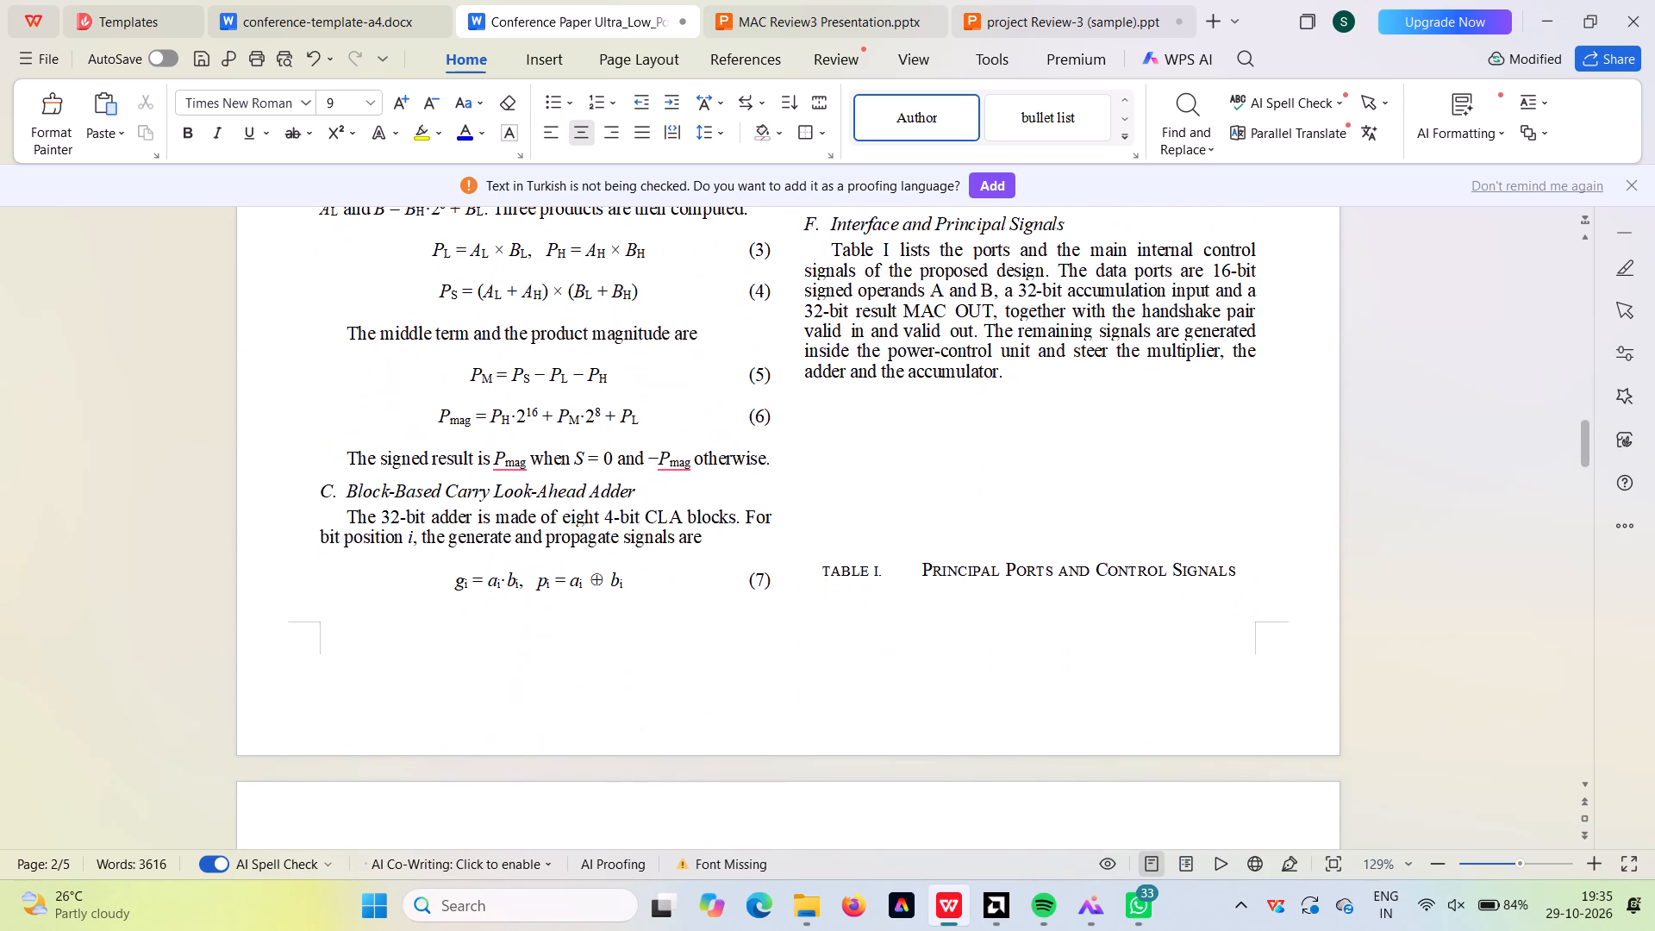
scroll(910, 476, down, 8)
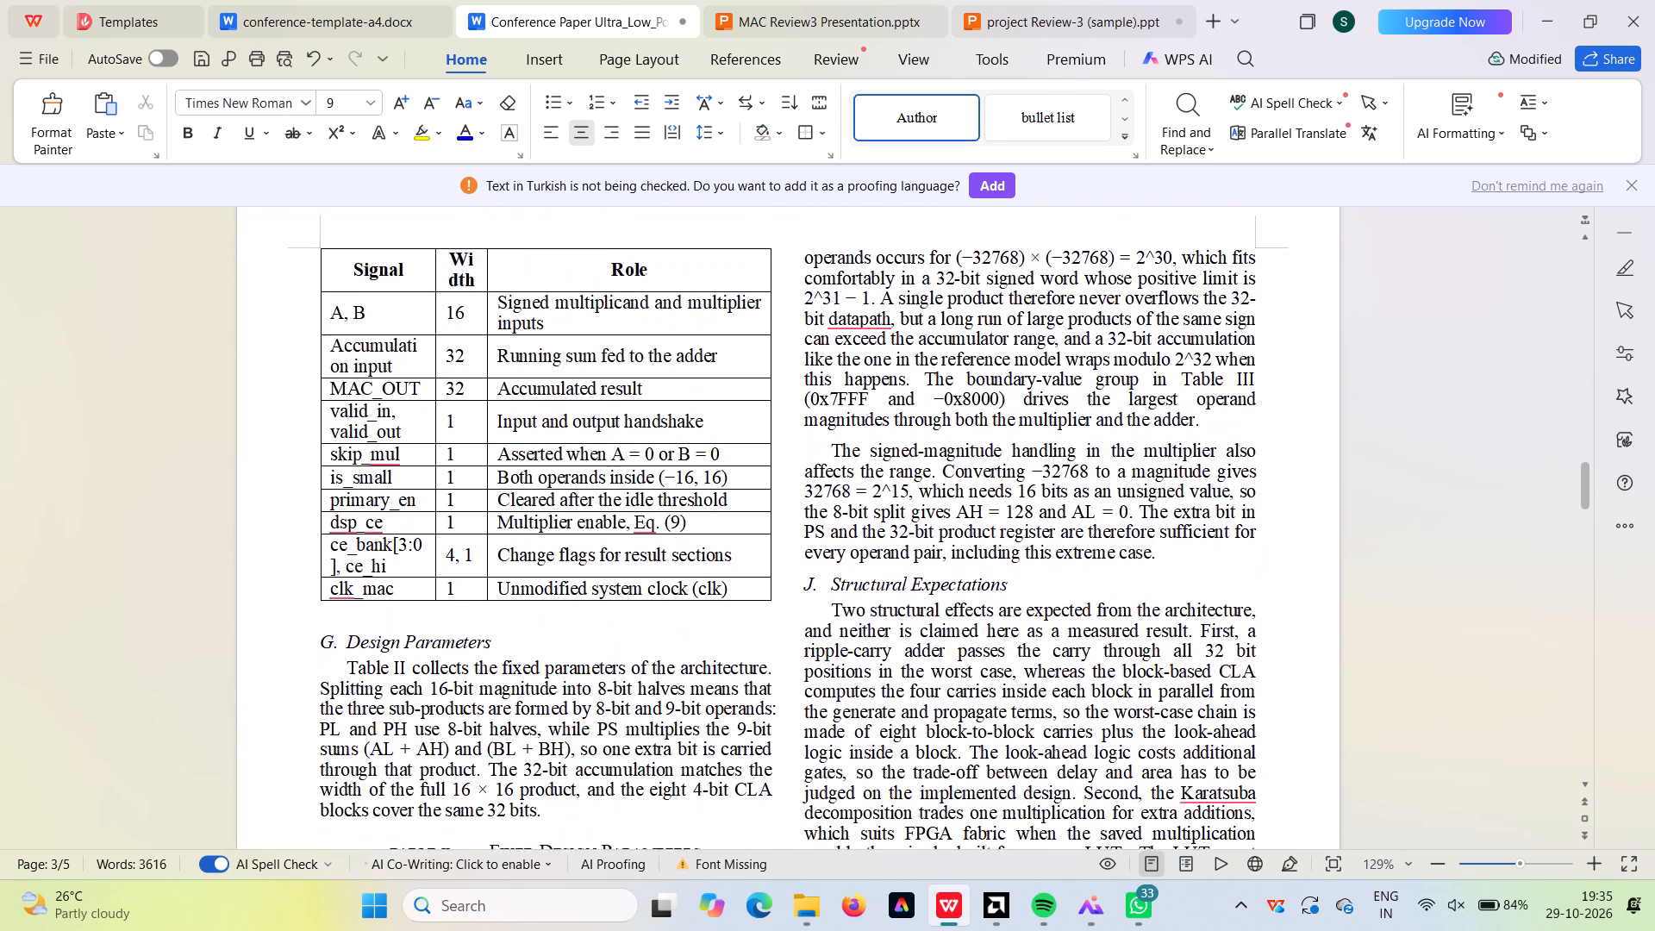
scroll(910, 476, down, 7)
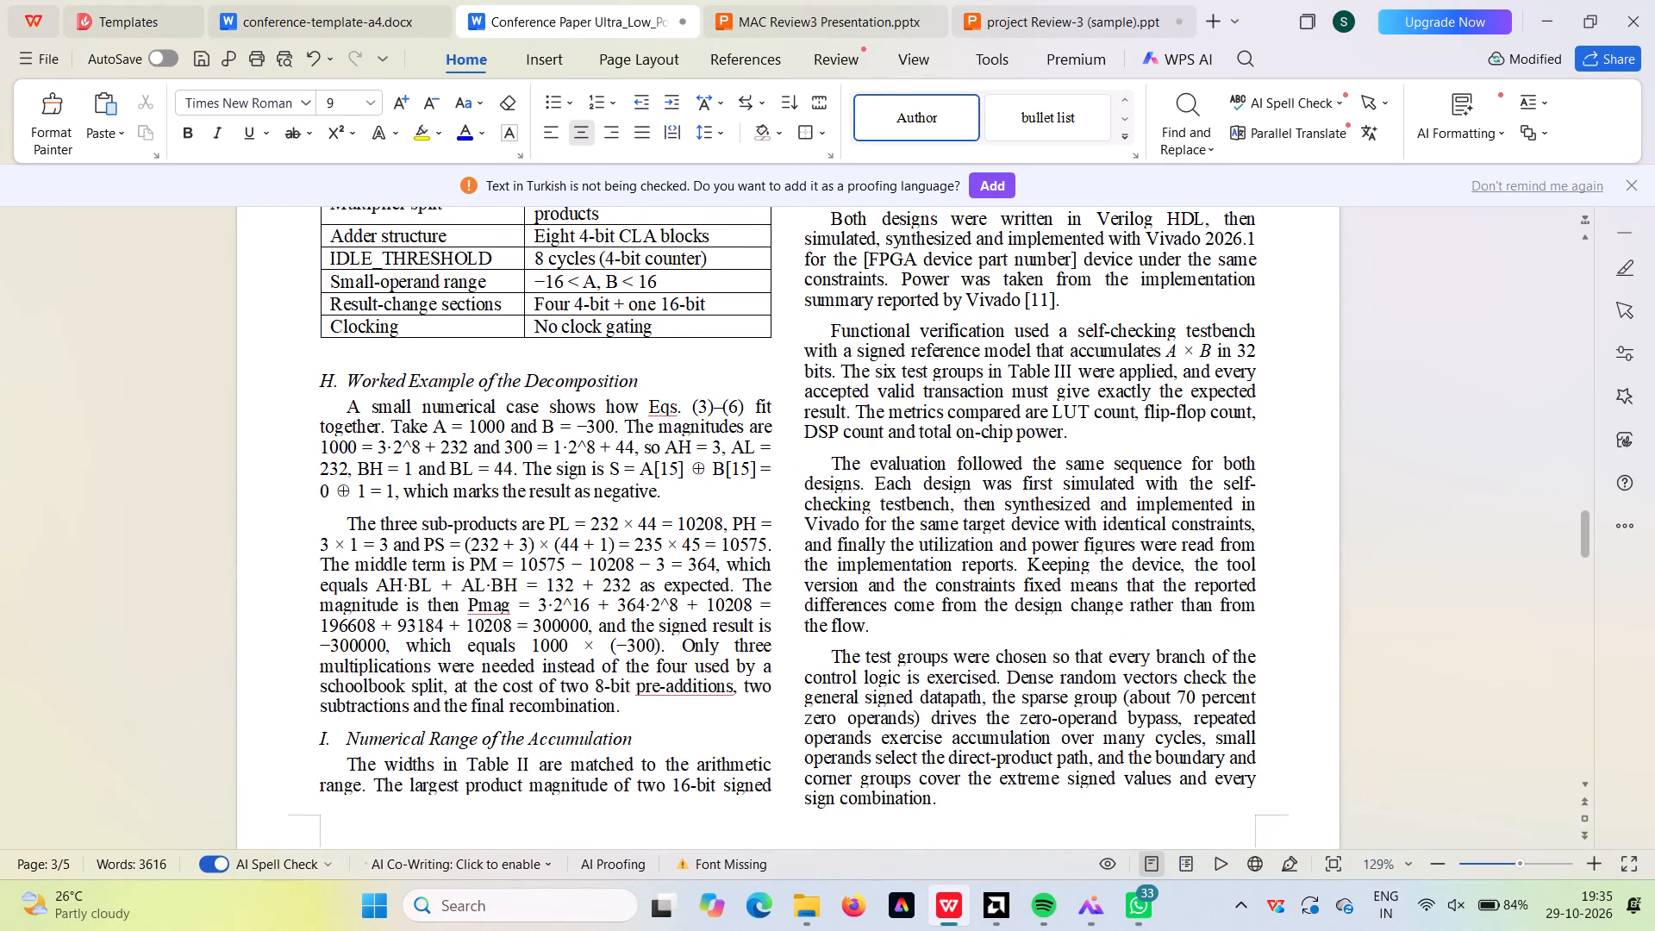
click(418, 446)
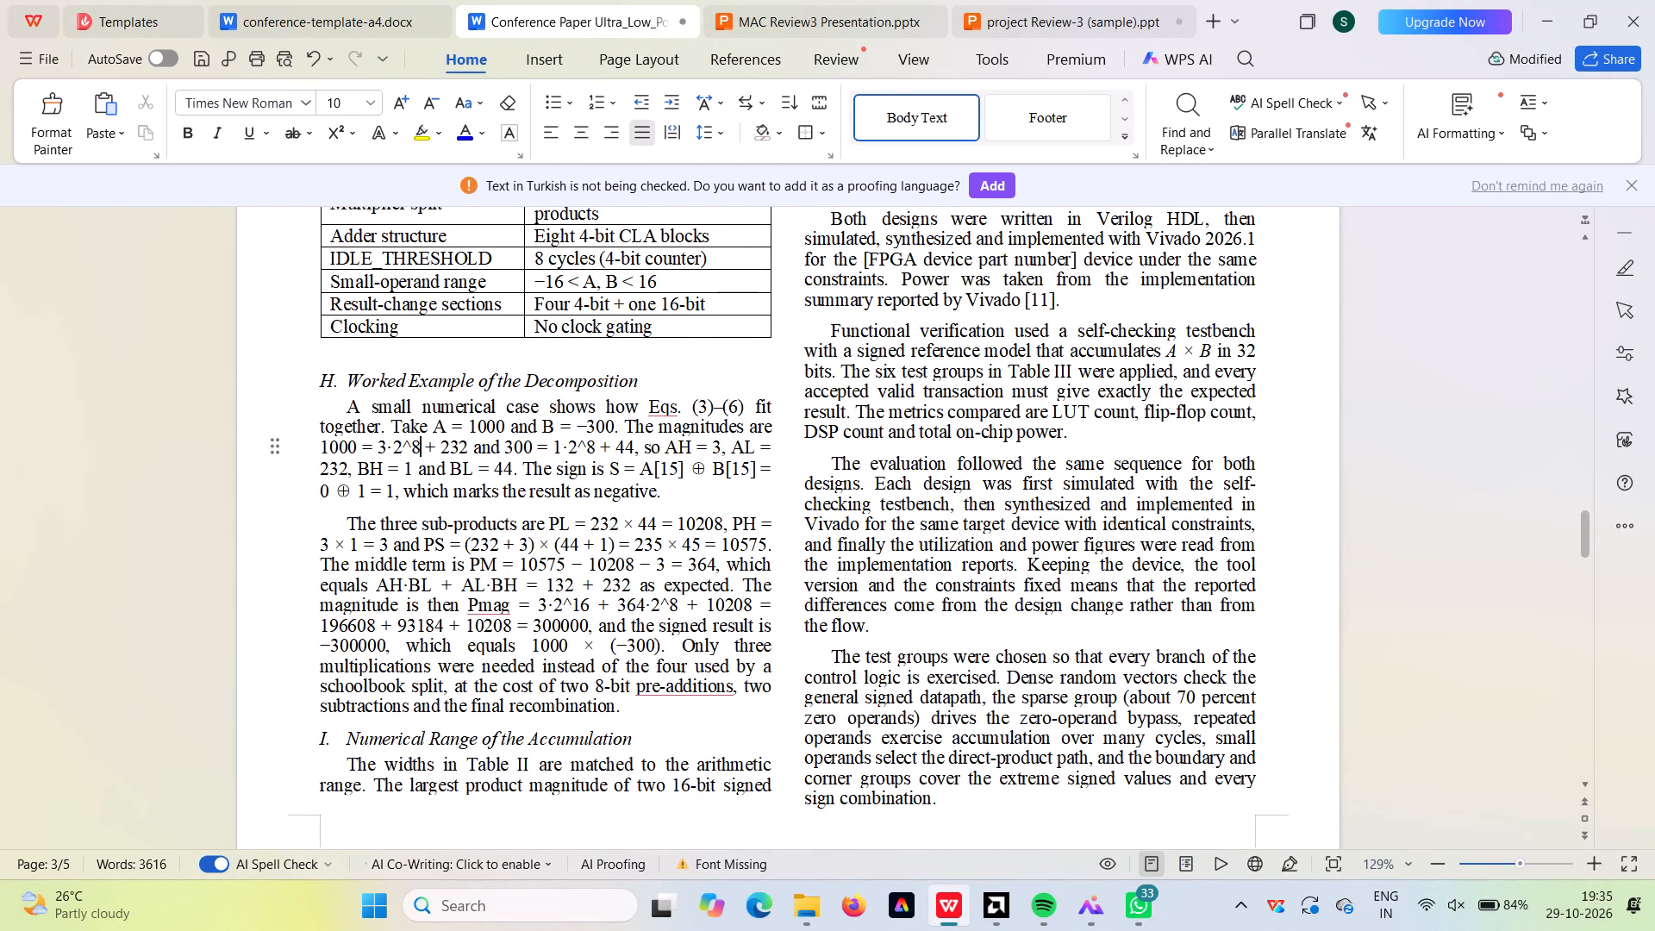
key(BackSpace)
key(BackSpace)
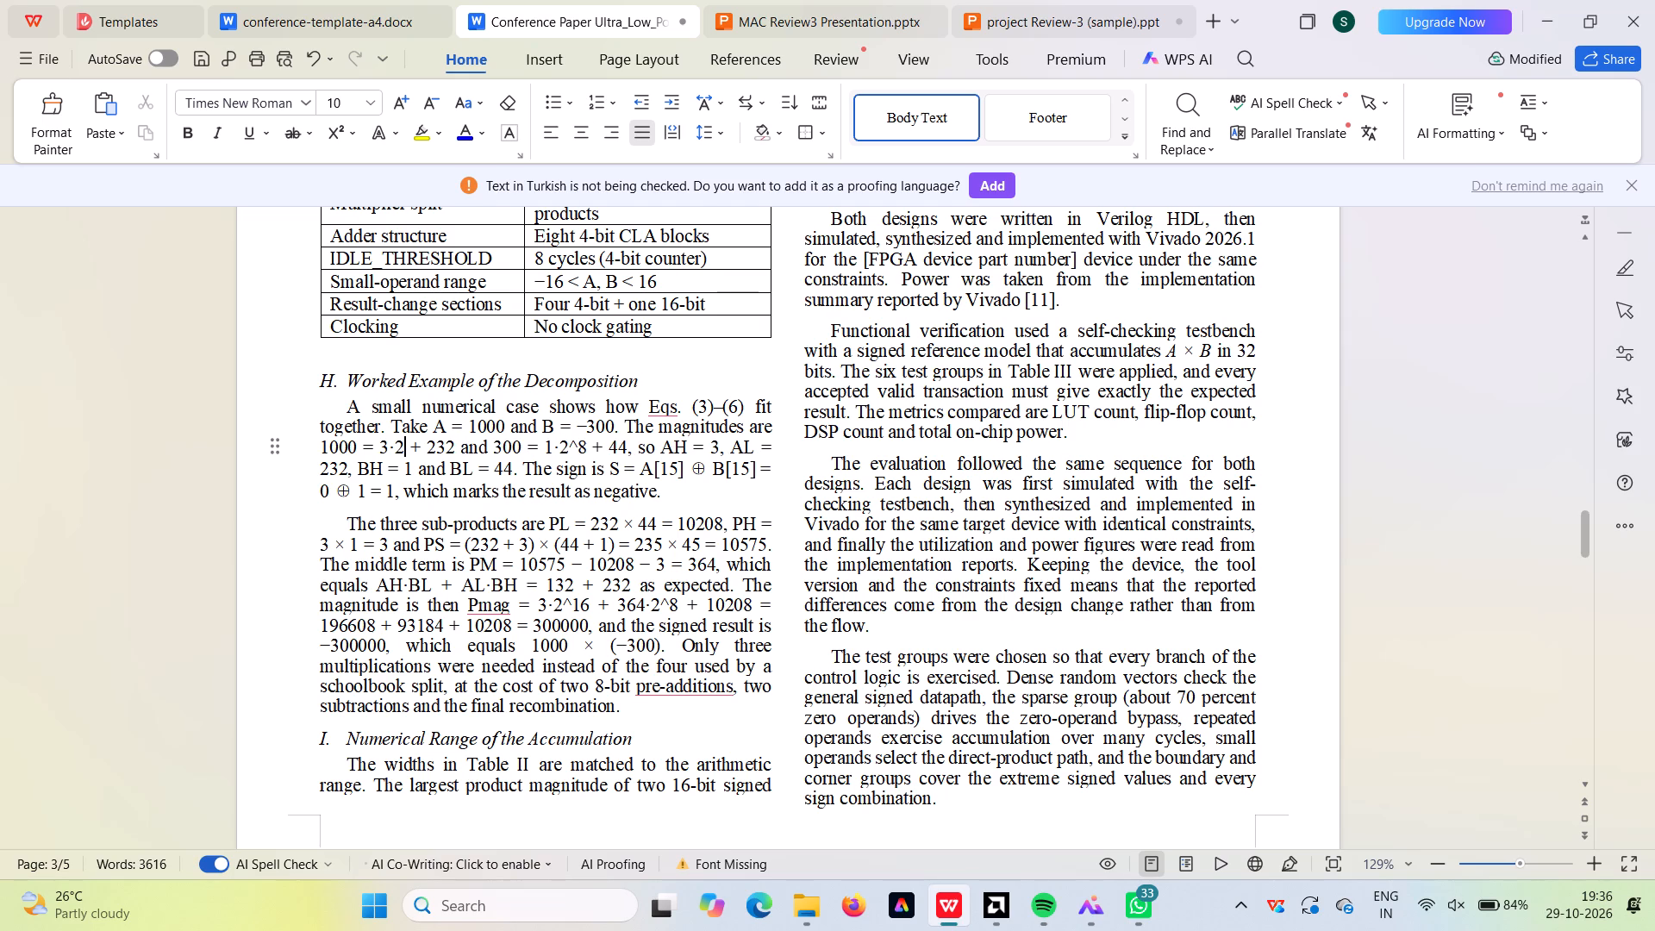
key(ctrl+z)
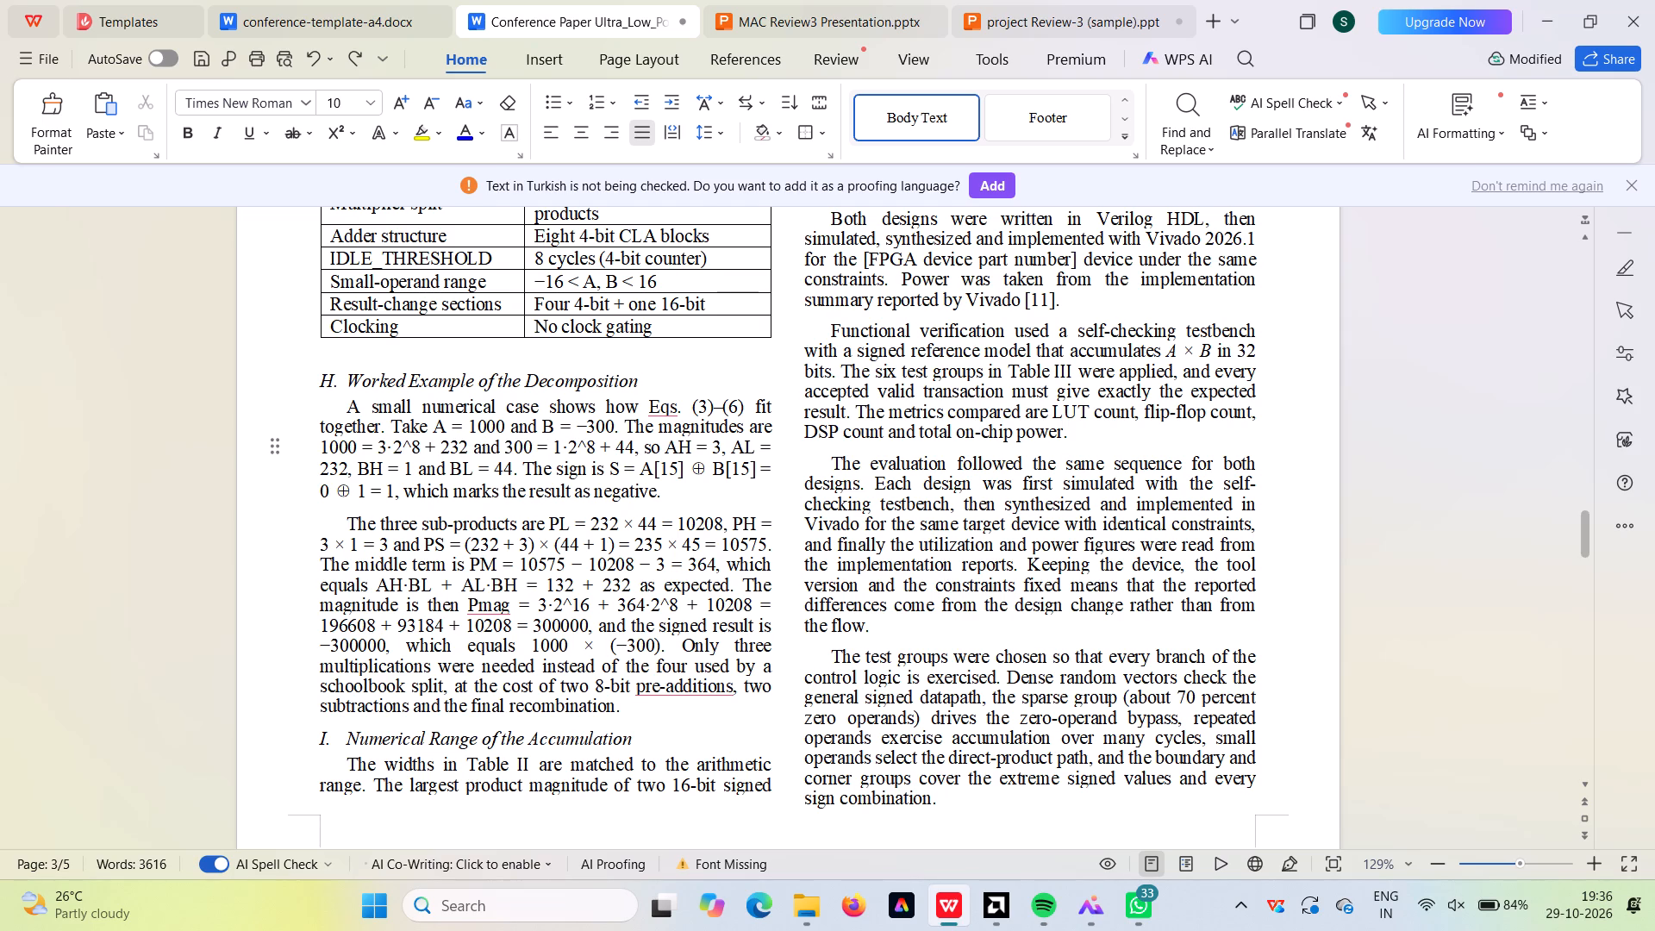
In the first Worked Example paragraph, make the 8 in "3·2^8" a superscript and remove its caret.
click(418, 446)
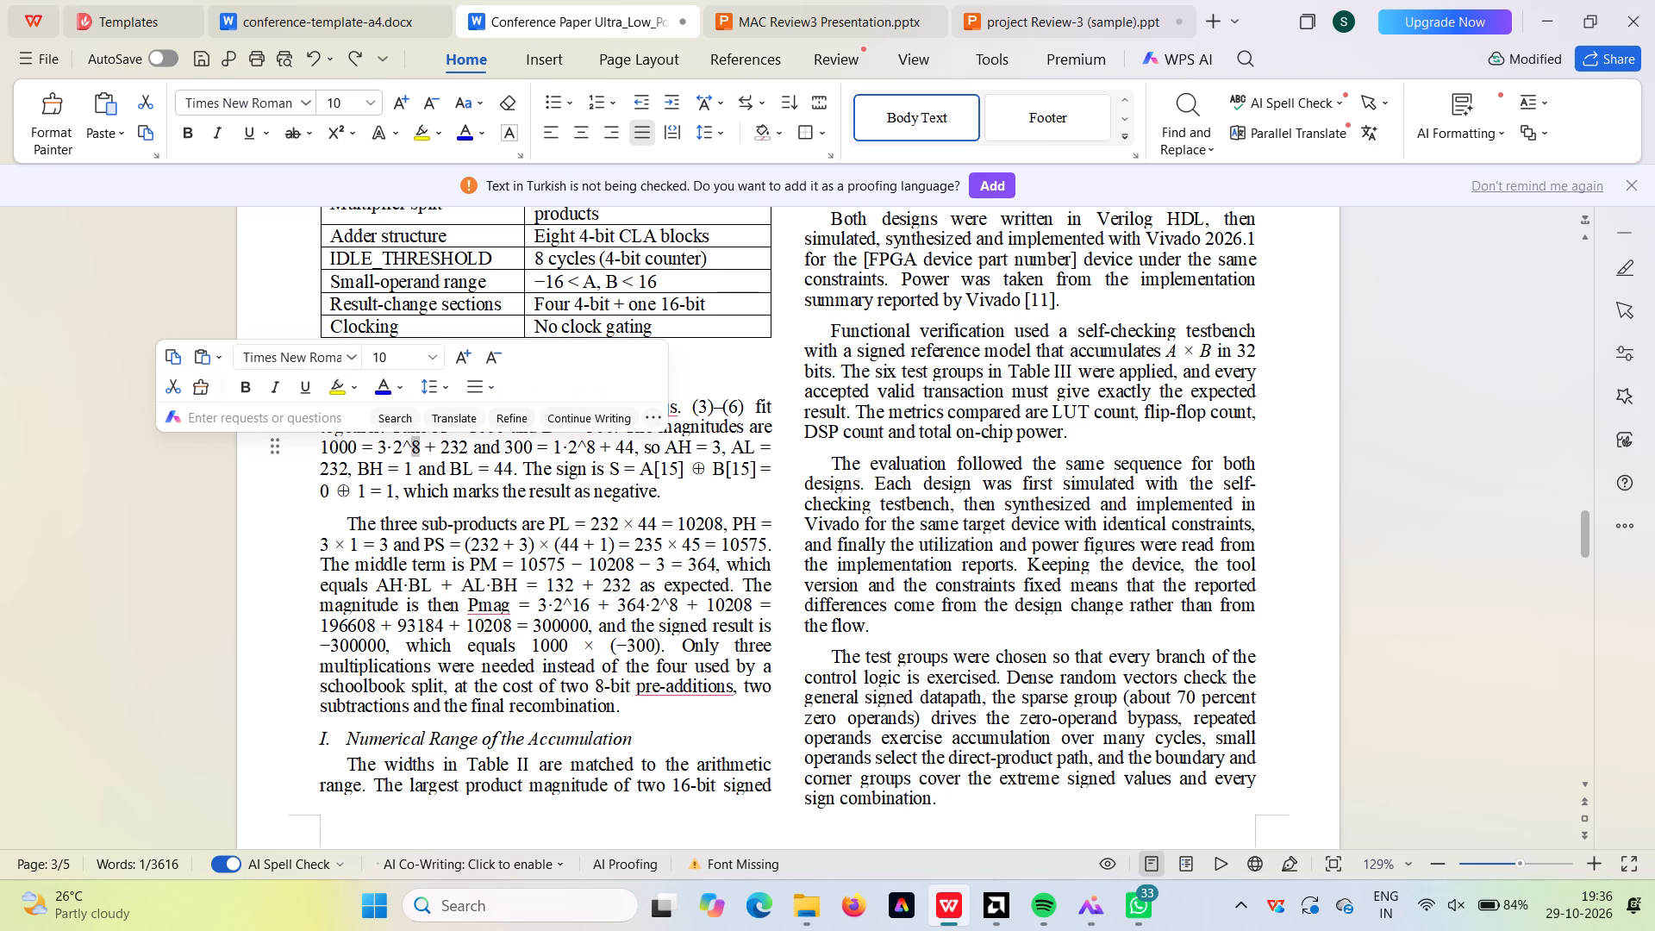
key(ctrl+shift+equal)
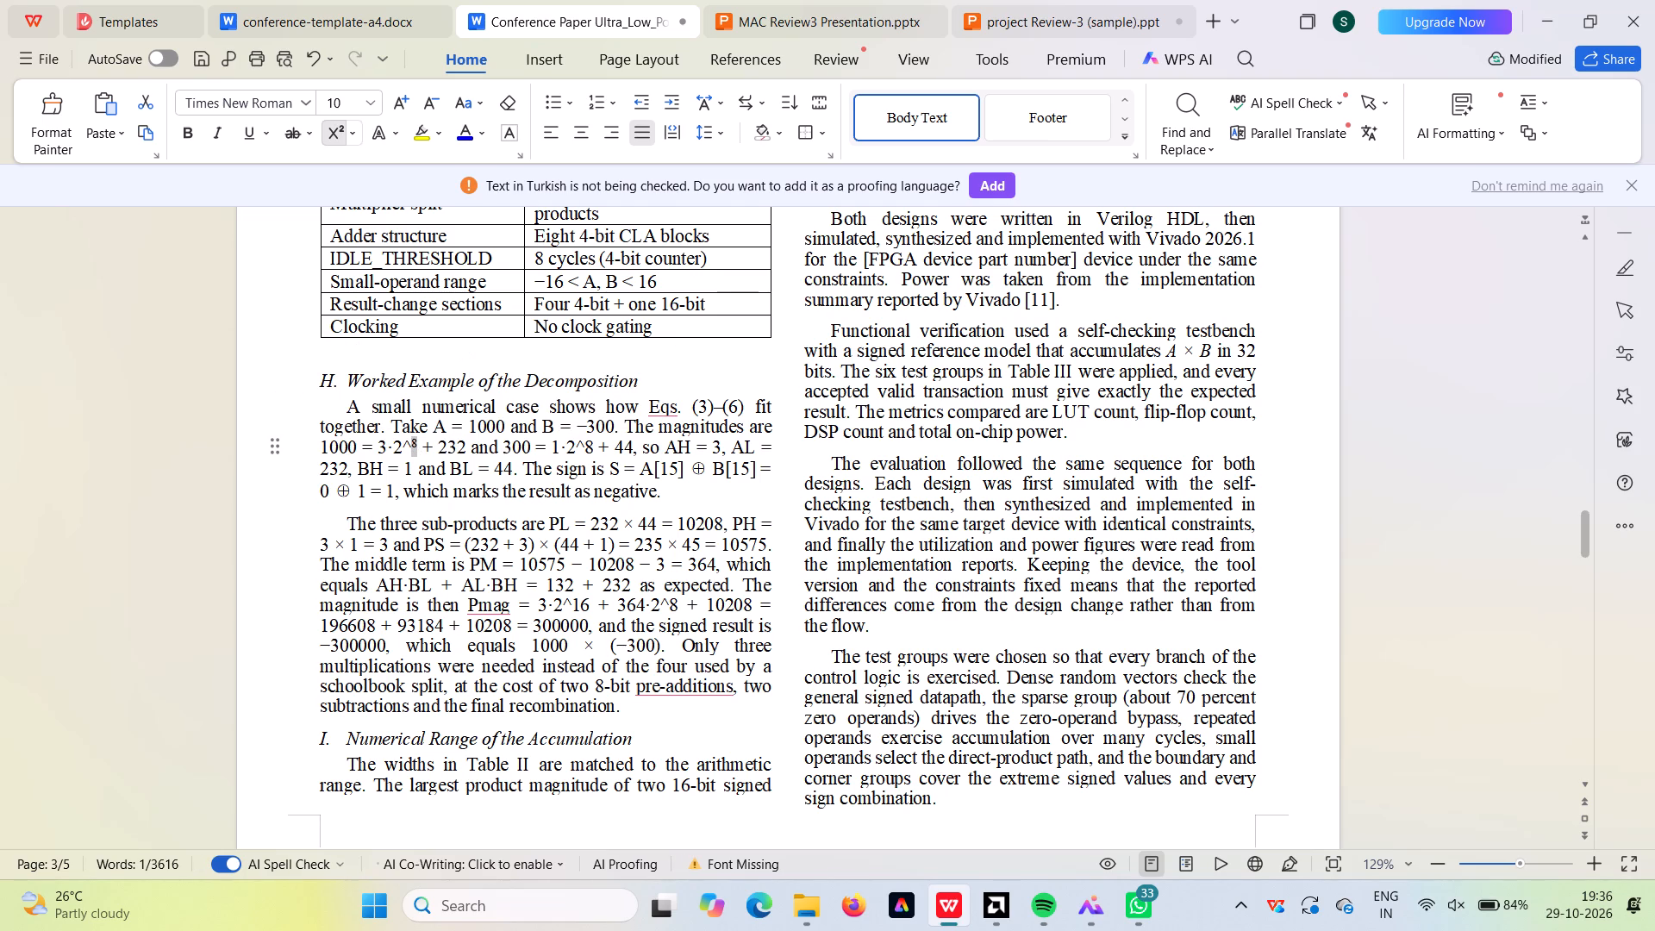
key(Left)
key(BackSpace)
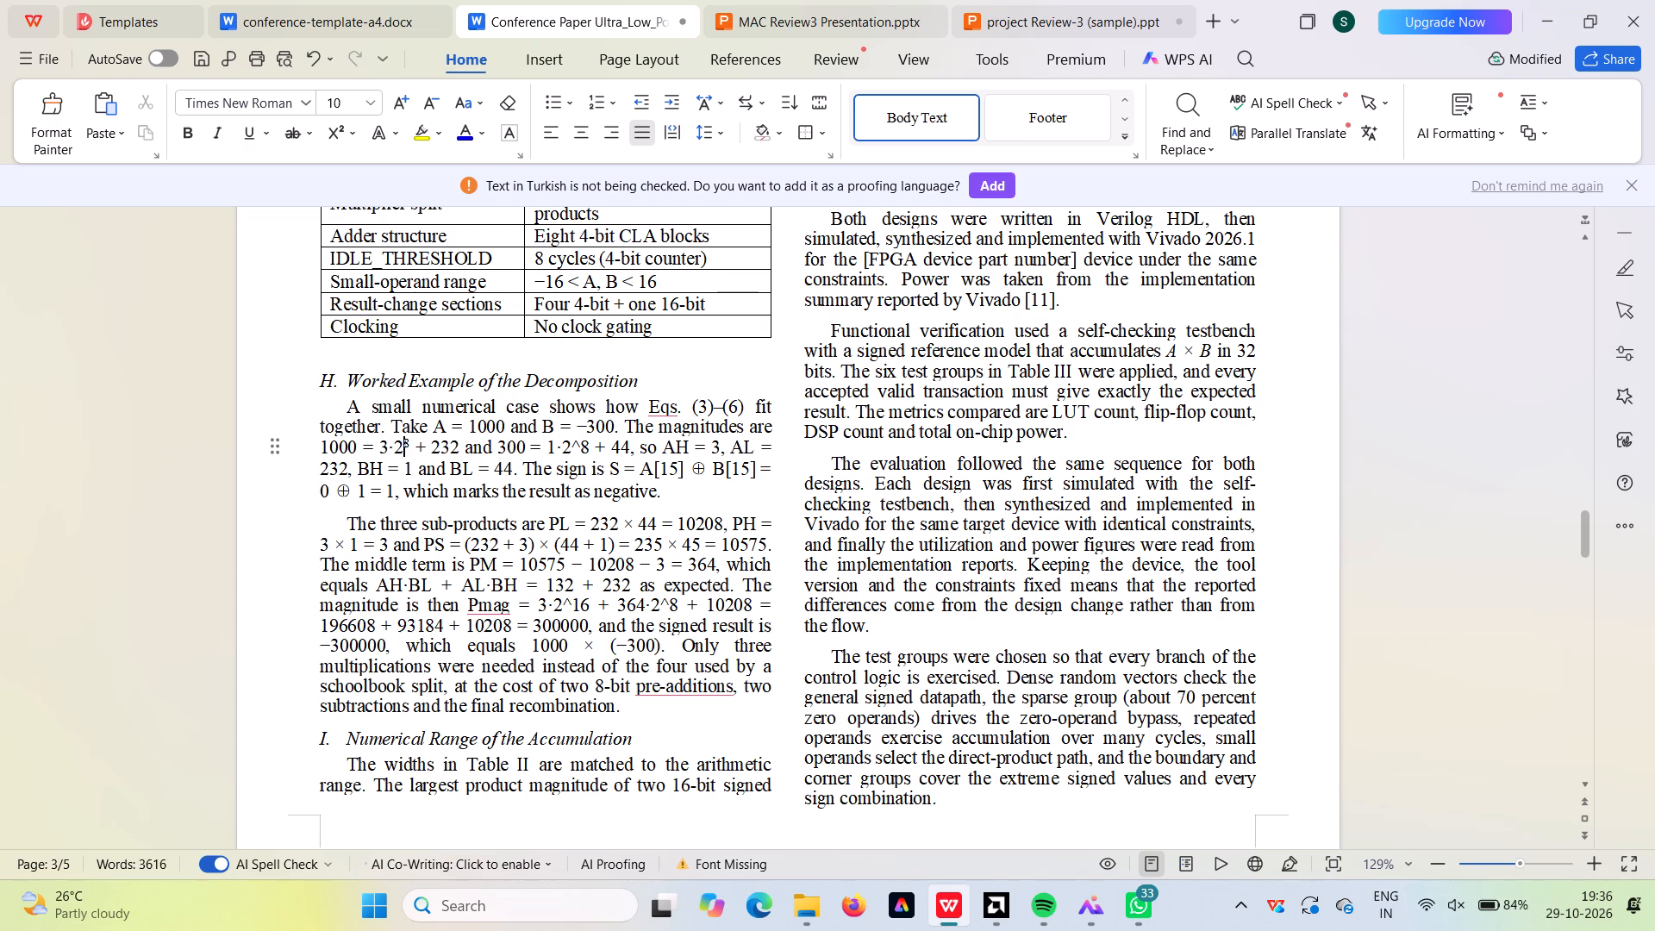
In the same paragraph, make the 8 in "1·2^8" a superscript and remove its caret.
drag(588, 443, 577, 440)
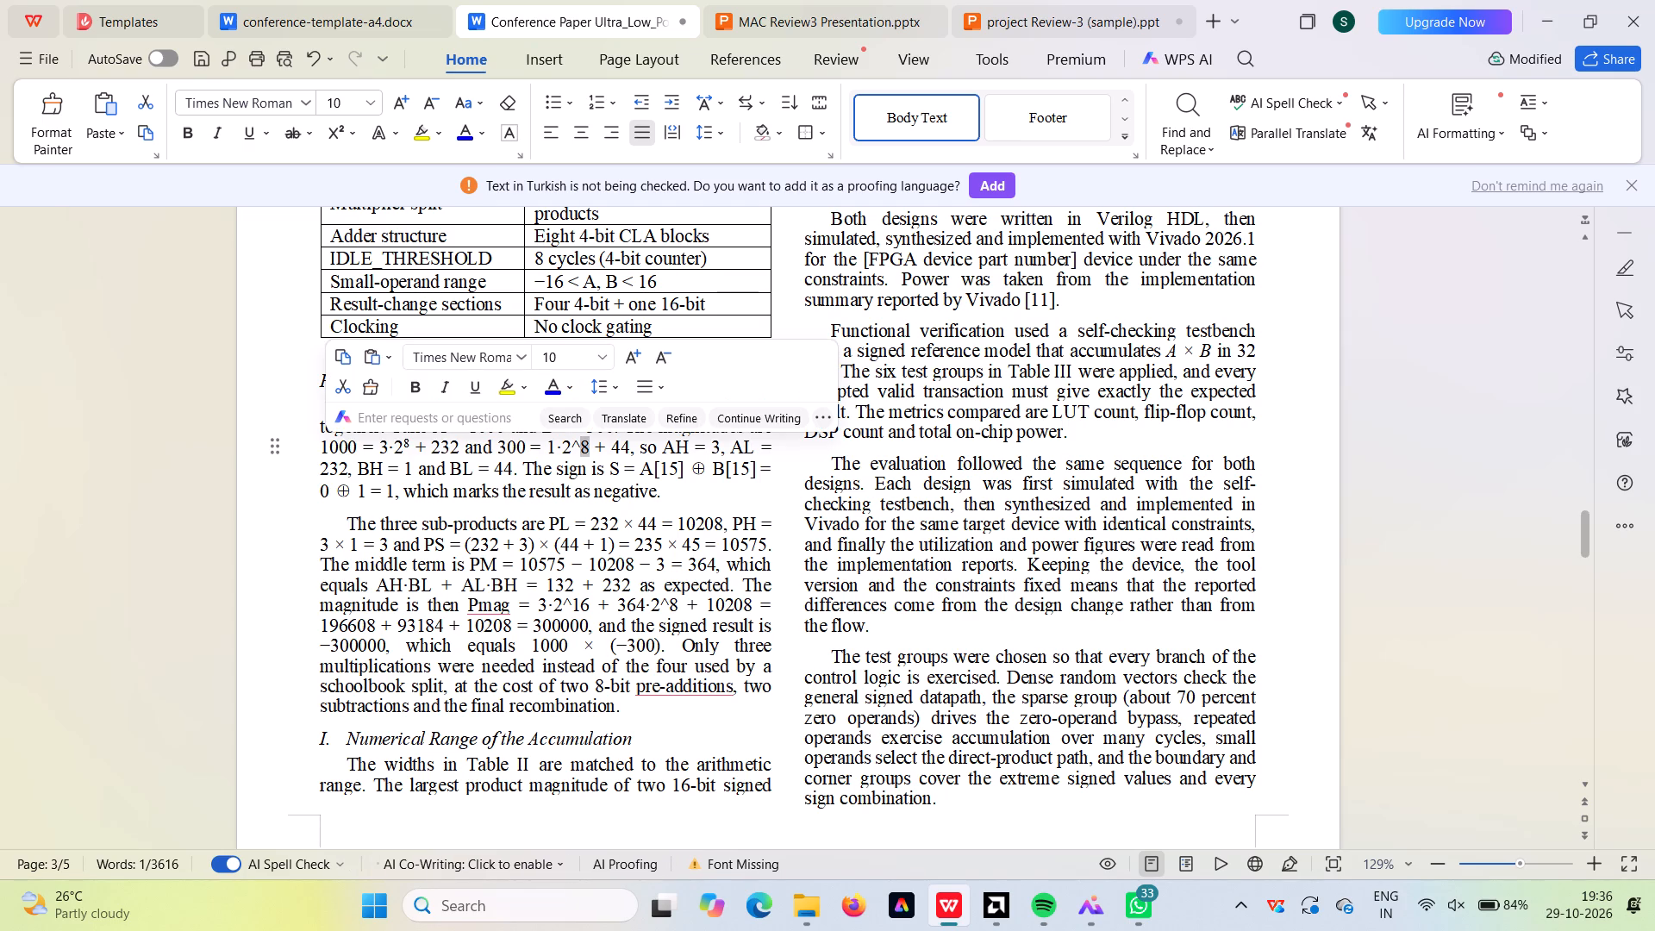
key(ctrl+shift+equal)
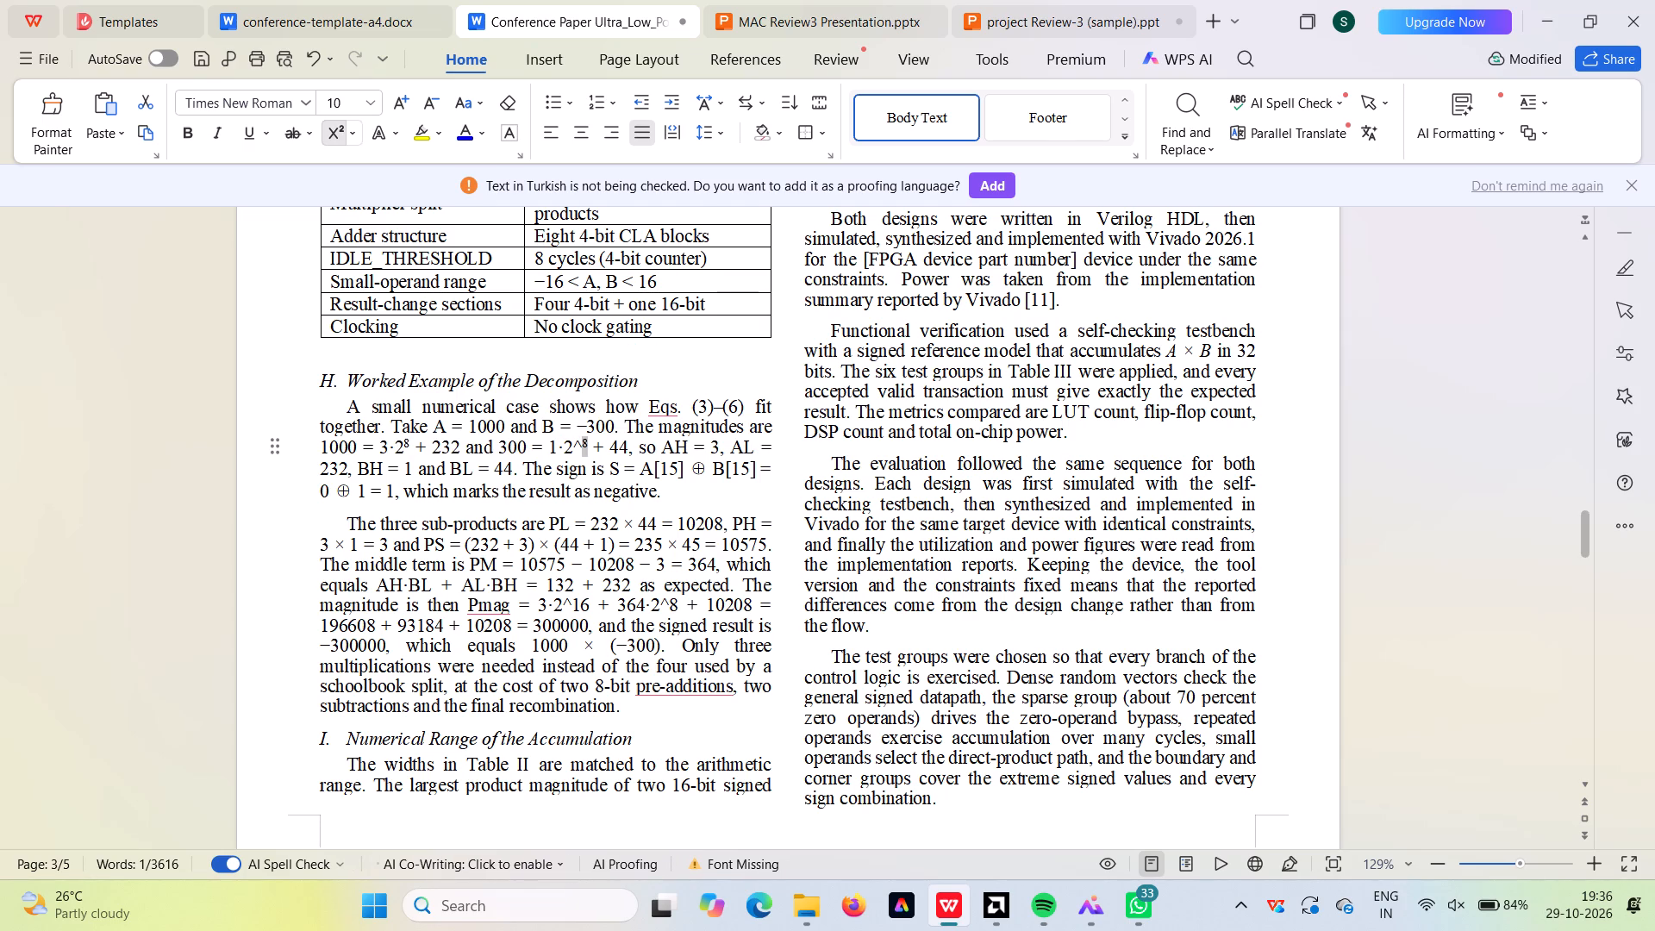
click(577, 440)
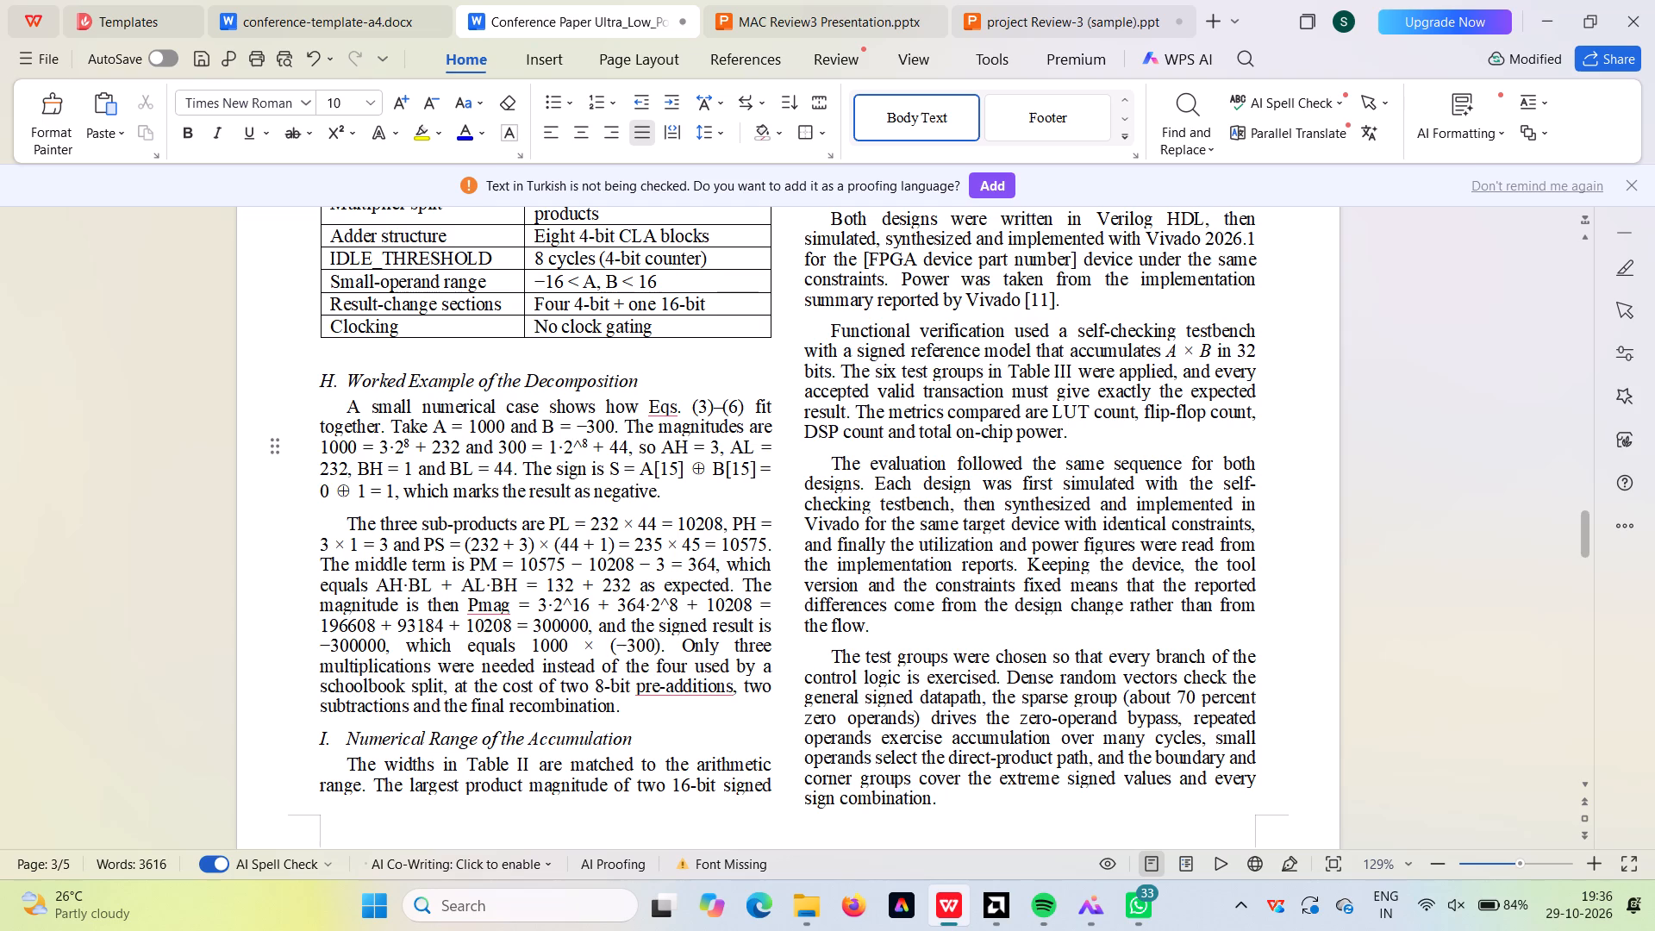
click(582, 446)
key(BackSpace)
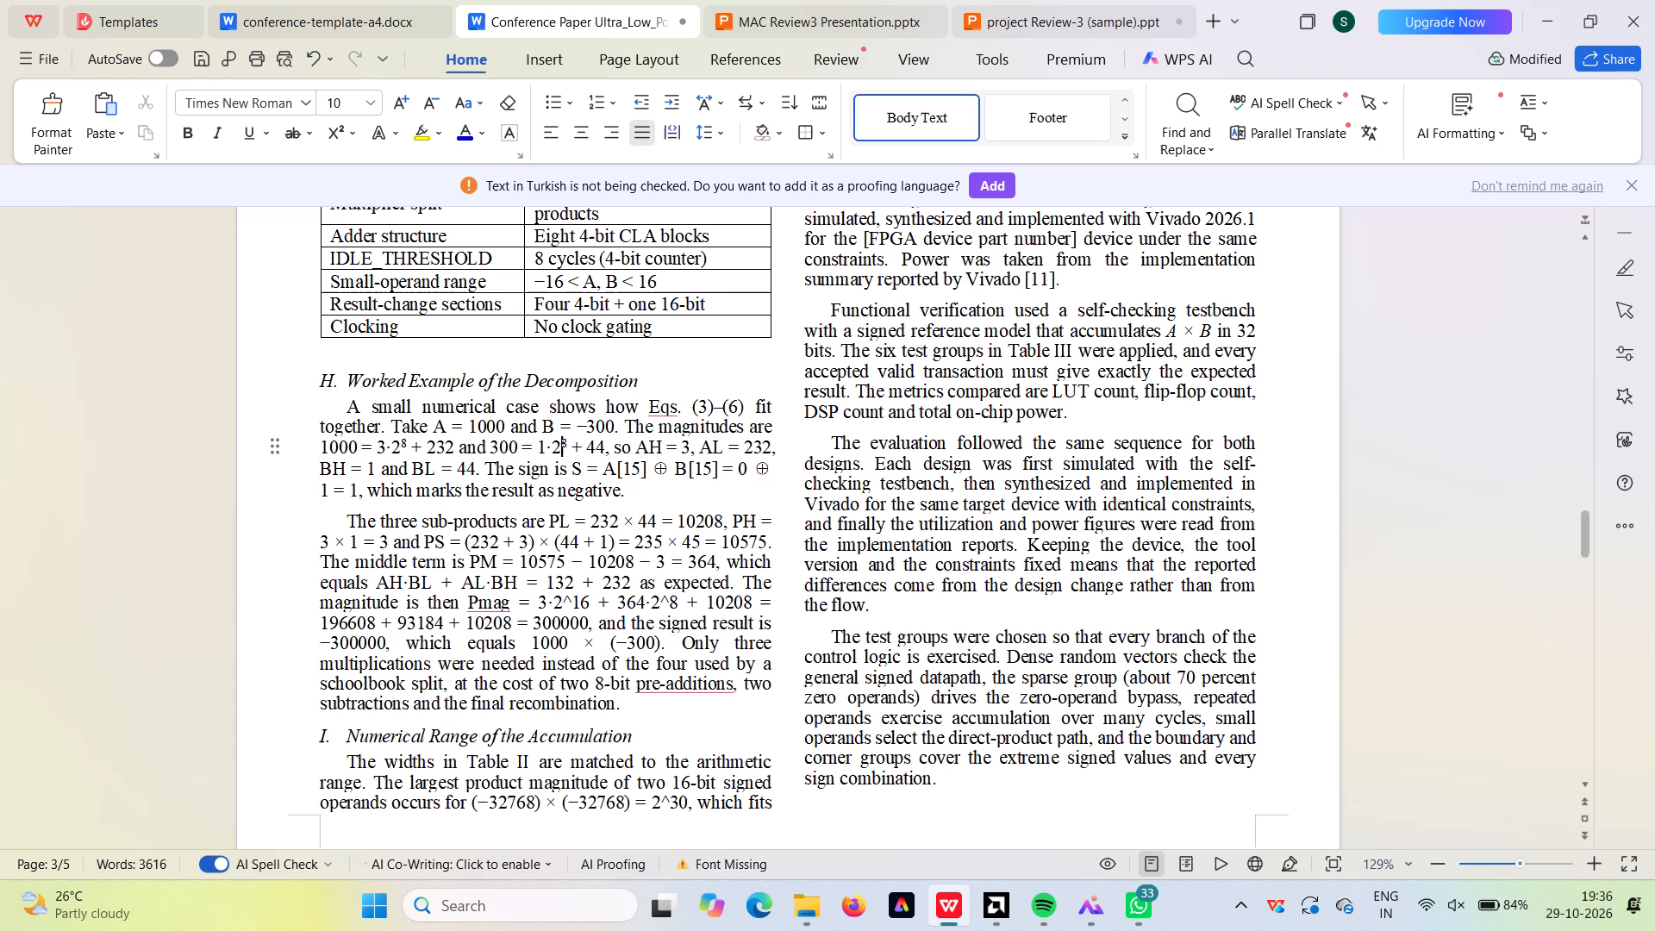
In the Pmag expression of the second Worked Example paragraph, make the 16 in "3·2^16" a superscript and remove its caret.
scroll(648, 510, down, 1)
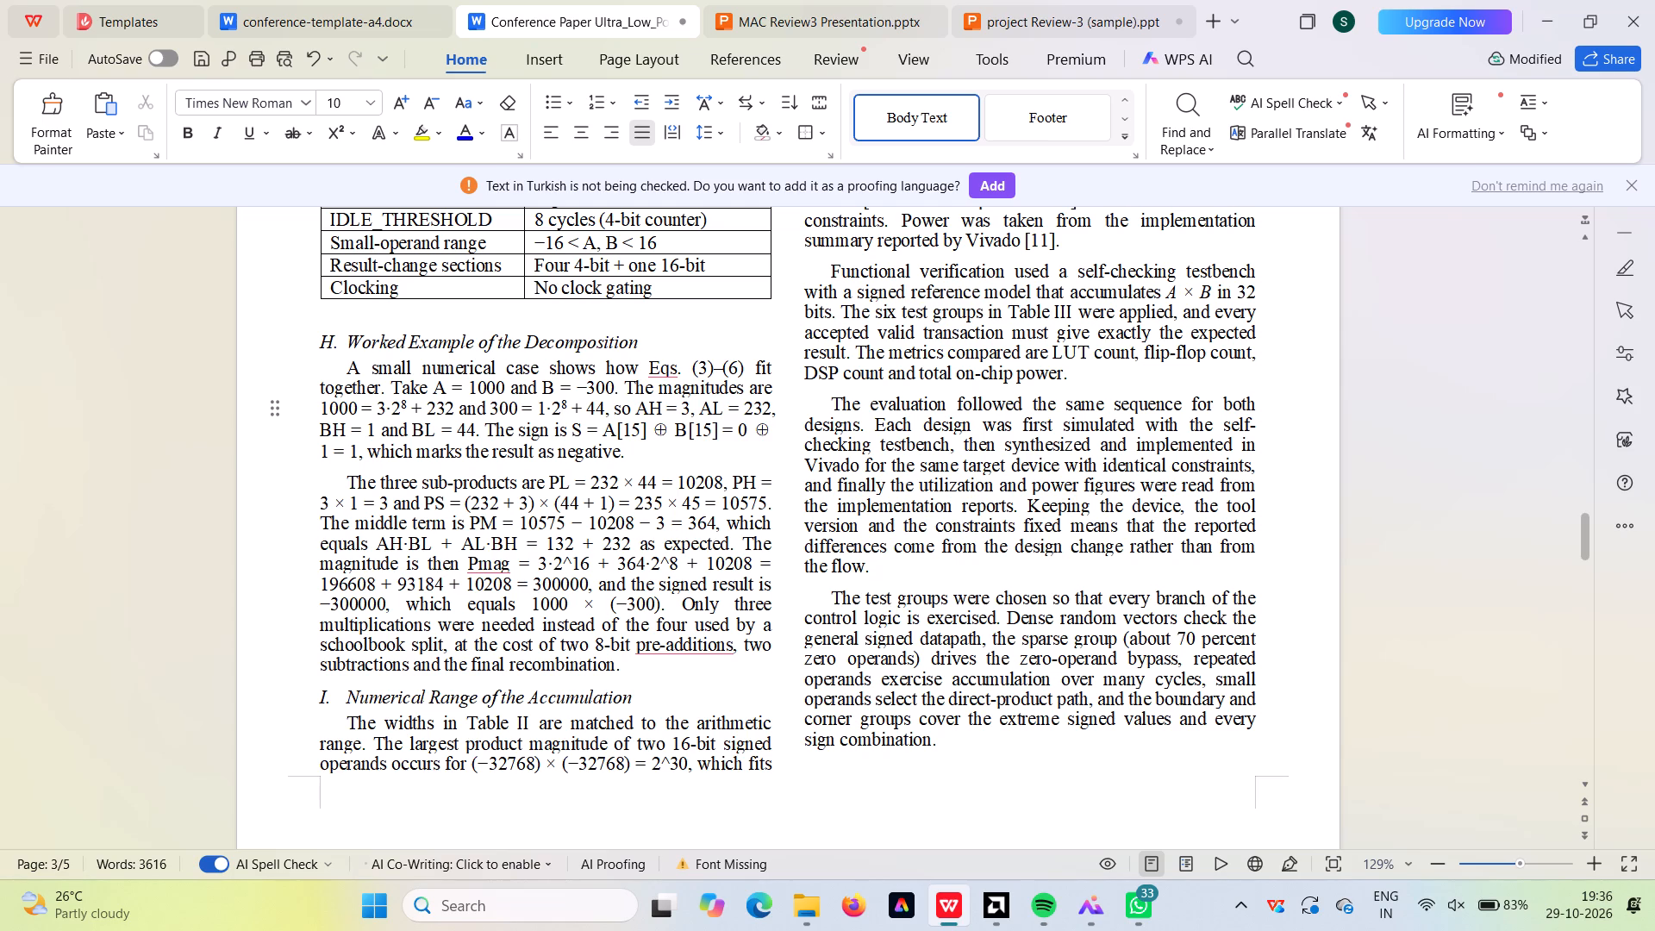
drag(587, 561, 574, 561)
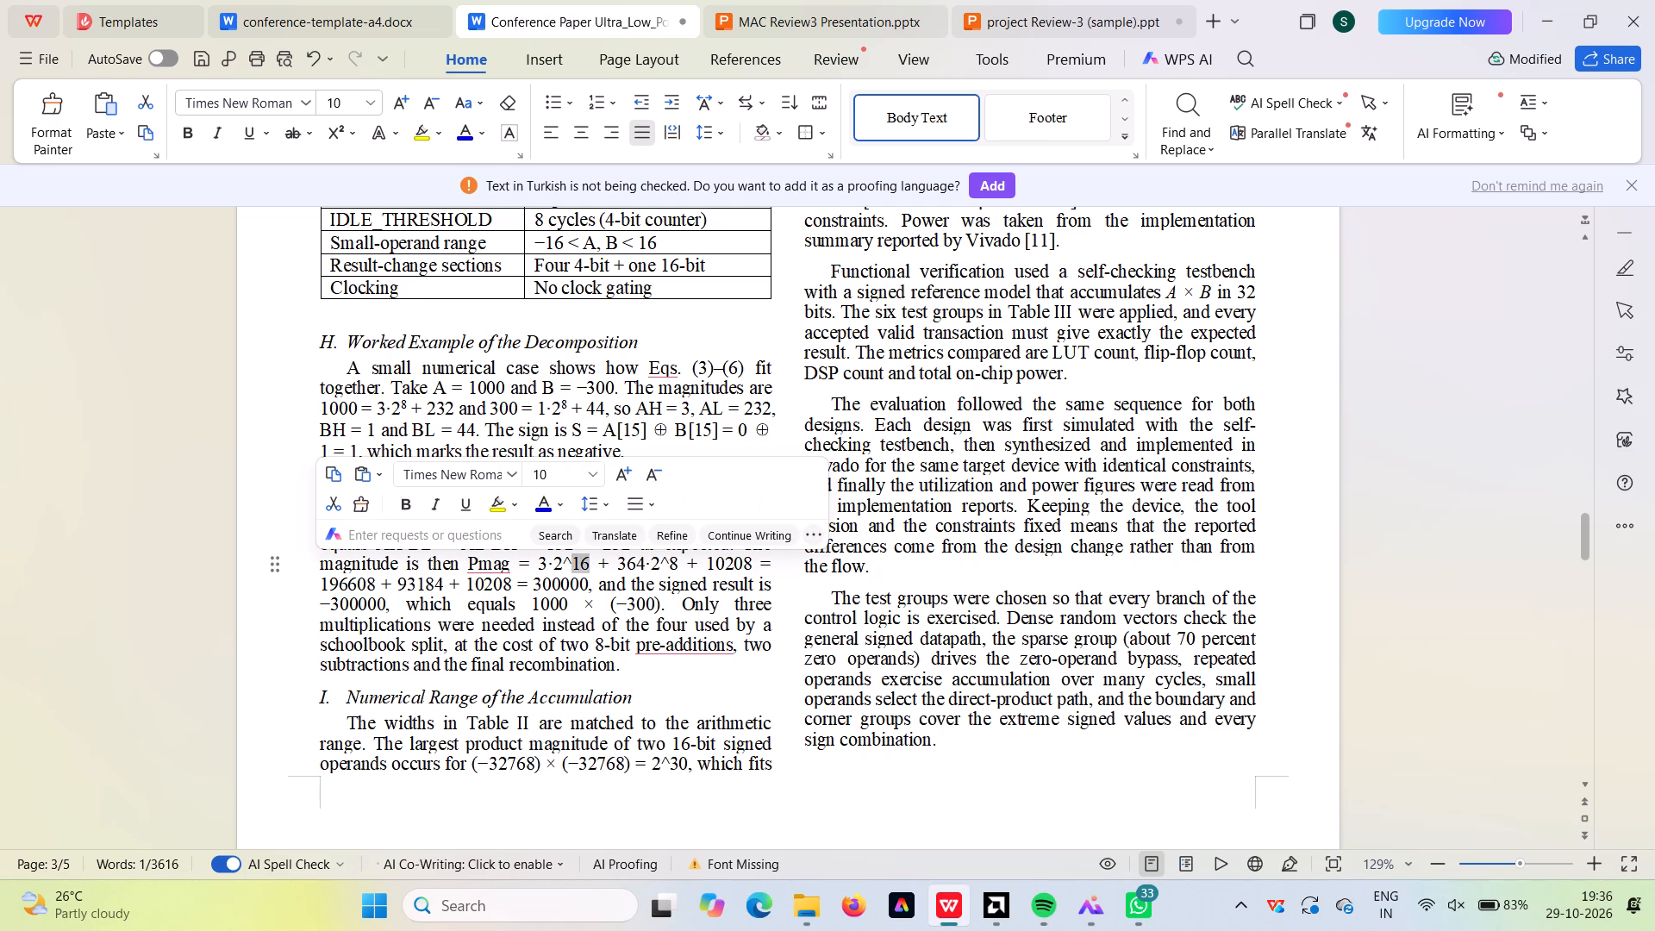
key(ctrl+shift+equal)
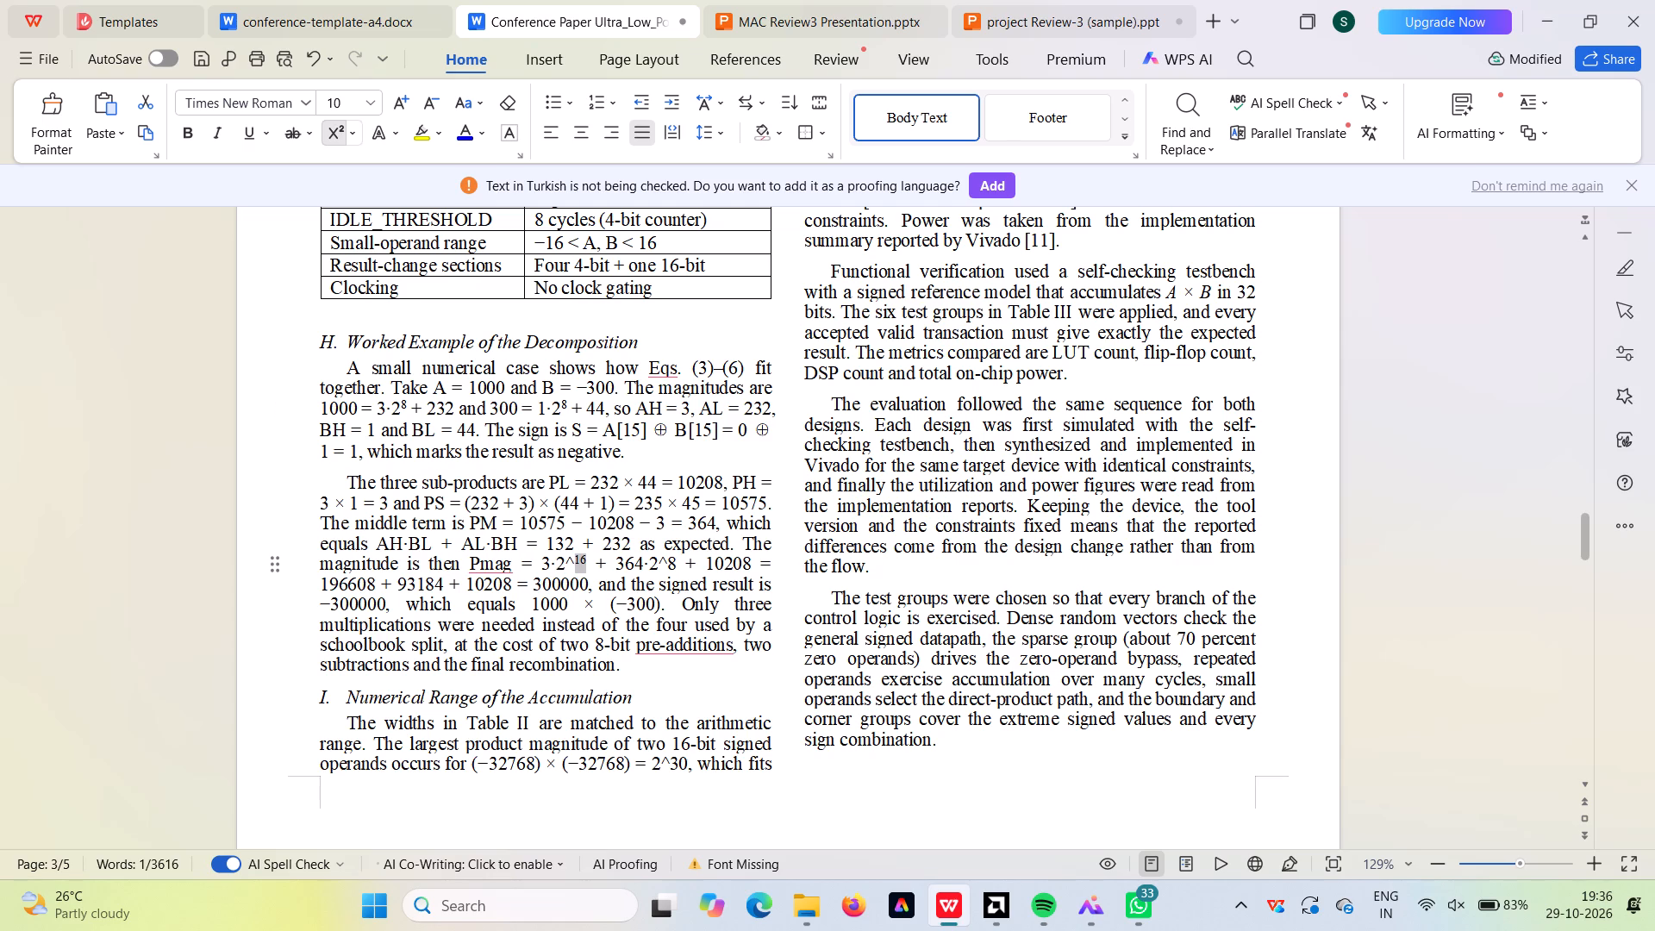
click(574, 561)
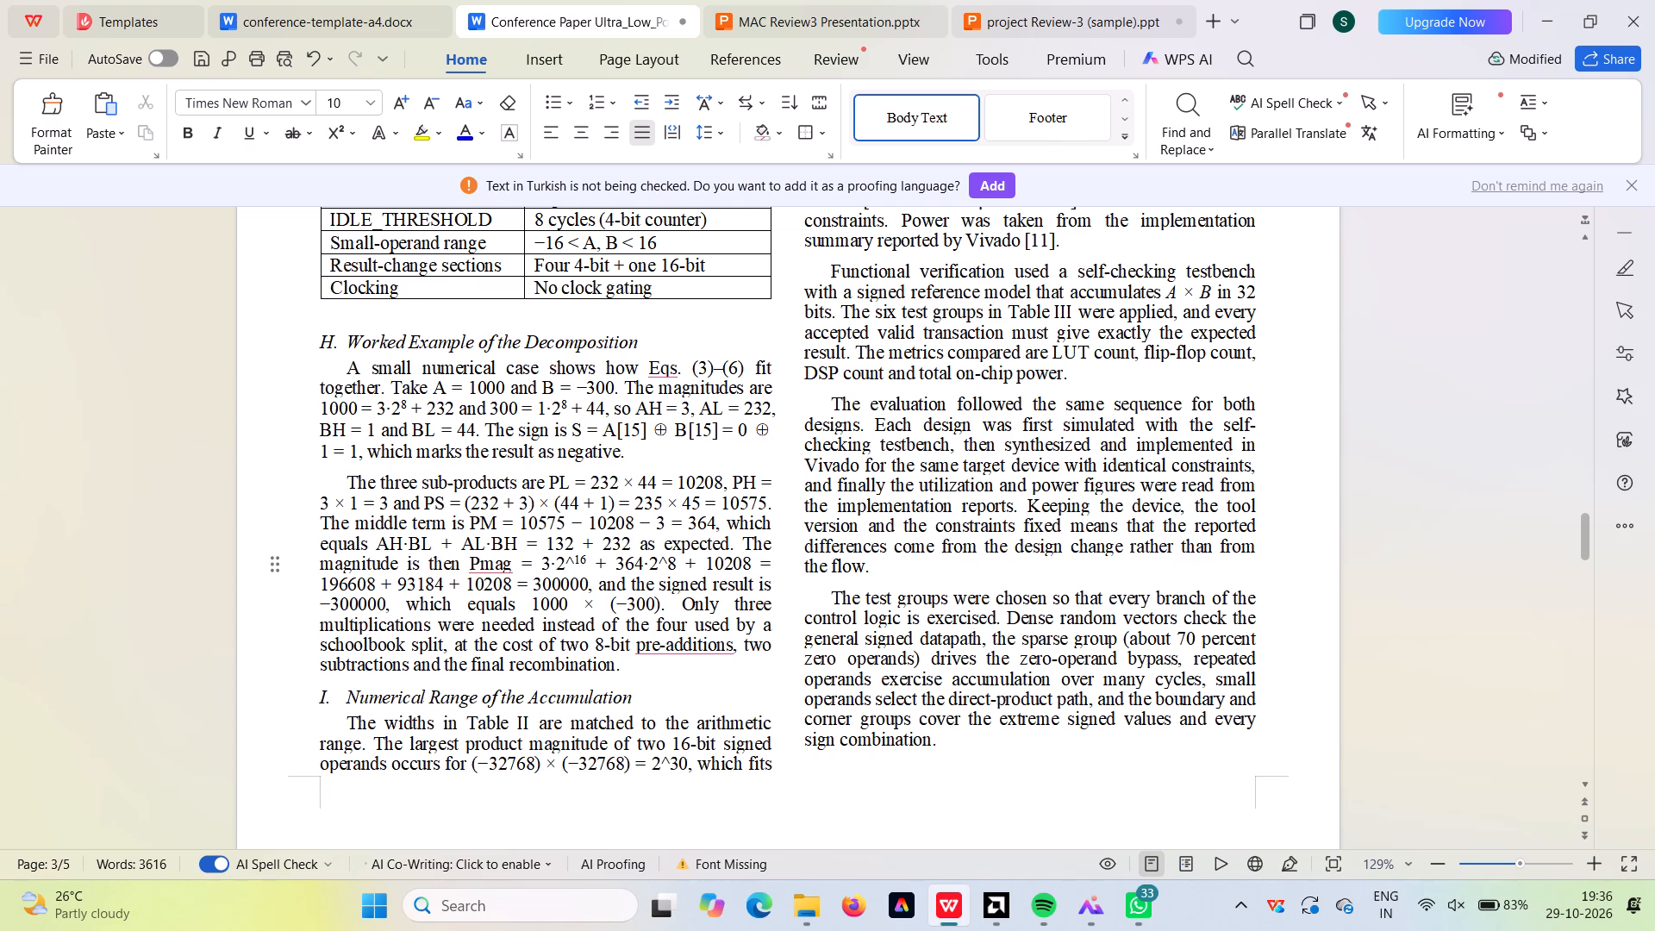
key(BackSpace)
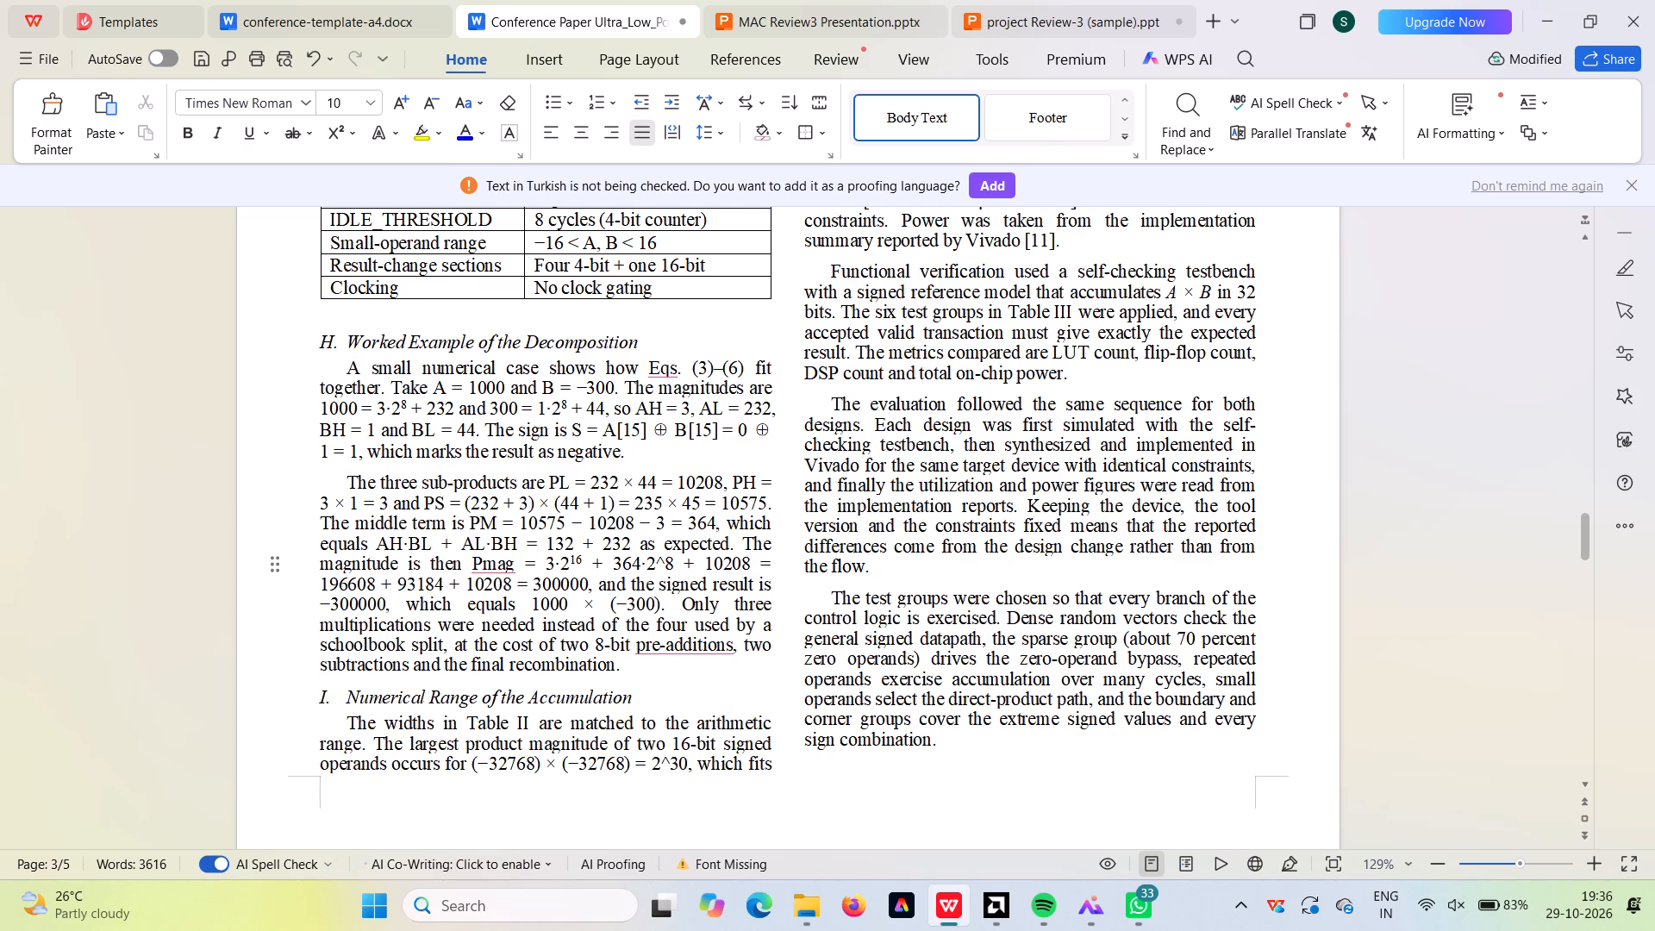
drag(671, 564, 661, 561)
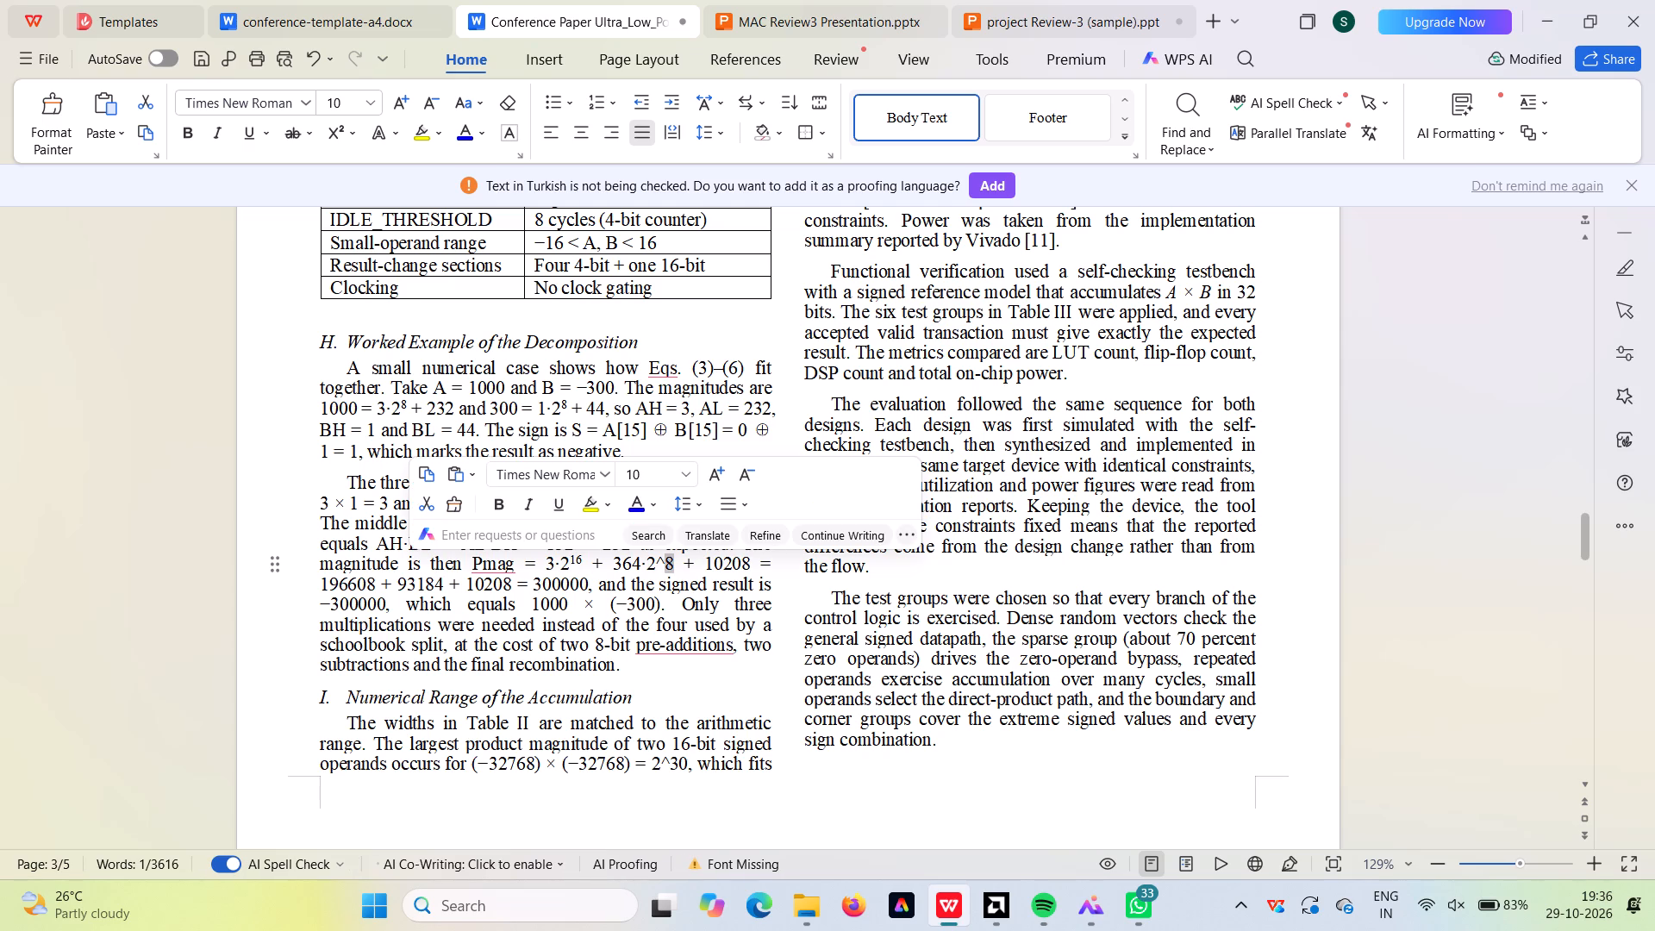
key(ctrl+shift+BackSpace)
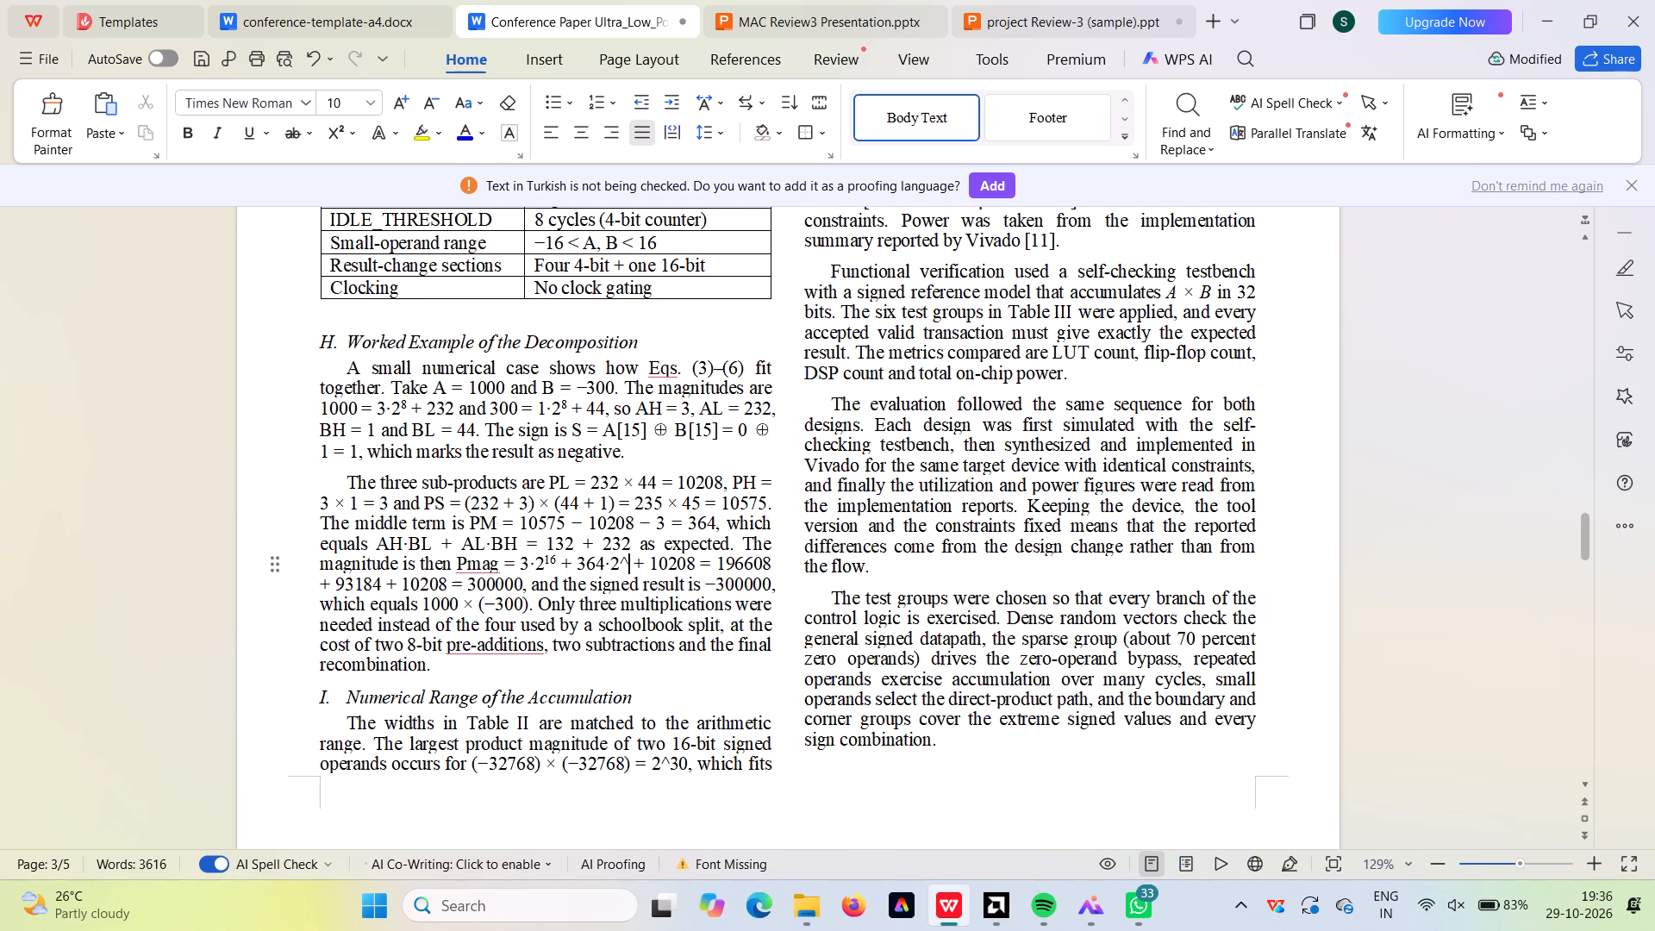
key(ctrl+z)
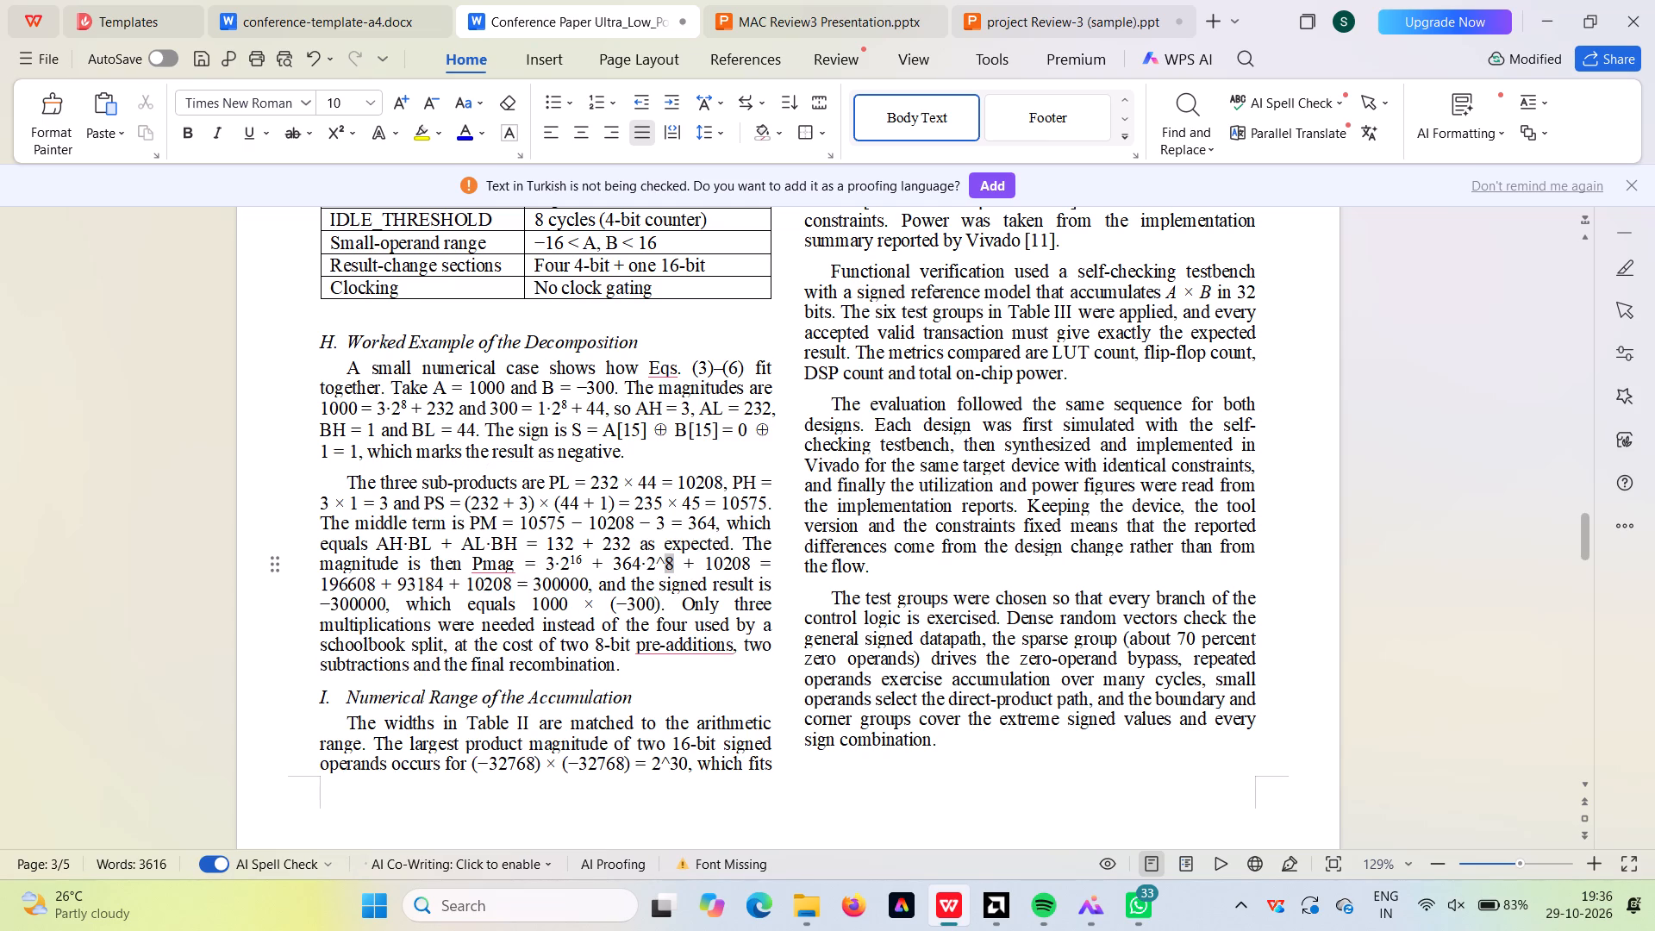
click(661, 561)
In the Pmag expression, make the 8 in "364·2^8" a superscript and remove its caret.
drag(671, 565, 662, 559)
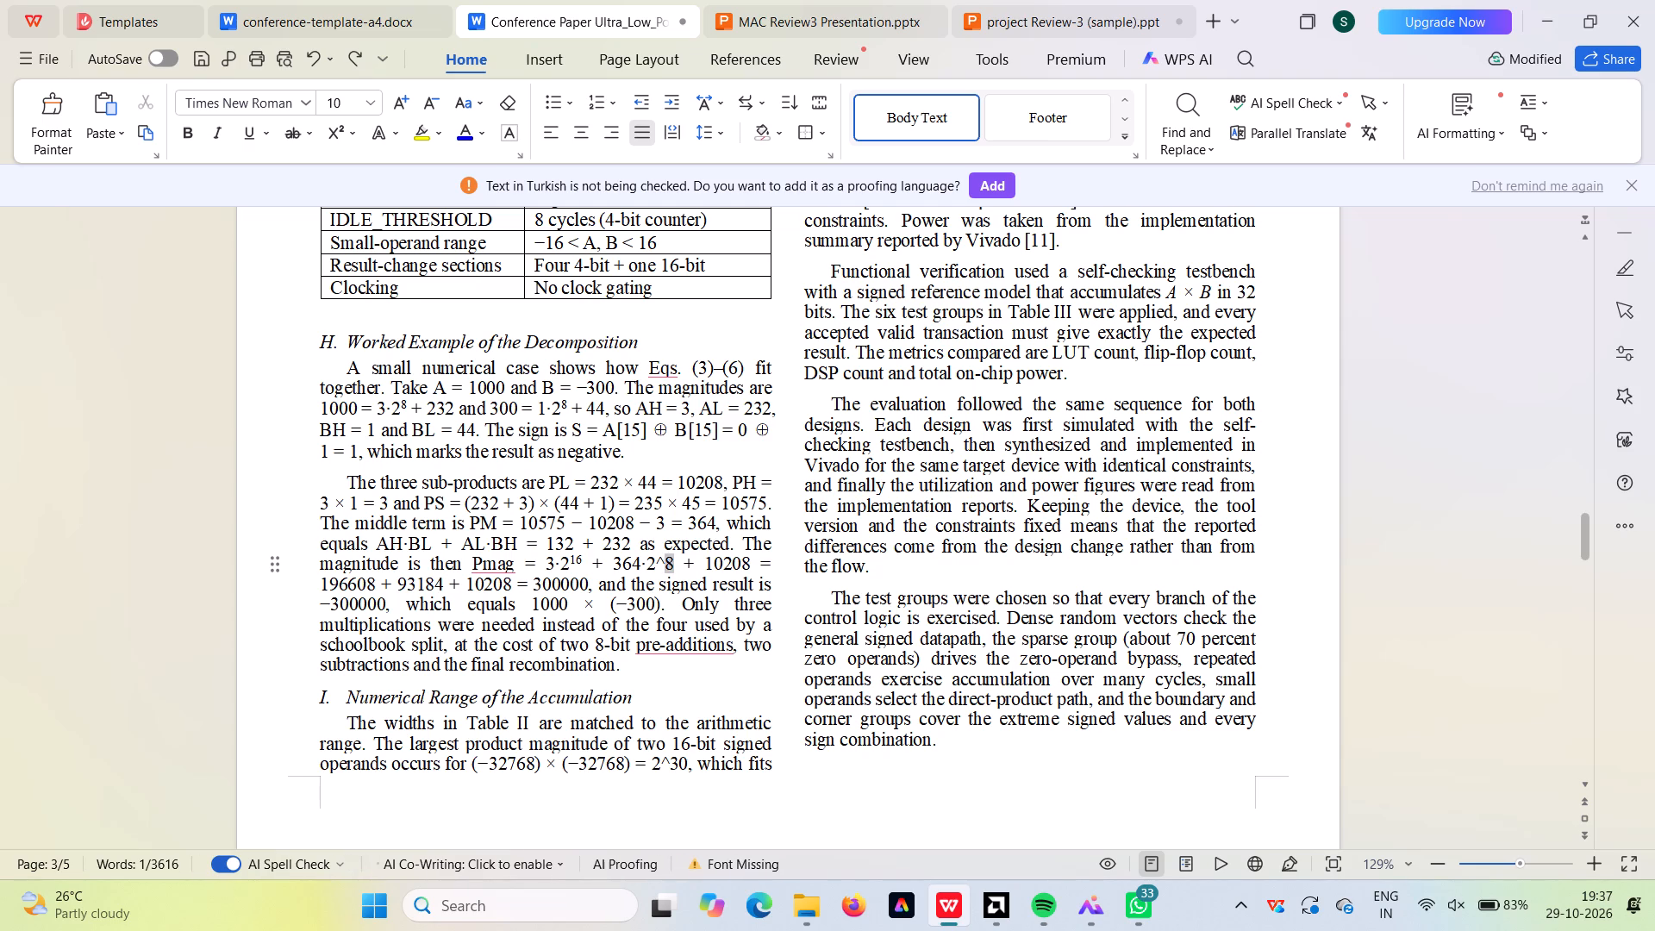
drag(662, 559, 661, 559)
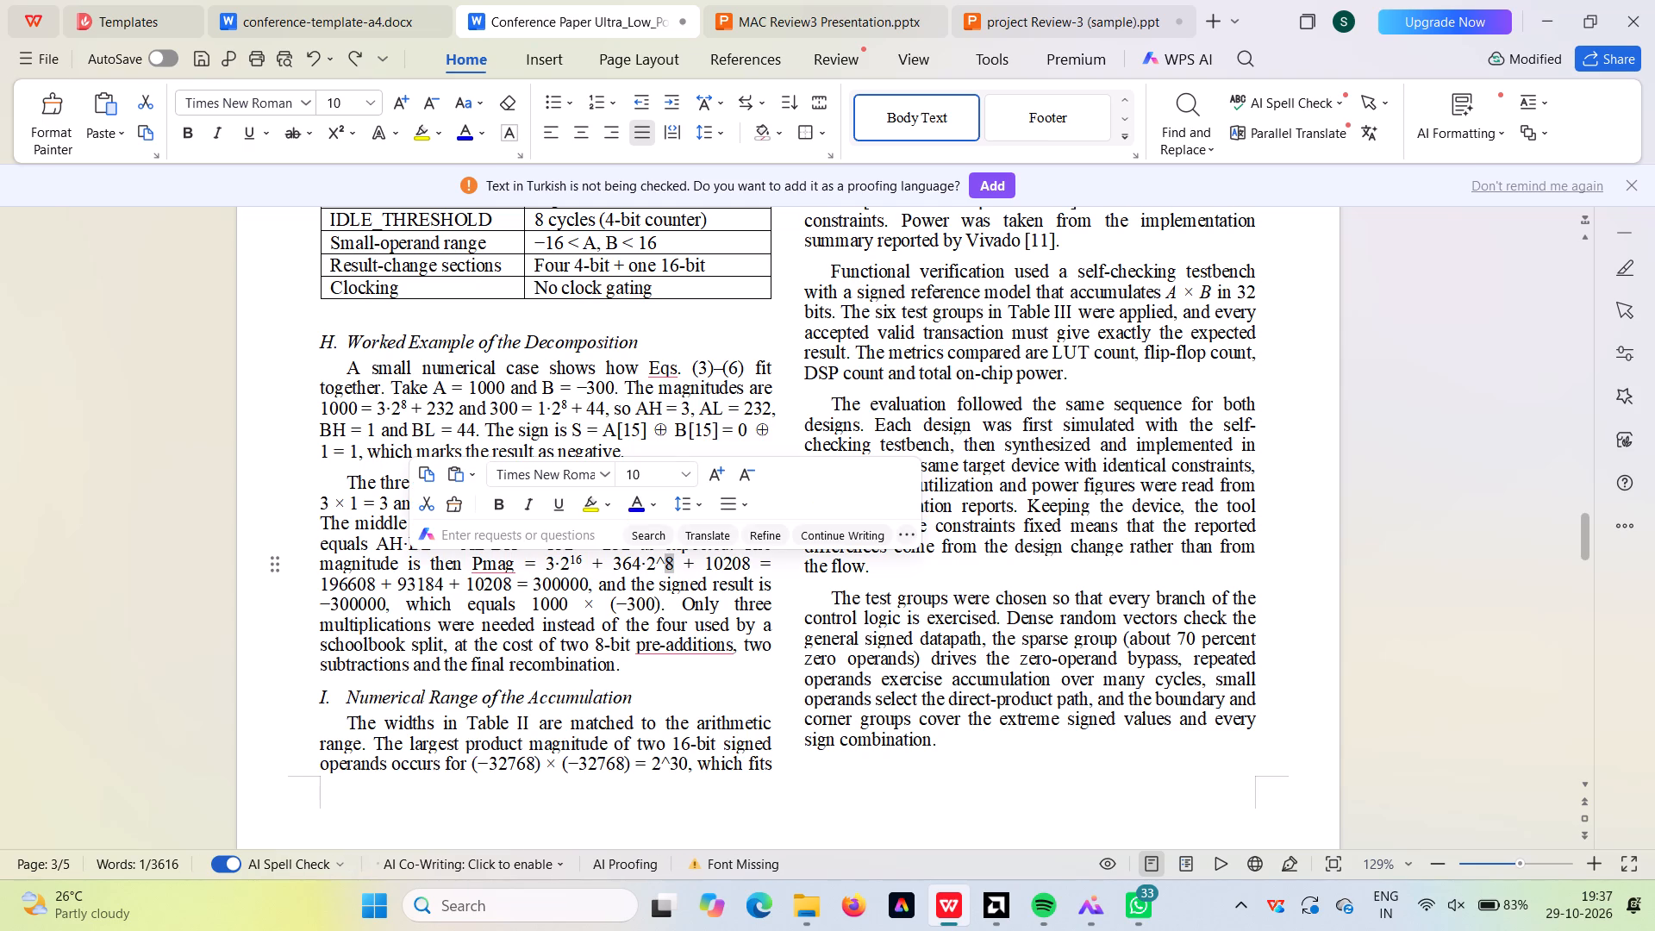
key(ctrl+shift+equal)
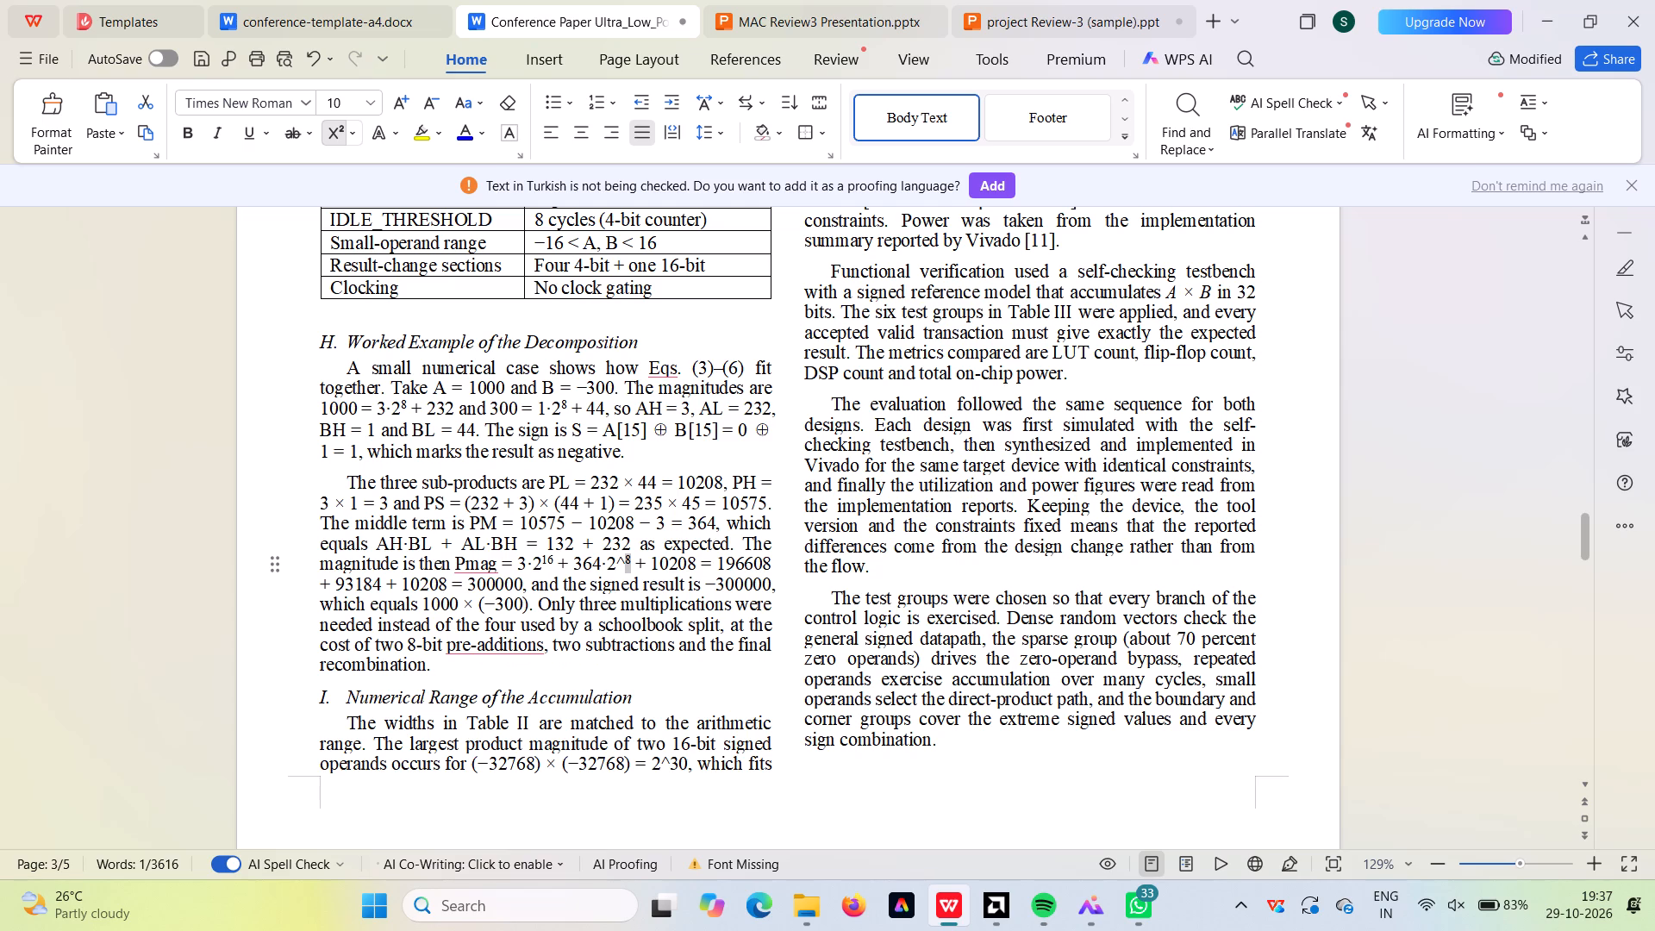
click(627, 557)
key(BackSpace)
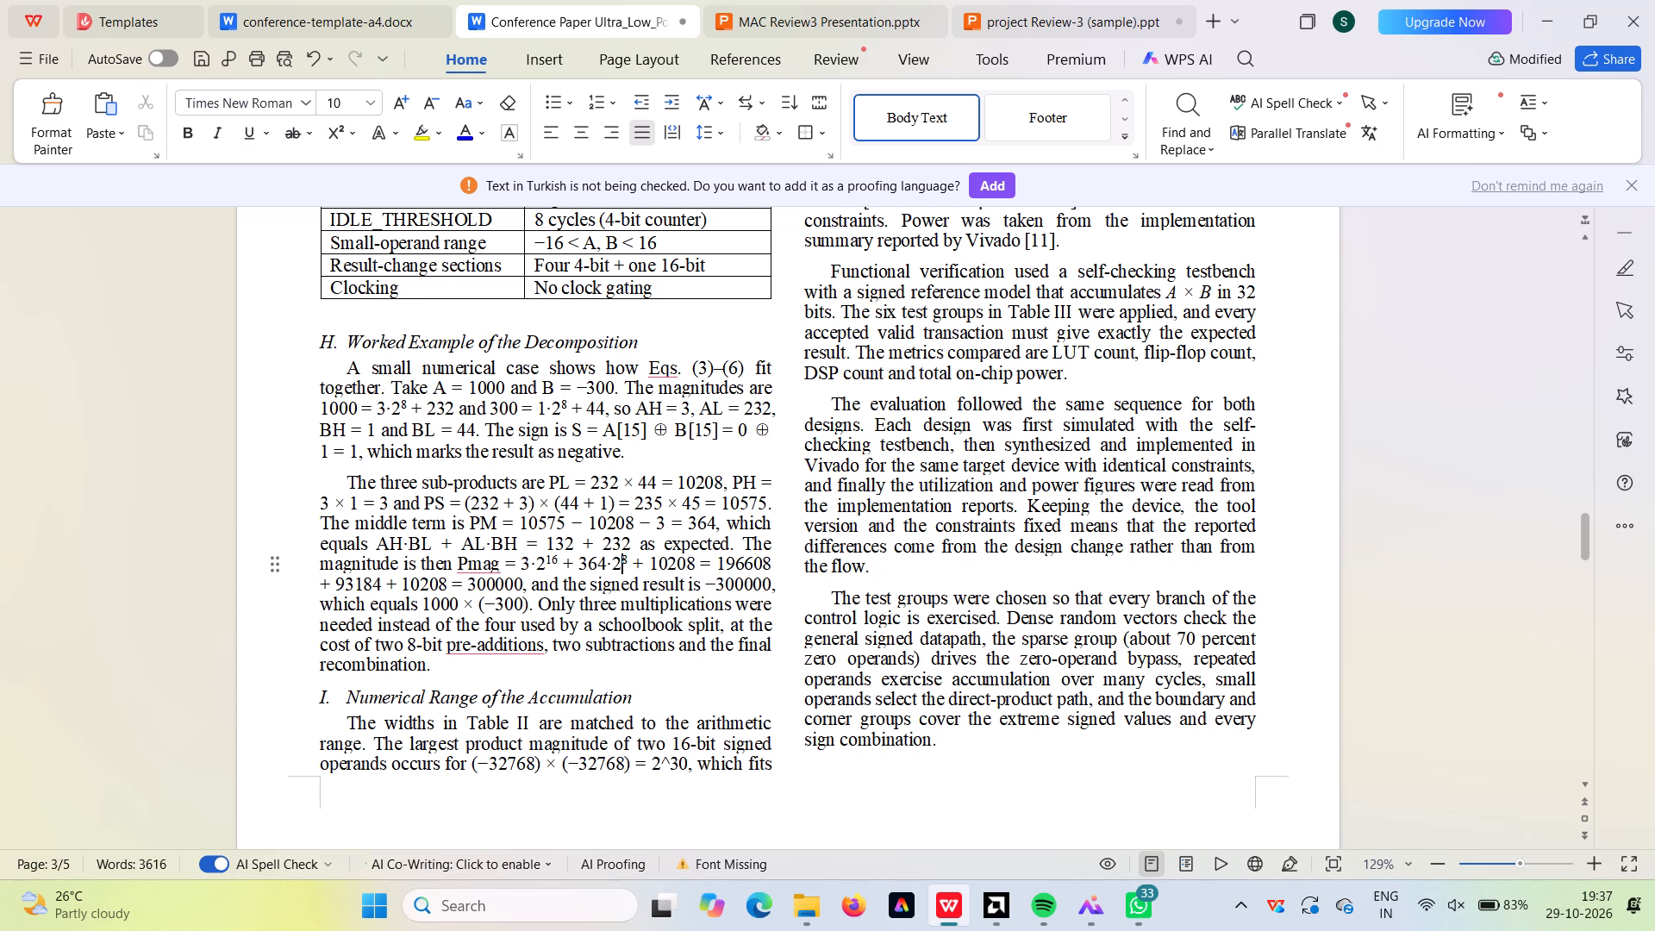
In the first paragraph of Numerical Range of the Accumulation, make the 30 in "2^30" a superscript and remove its caret.
scroll(713, 694, down, 1)
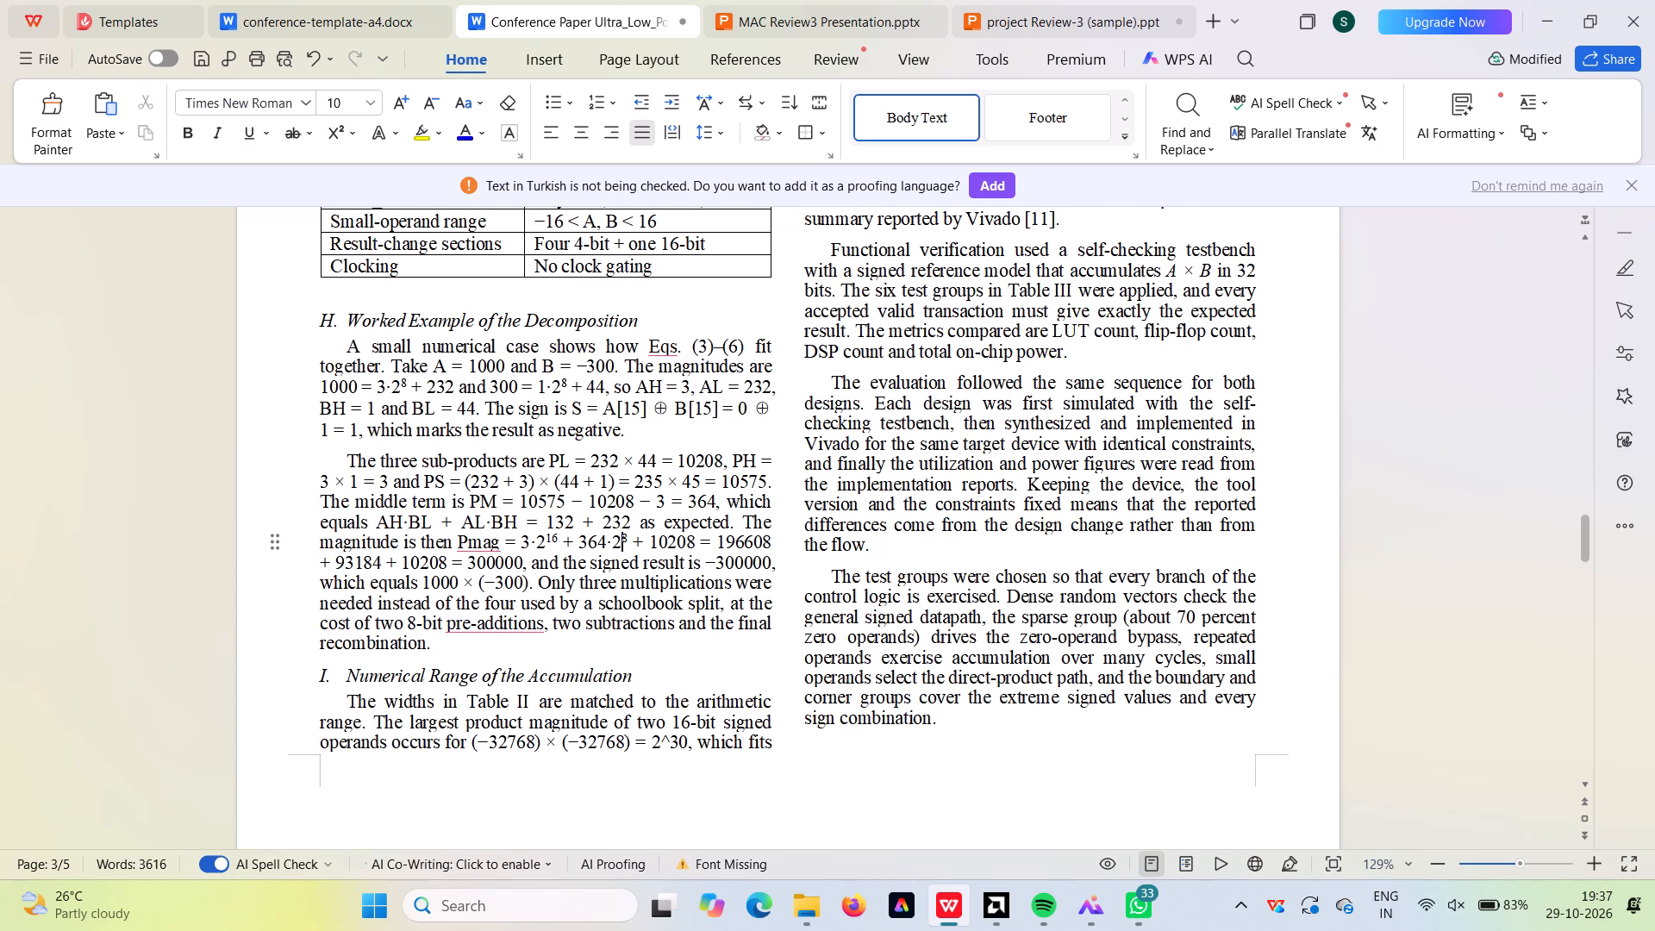
scroll(713, 694, down, 1)
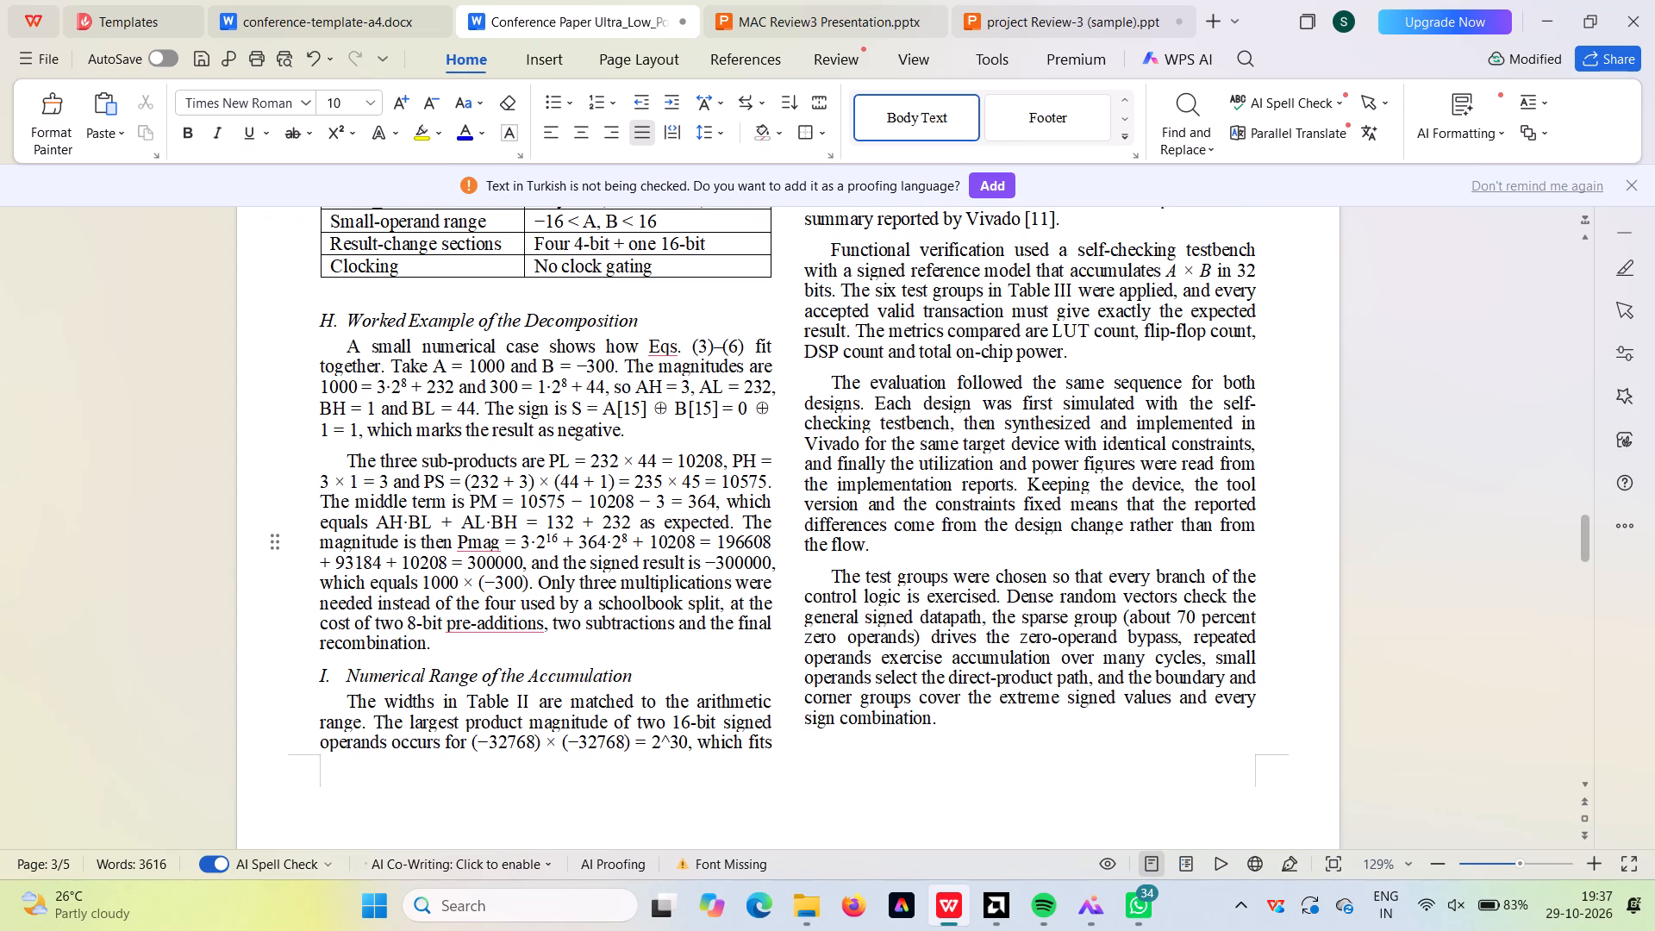
scroll(713, 694, down, 1)
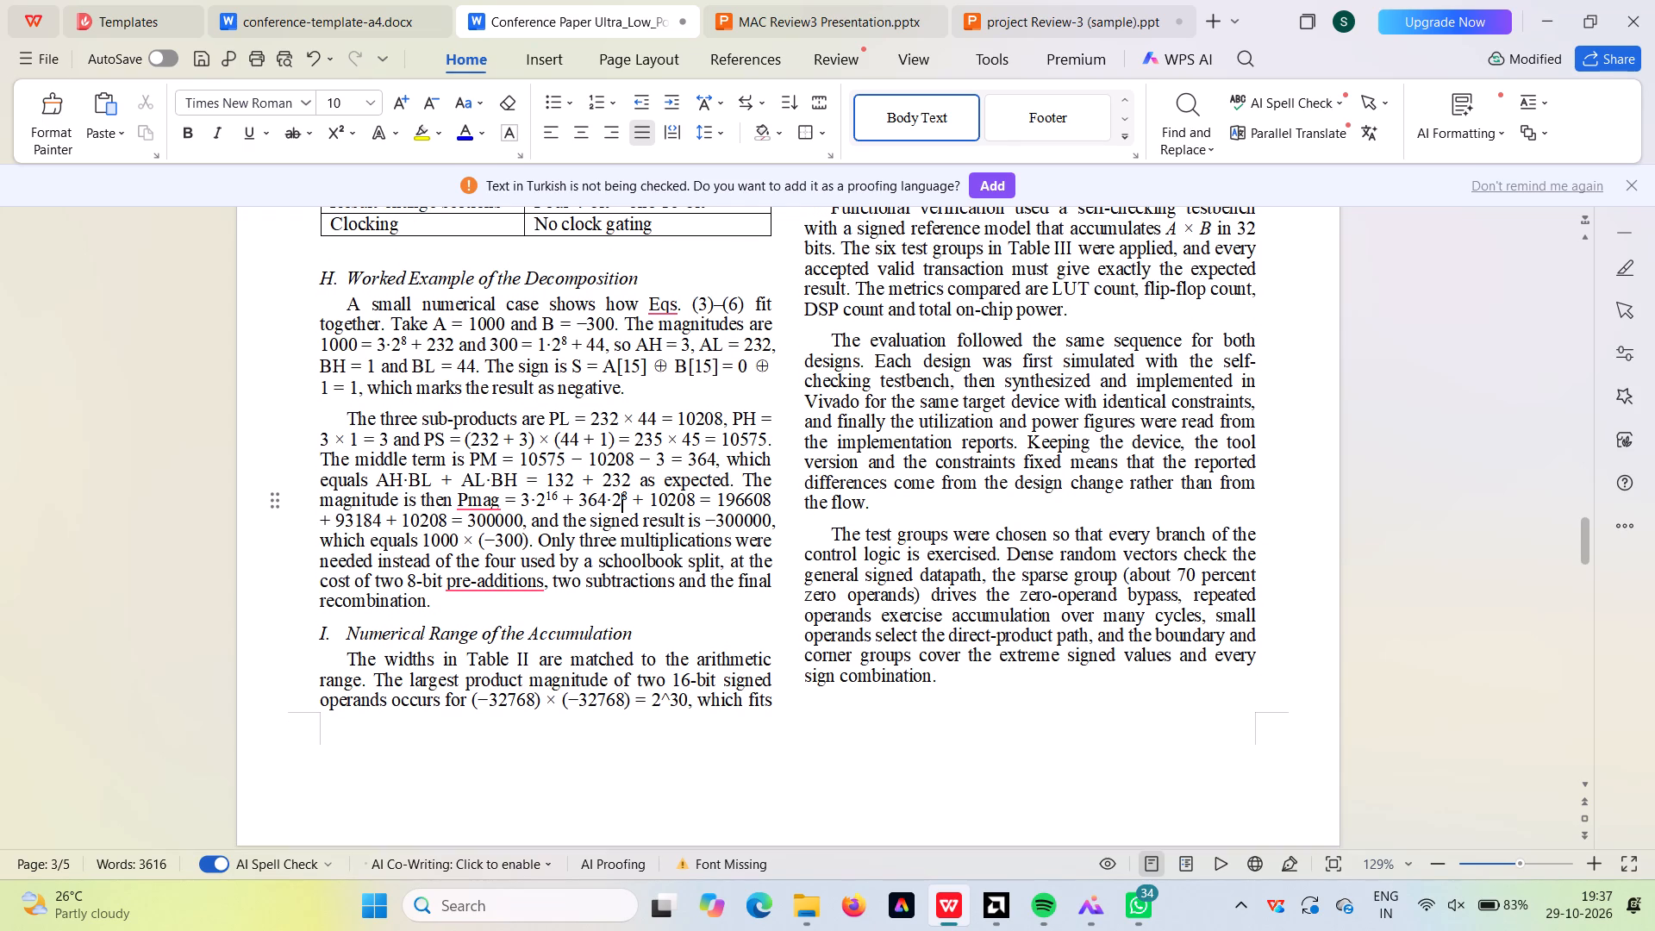
scroll(713, 694, down, 1)
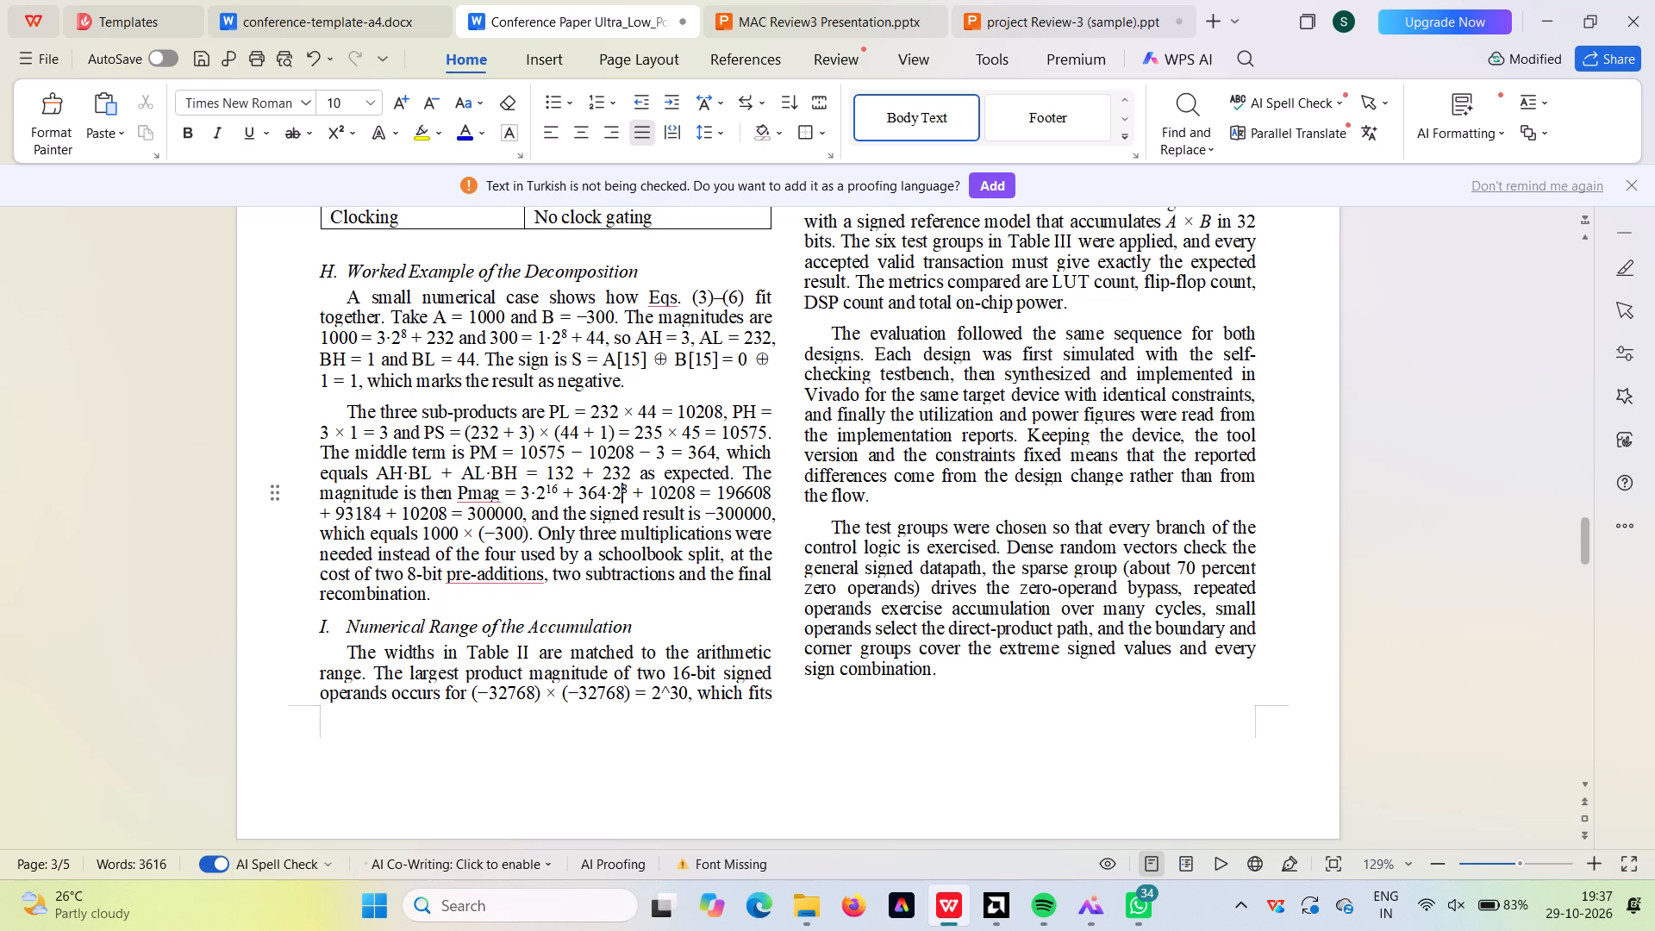
drag(687, 689, 664, 687)
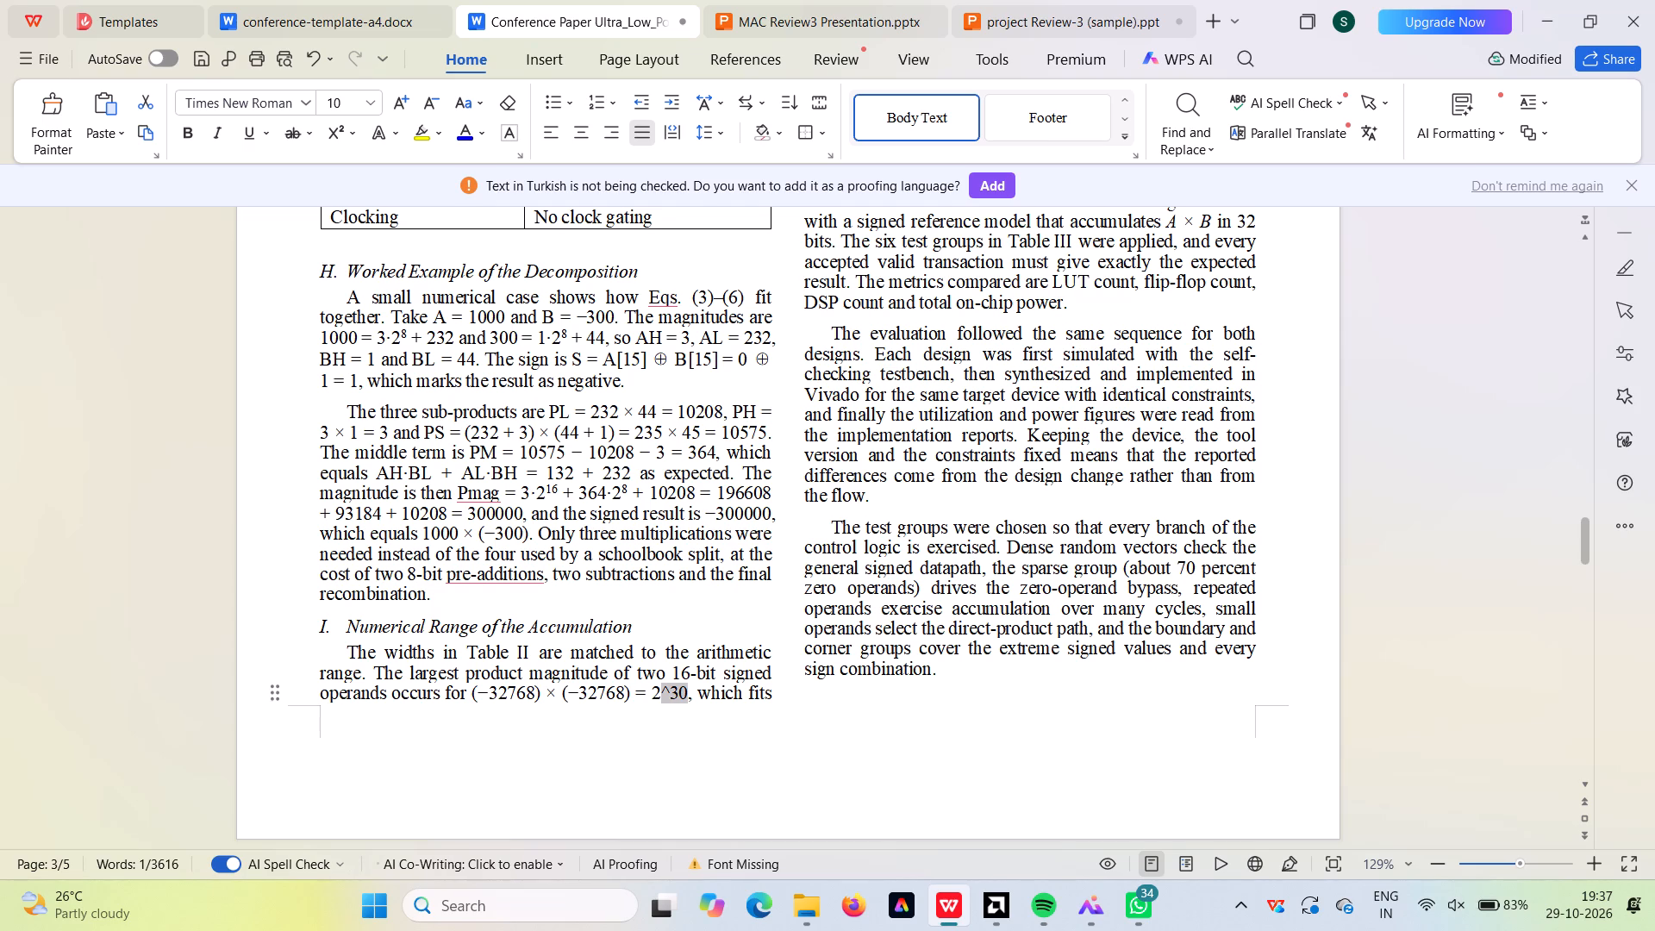
drag(664, 687, 669, 689)
key(ctrl+shift+equal)
click(669, 689)
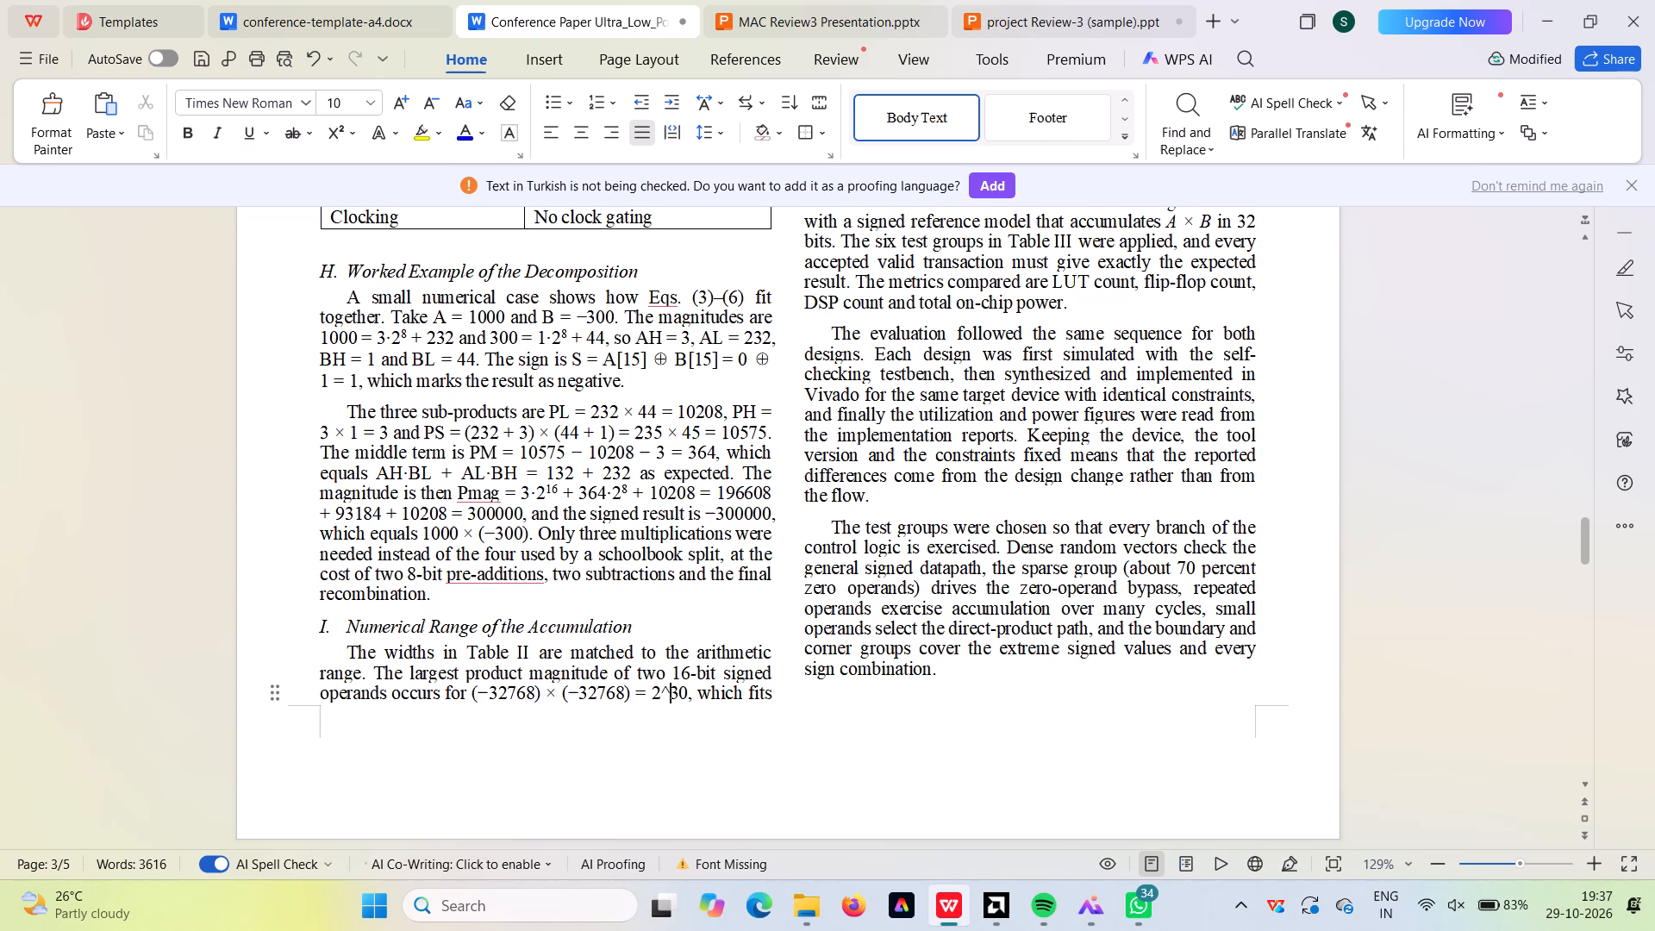
drag(685, 695, 665, 691)
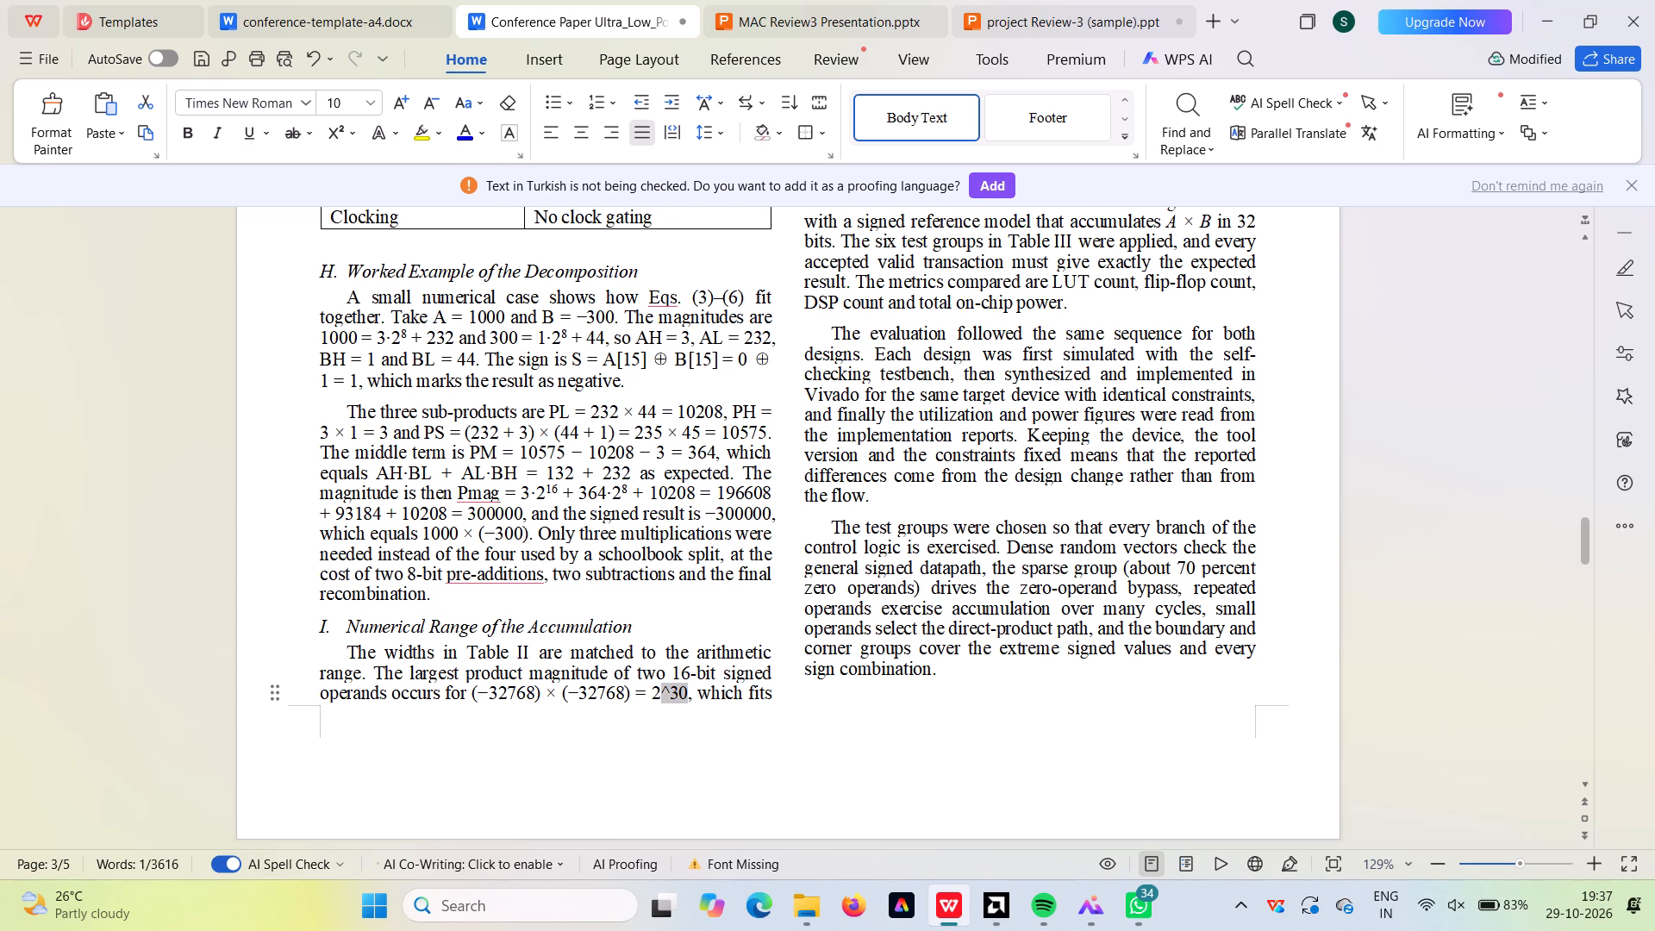
drag(665, 691, 671, 692)
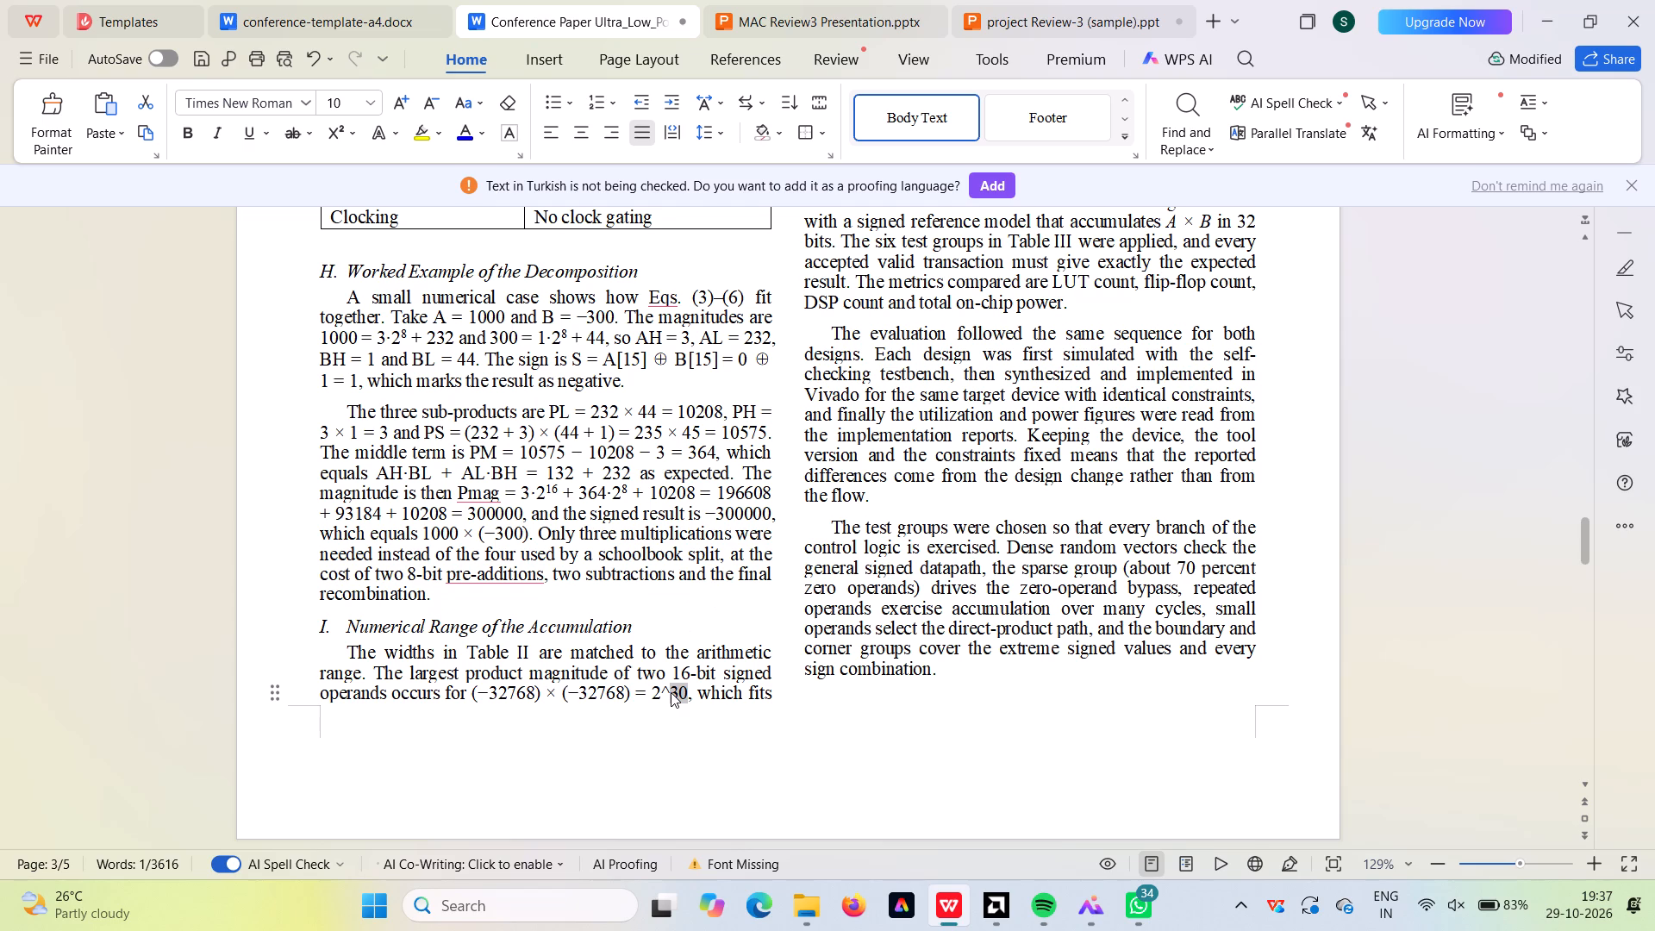
key(ctrl+shift+equal)
click(671, 692)
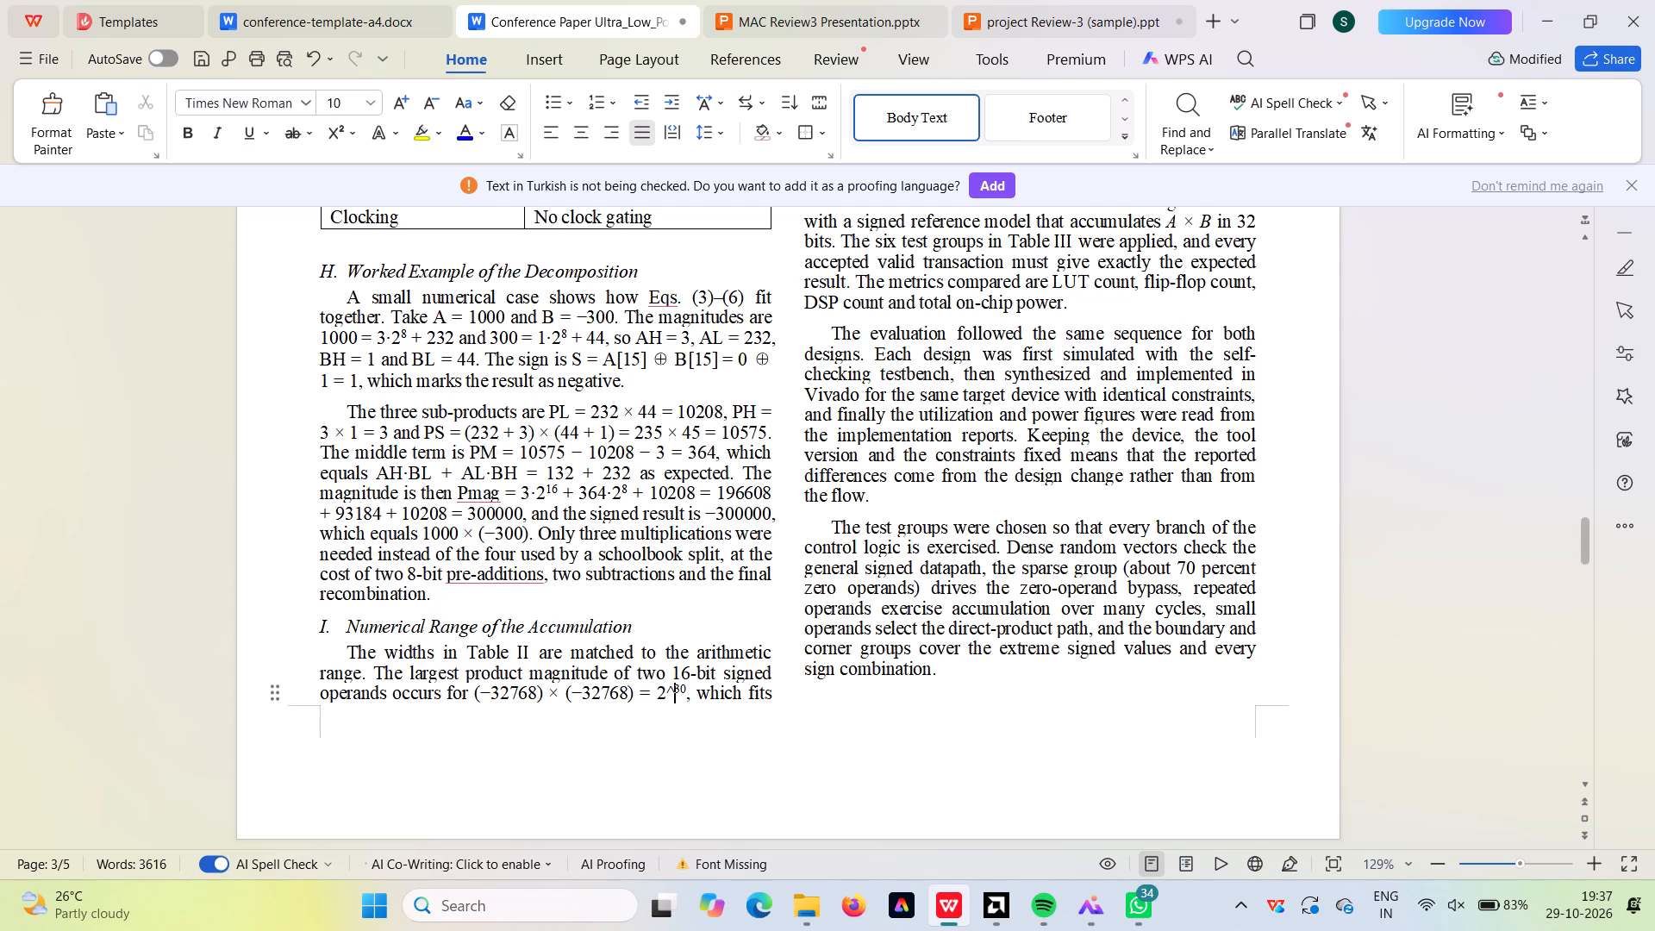
key(BackSpace)
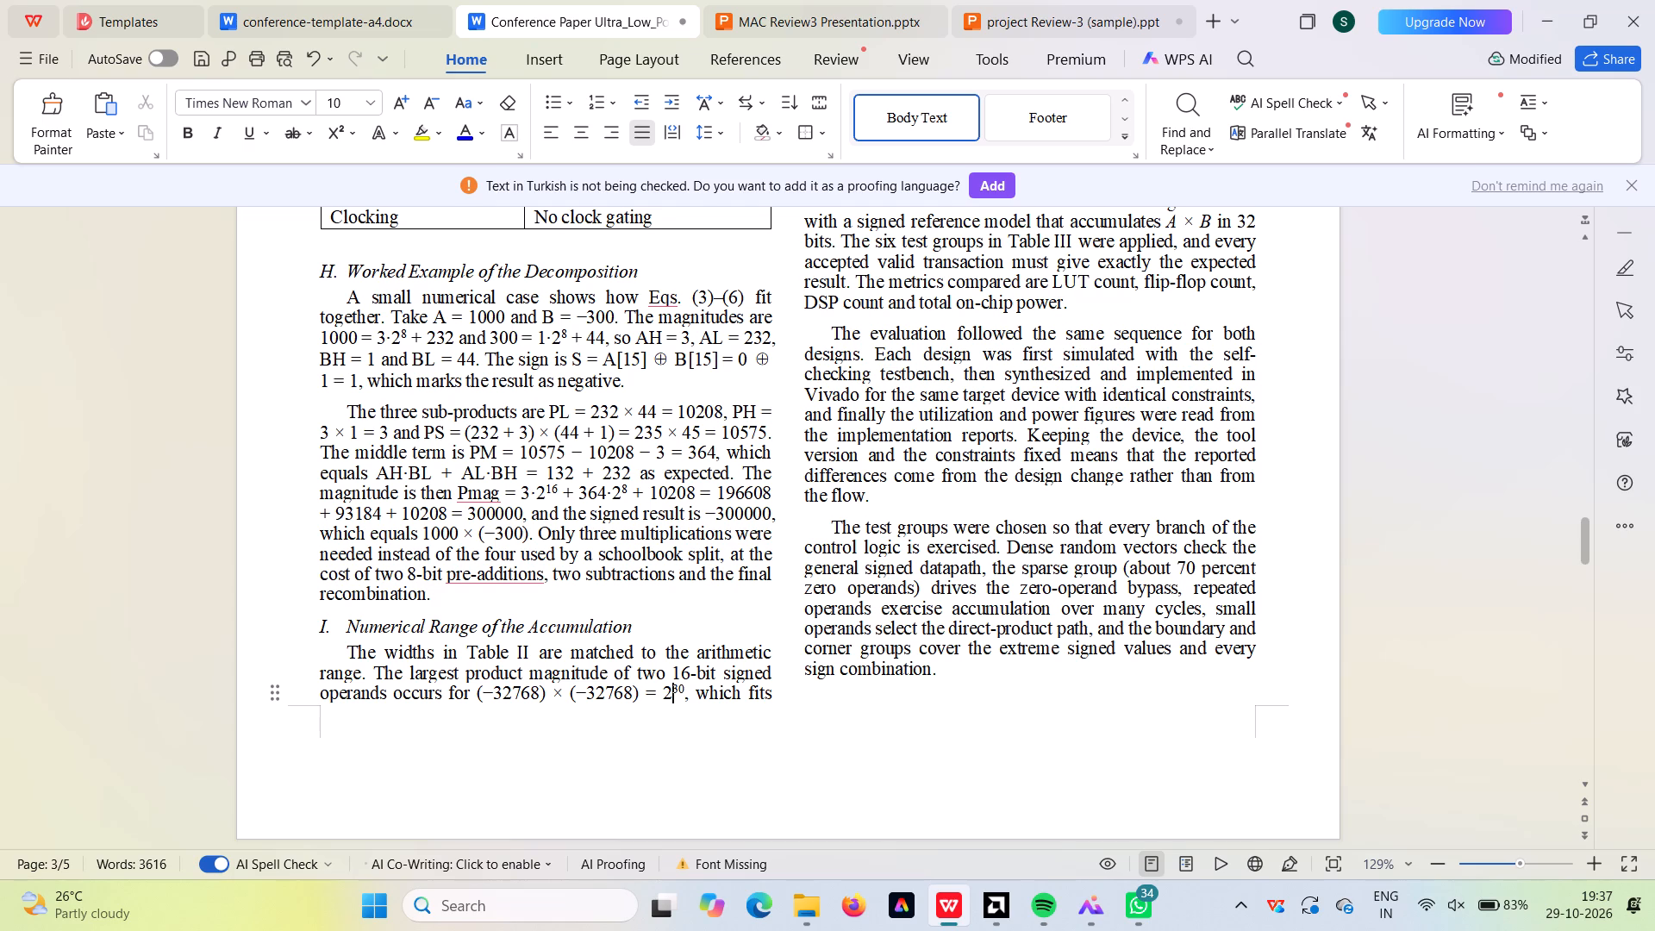
Review the paper from the title block through the final page, checking the equations, exponents, tables, figures and column layout.
scroll(718, 595, up, 1)
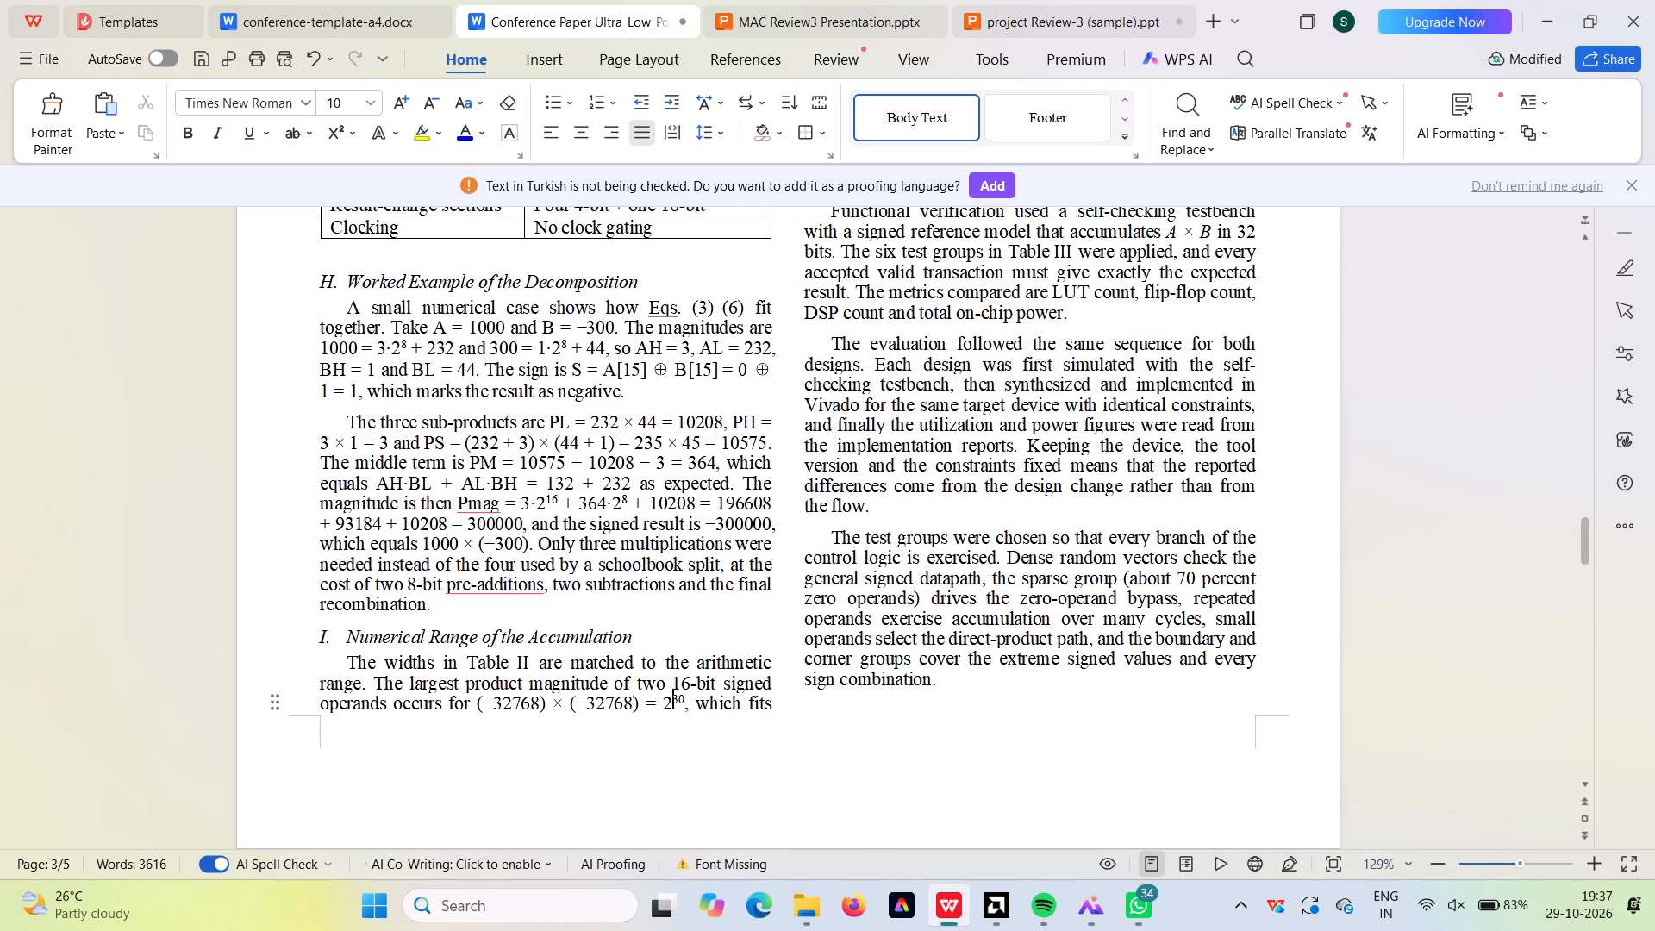
scroll(718, 595, up, 8)
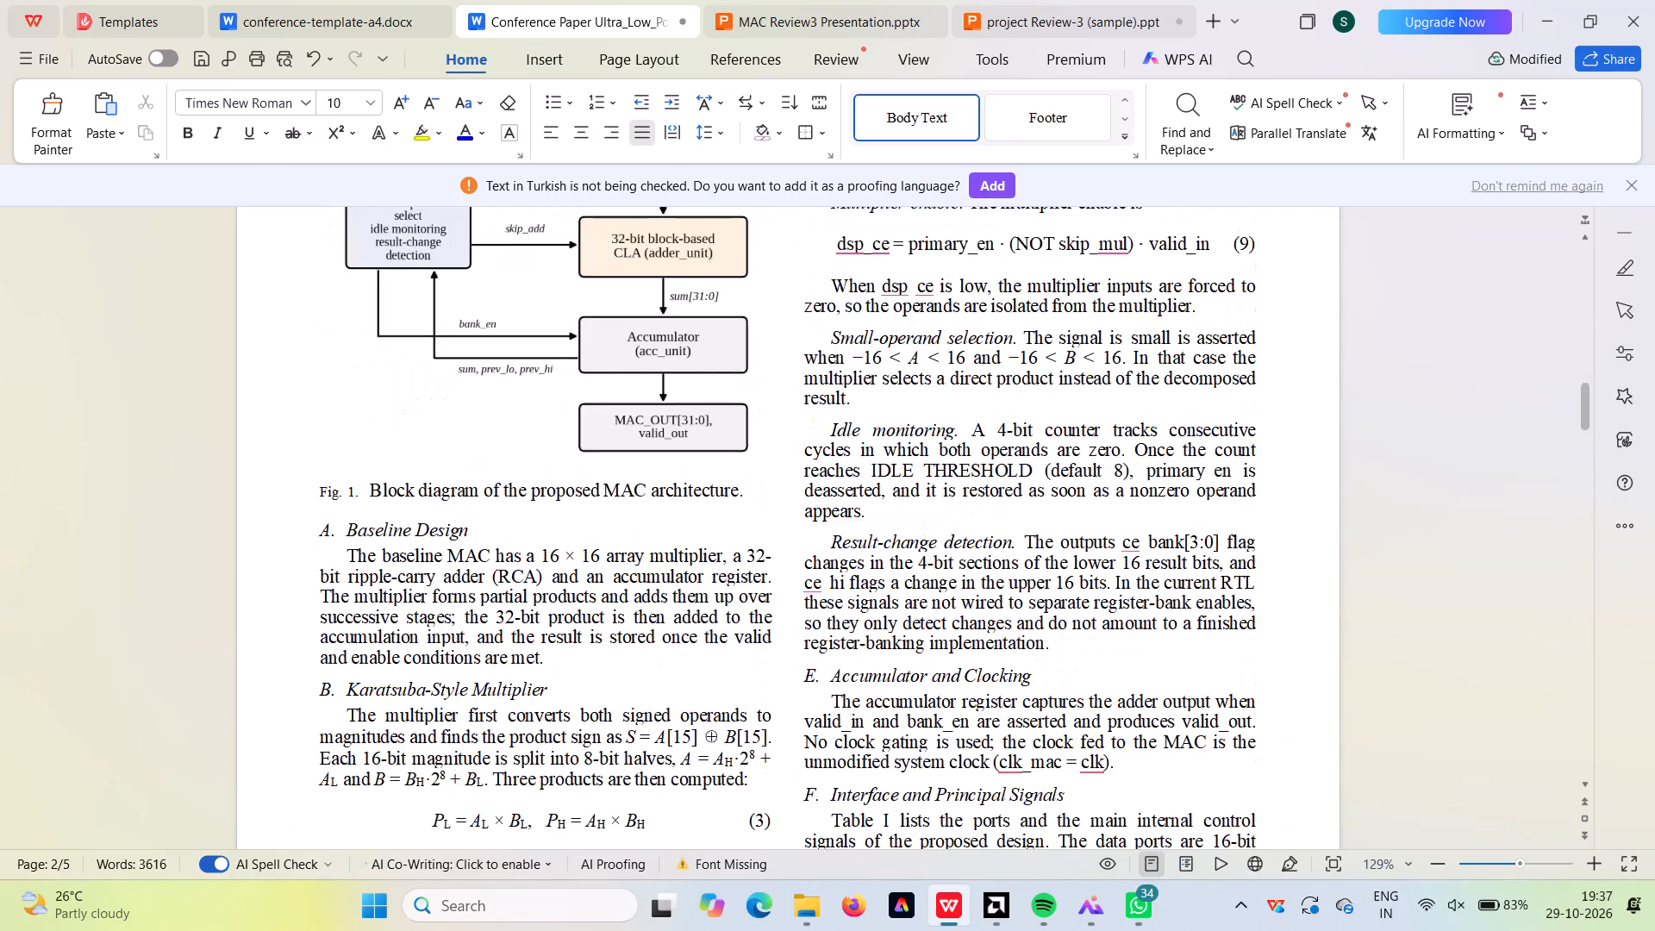
scroll(718, 595, up, 13)
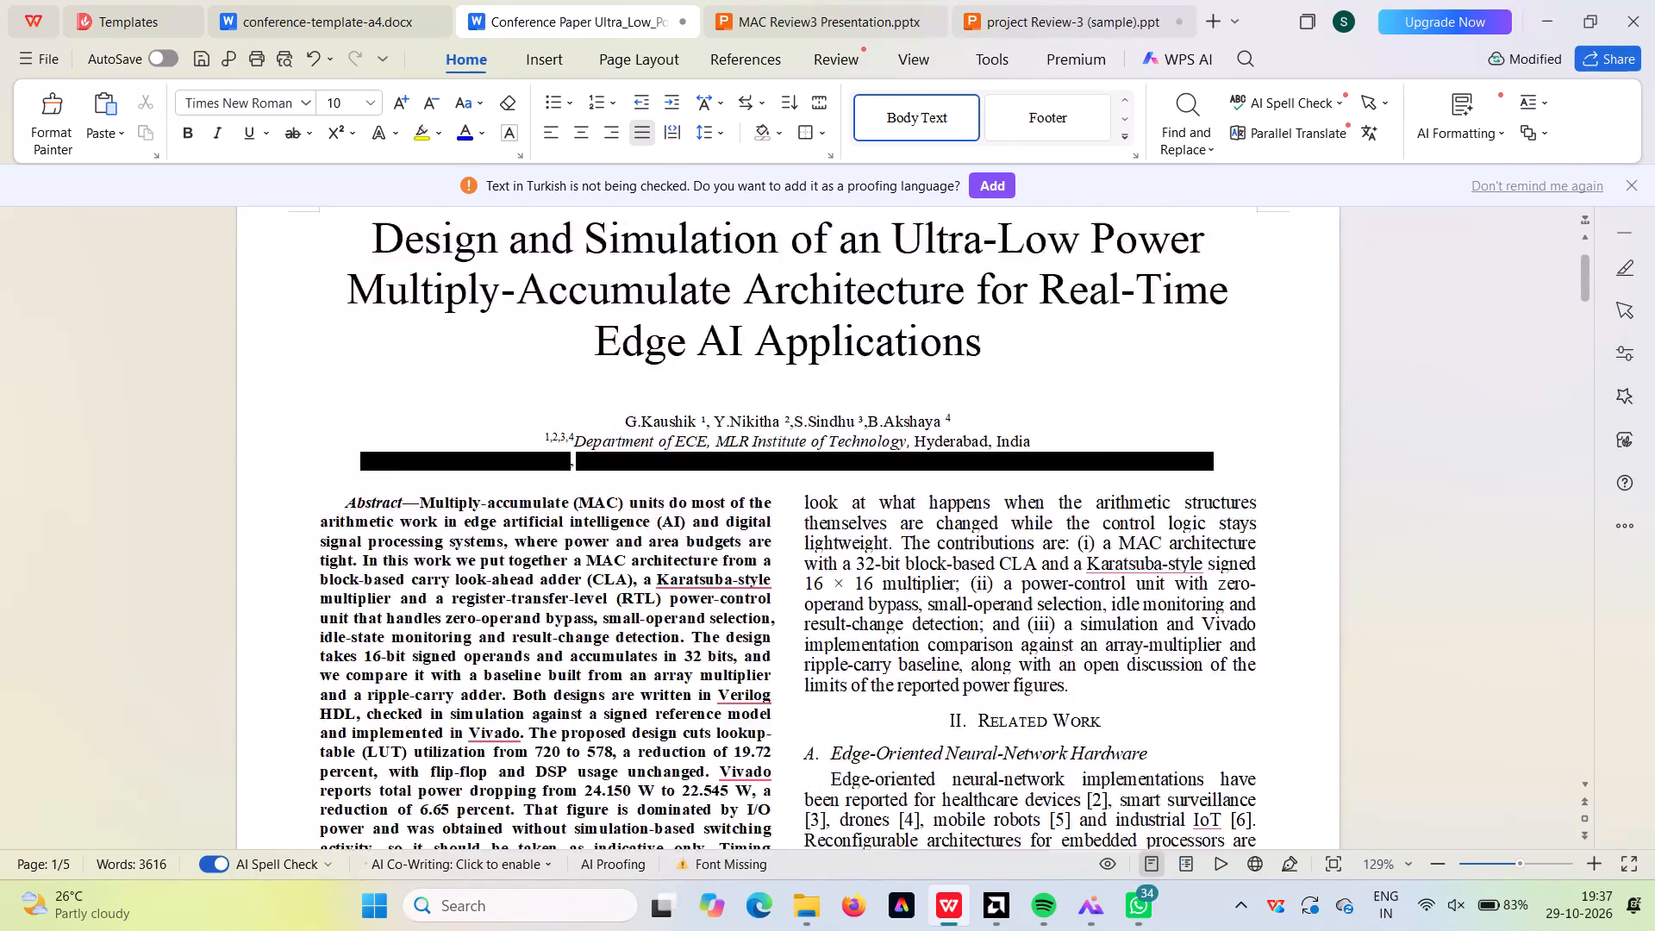
scroll(718, 595, up, 9)
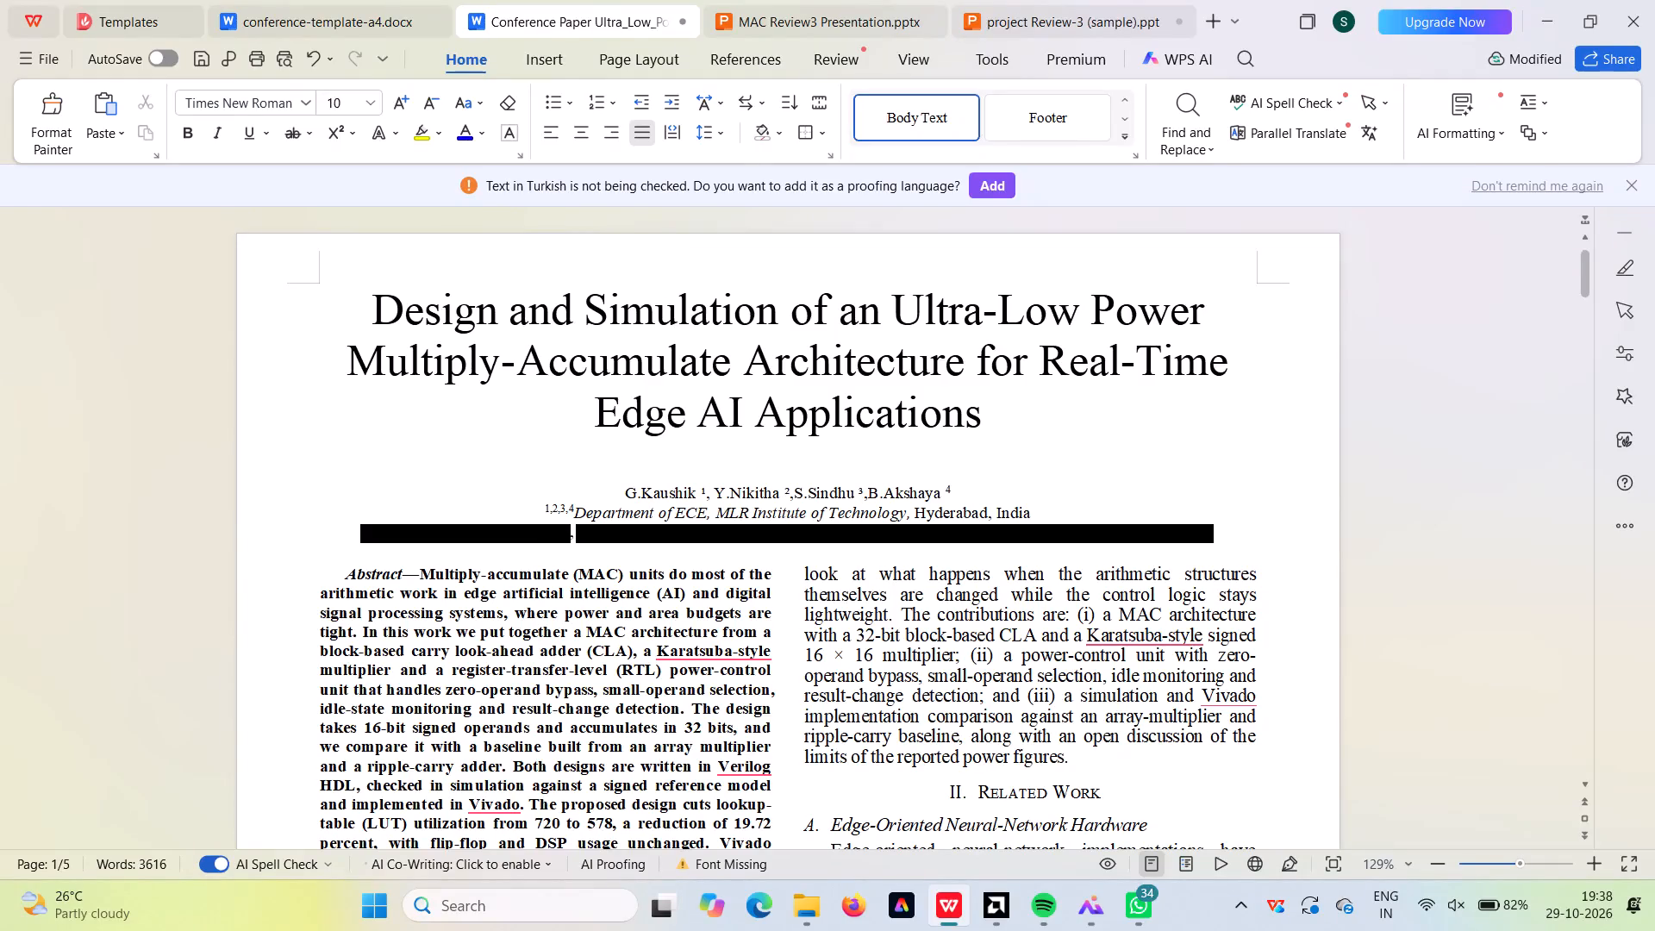
scroll(771, 678, down, 6)
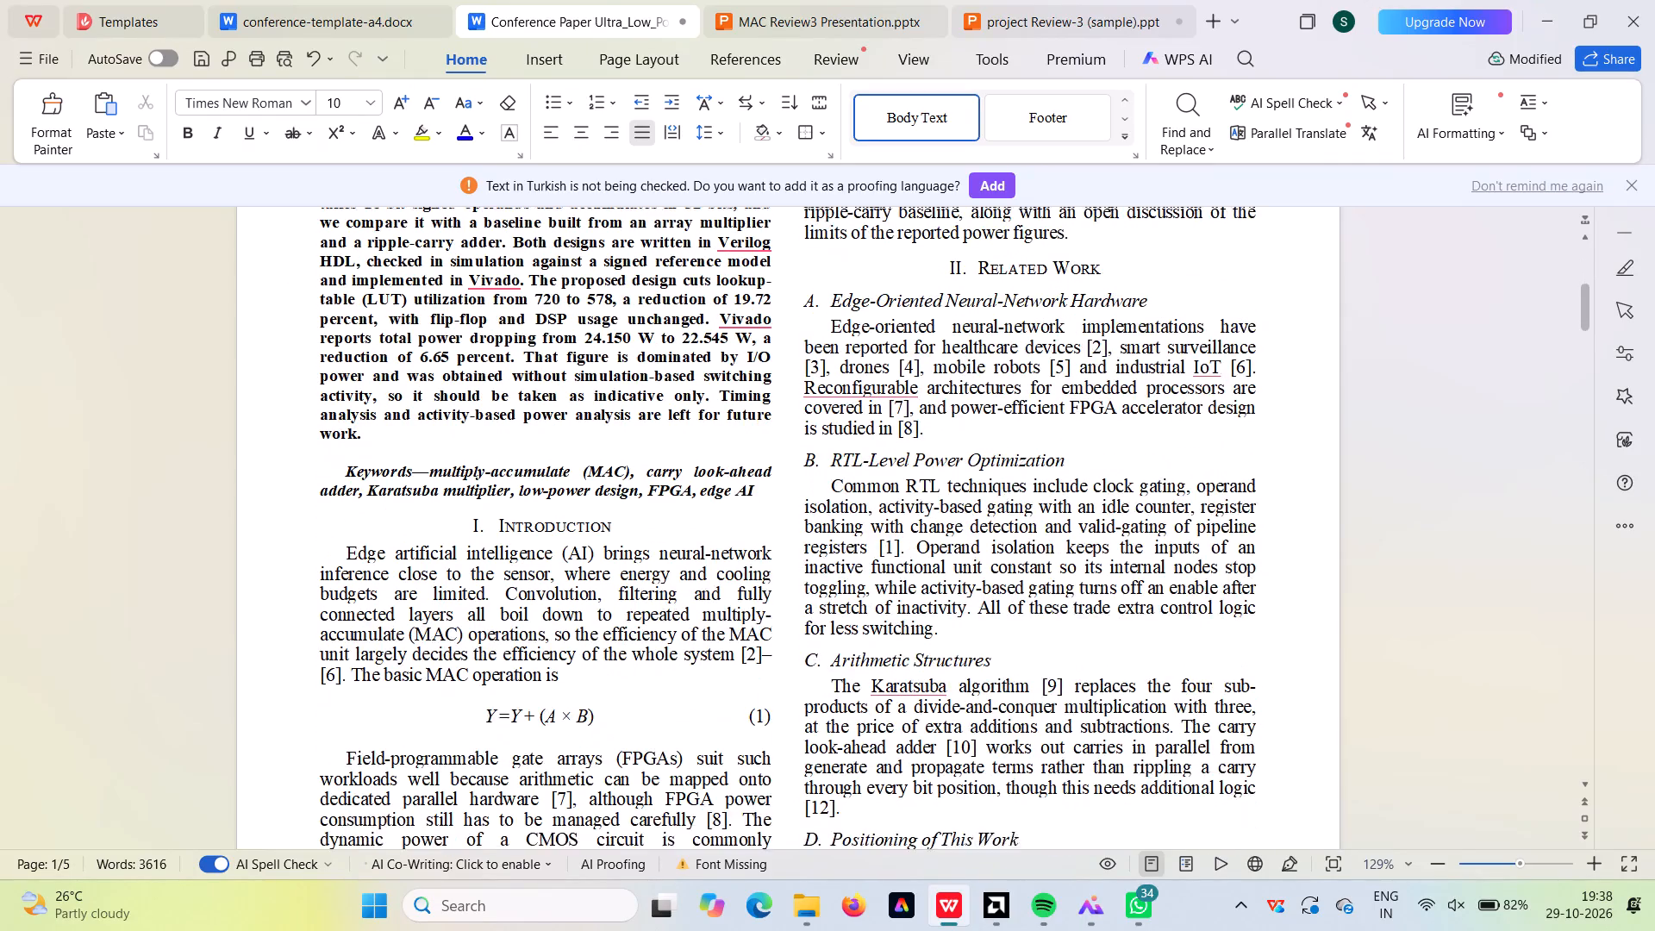
scroll(771, 678, down, 3)
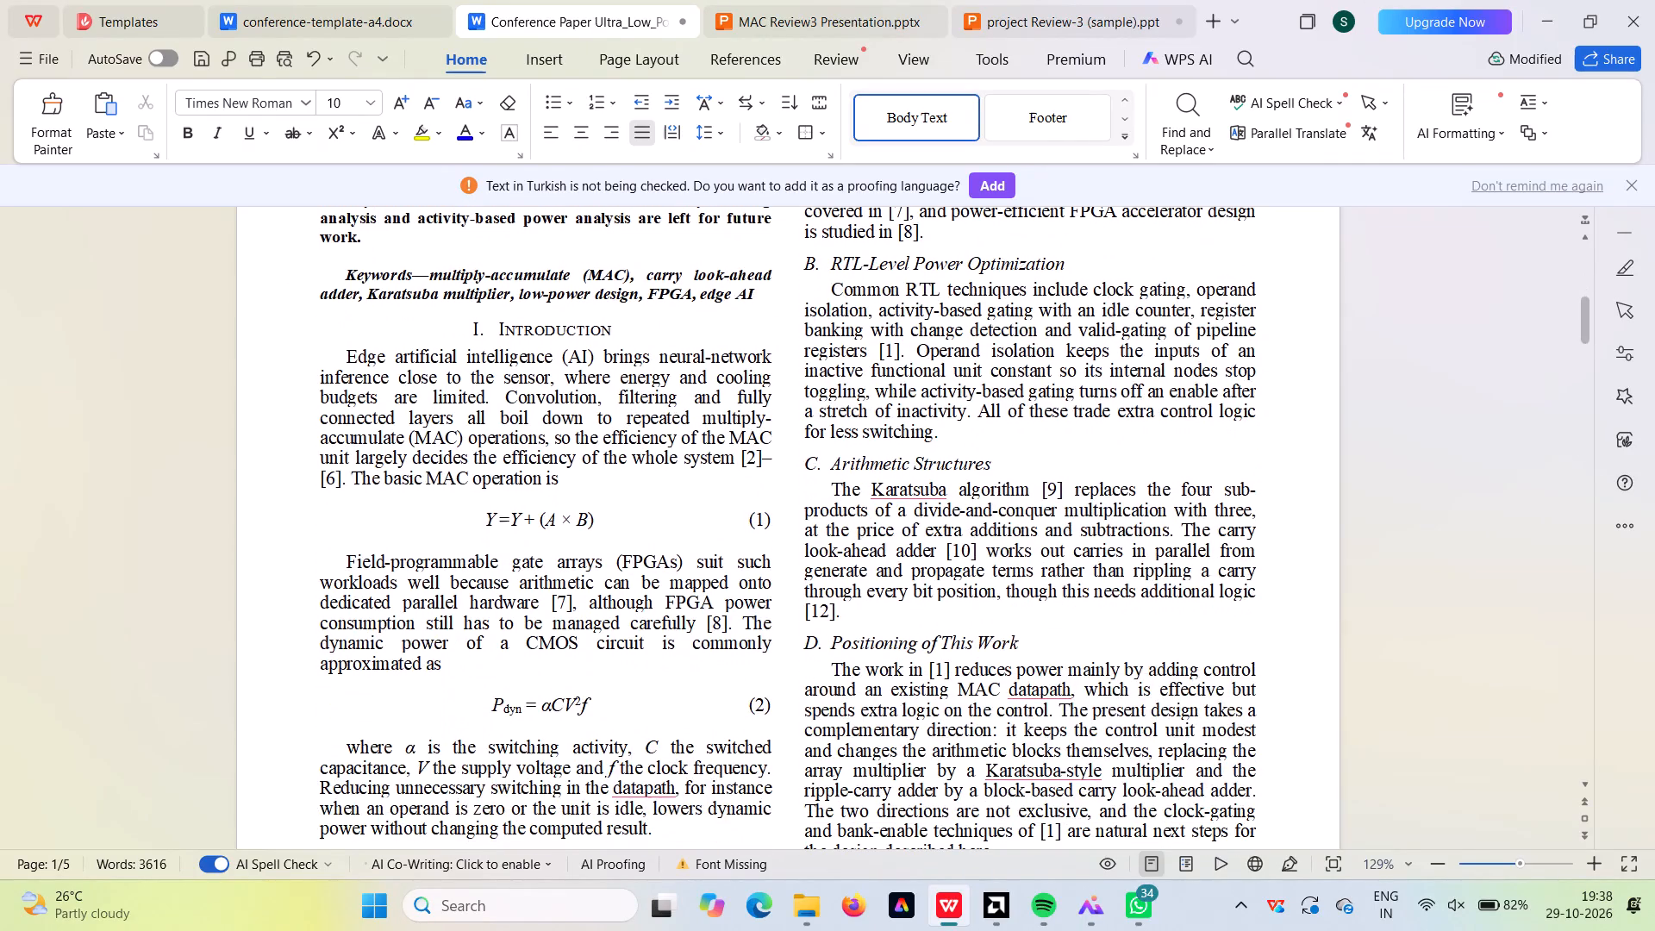
scroll(692, 708, down, 1)
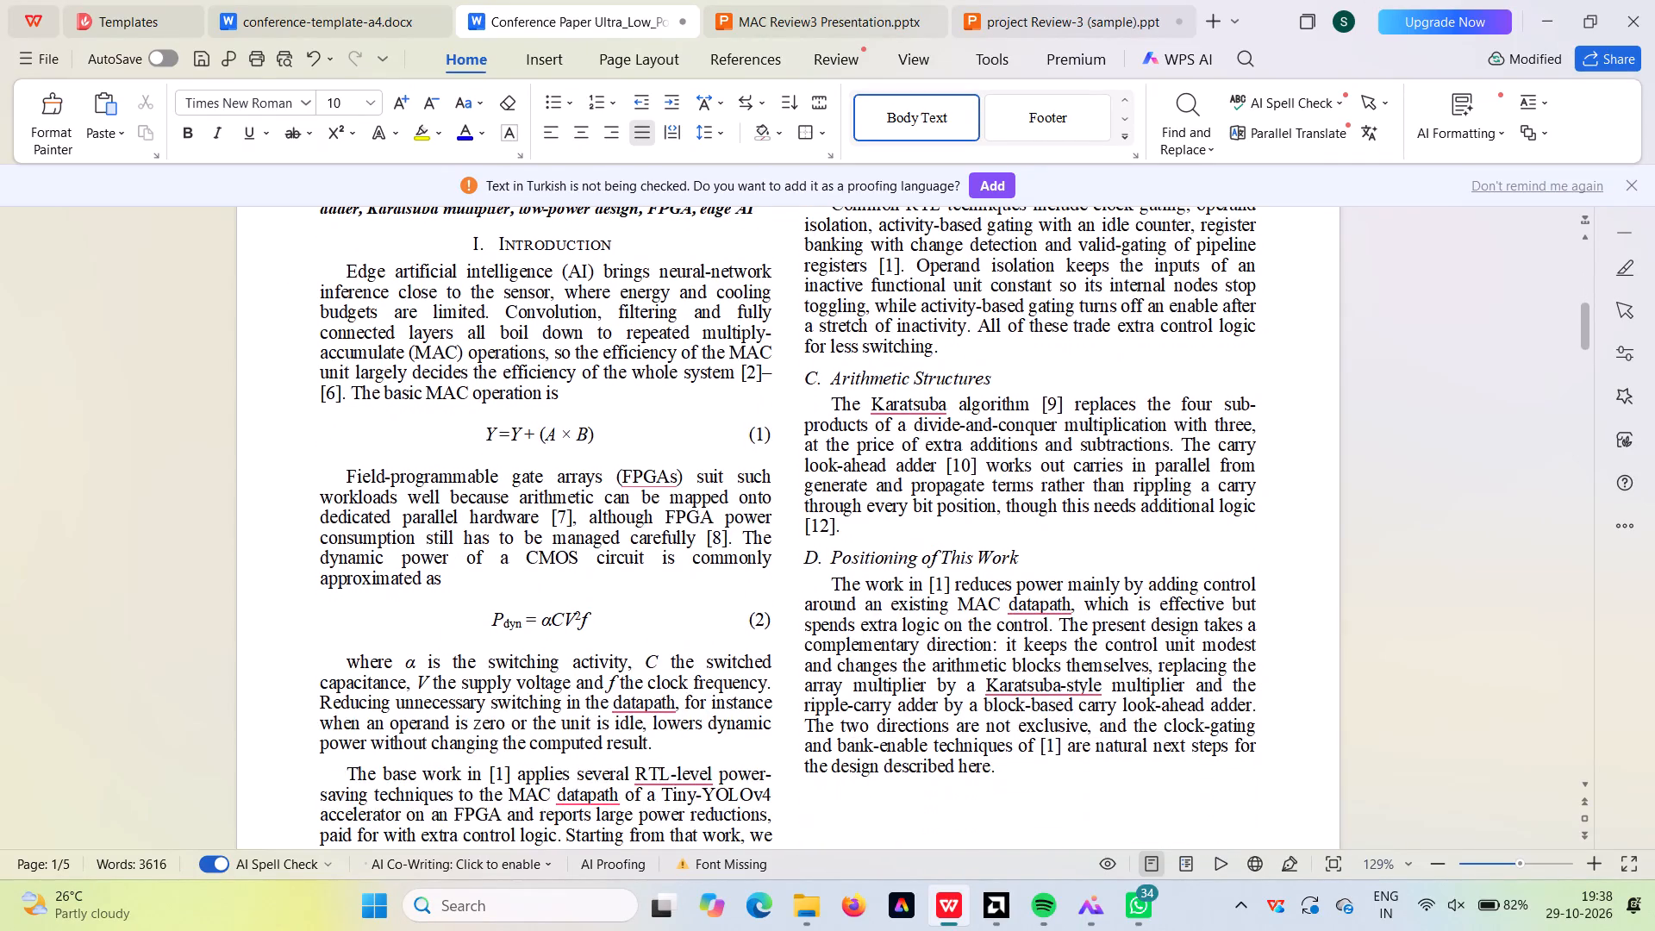
scroll(569, 742, down, 7)
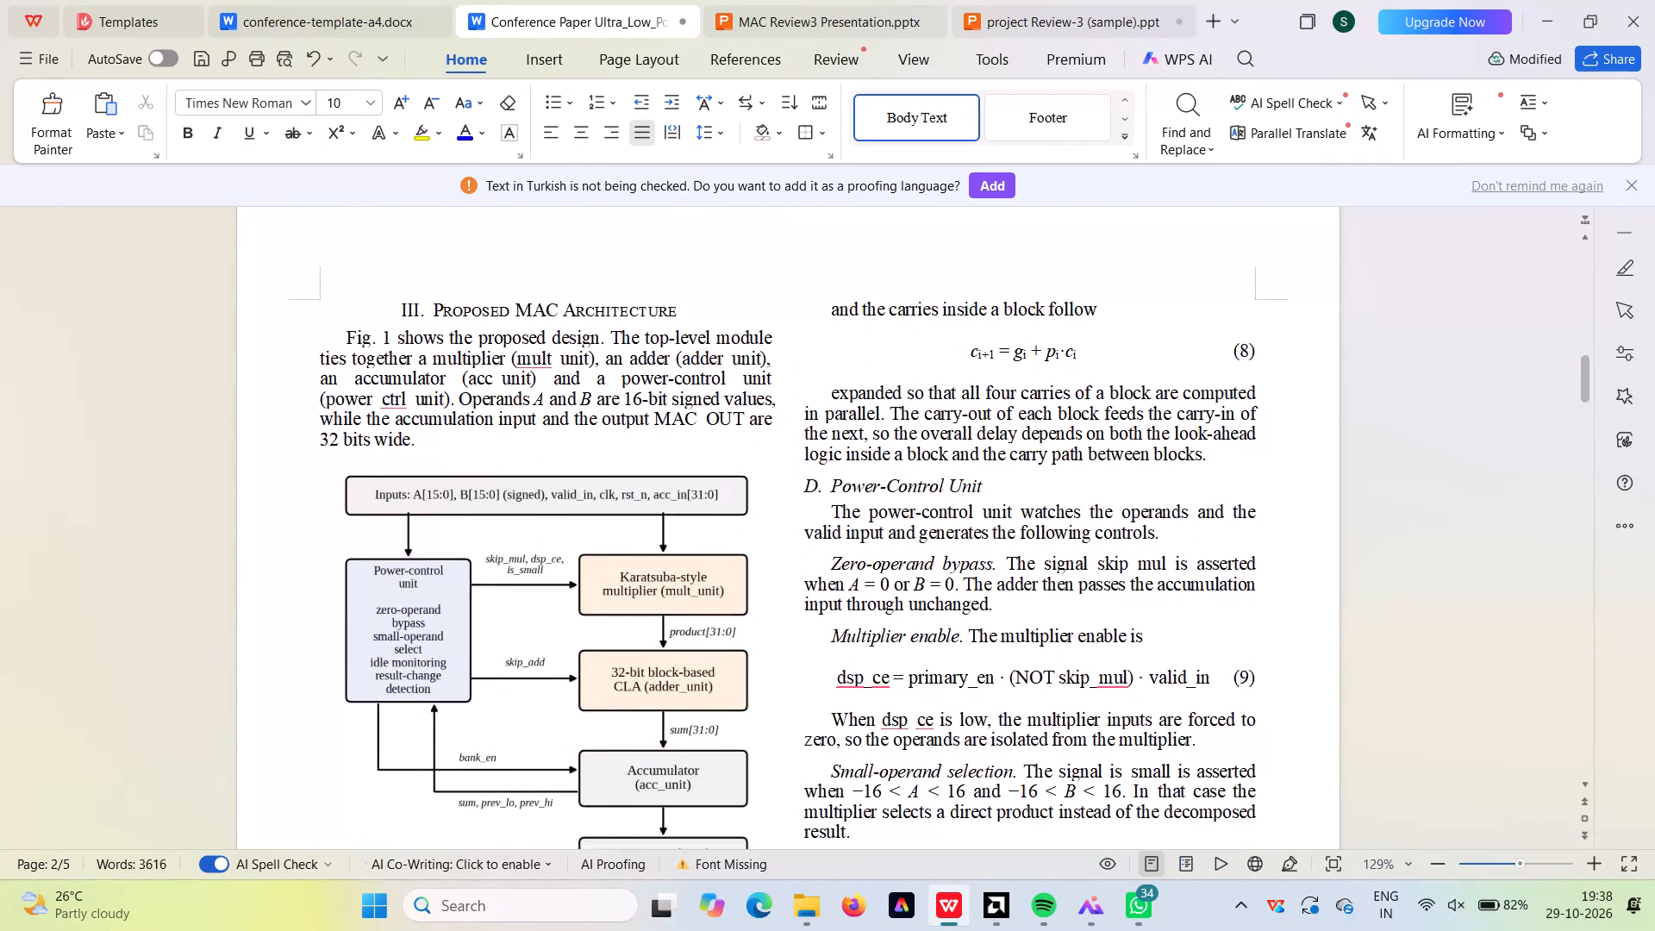
scroll(569, 742, down, 7)
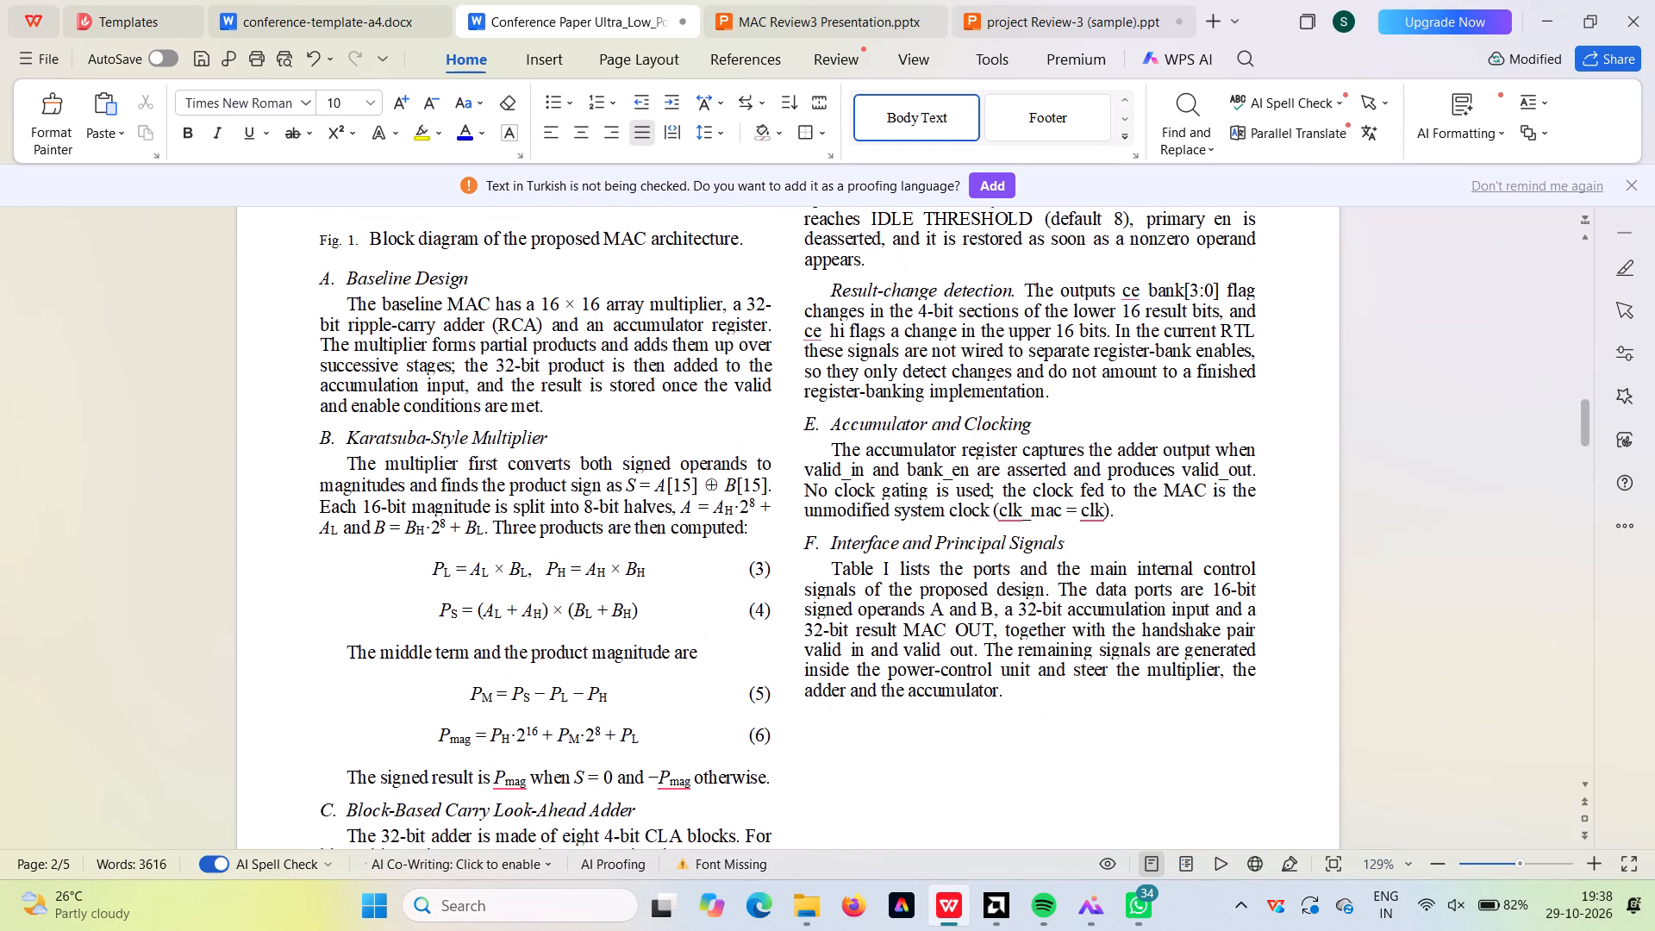
scroll(569, 742, down, 1)
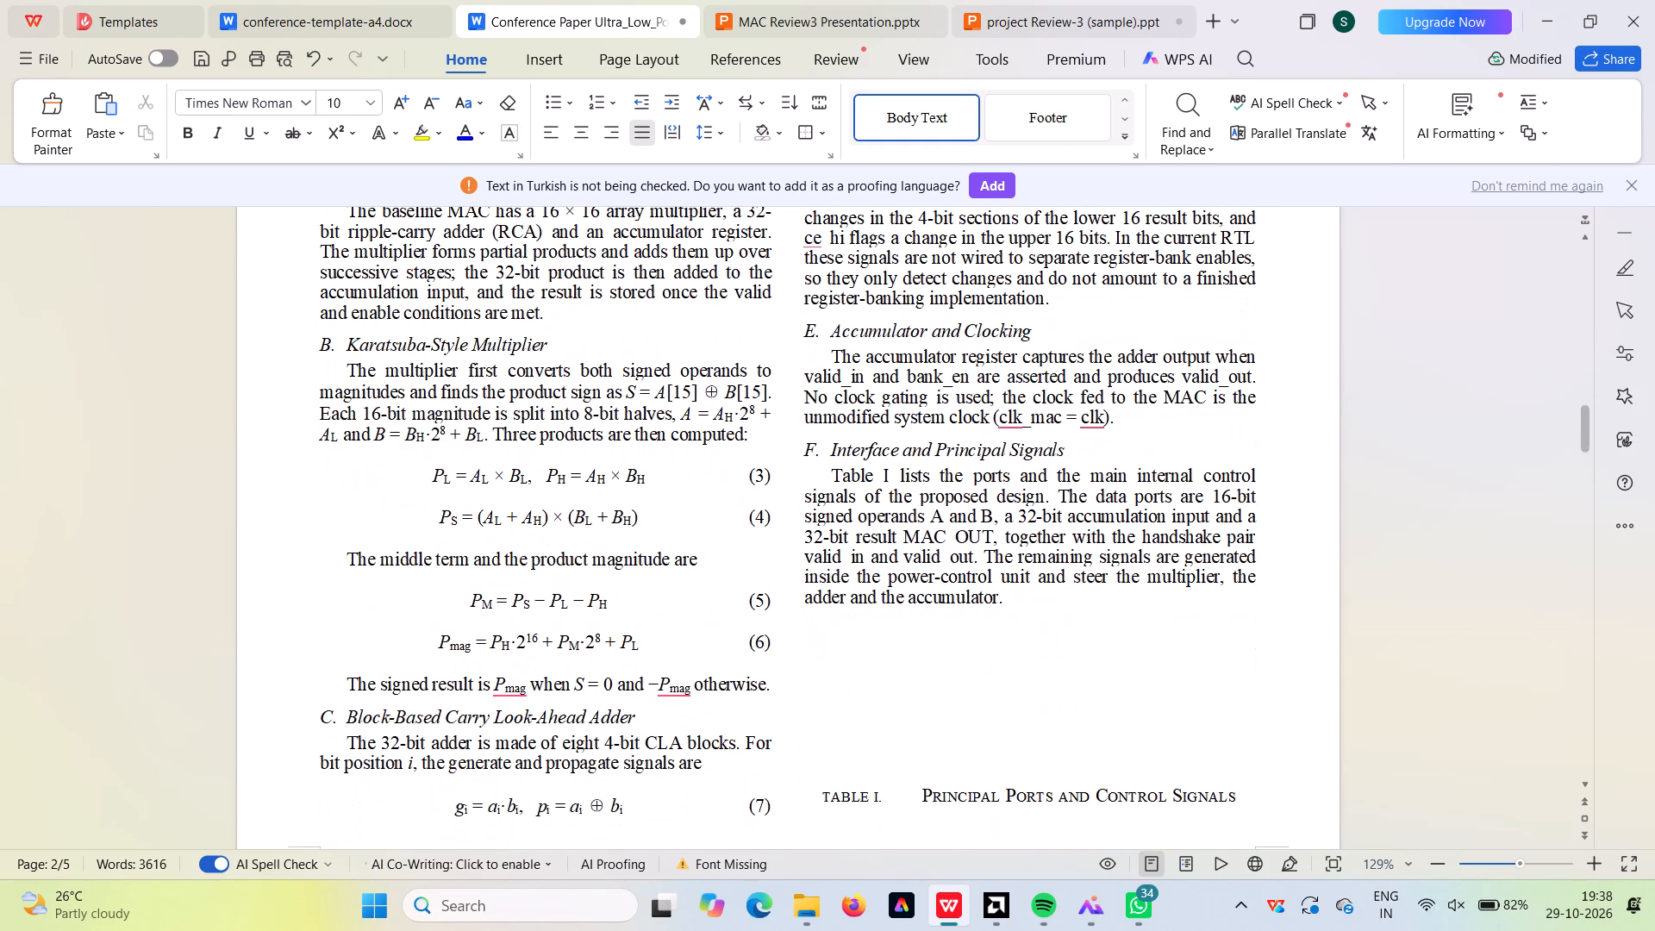
scroll(569, 742, down, 2)
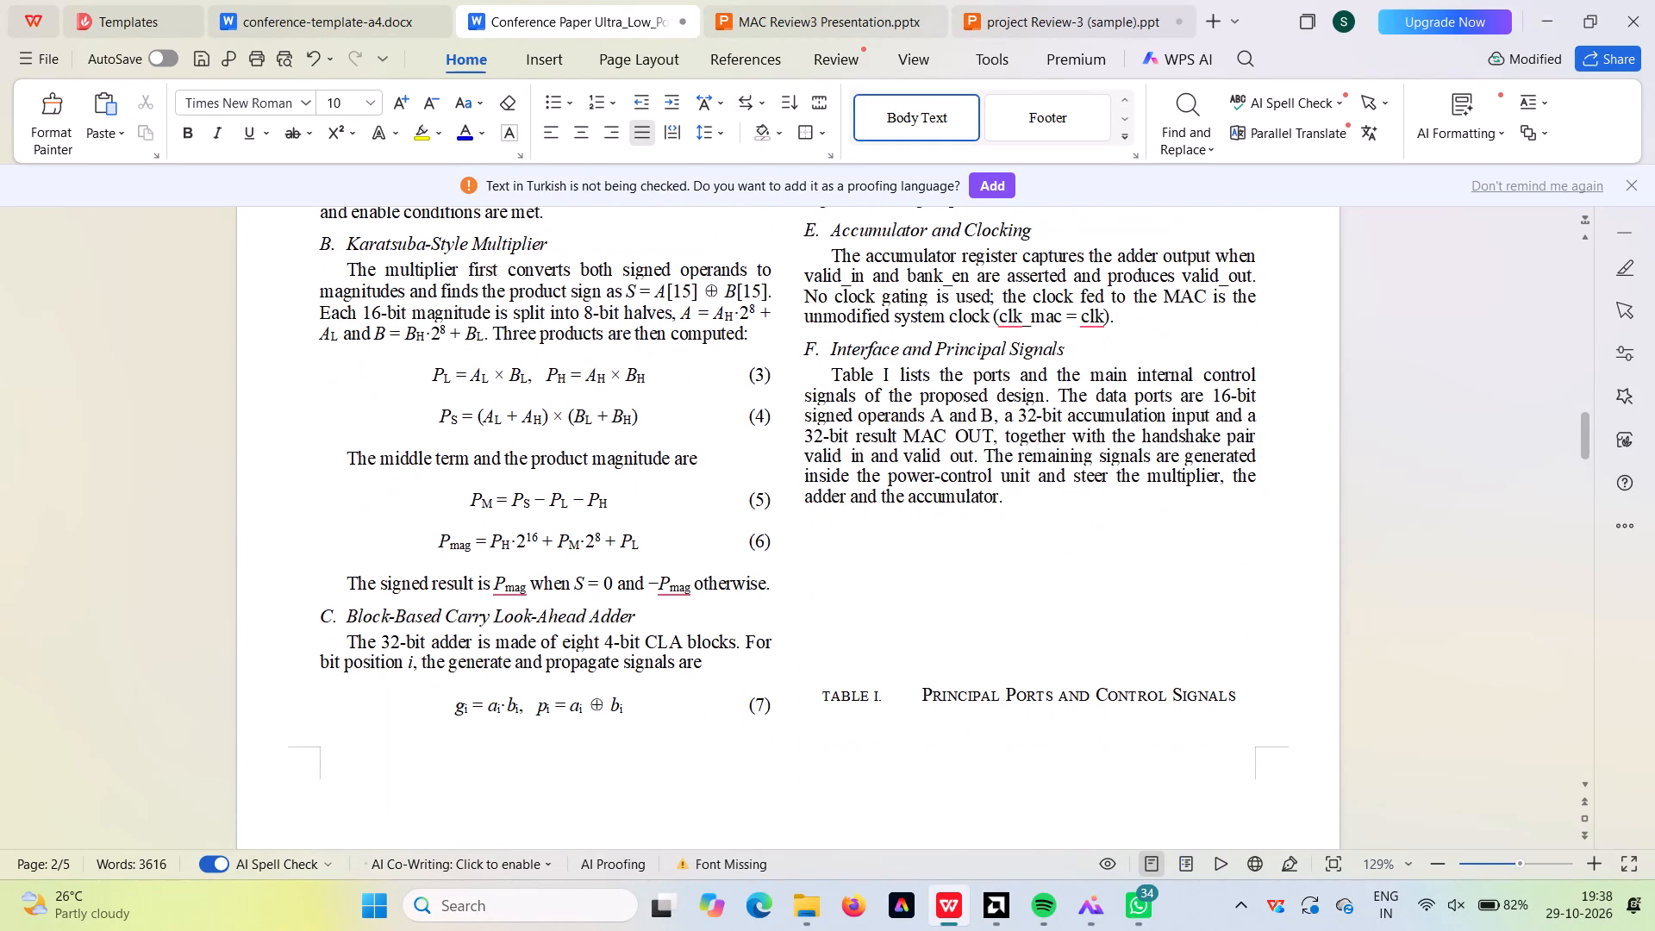
scroll(569, 742, down, 1)
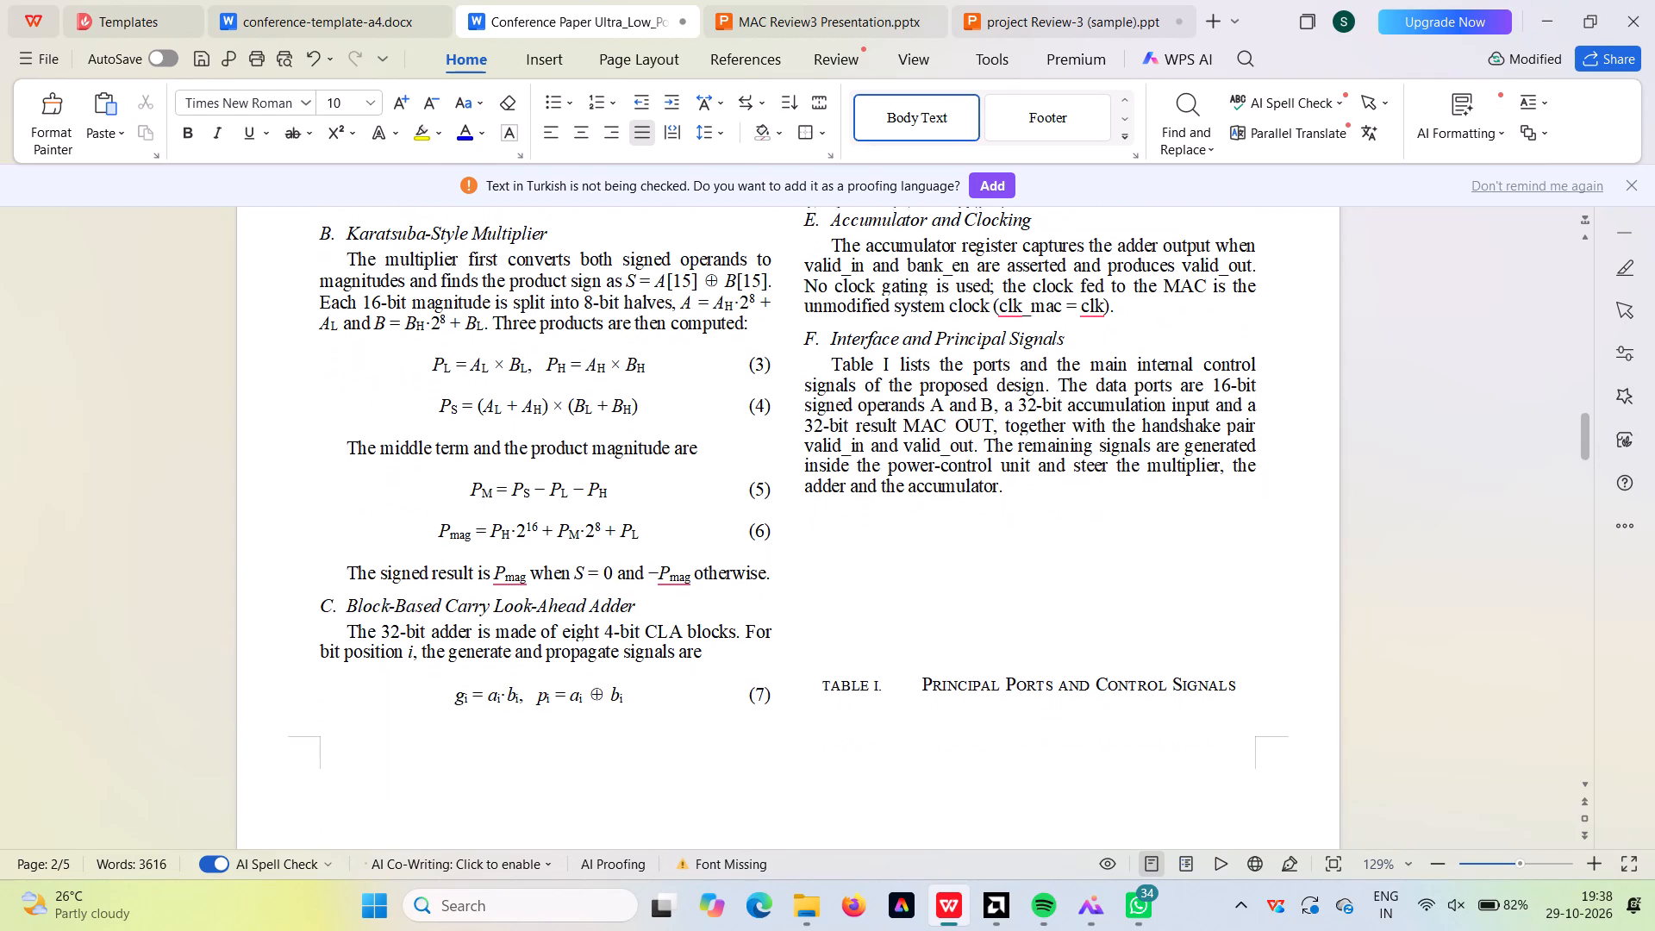
scroll(569, 742, down, 6)
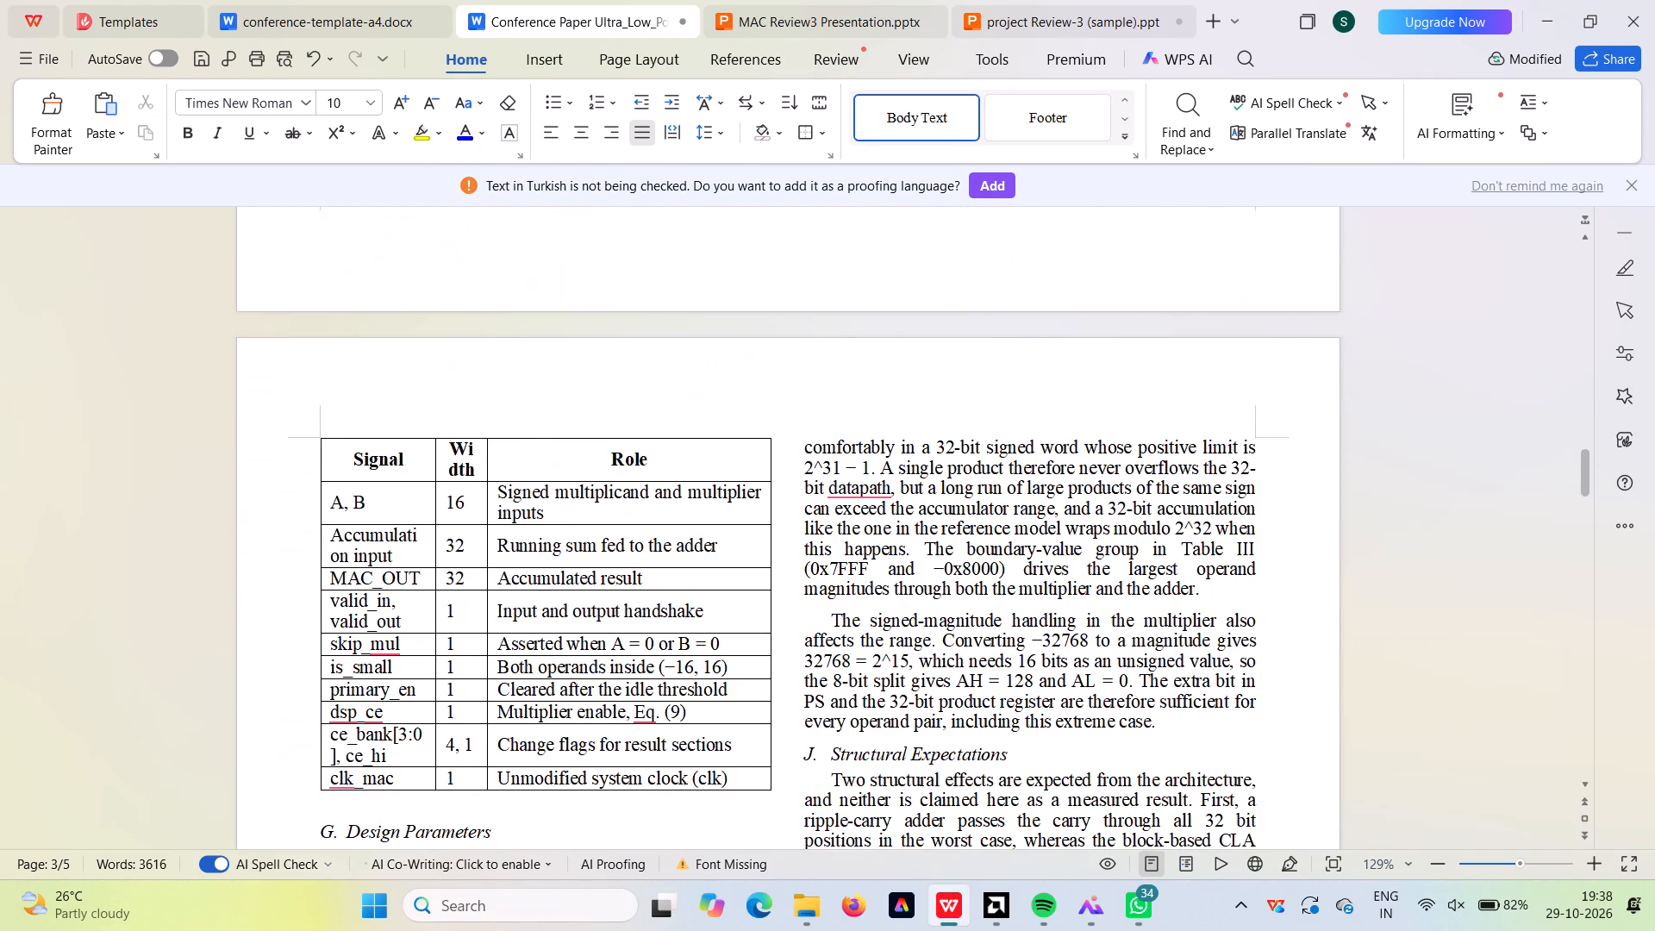
scroll(569, 742, down, 7)
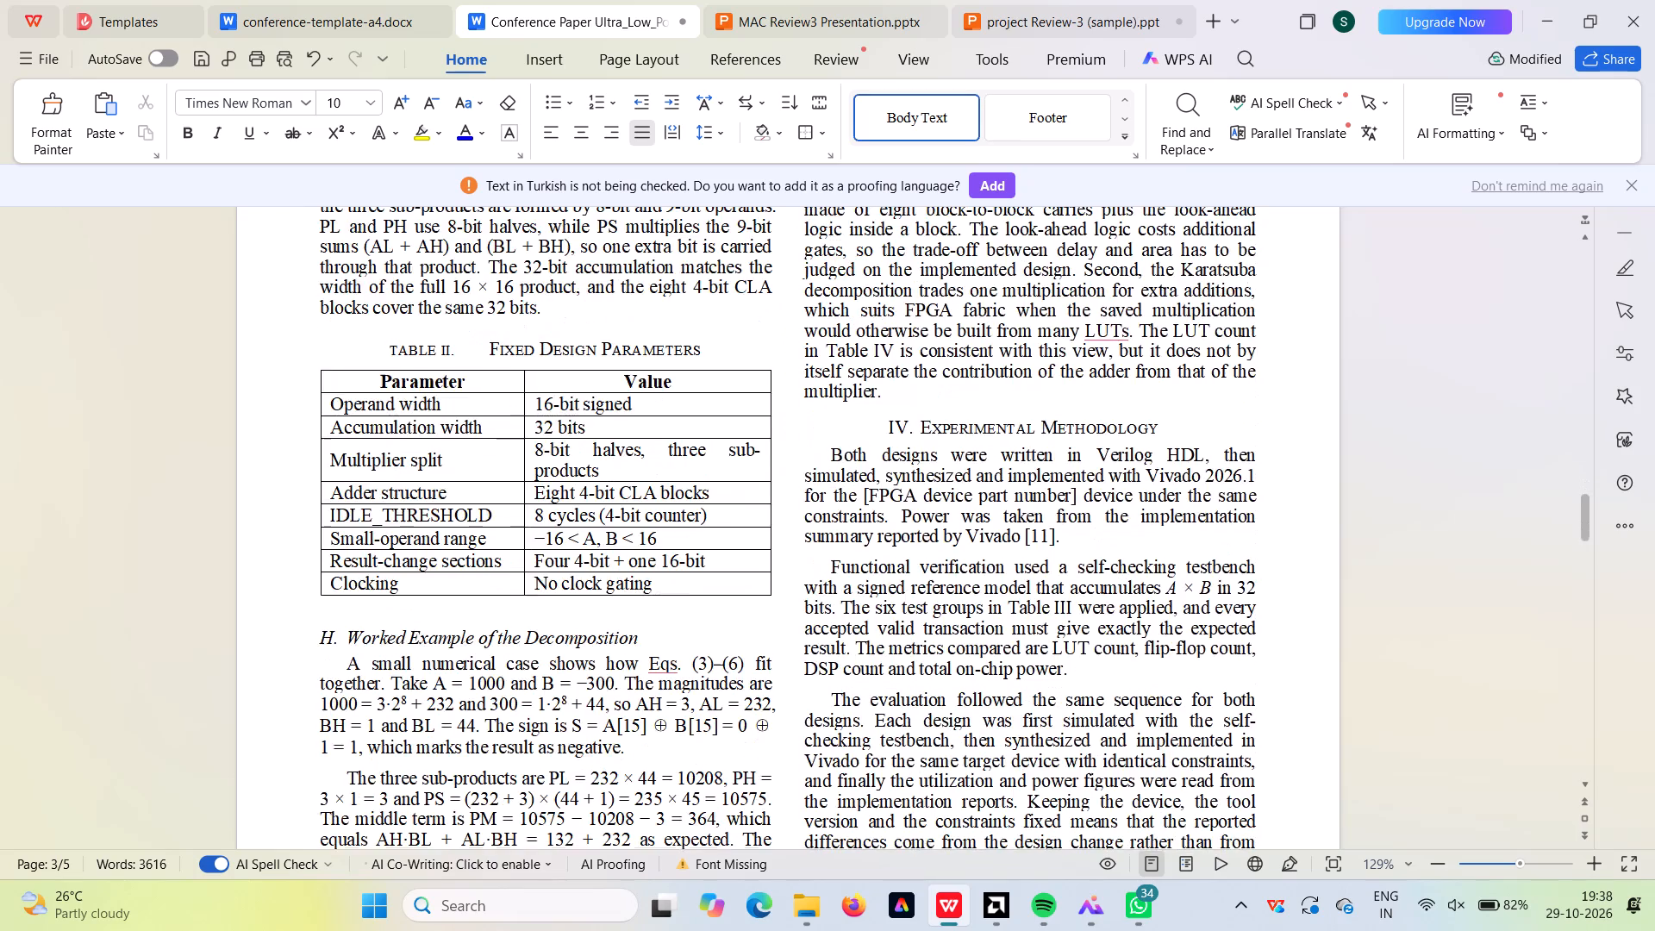
scroll(569, 742, down, 2)
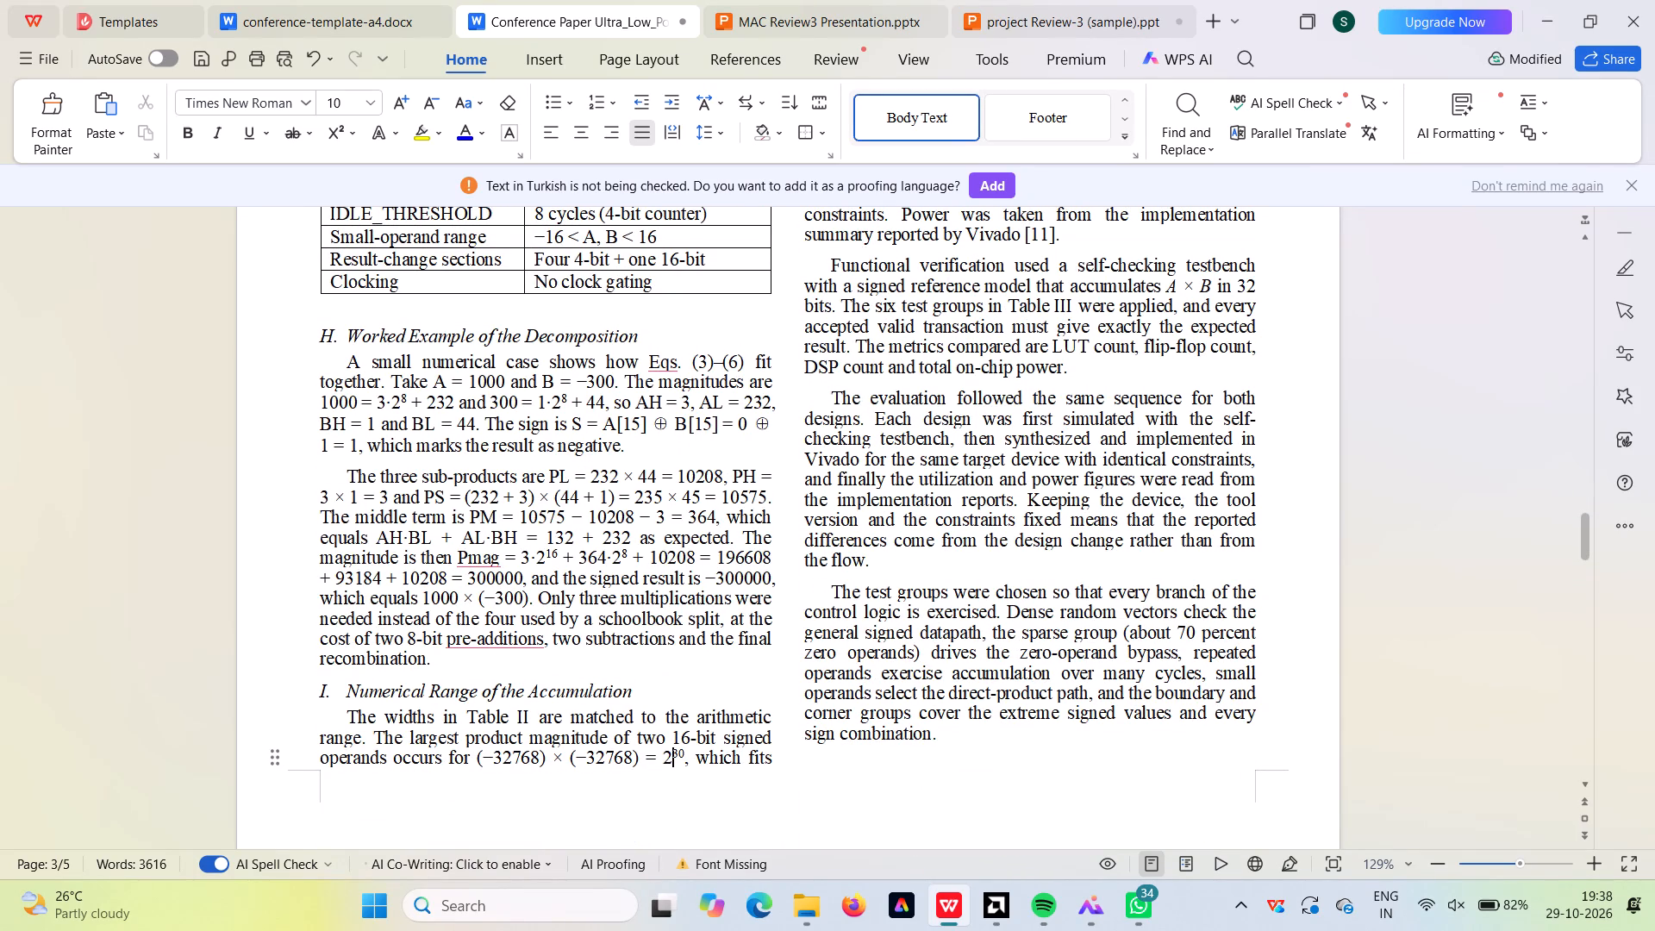
scroll(639, 574, down, 2)
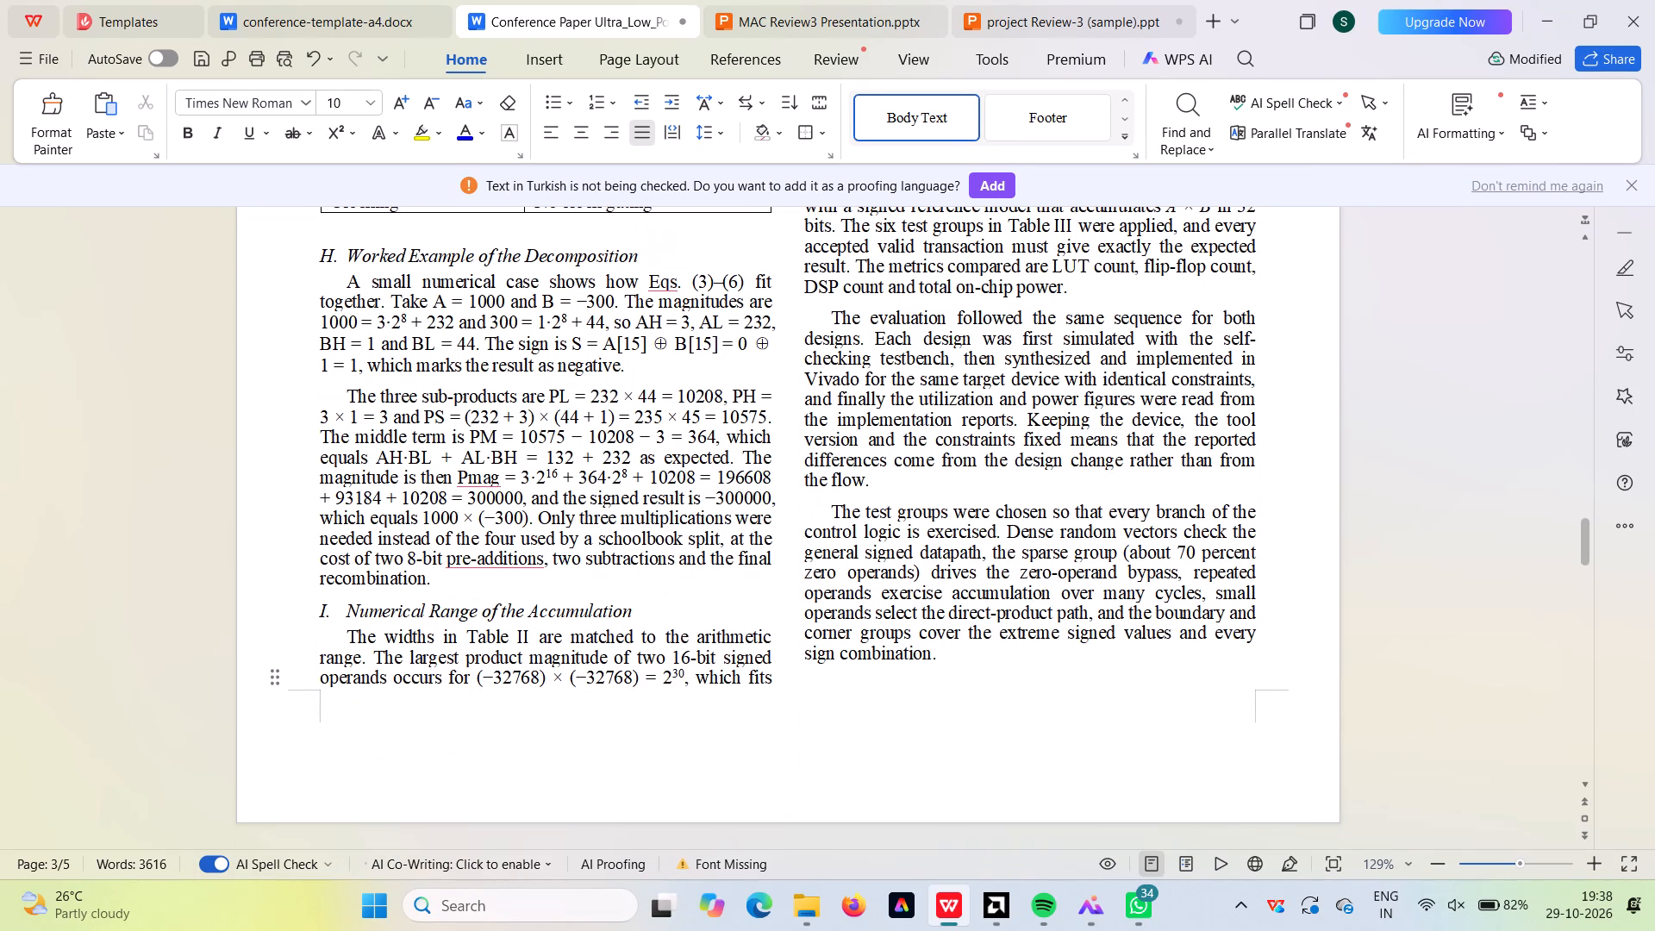
scroll(639, 574, down, 4)
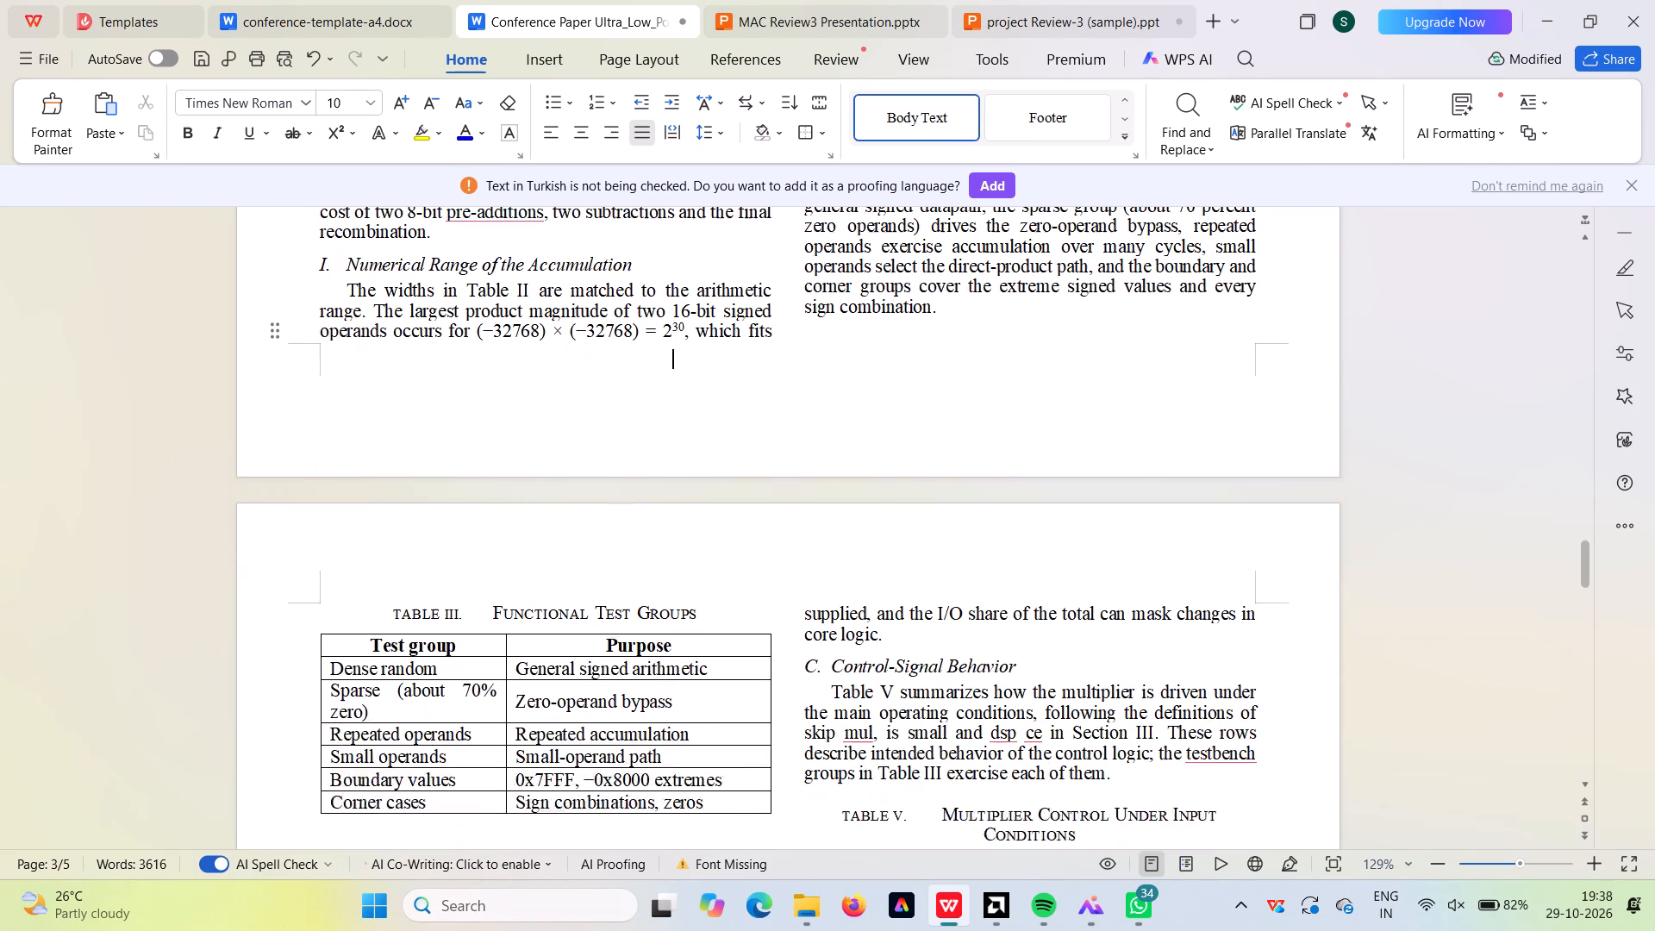
scroll(639, 574, down, 7)
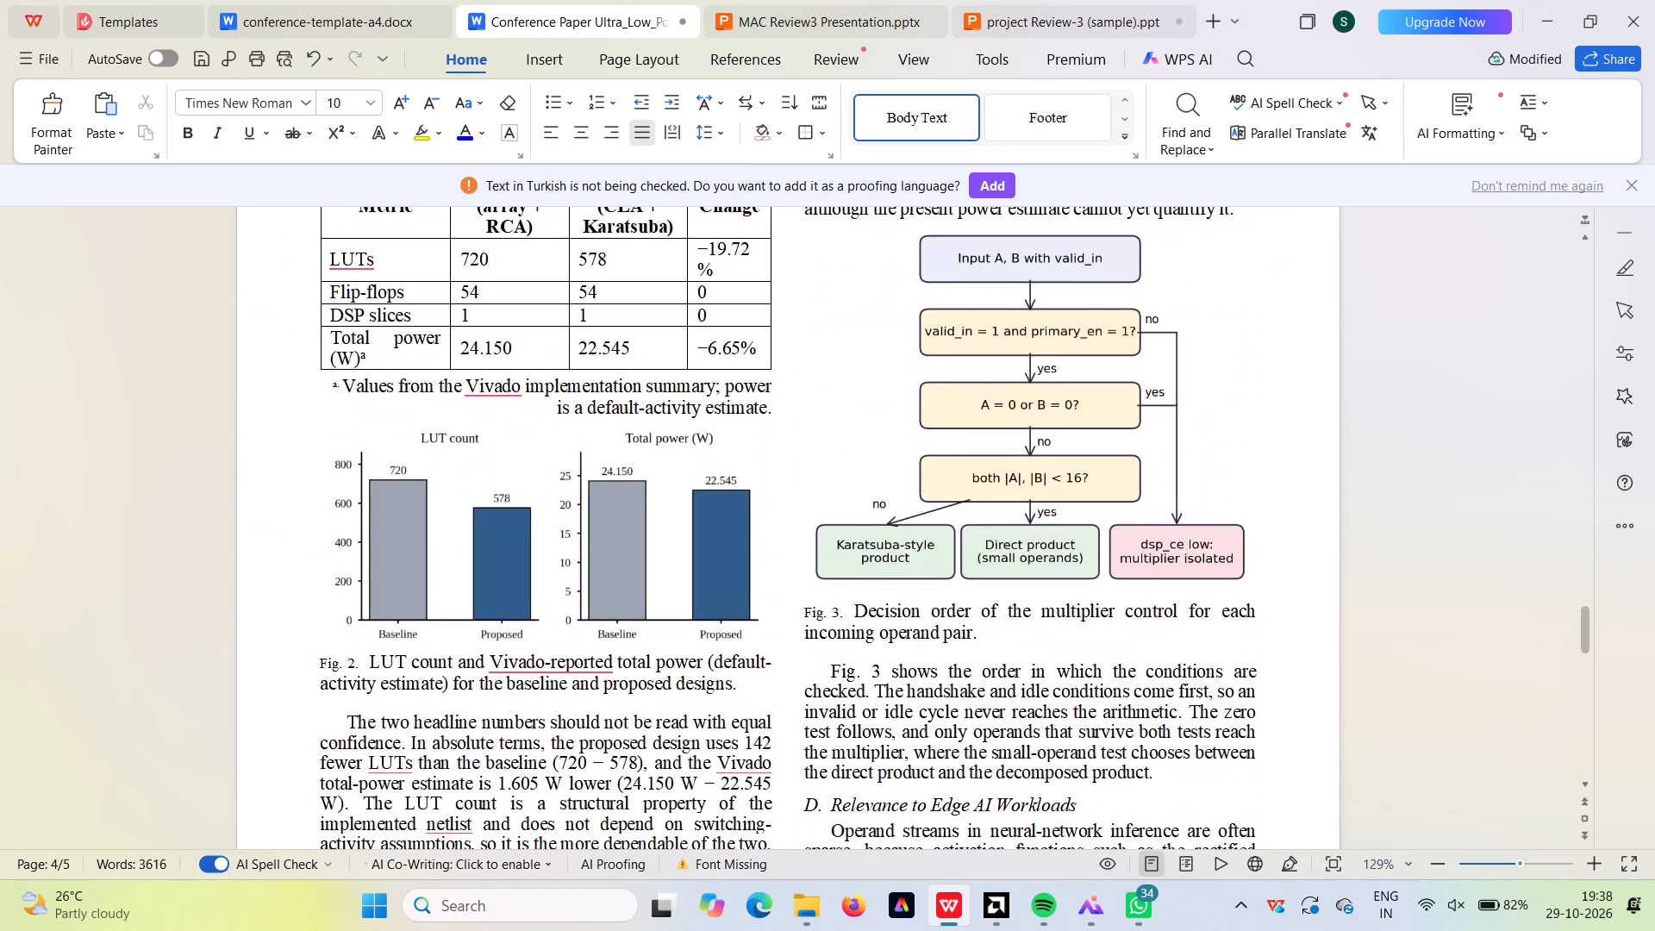
scroll(639, 574, down, 11)
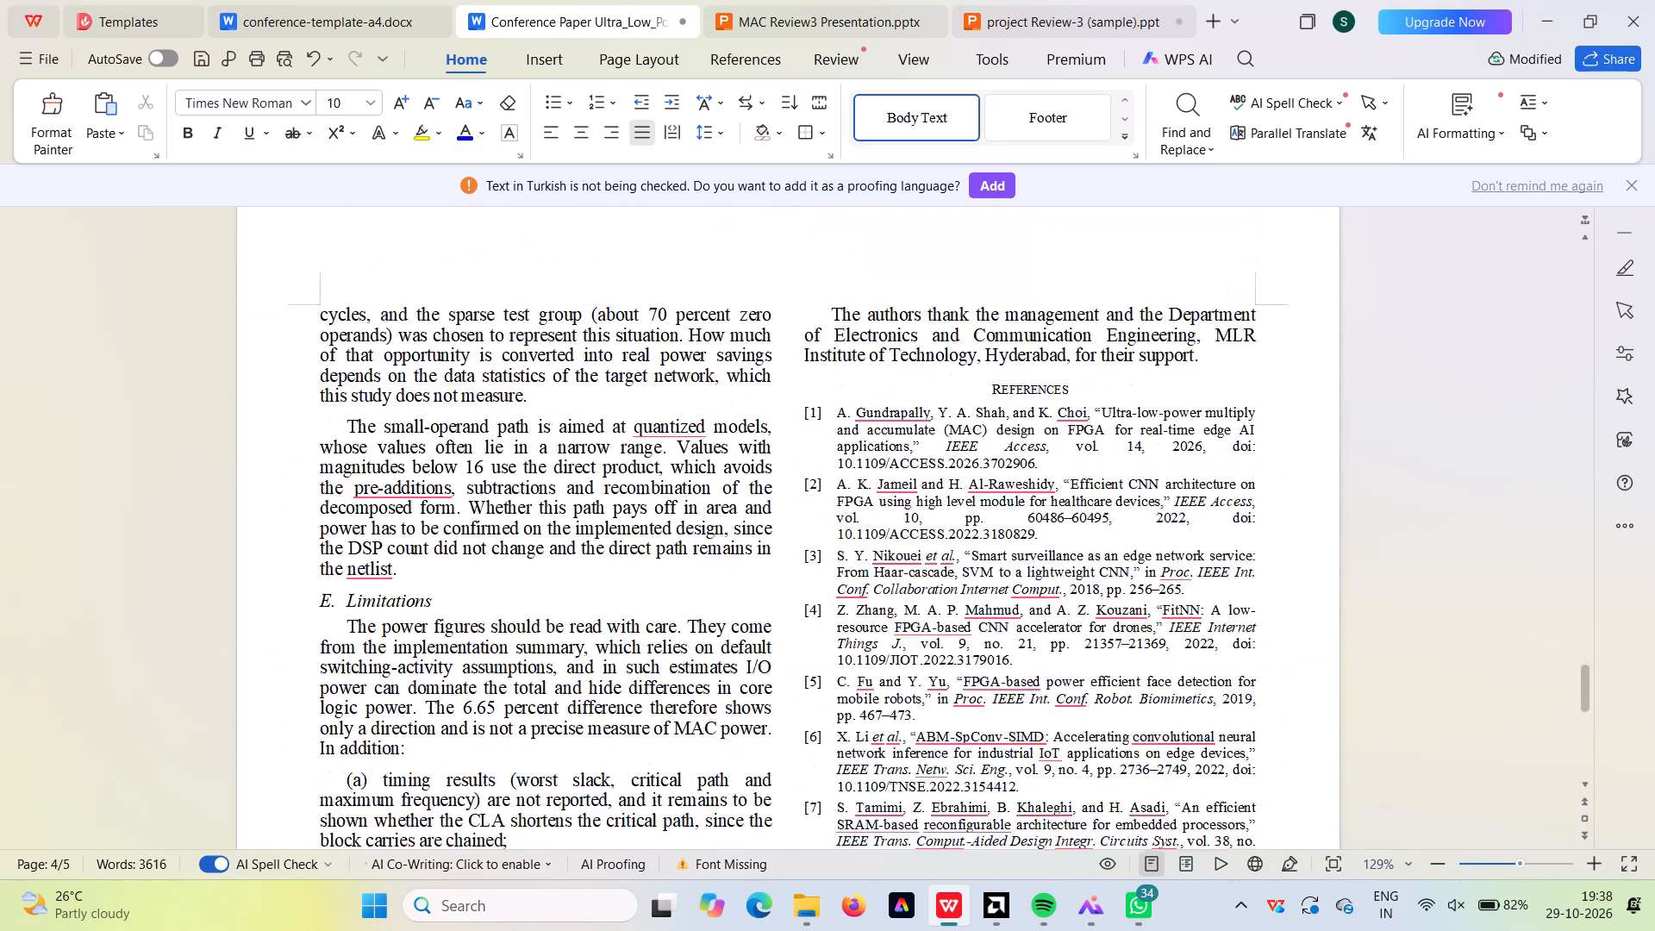
scroll(639, 574, down, 6)
Check the paper backward from the conclusion and references to the results table and figures on page 4.
scroll(709, 439, up, 1)
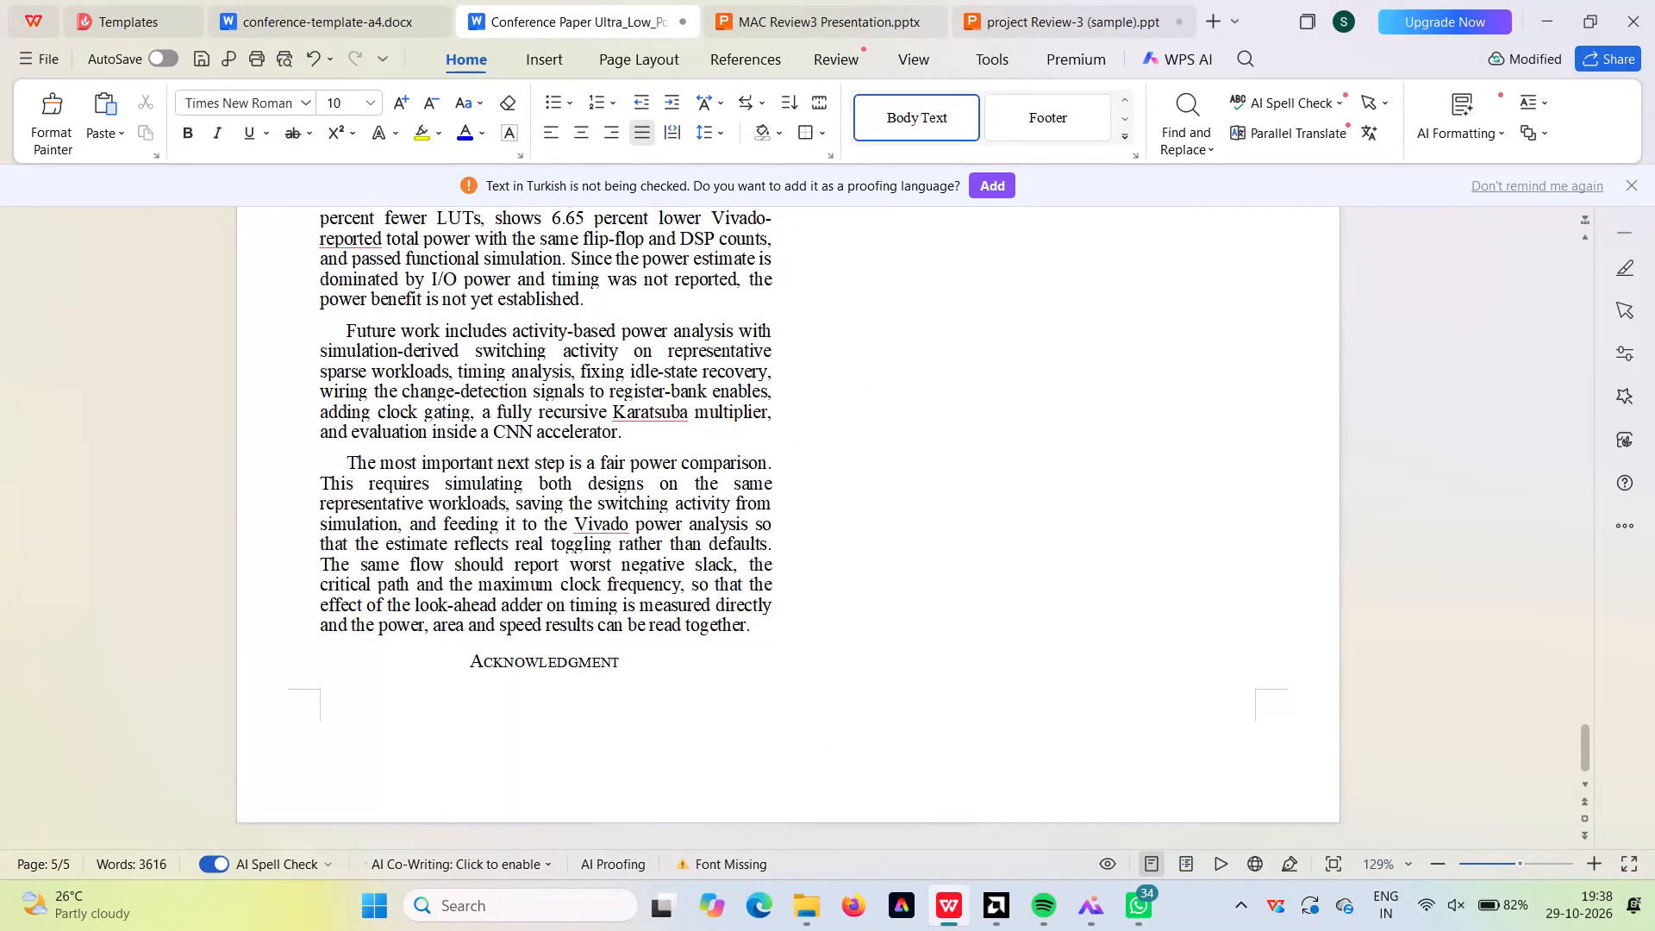
scroll(709, 439, up, 5)
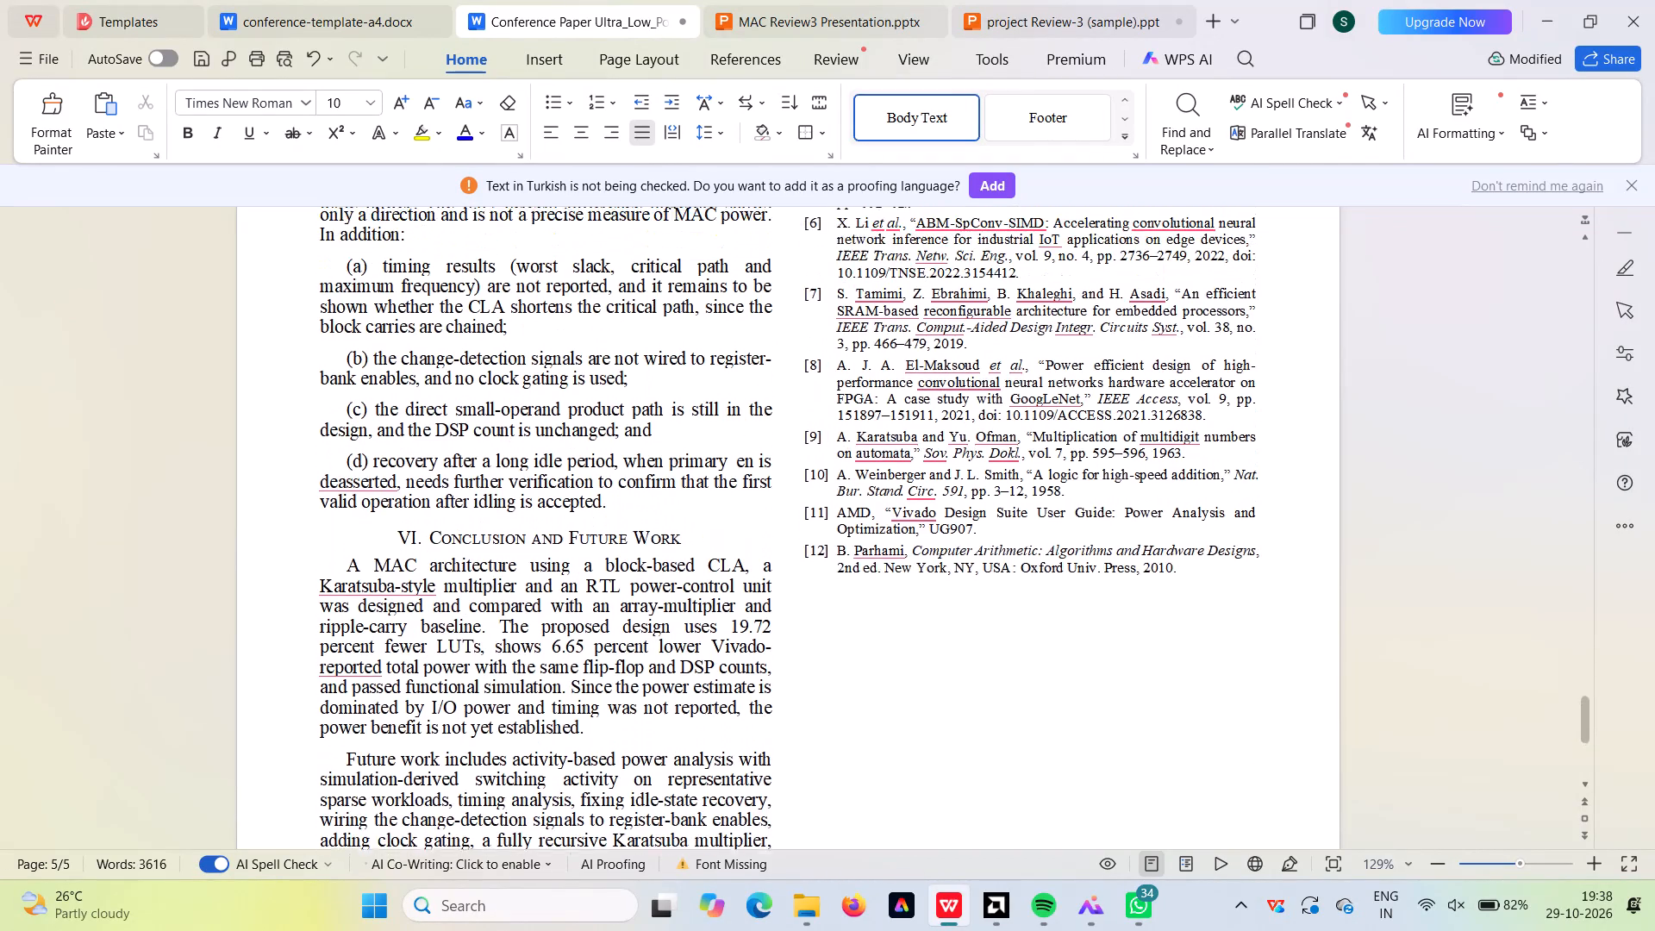
scroll(709, 439, up, 2)
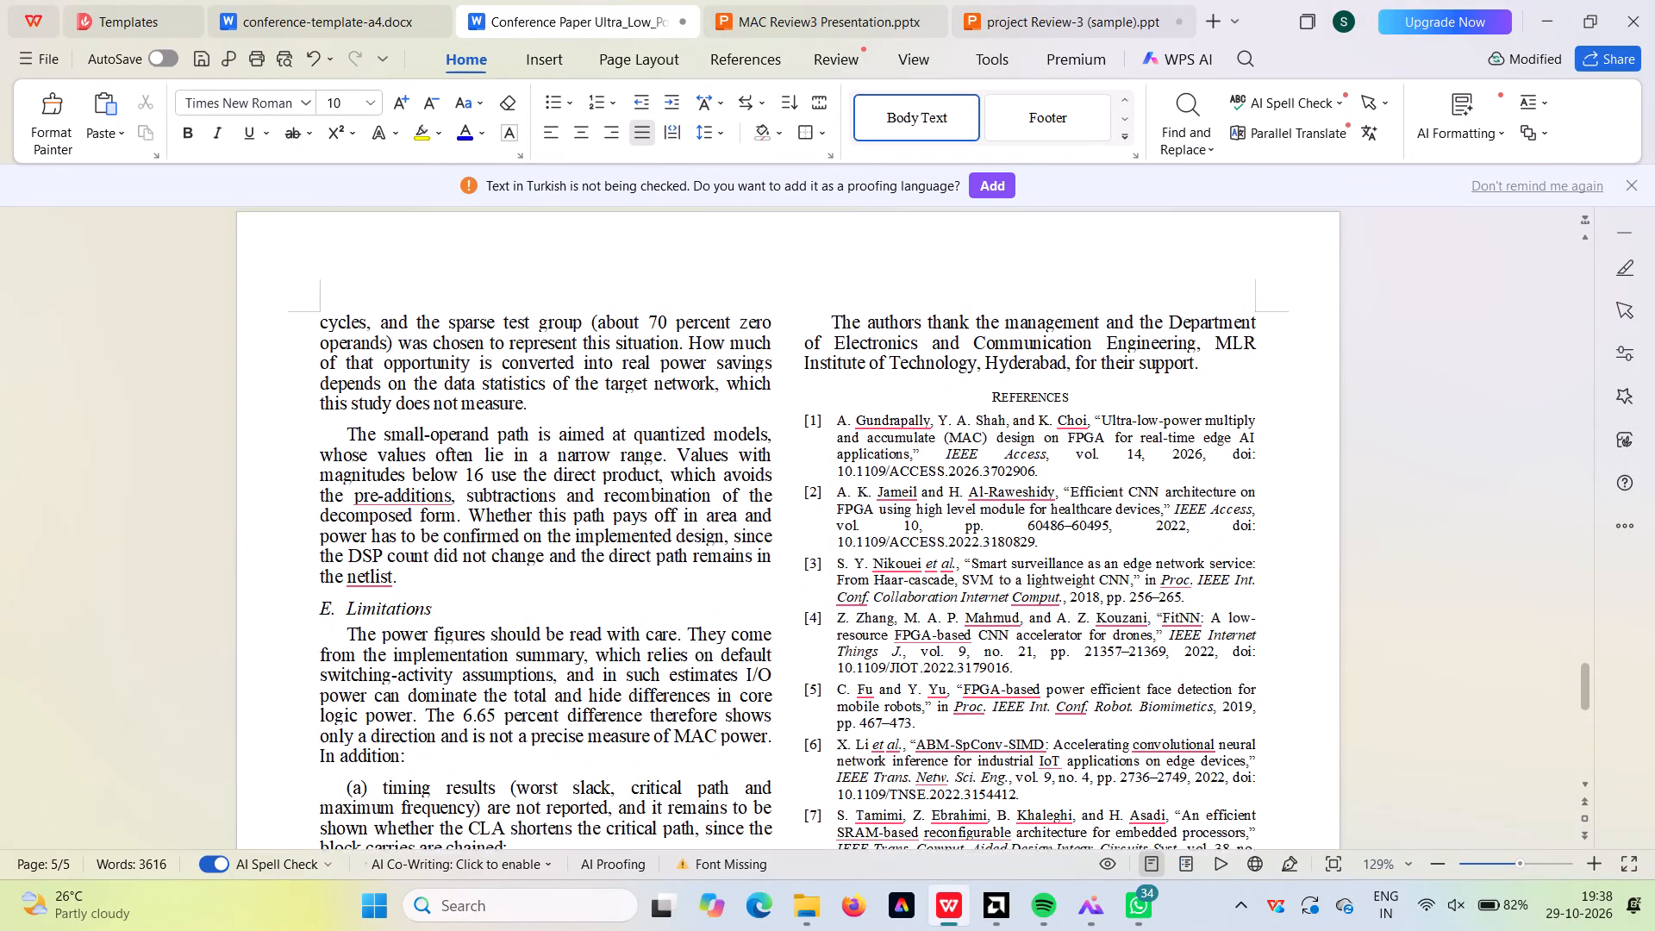
scroll(709, 439, up, 5)
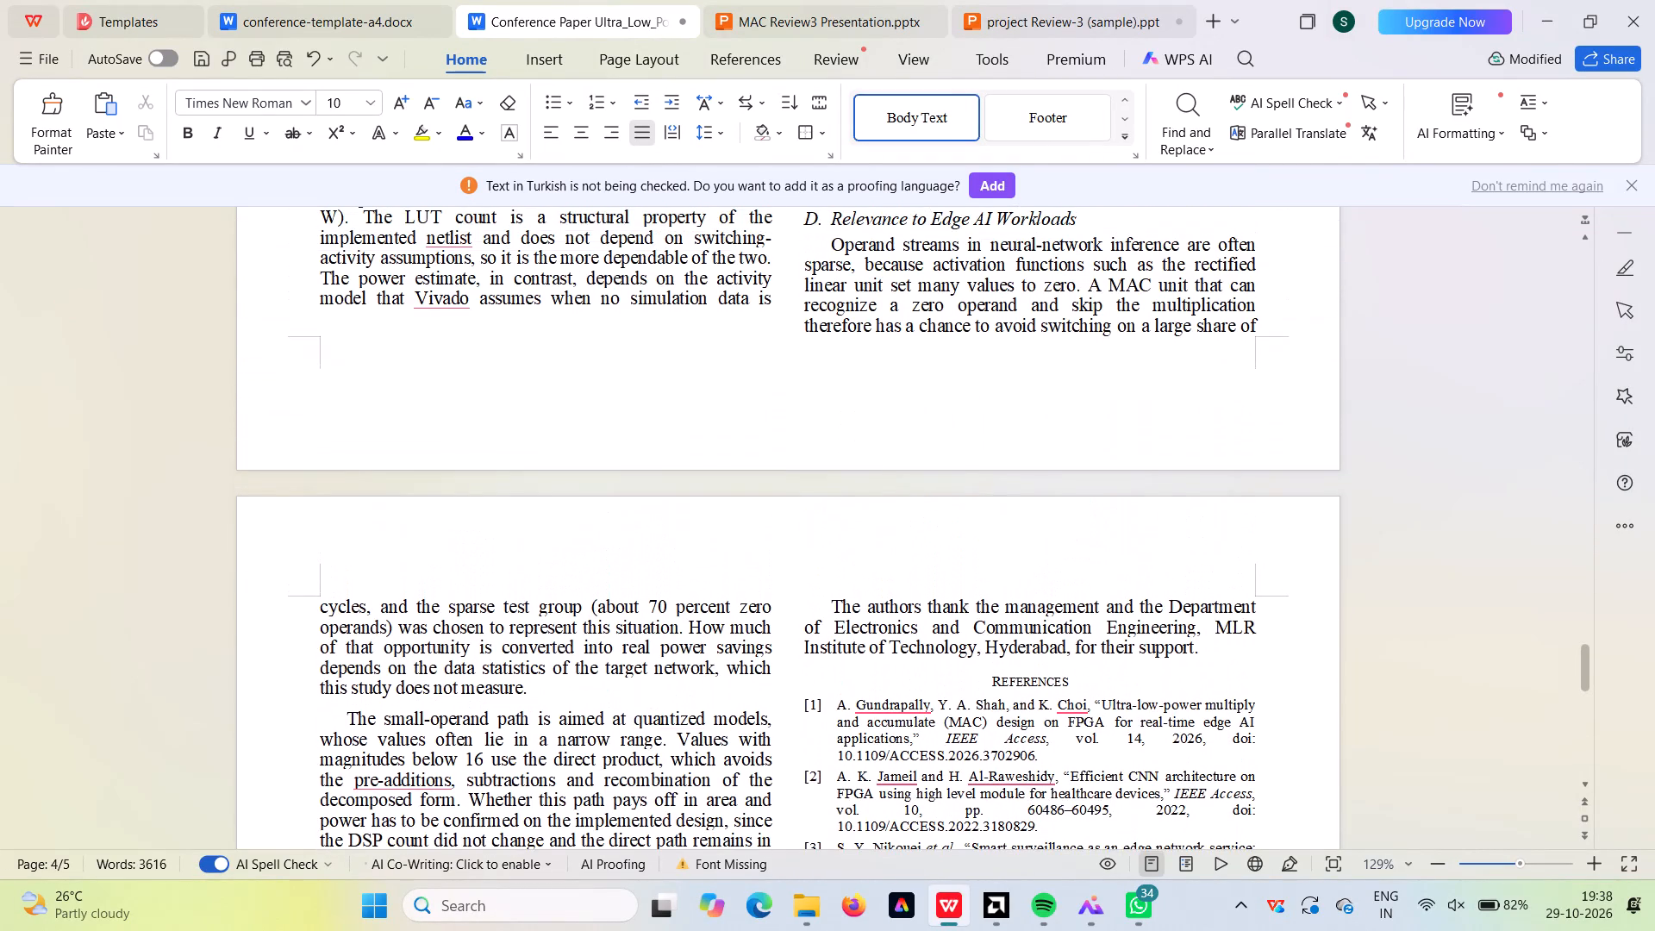
scroll(709, 439, up, 3)
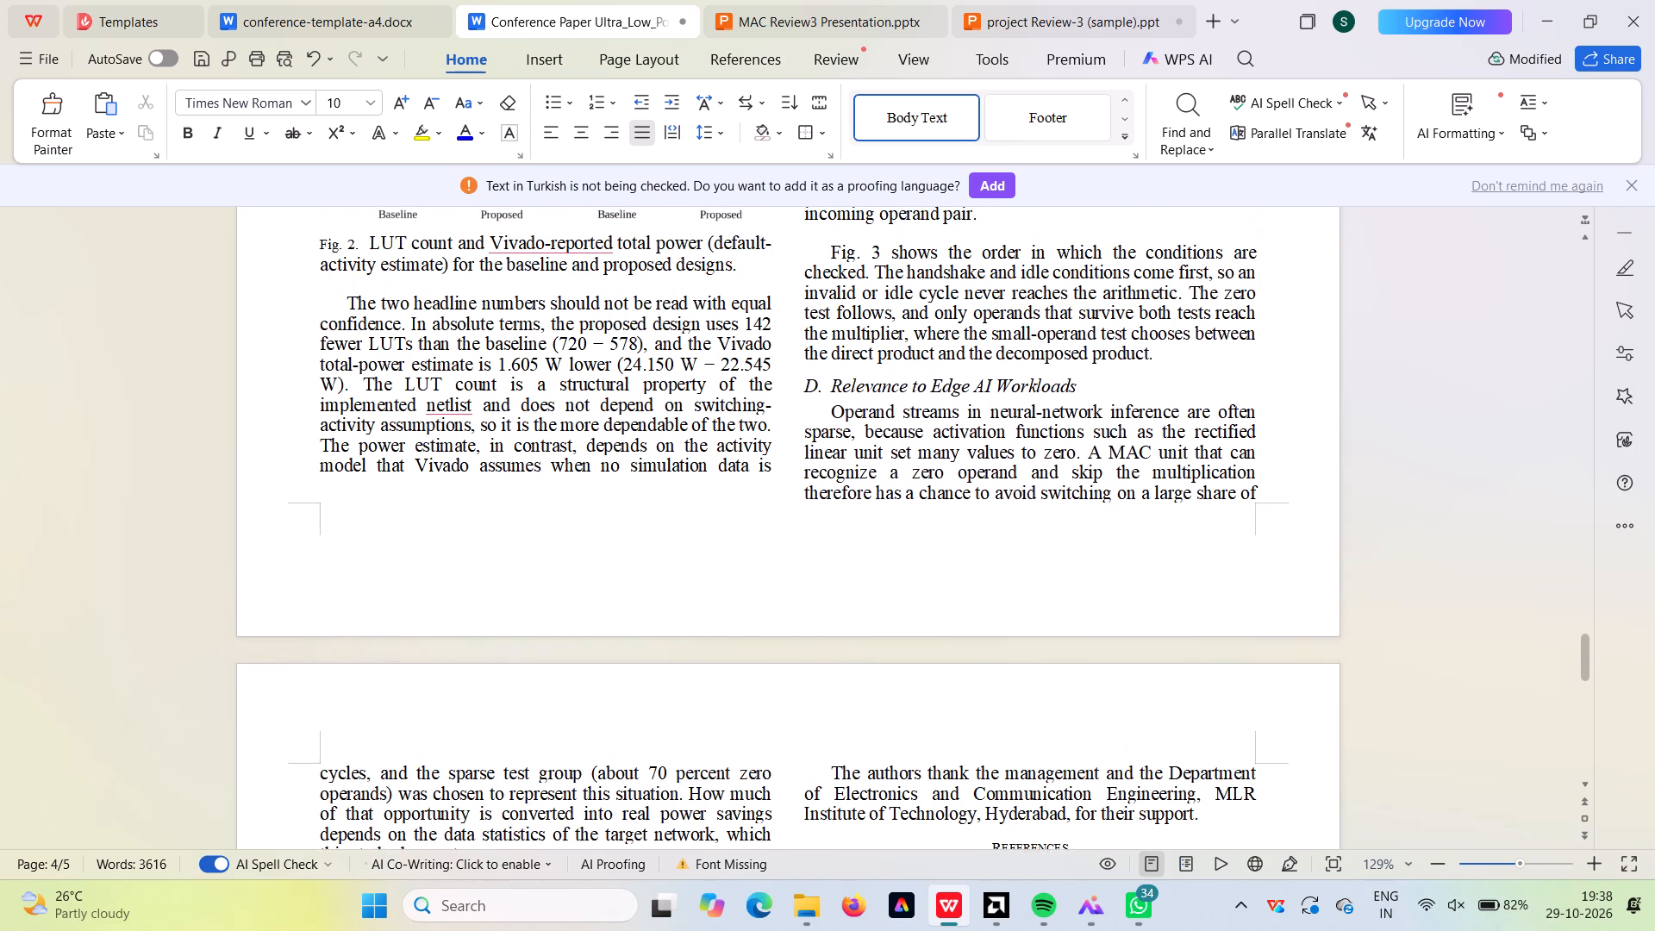
scroll(709, 439, up, 6)
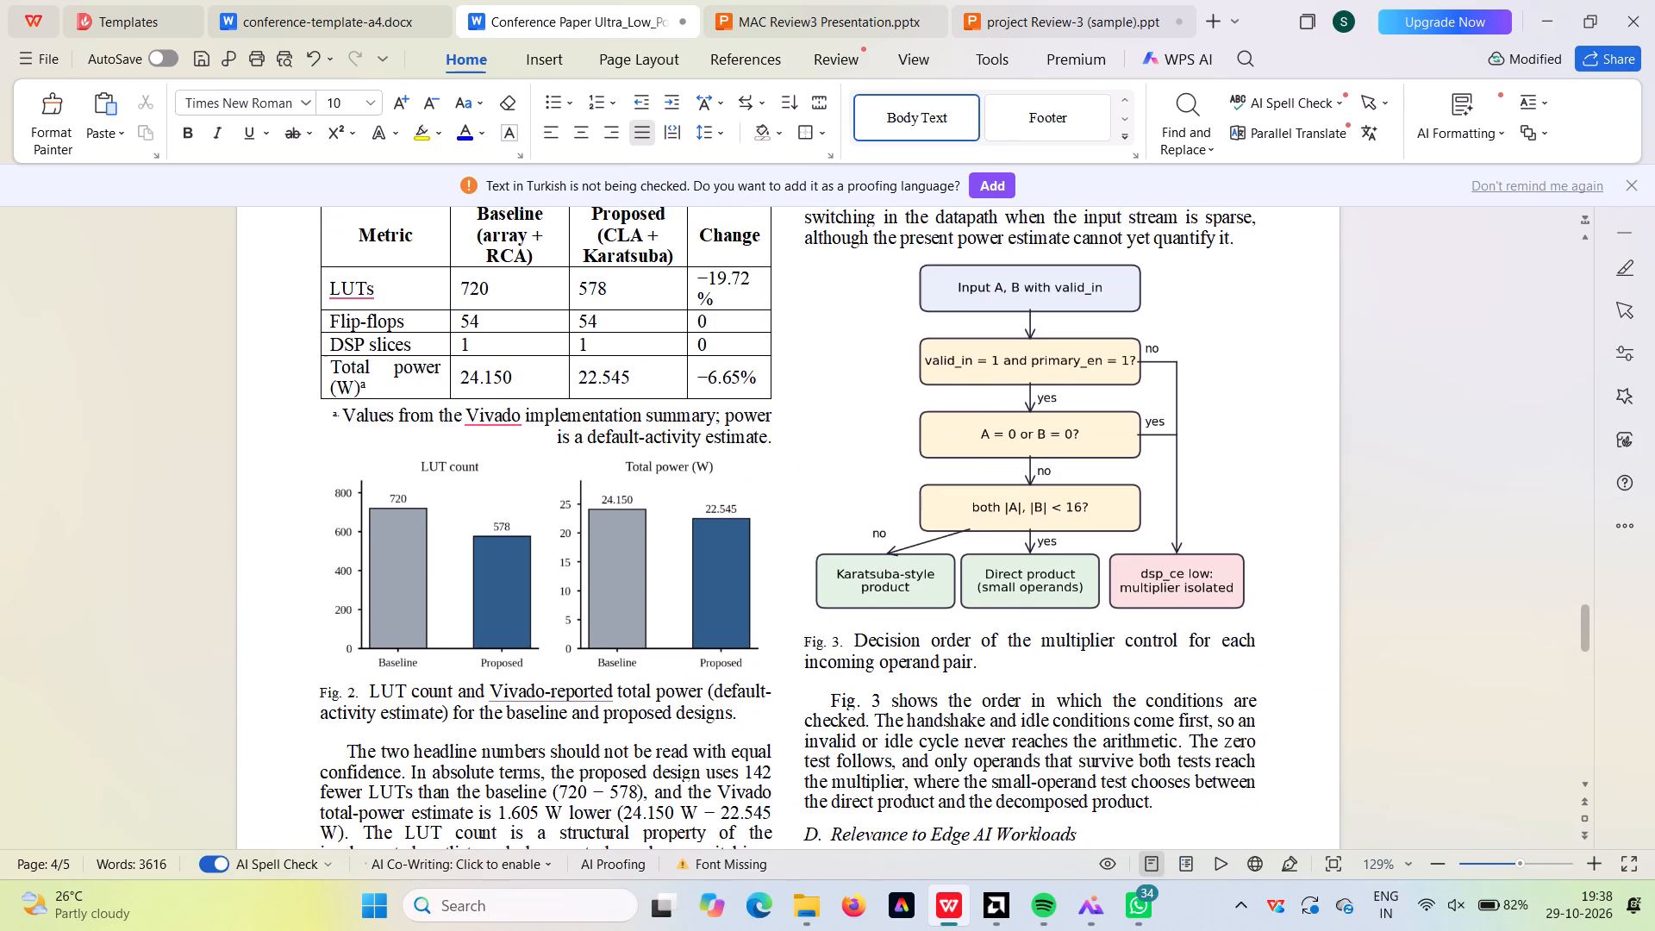
Review Tables III to V and the figures on page 4 together with the design parameters, worked example and methodology on page 3.
scroll(709, 439, up, 2)
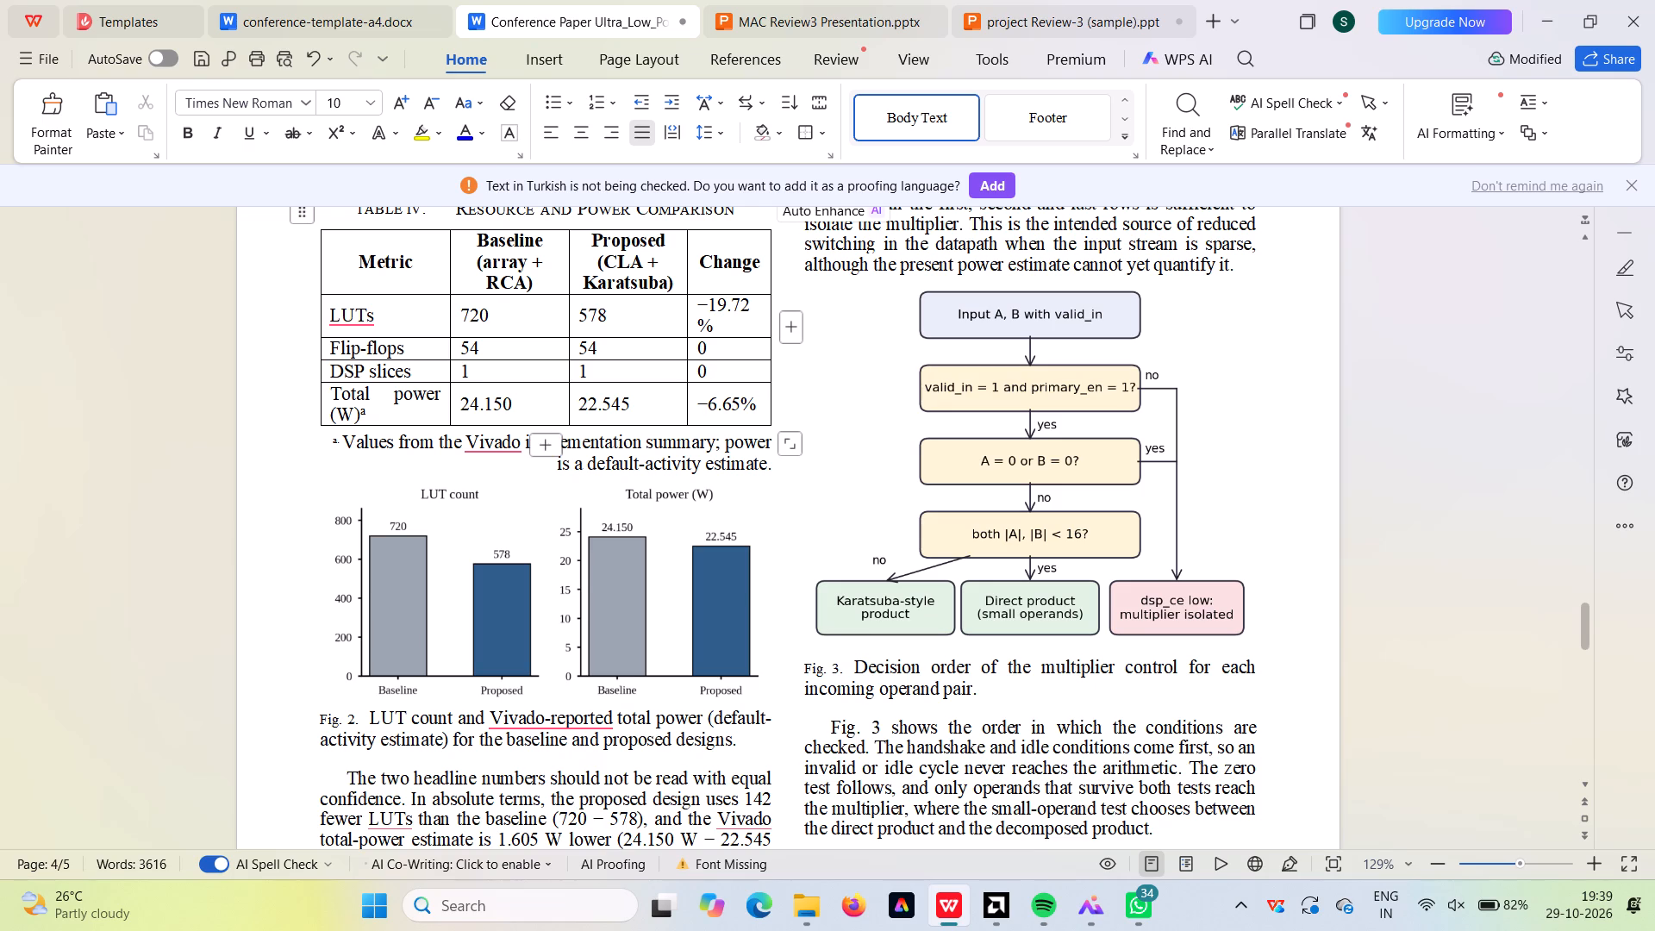
scroll(803, 400, up, 1)
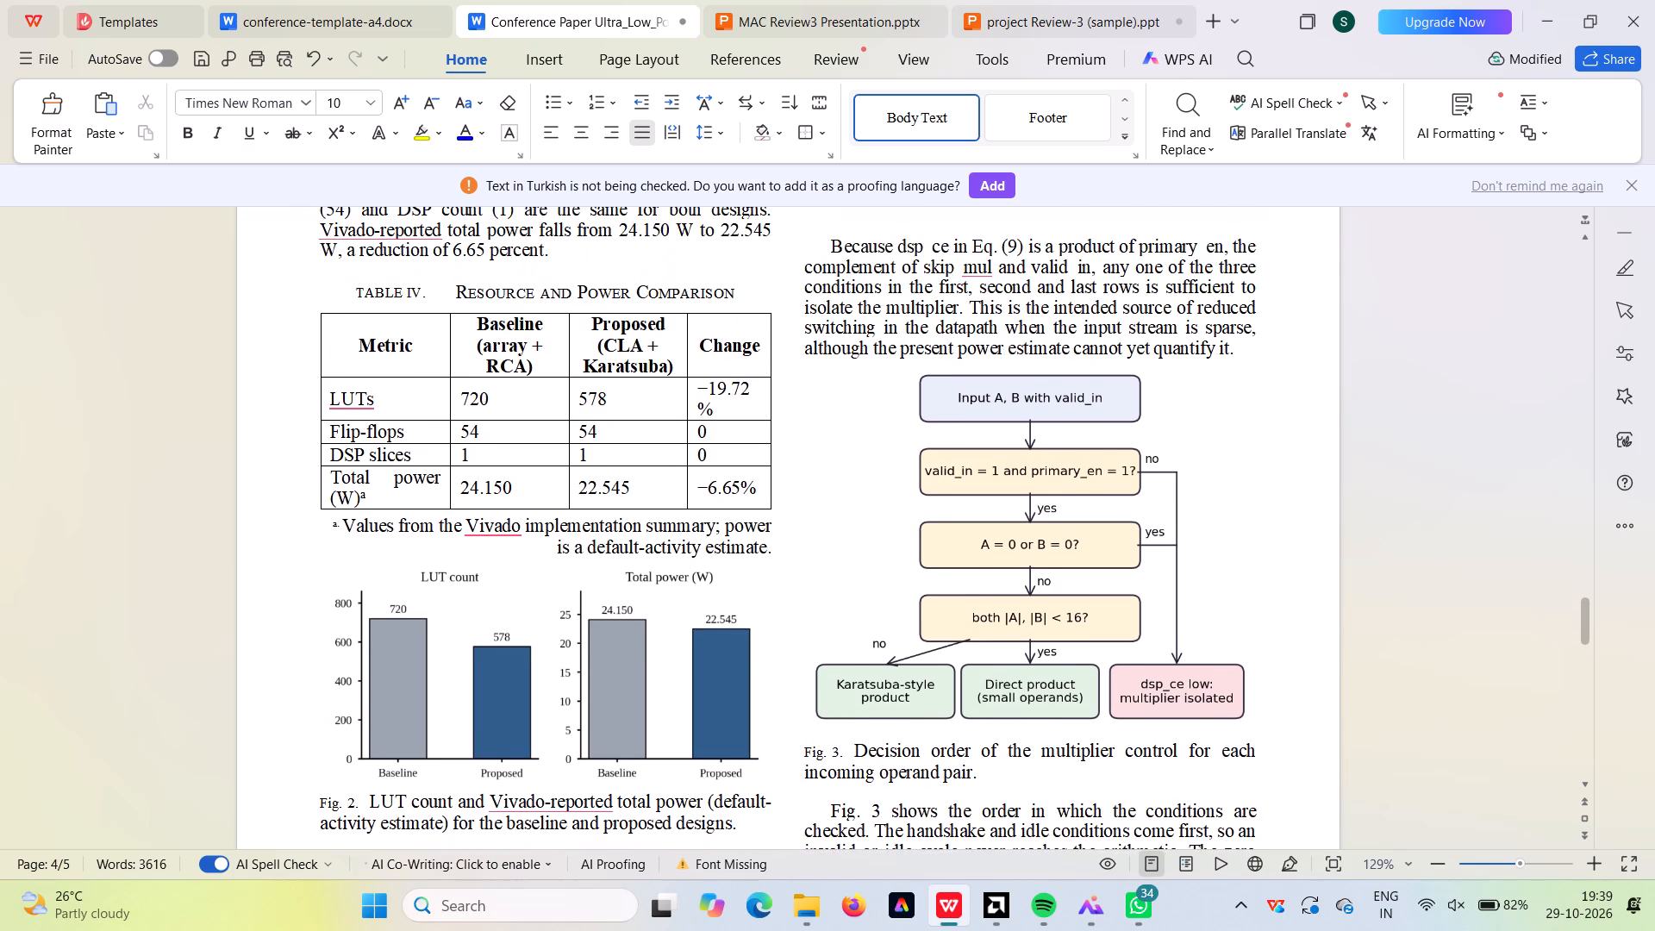
scroll(803, 400, up, 3)
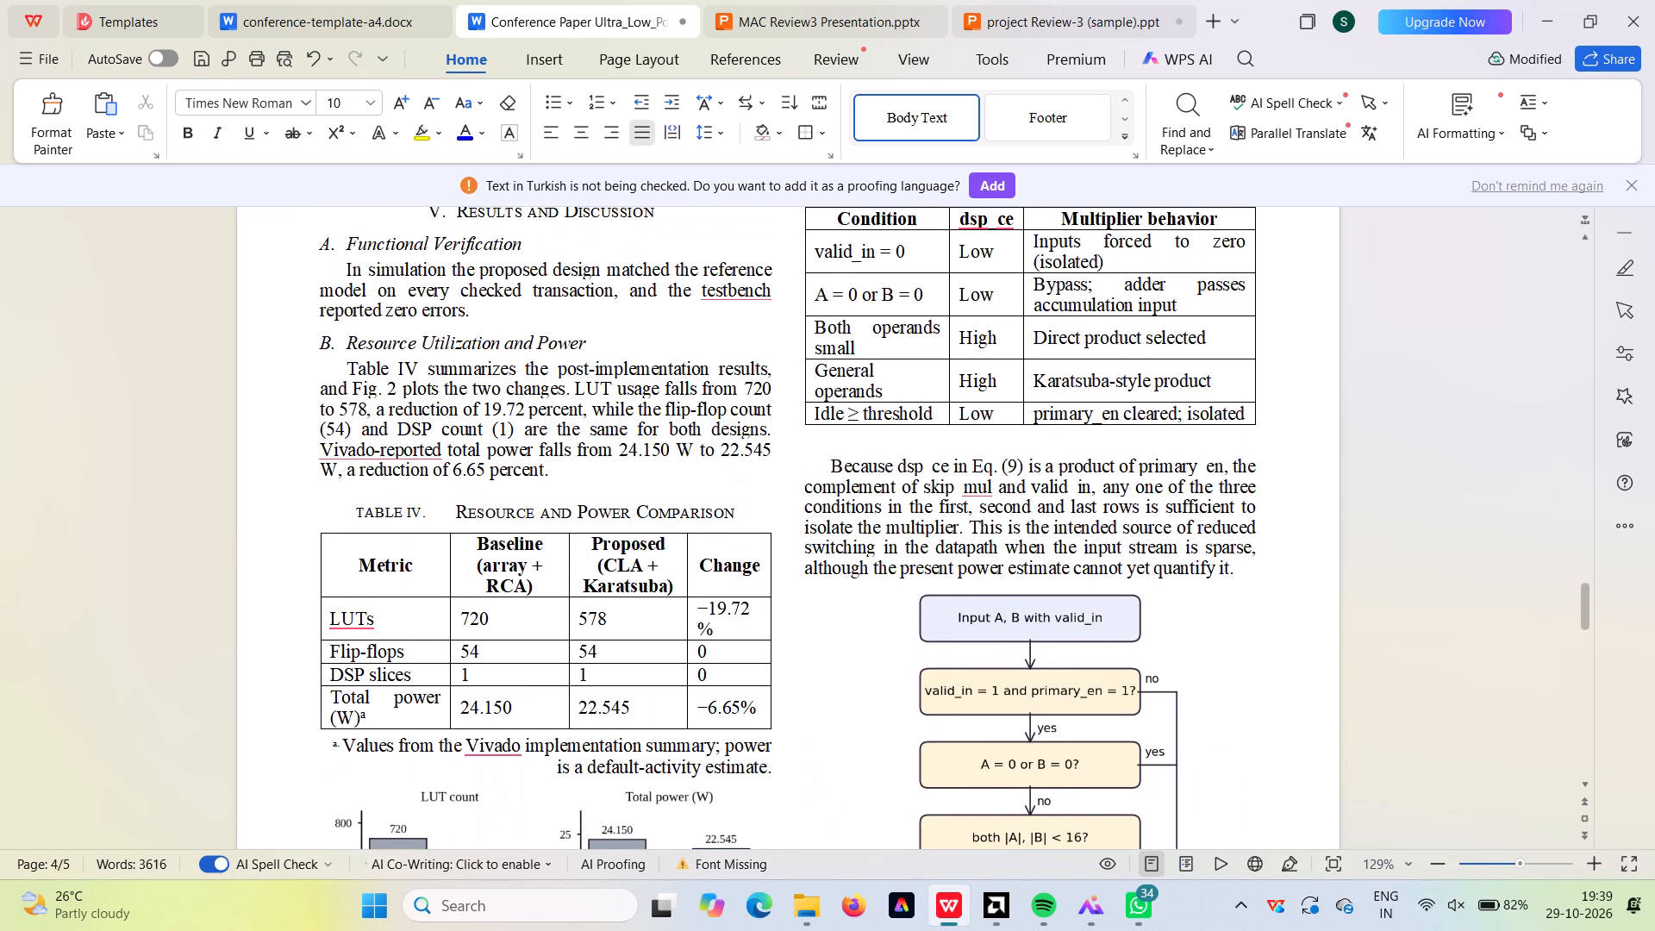
scroll(803, 400, up, 5)
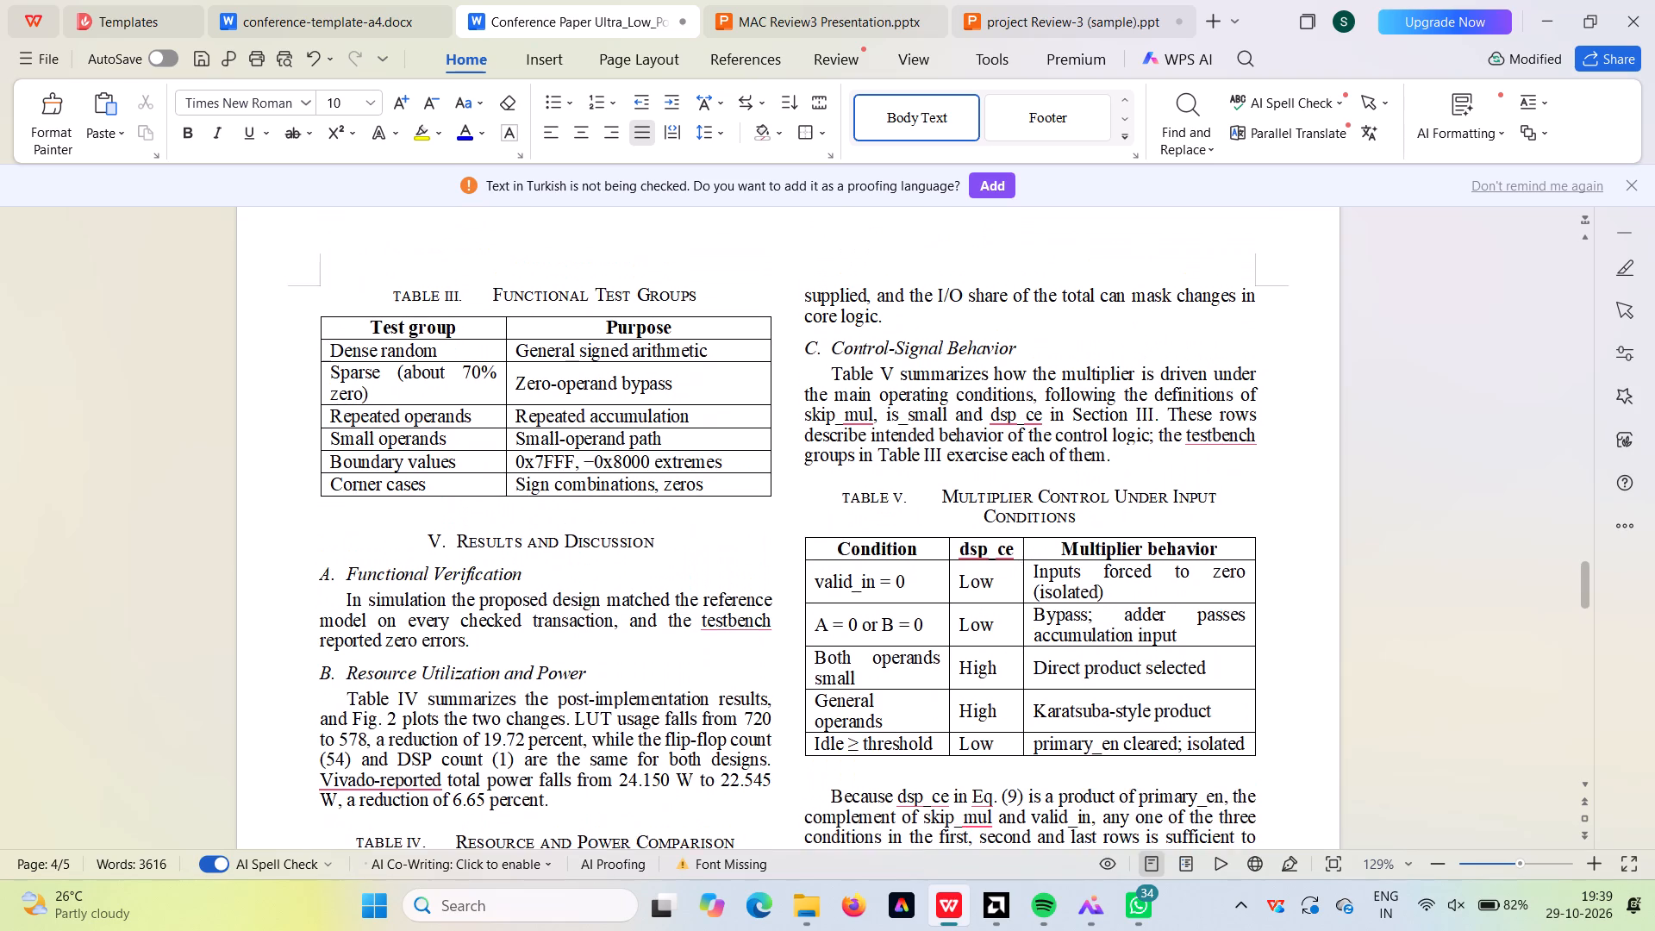
scroll(803, 400, up, 4)
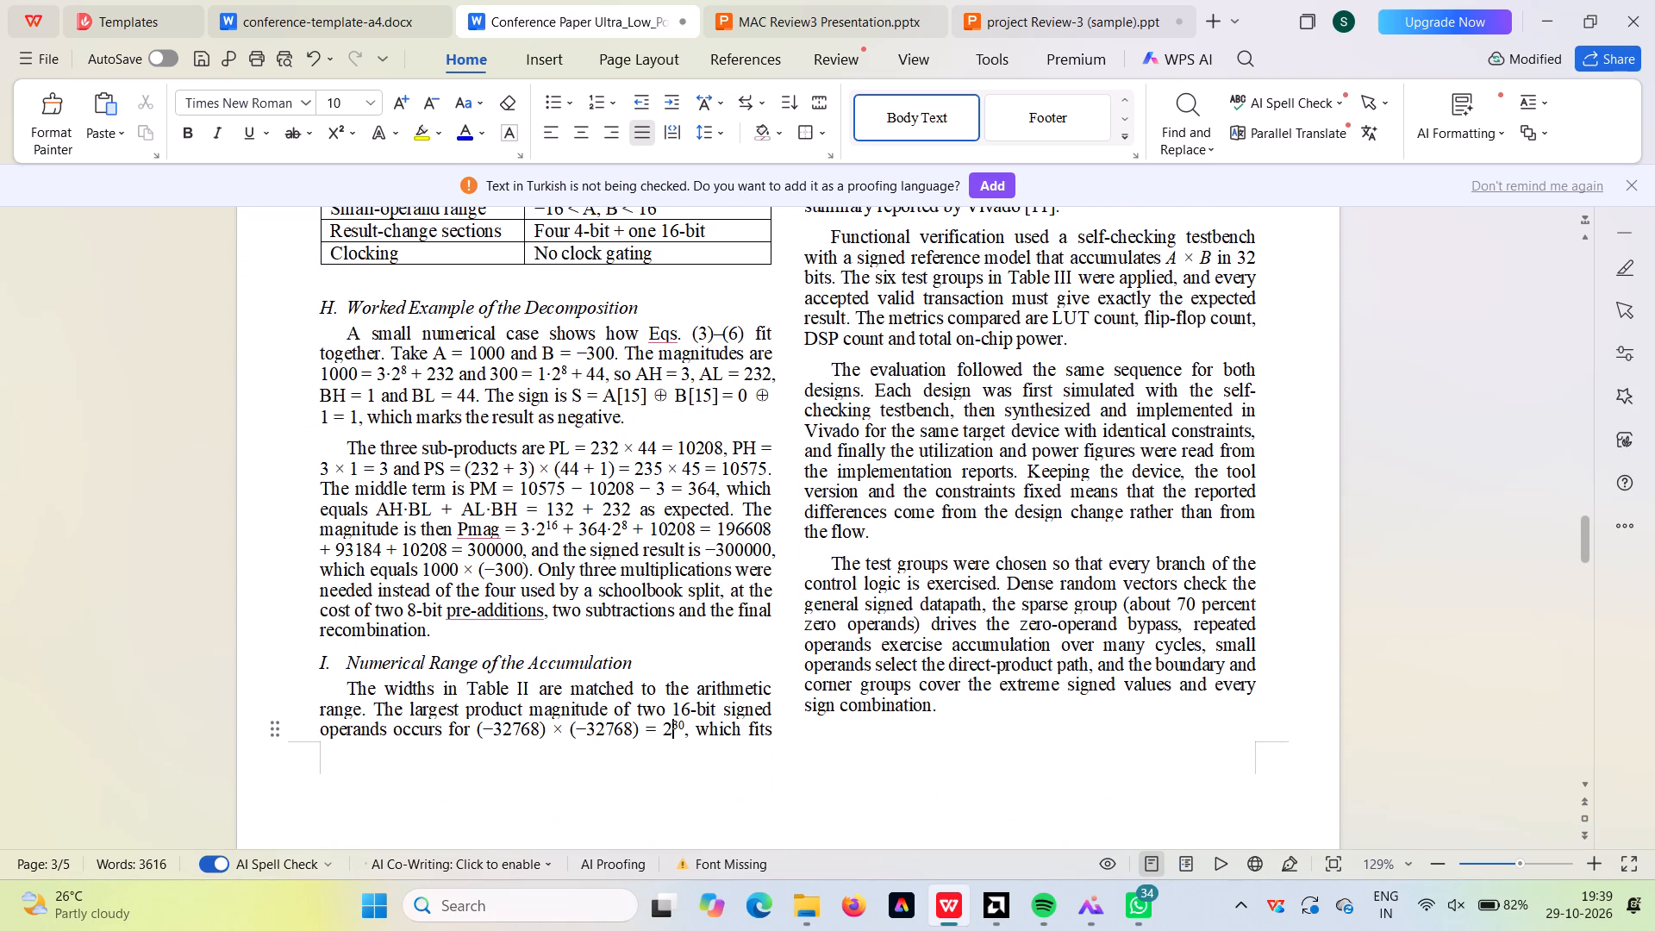
scroll(803, 400, up, 3)
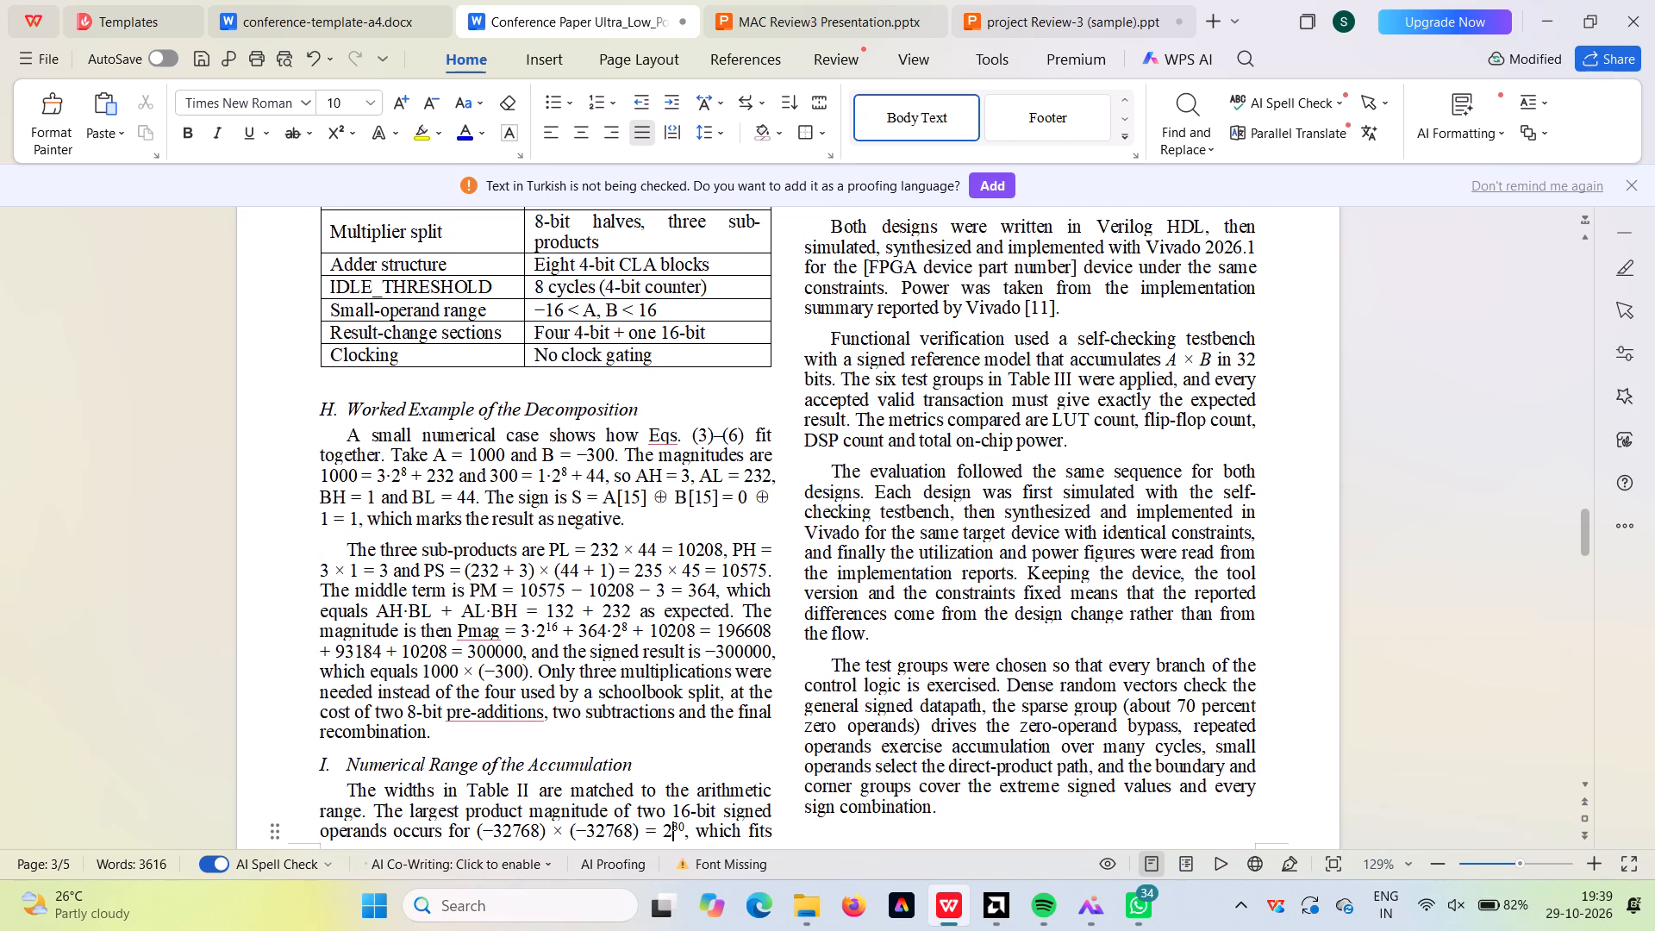
scroll(803, 400, up, 1)
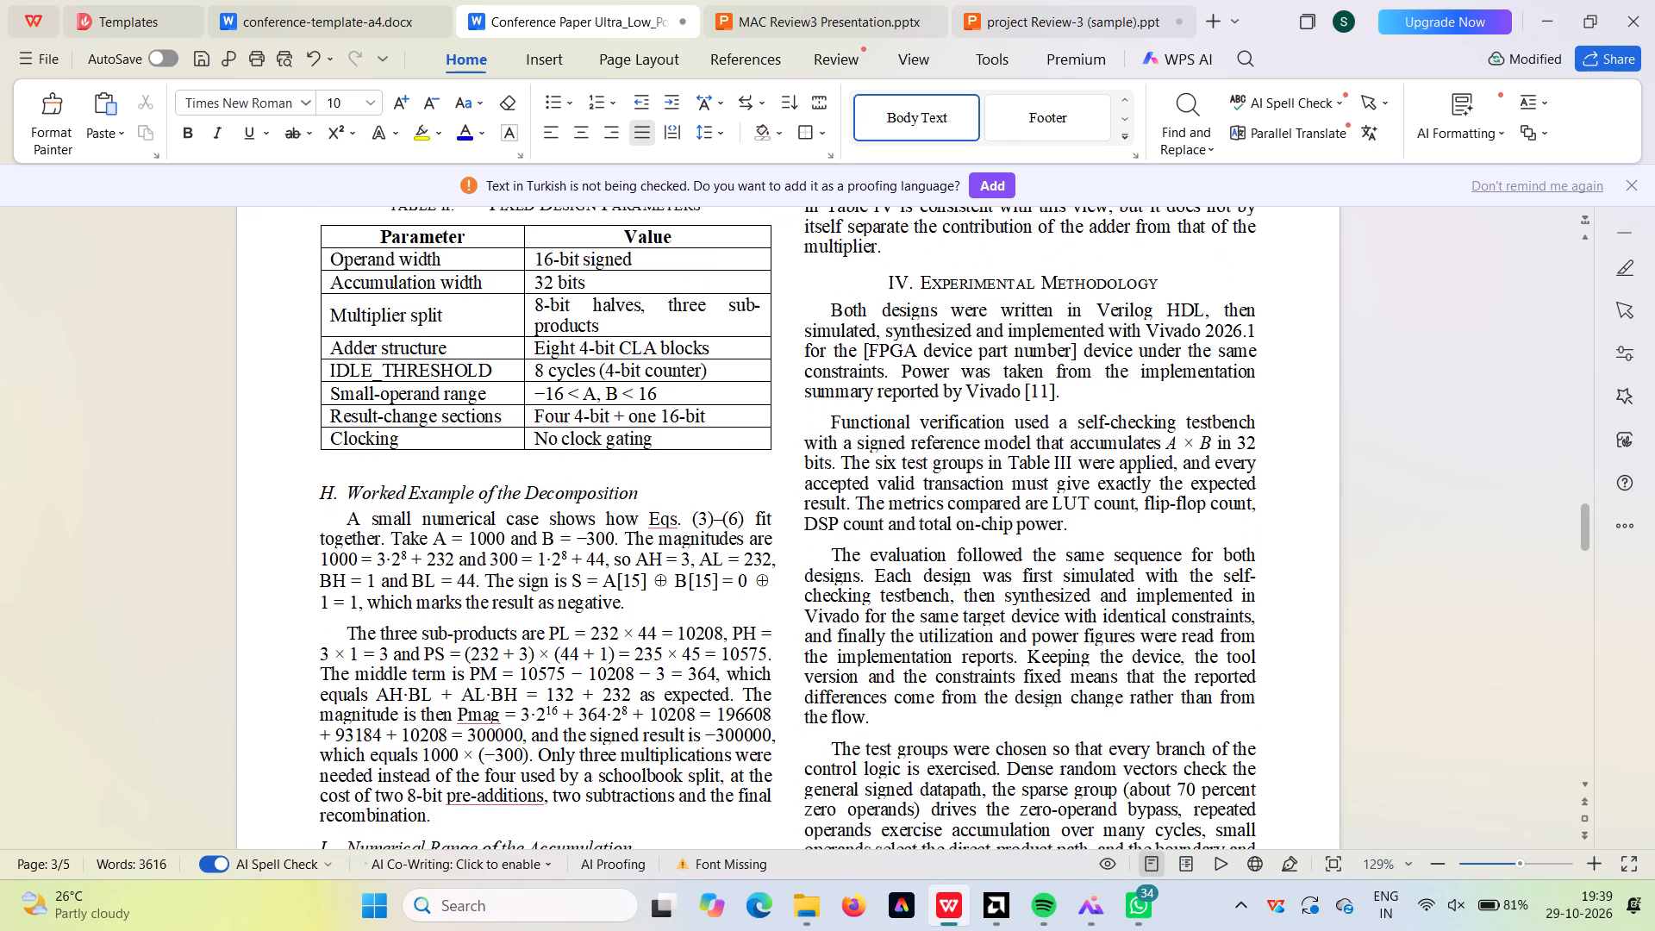
scroll(803, 400, down, 7)
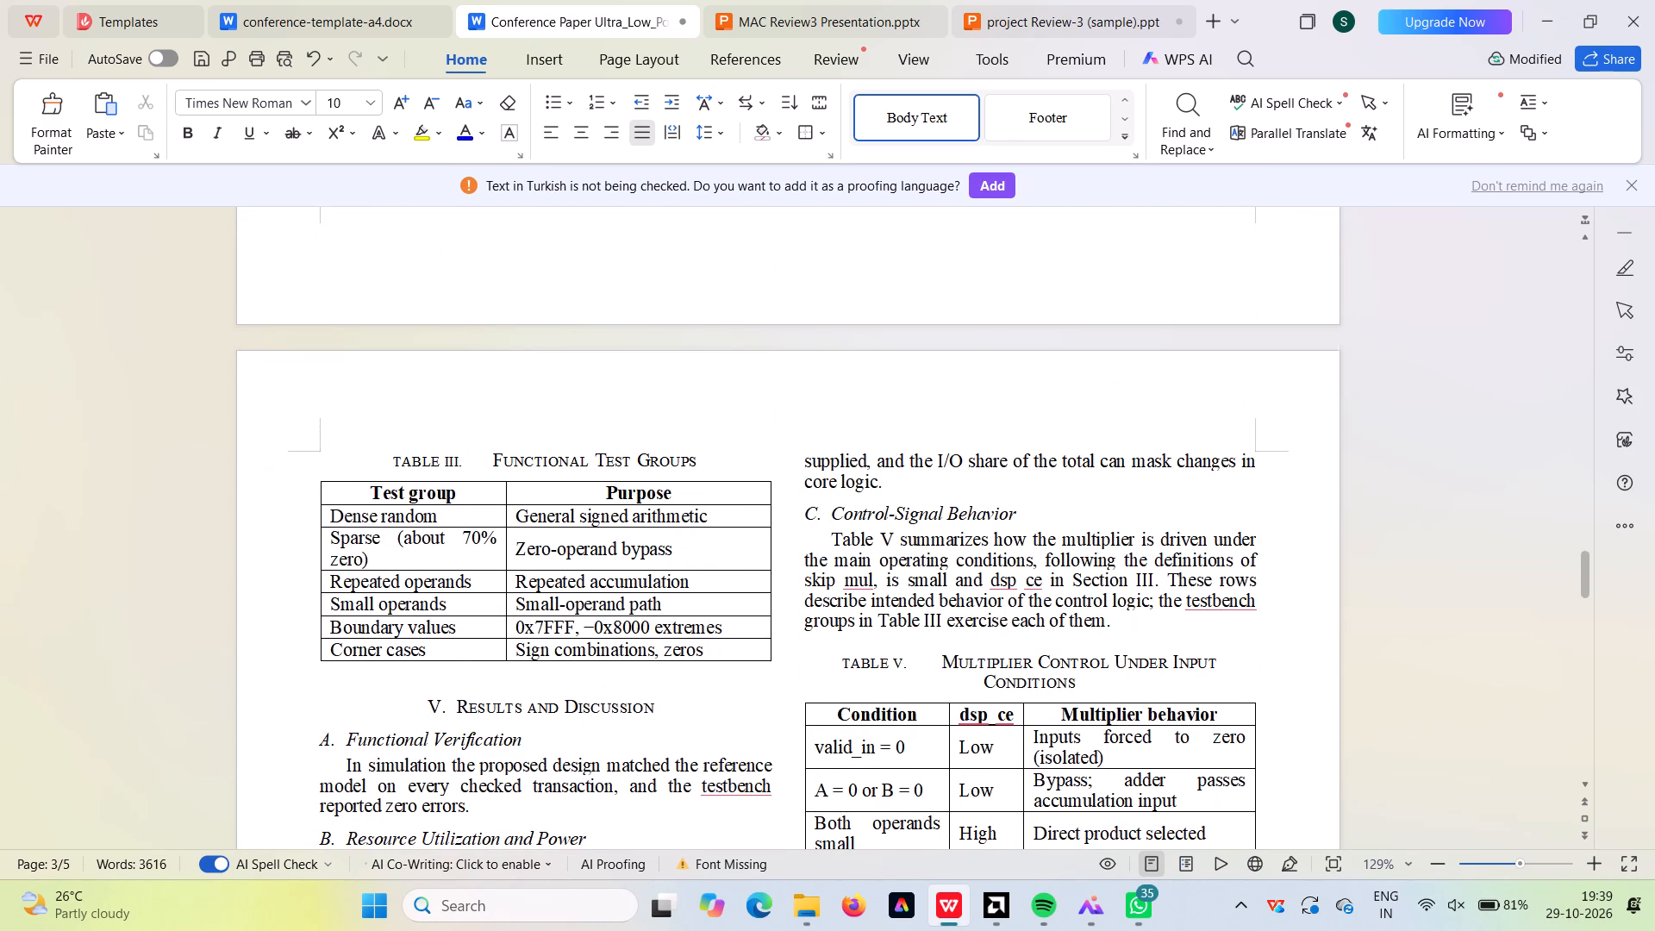
scroll(803, 400, down, 6)
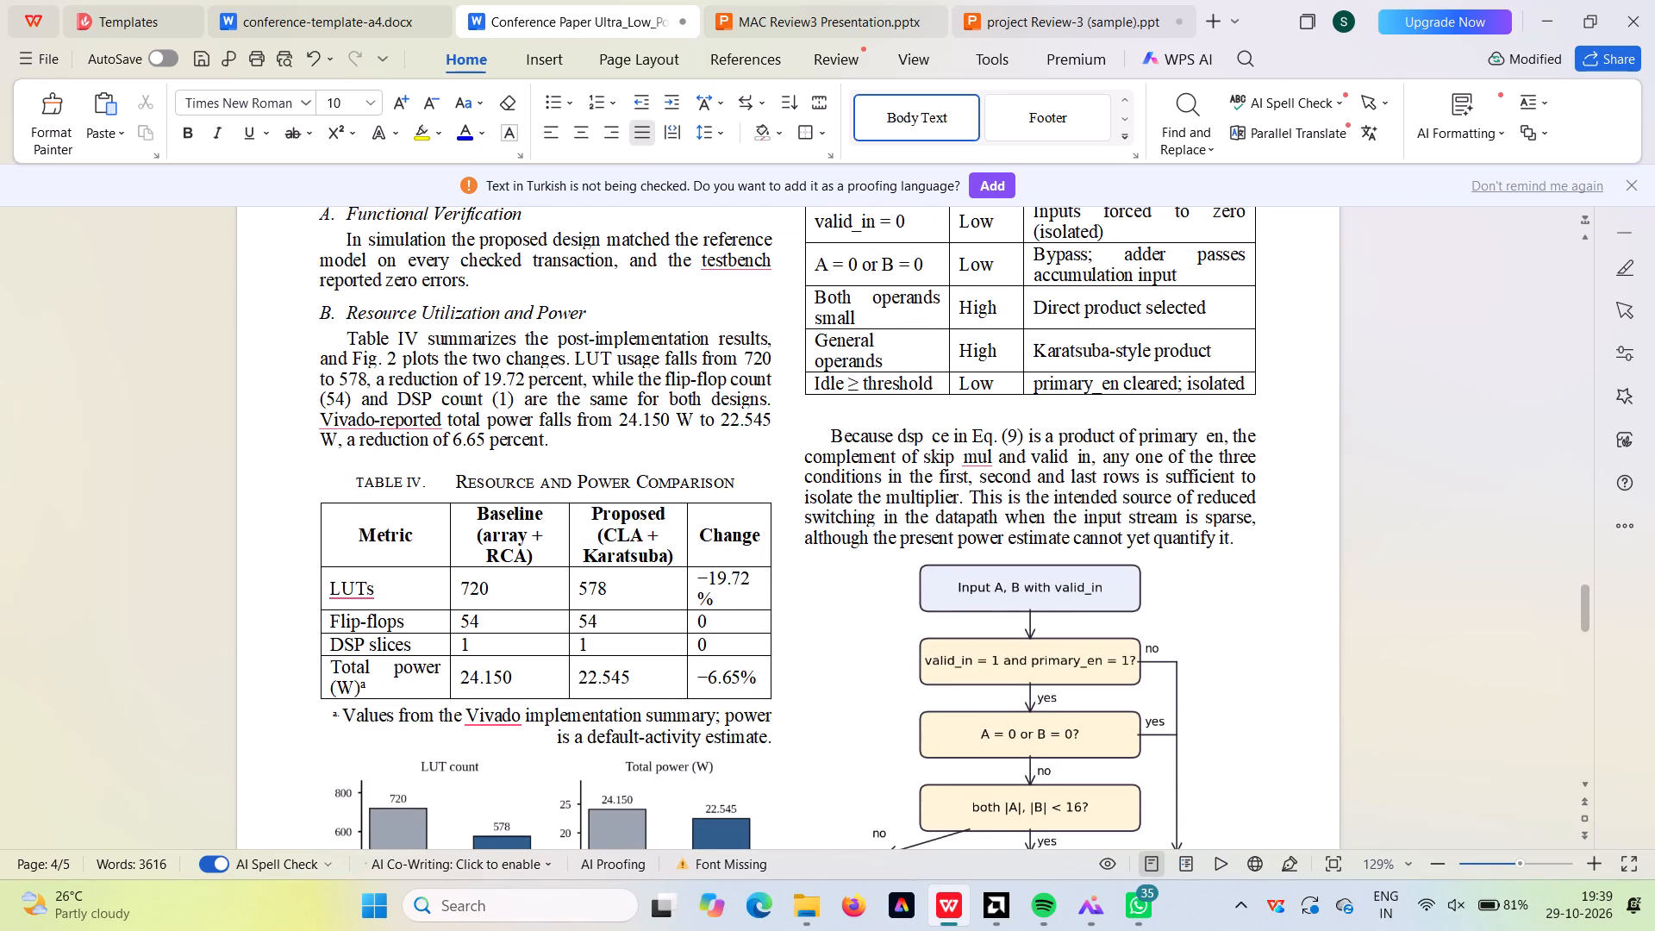
Check the paper backward from the results on page 4 through the equations and block diagram to the title block.
scroll(736, 465, up, 4)
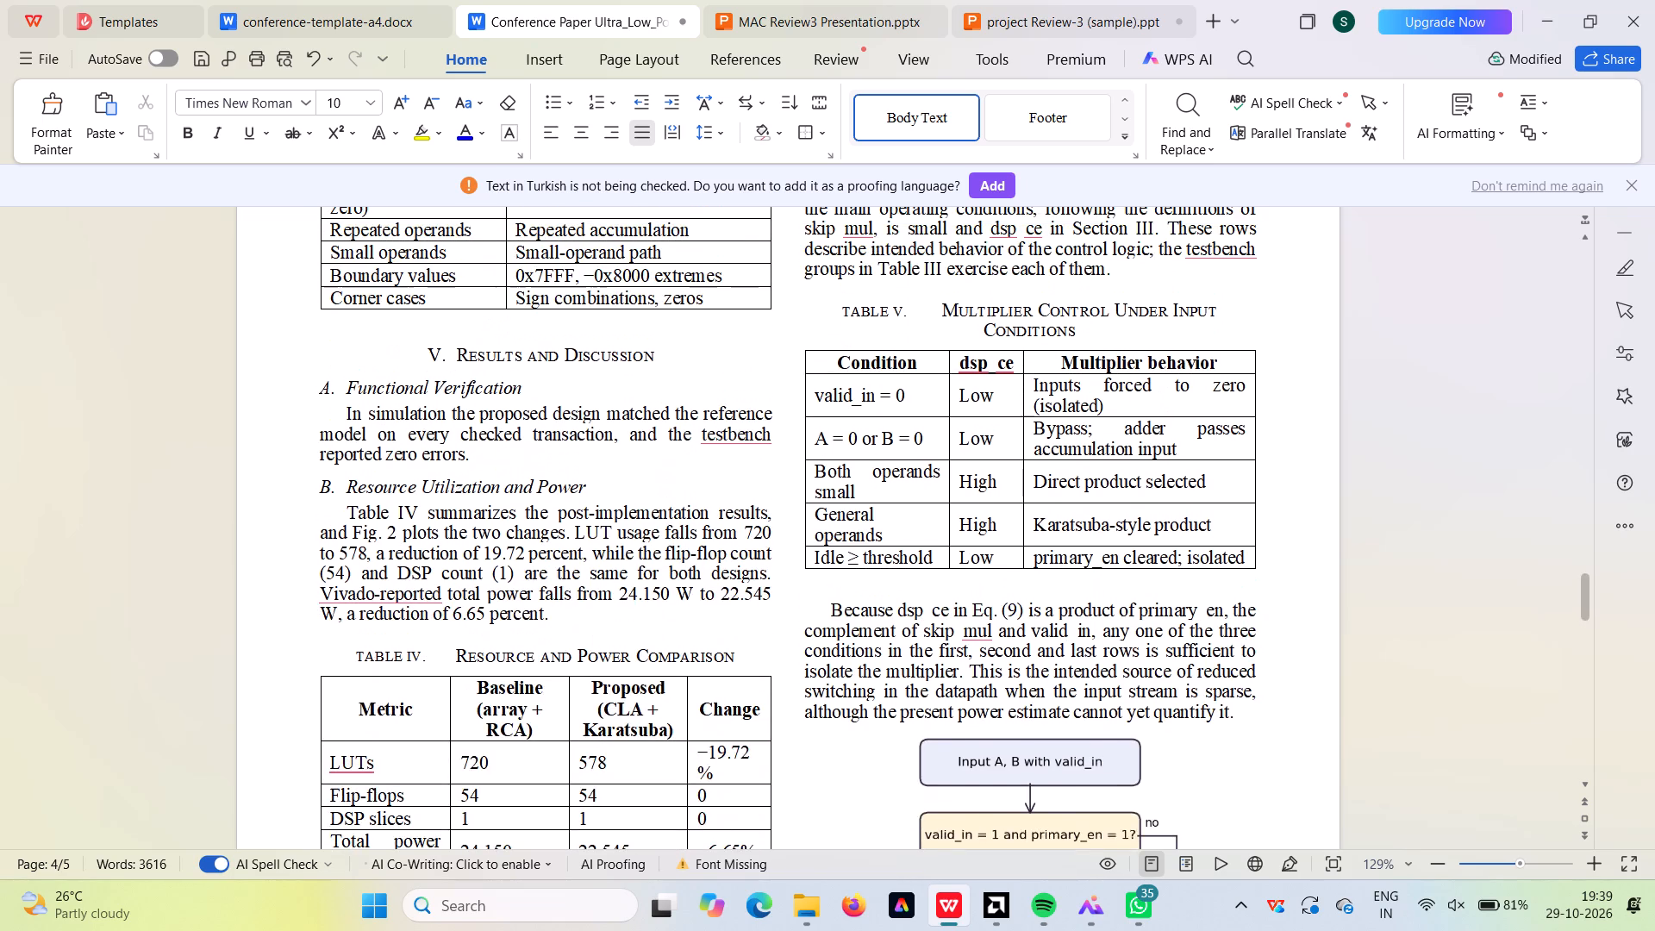
scroll(736, 465, up, 12)
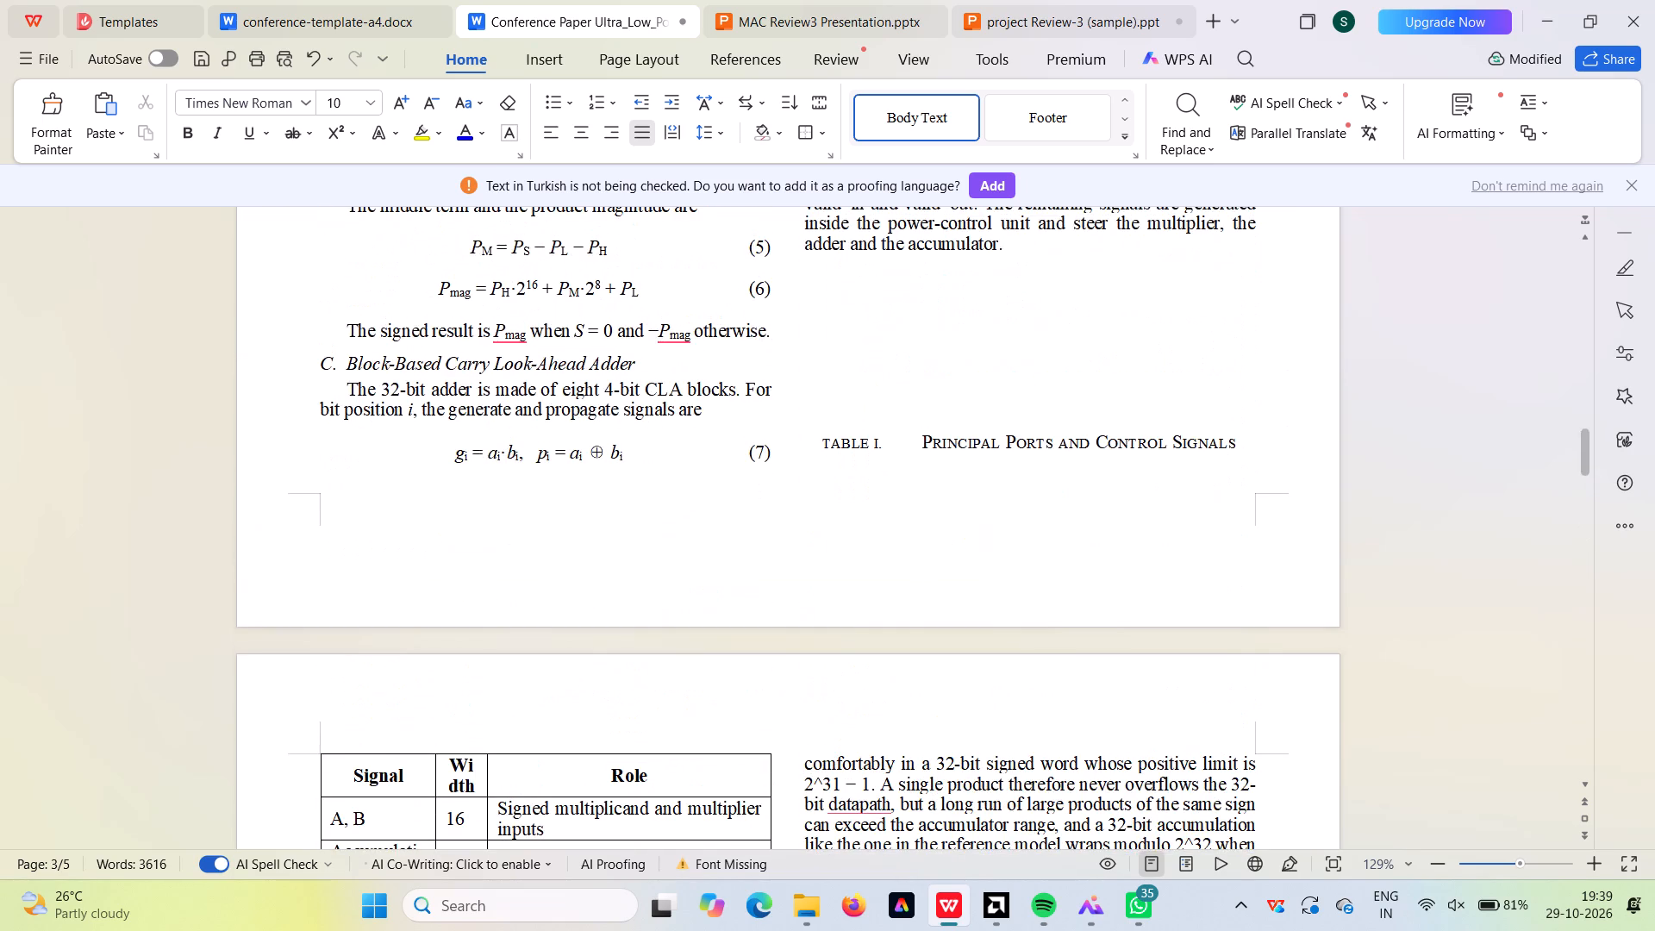
scroll(736, 465, up, 7)
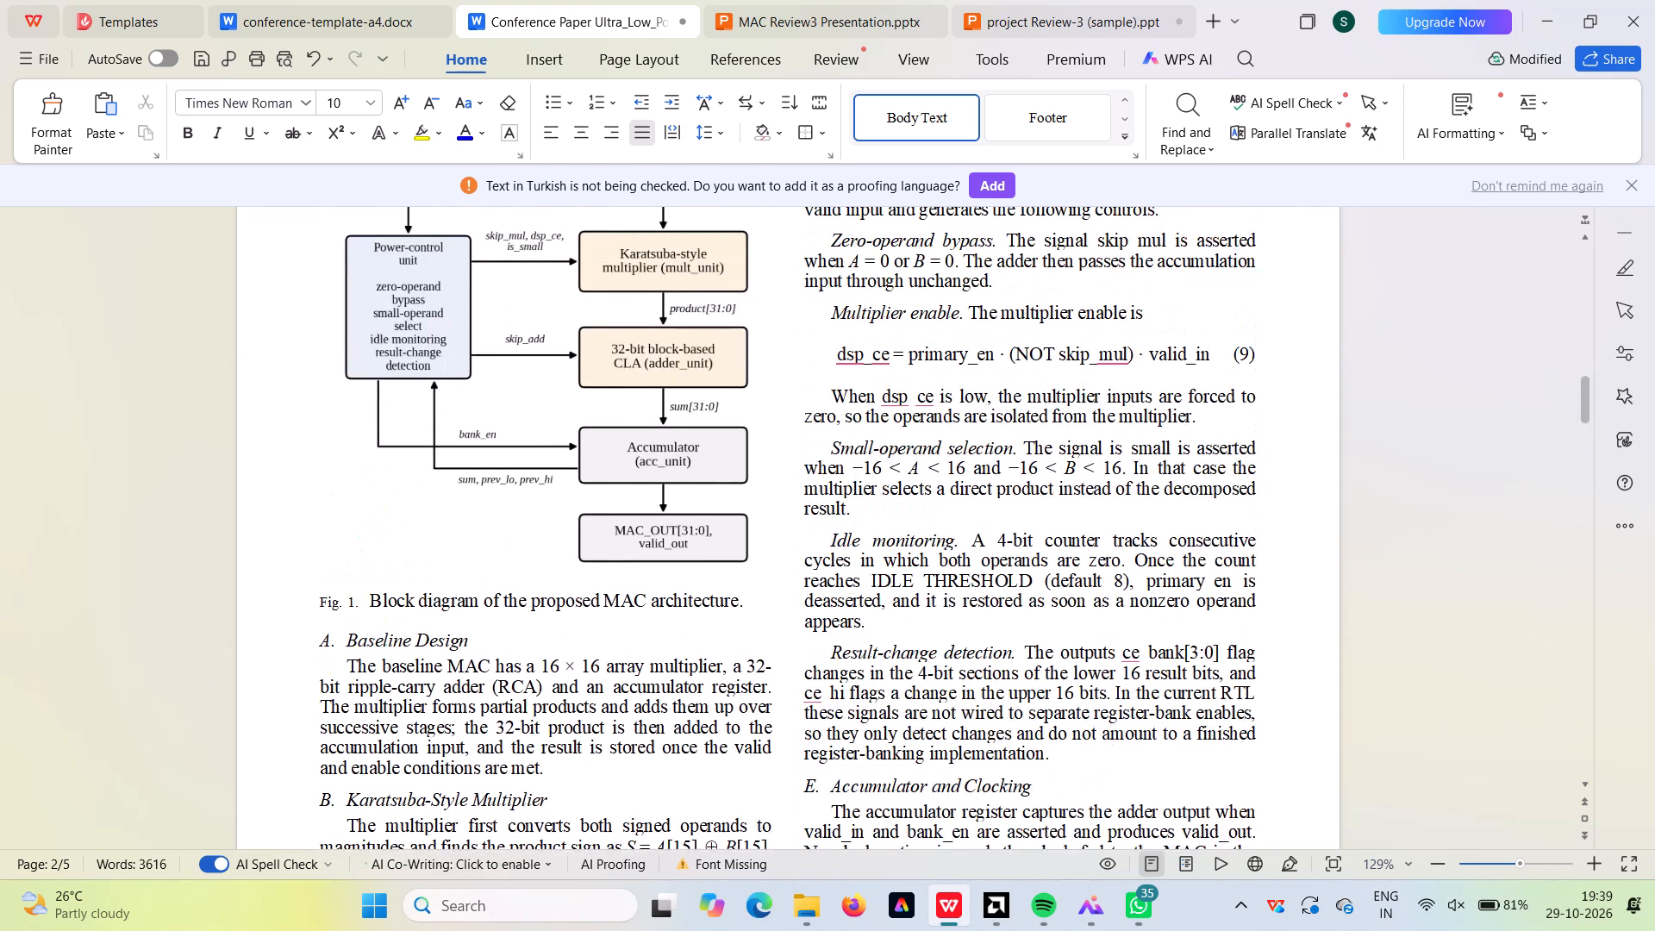
scroll(736, 465, up, 3)
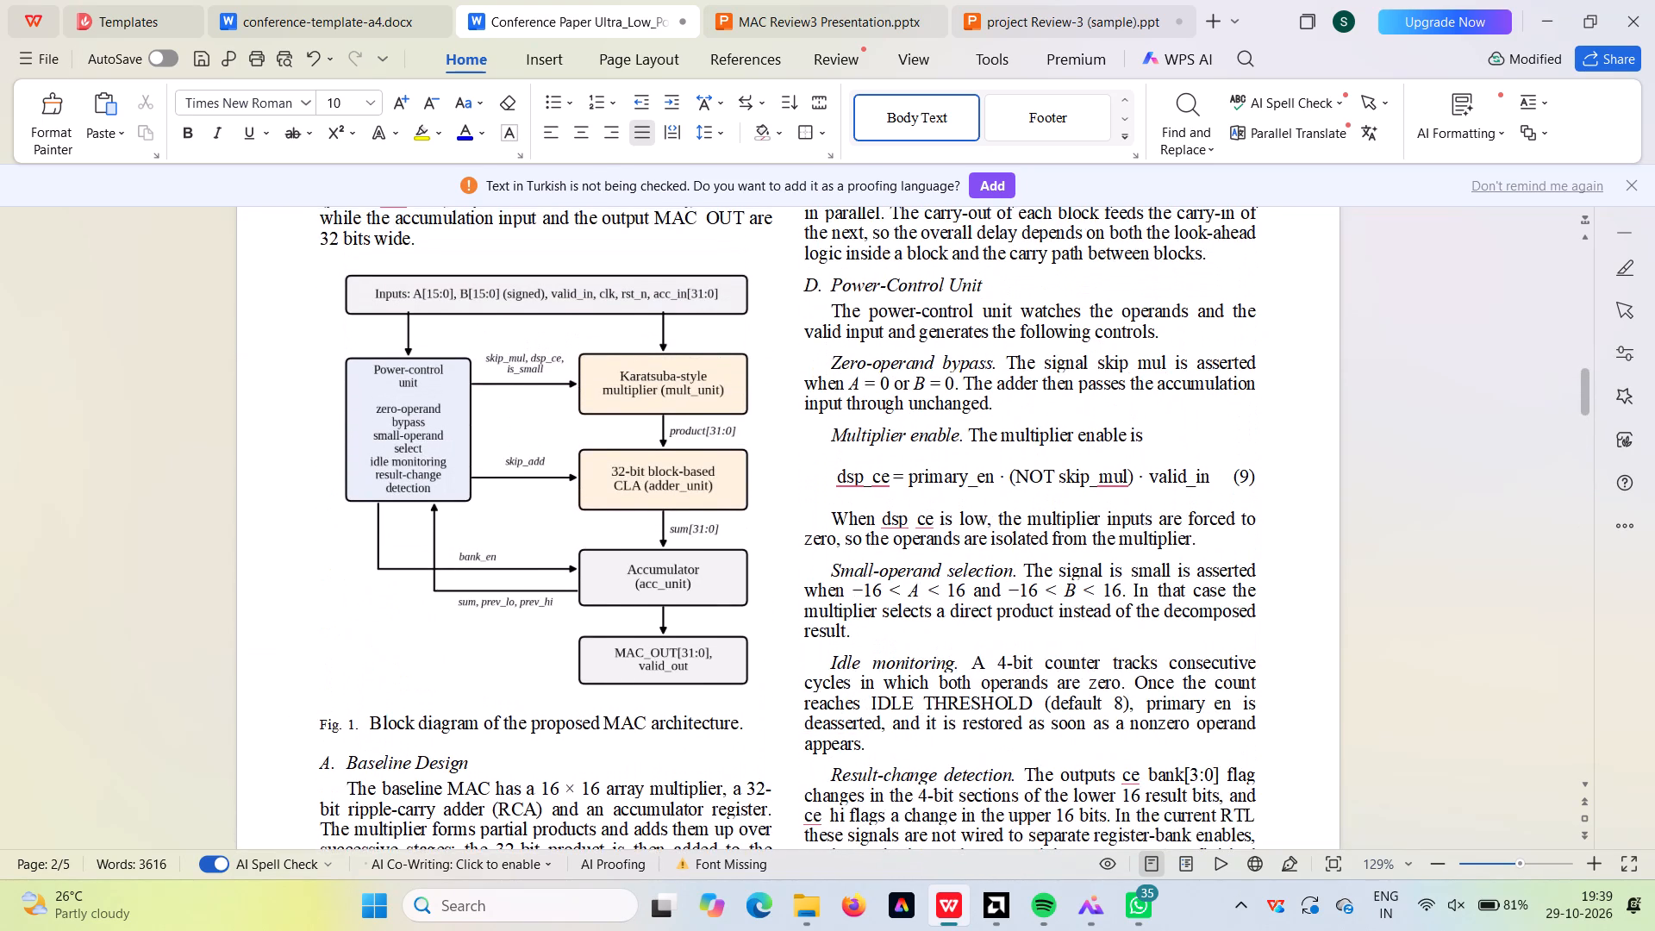
scroll(736, 465, up, 17)
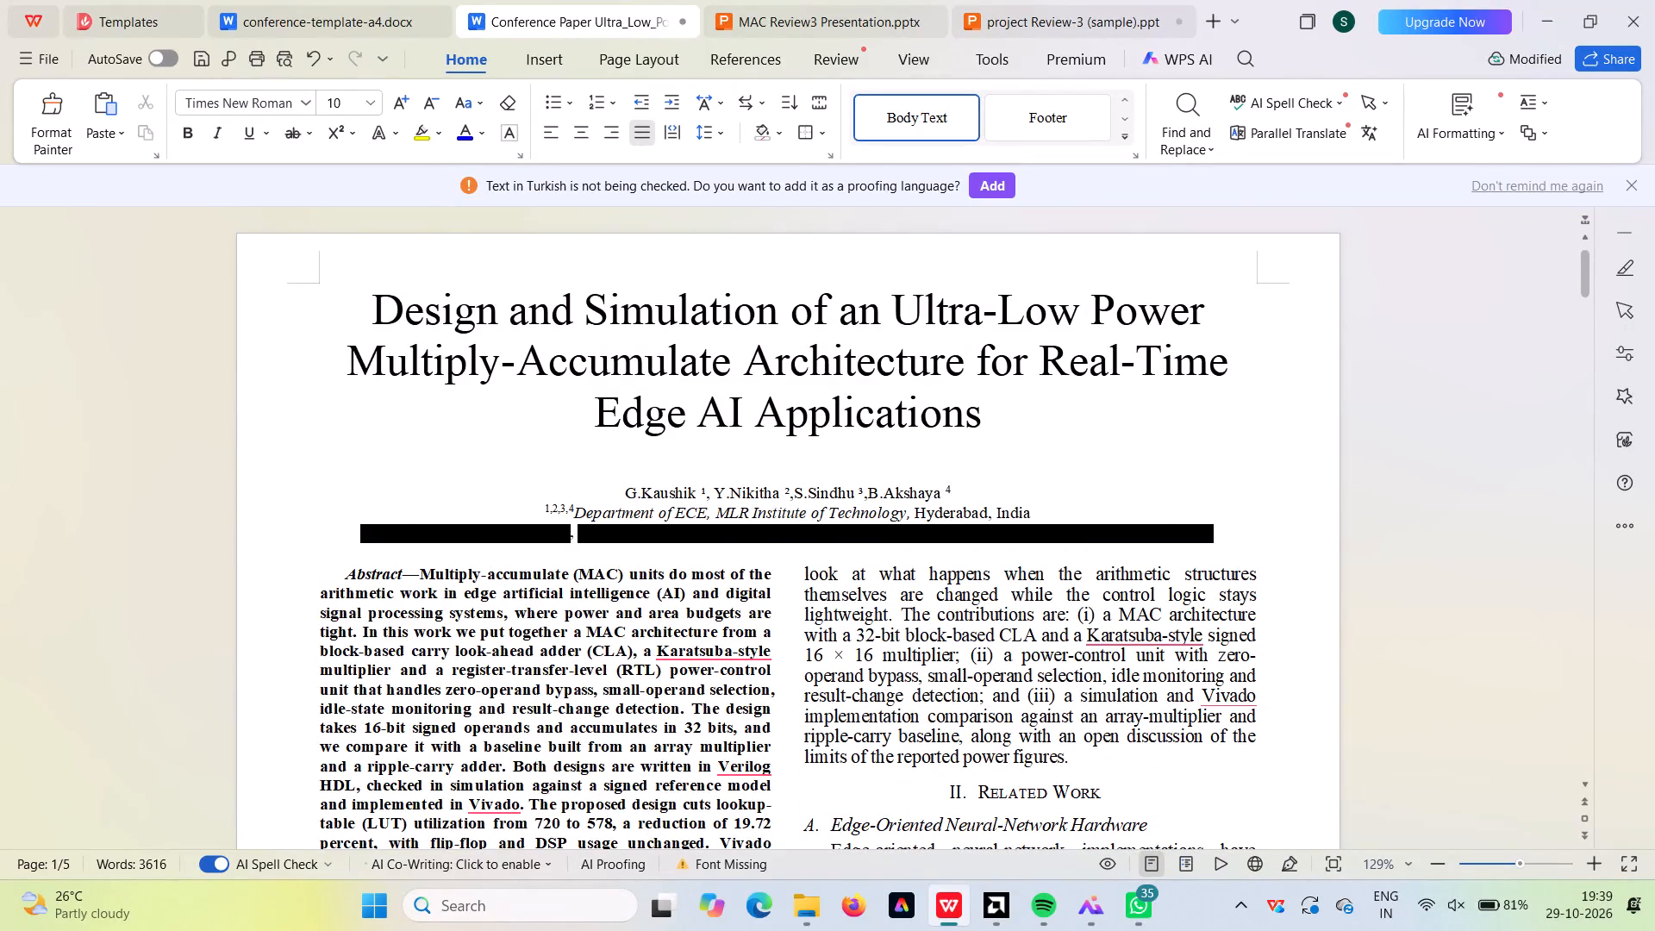
Skim forward from the title block to the last page and examine its limitations, conclusion, acknowledgment and references.
scroll(867, 560, down, 11)
scroll(867, 560, down, 10)
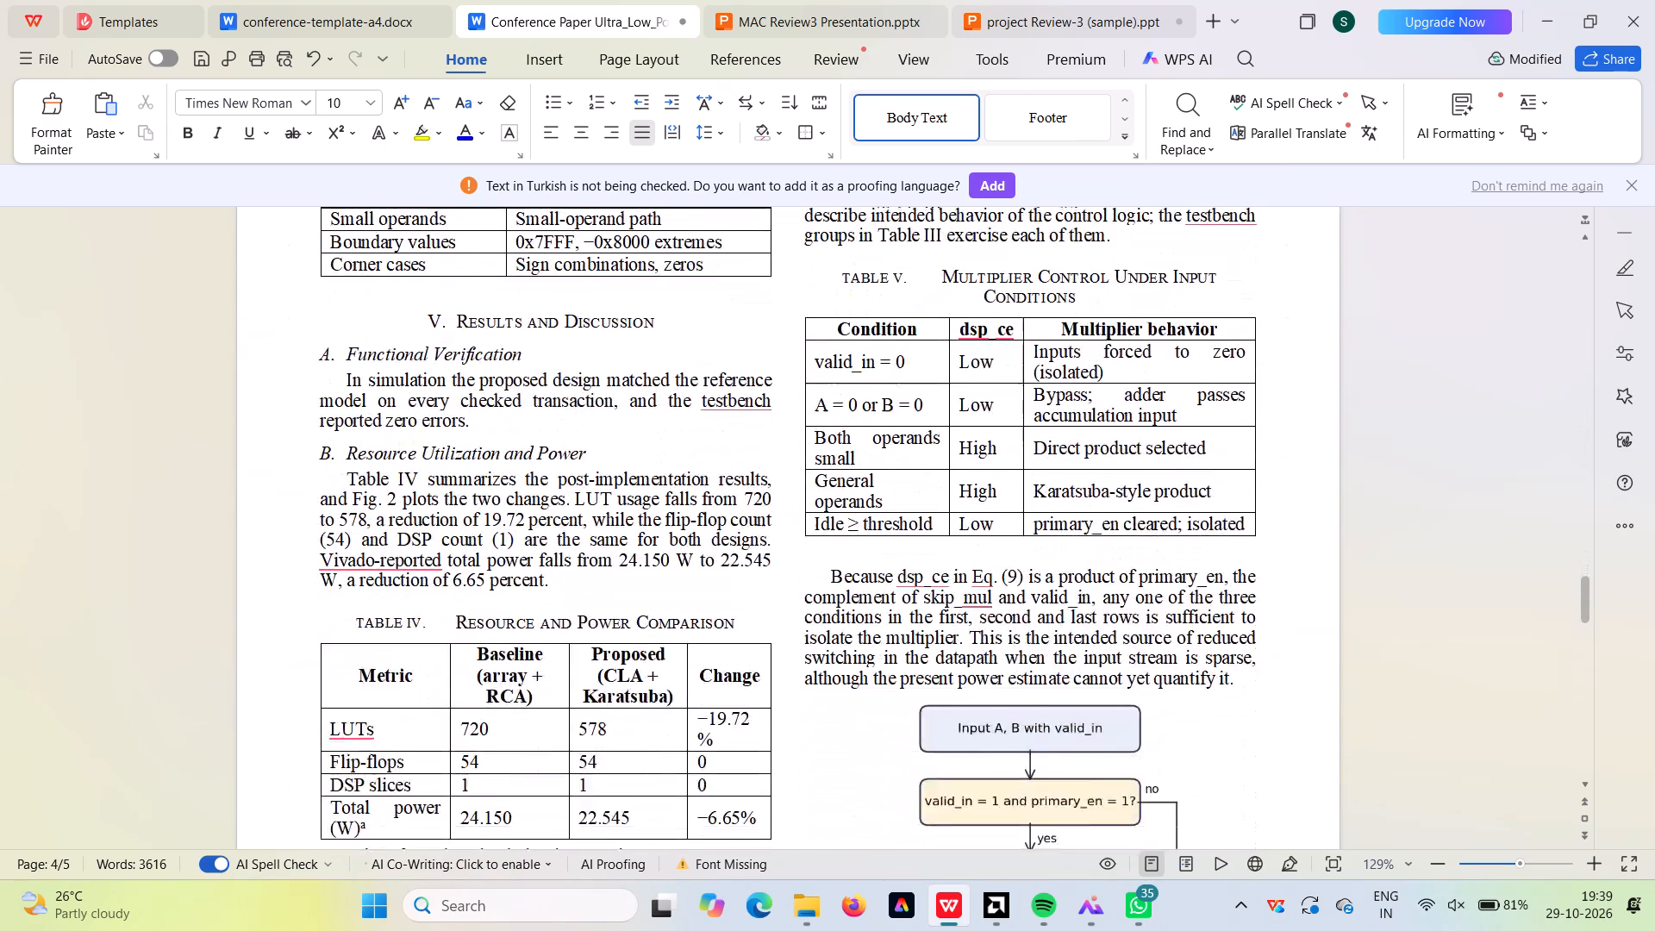
scroll(867, 560, down, 19)
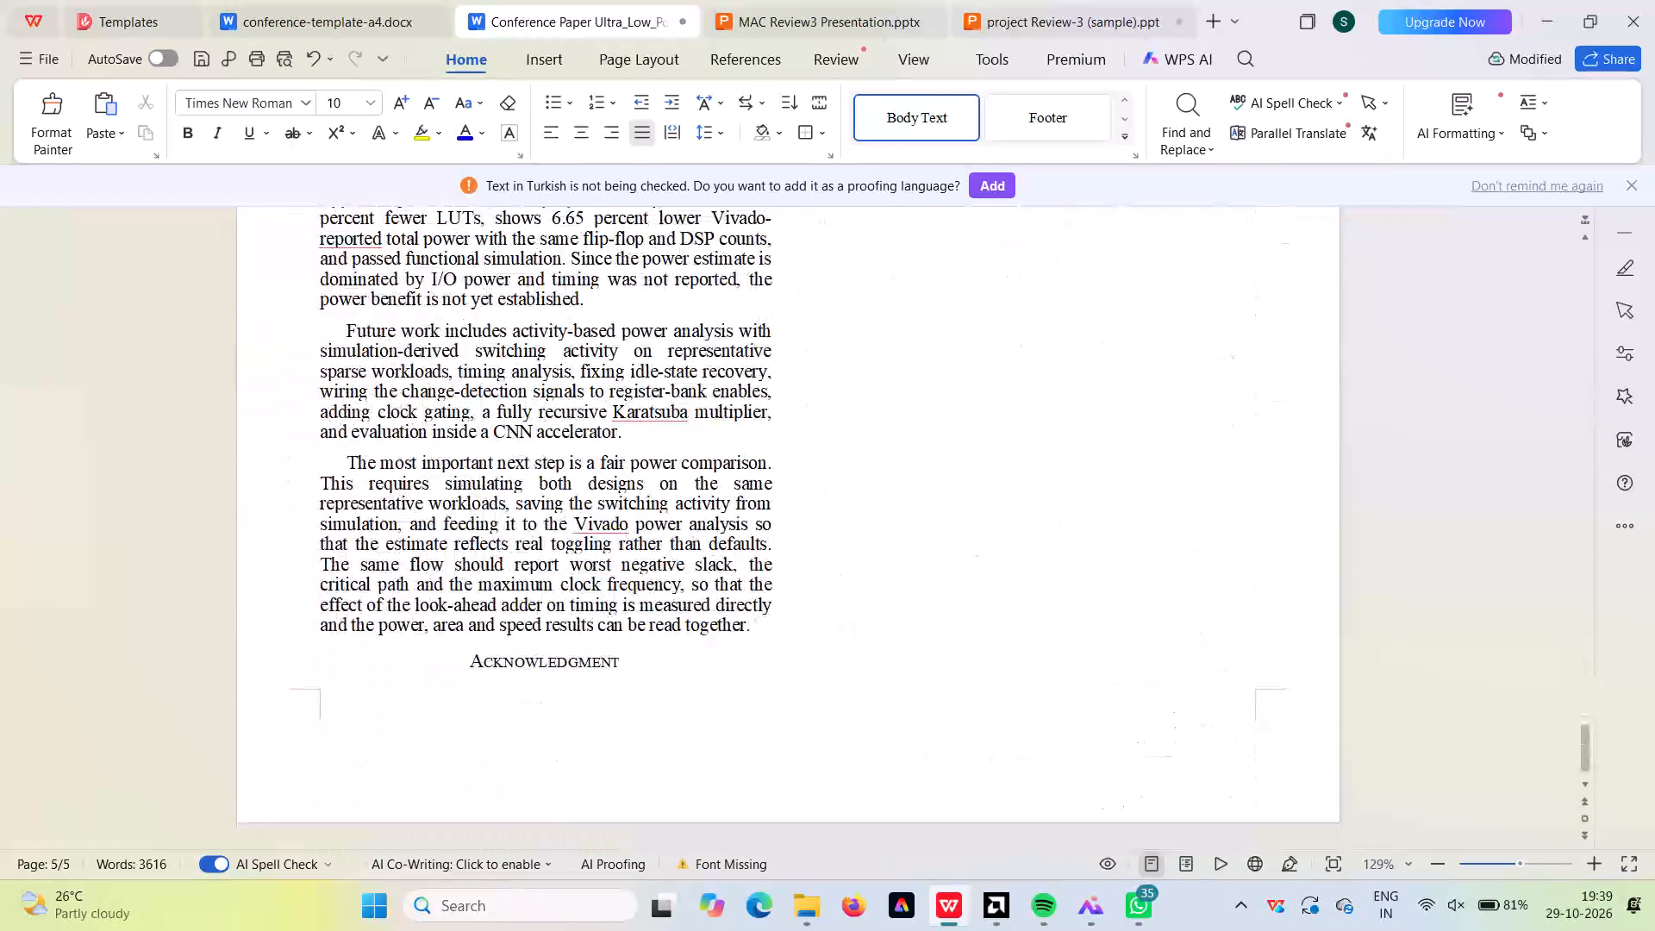
scroll(867, 560, up, 6)
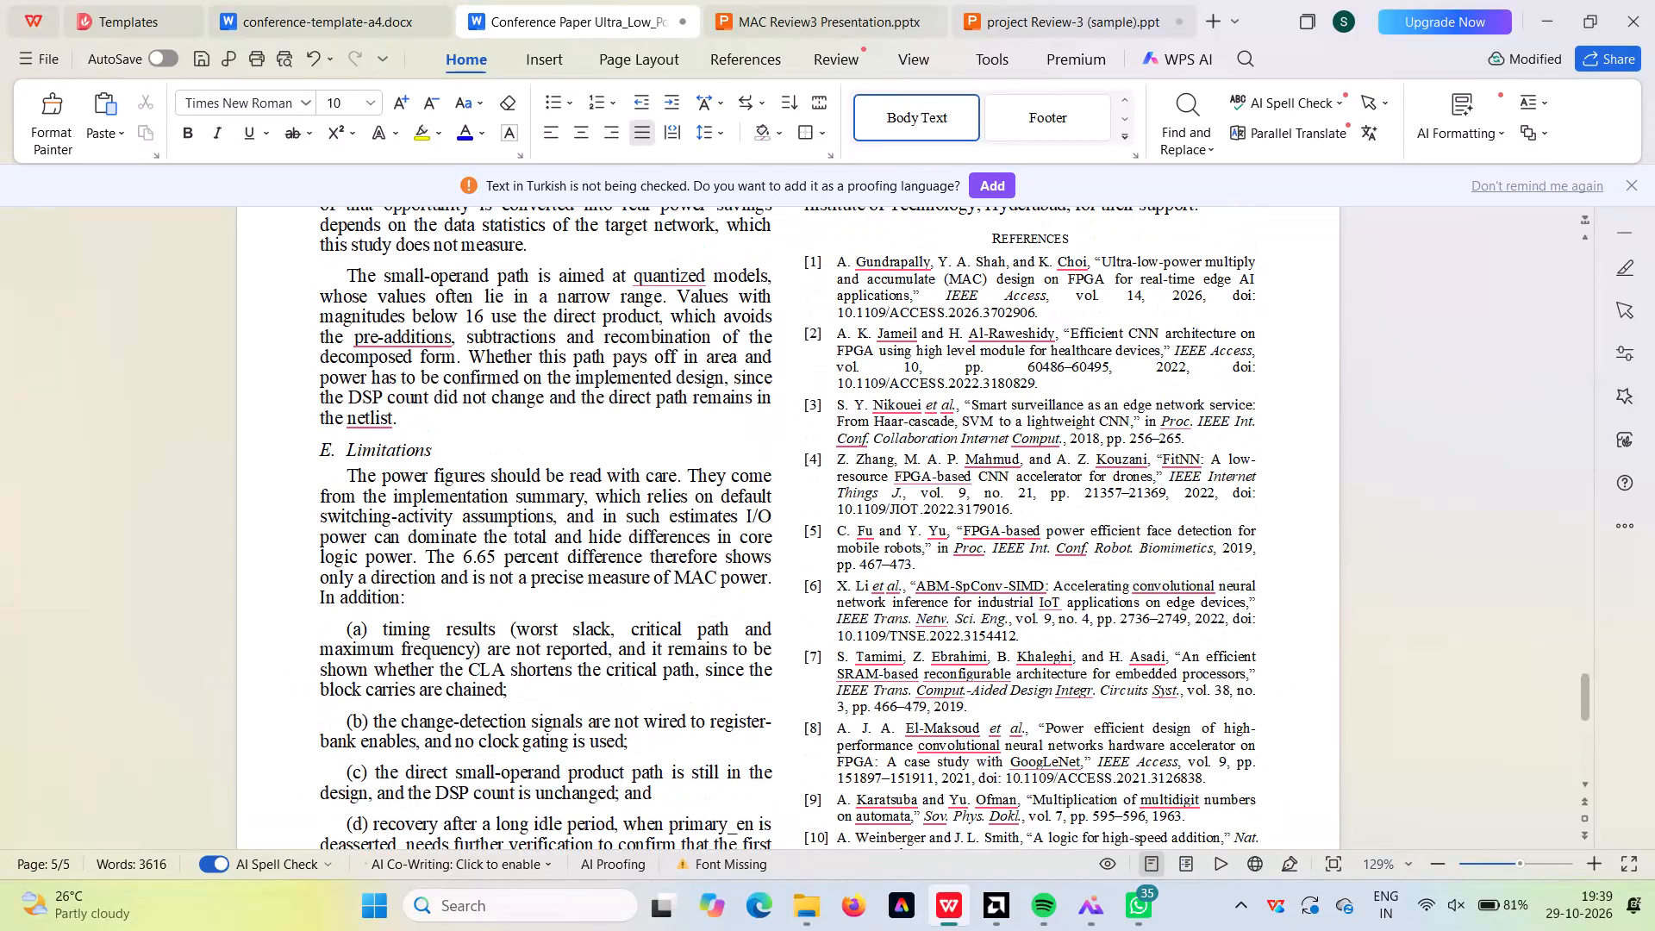
scroll(867, 560, up, 1)
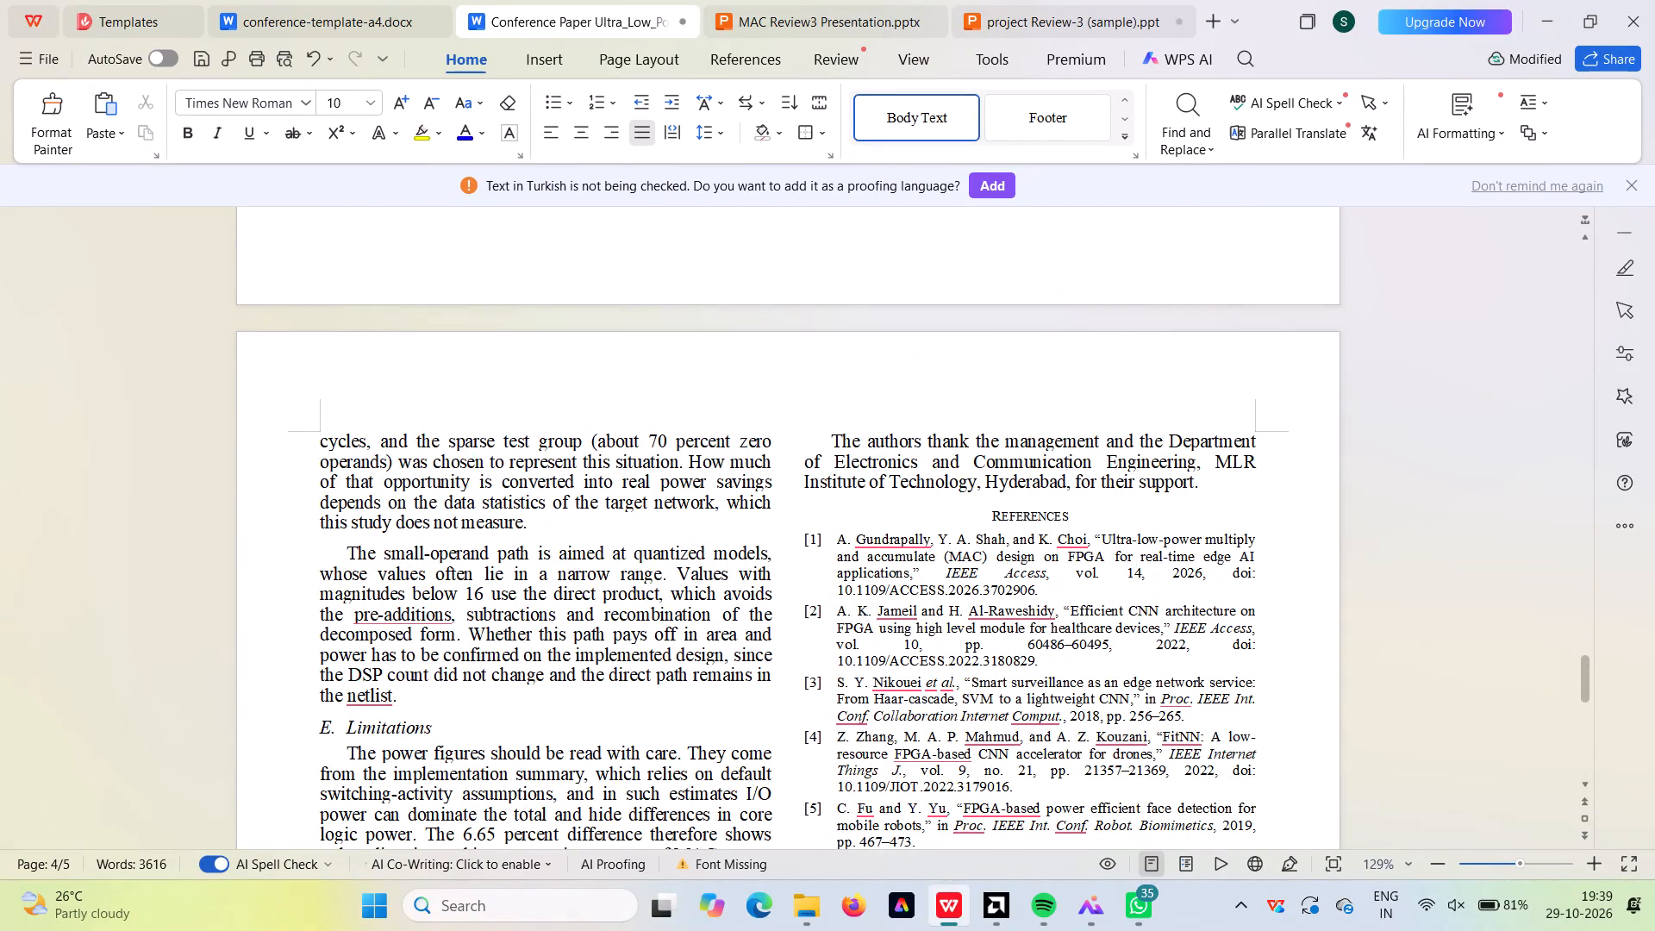
scroll(965, 575, down, 5)
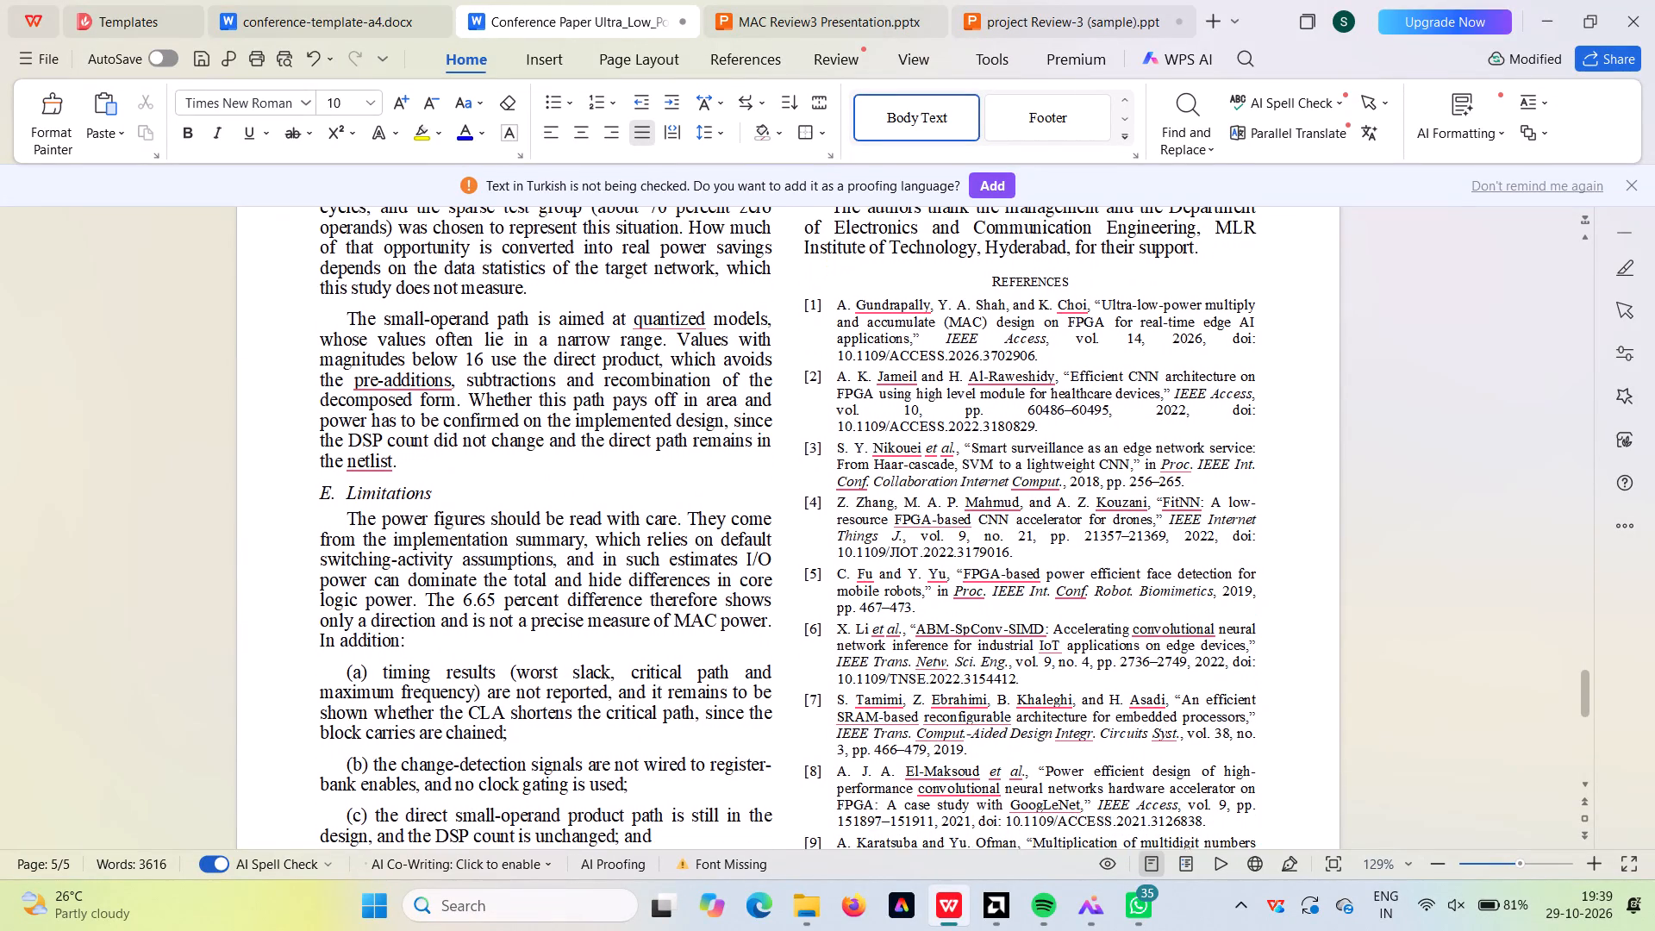
scroll(965, 575, down, 1)
scroll(965, 575, up, 1)
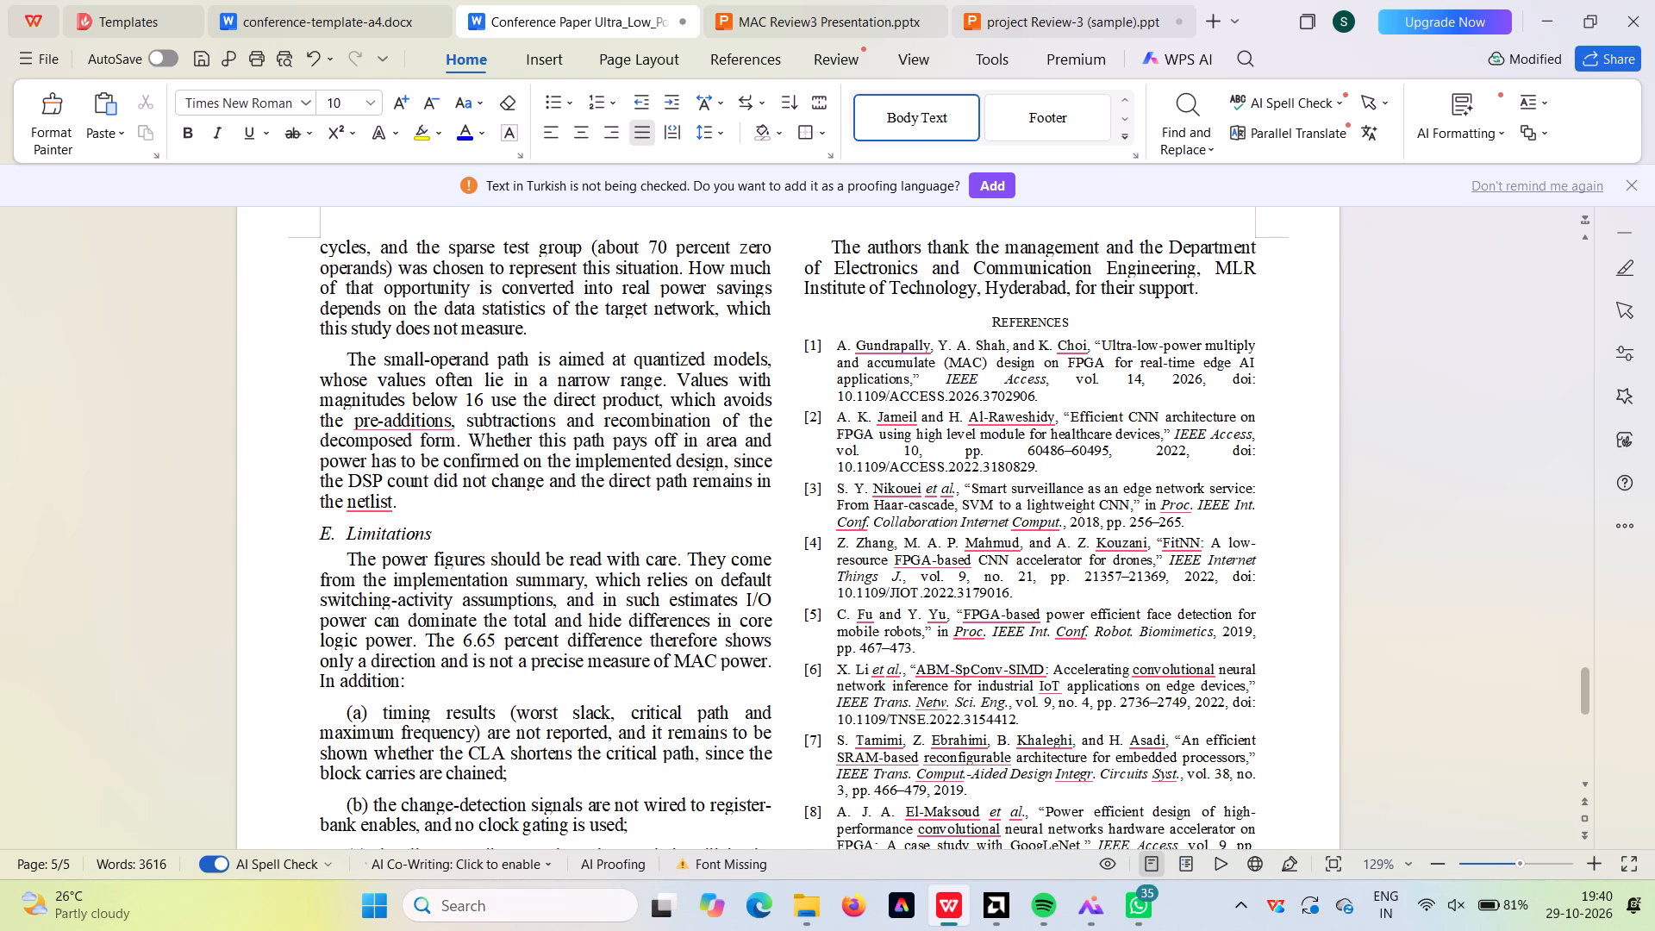
scroll(807, 329, up, 3)
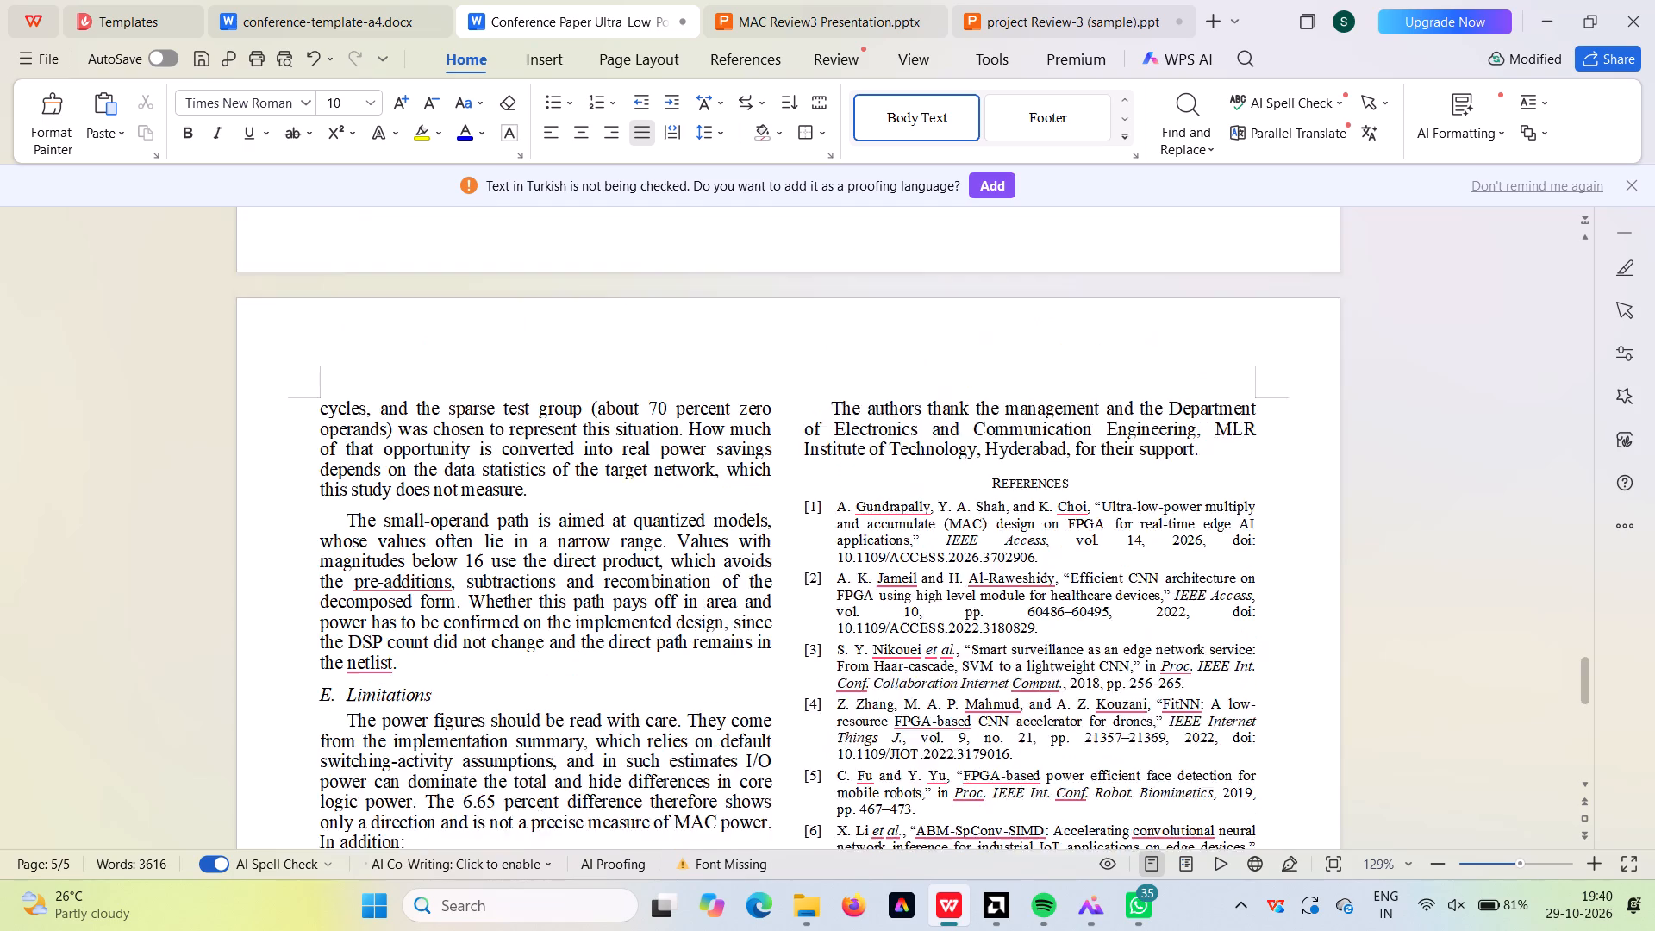
Recheck the tables and text on page 4, the page breaks around it, and the start of the references page.
scroll(807, 329, up, 6)
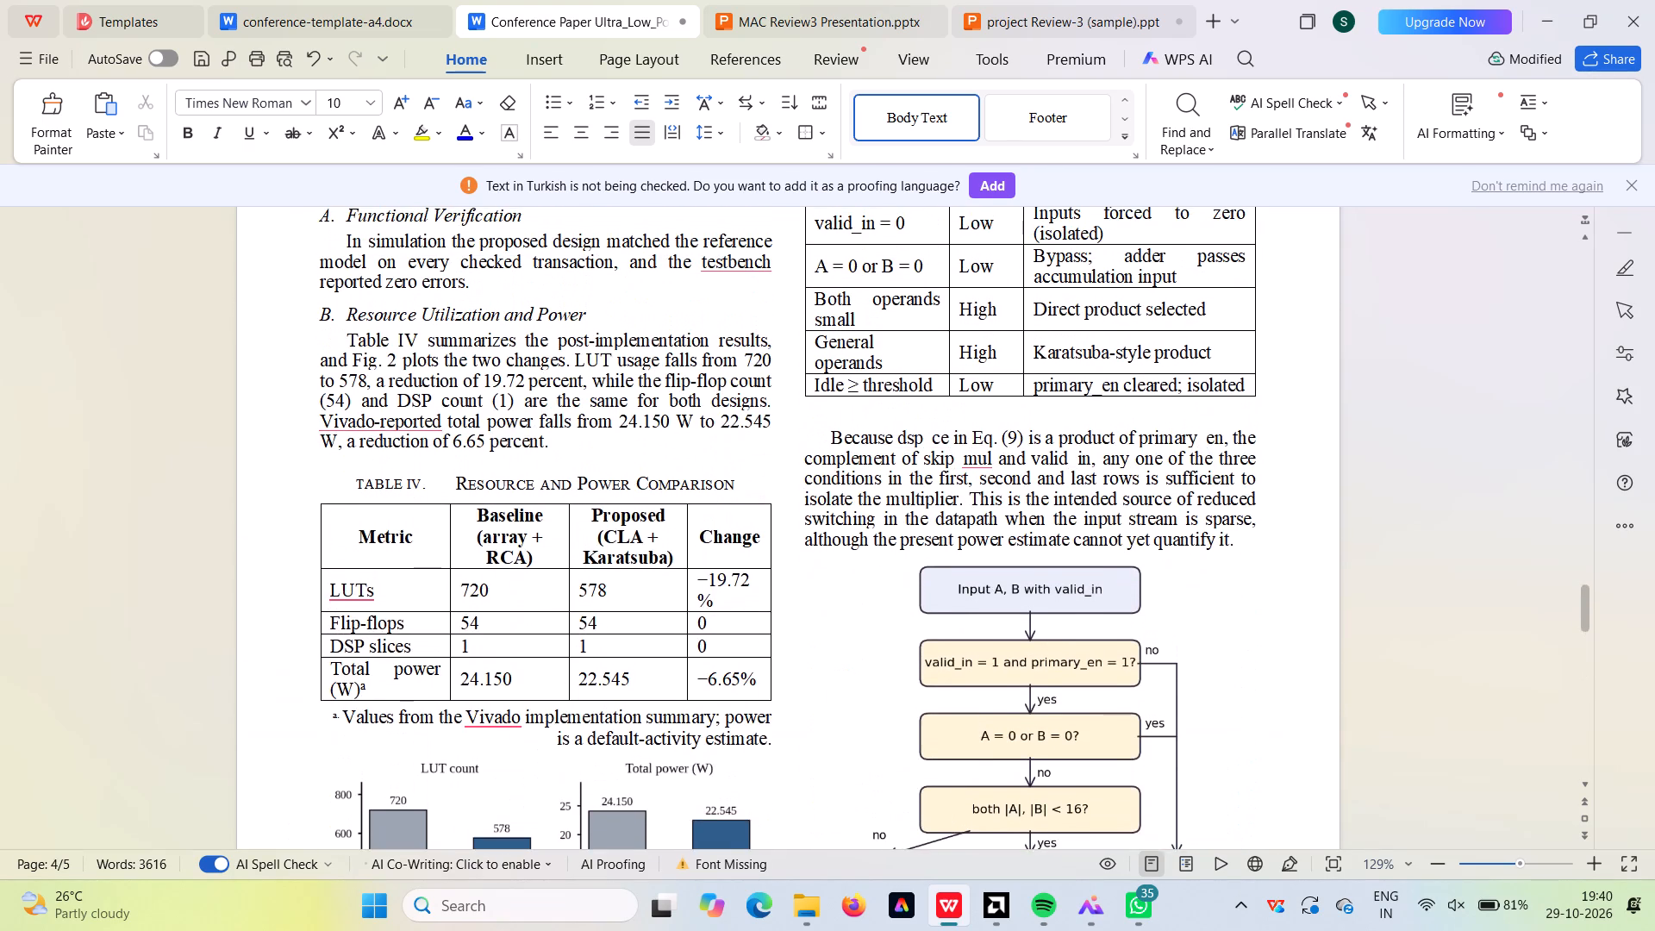
scroll(807, 329, up, 2)
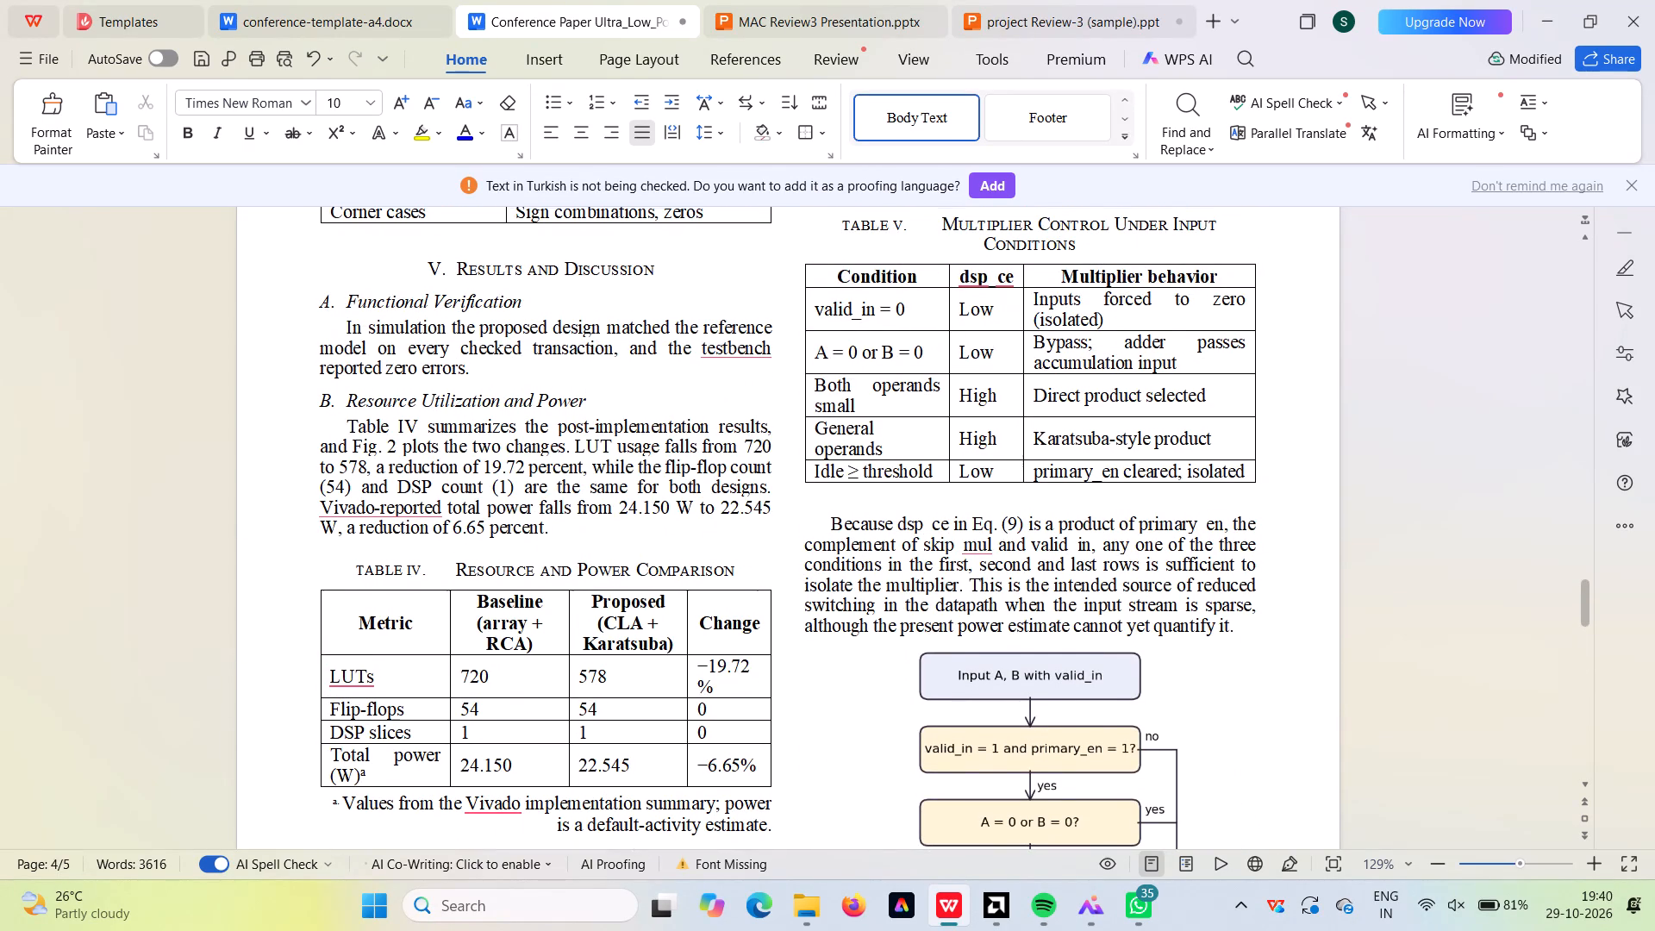
scroll(807, 329, up, 2)
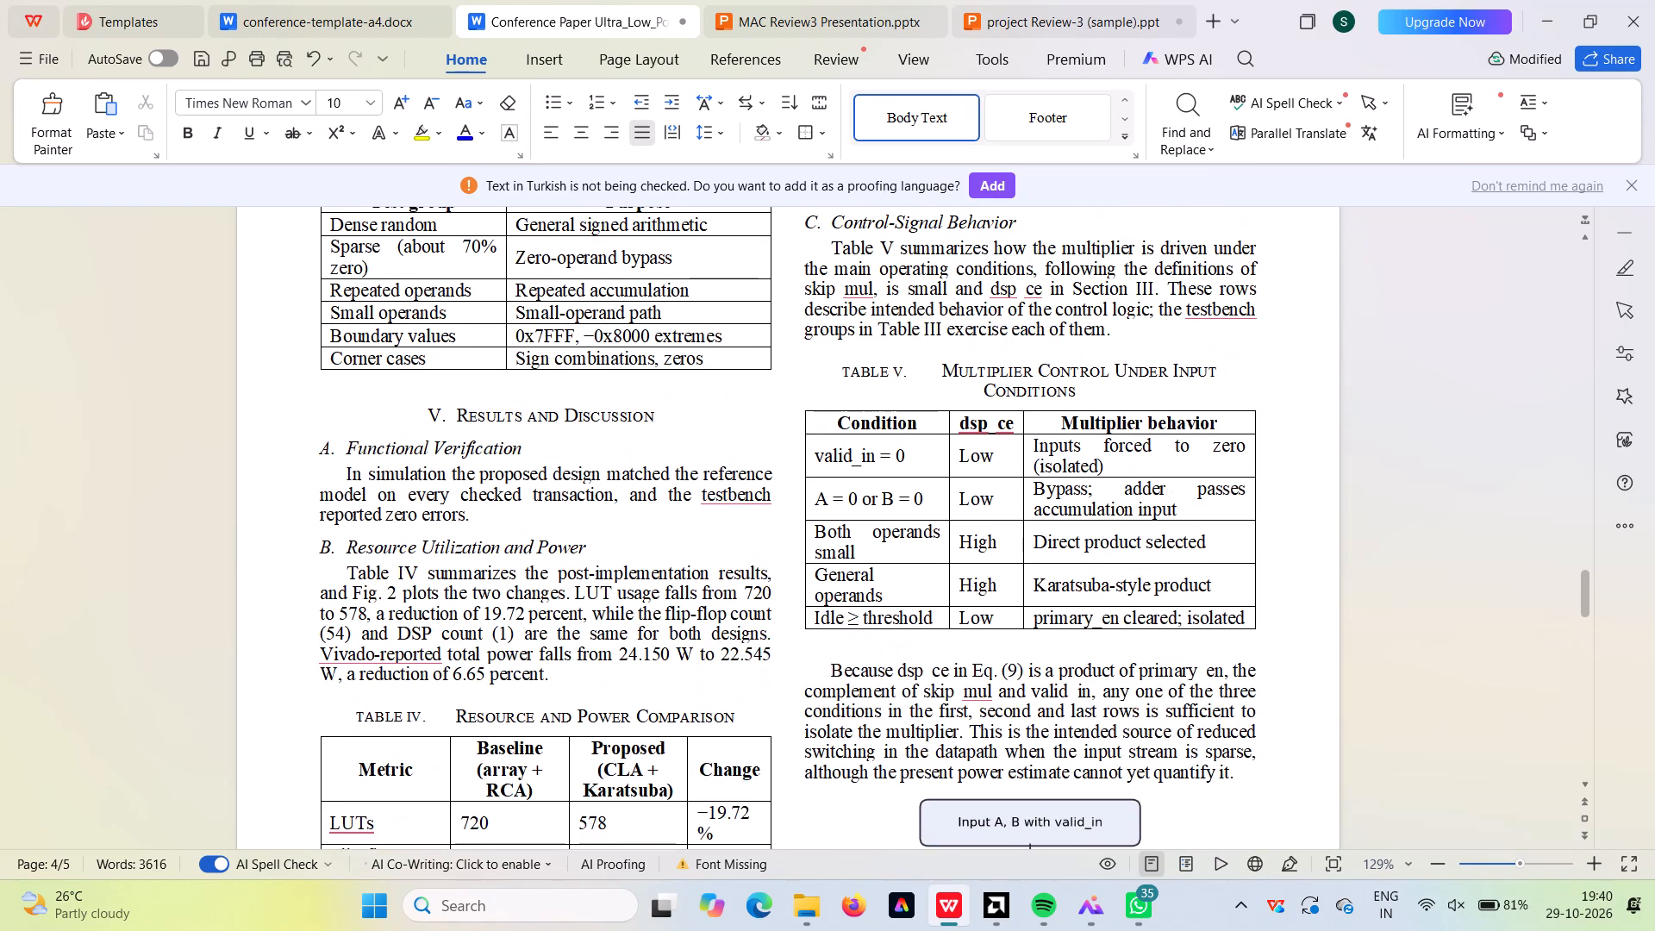
scroll(807, 329, up, 4)
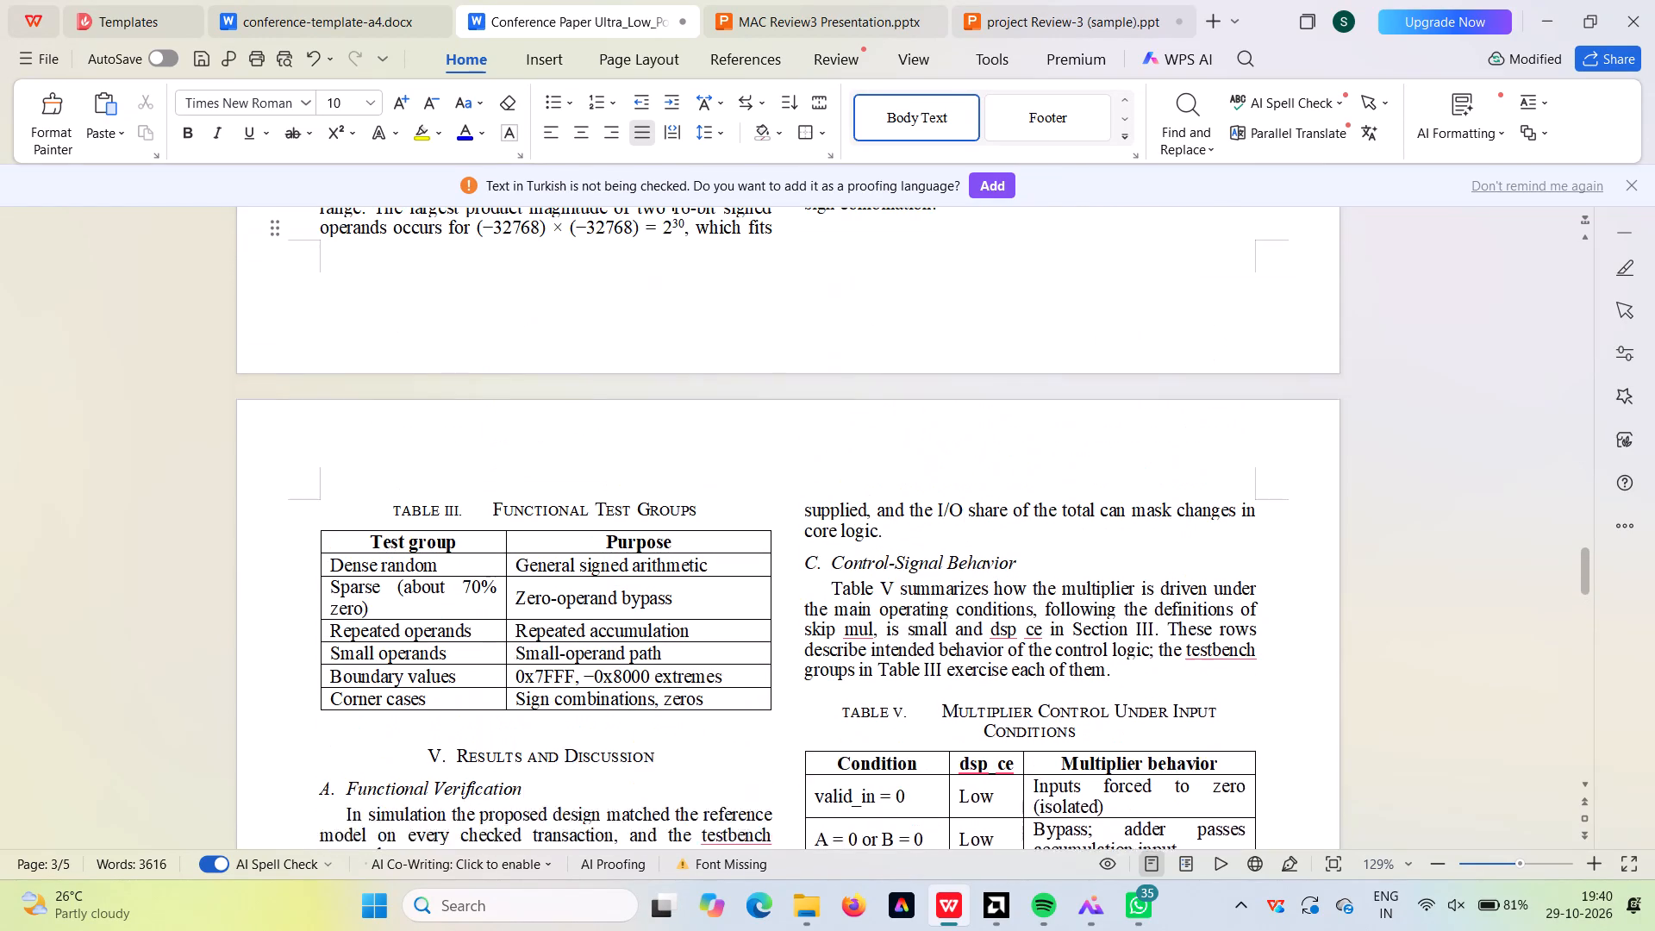
scroll(807, 329, up, 1)
scroll(807, 329, down, 2)
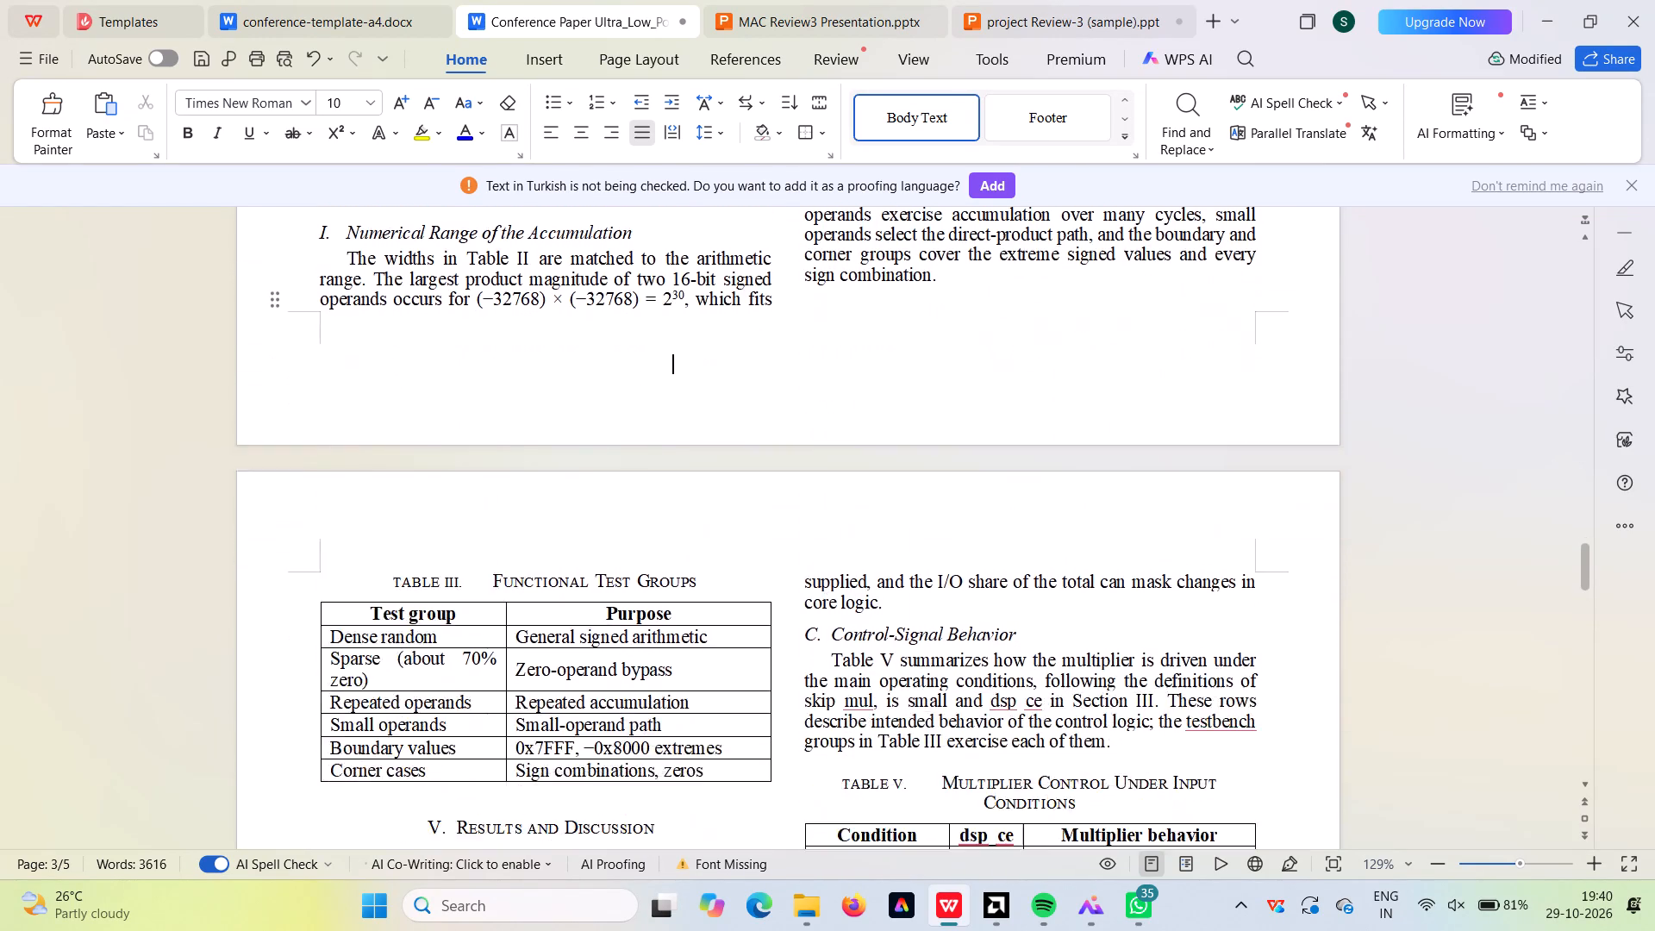
scroll(807, 329, down, 10)
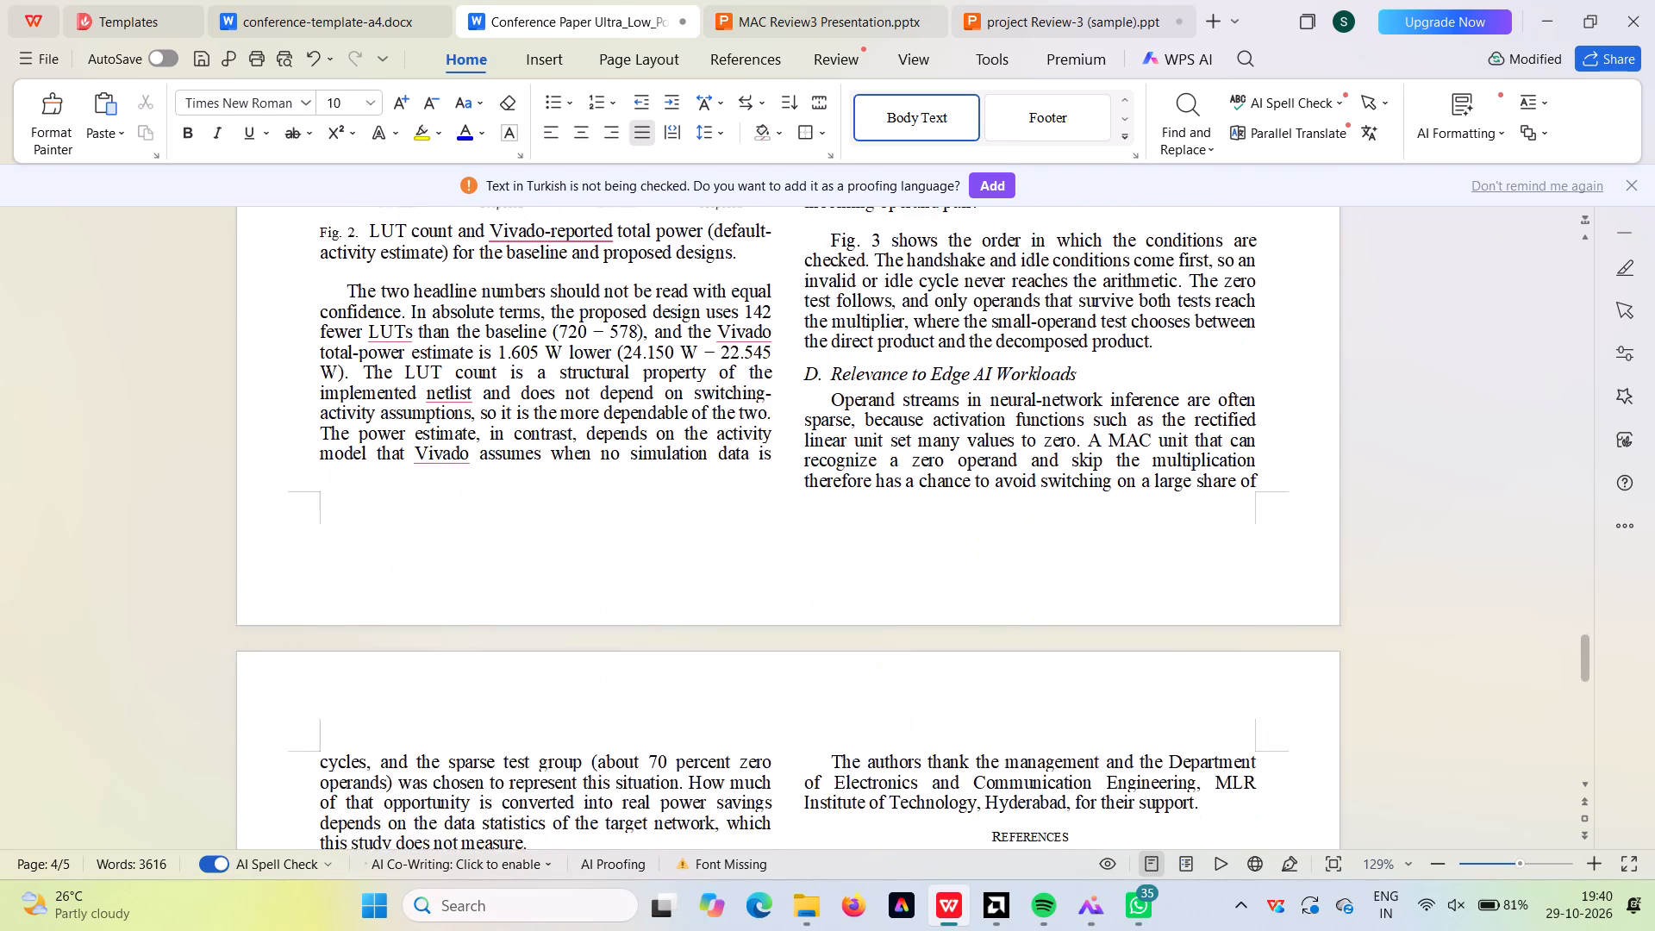
scroll(807, 329, down, 3)
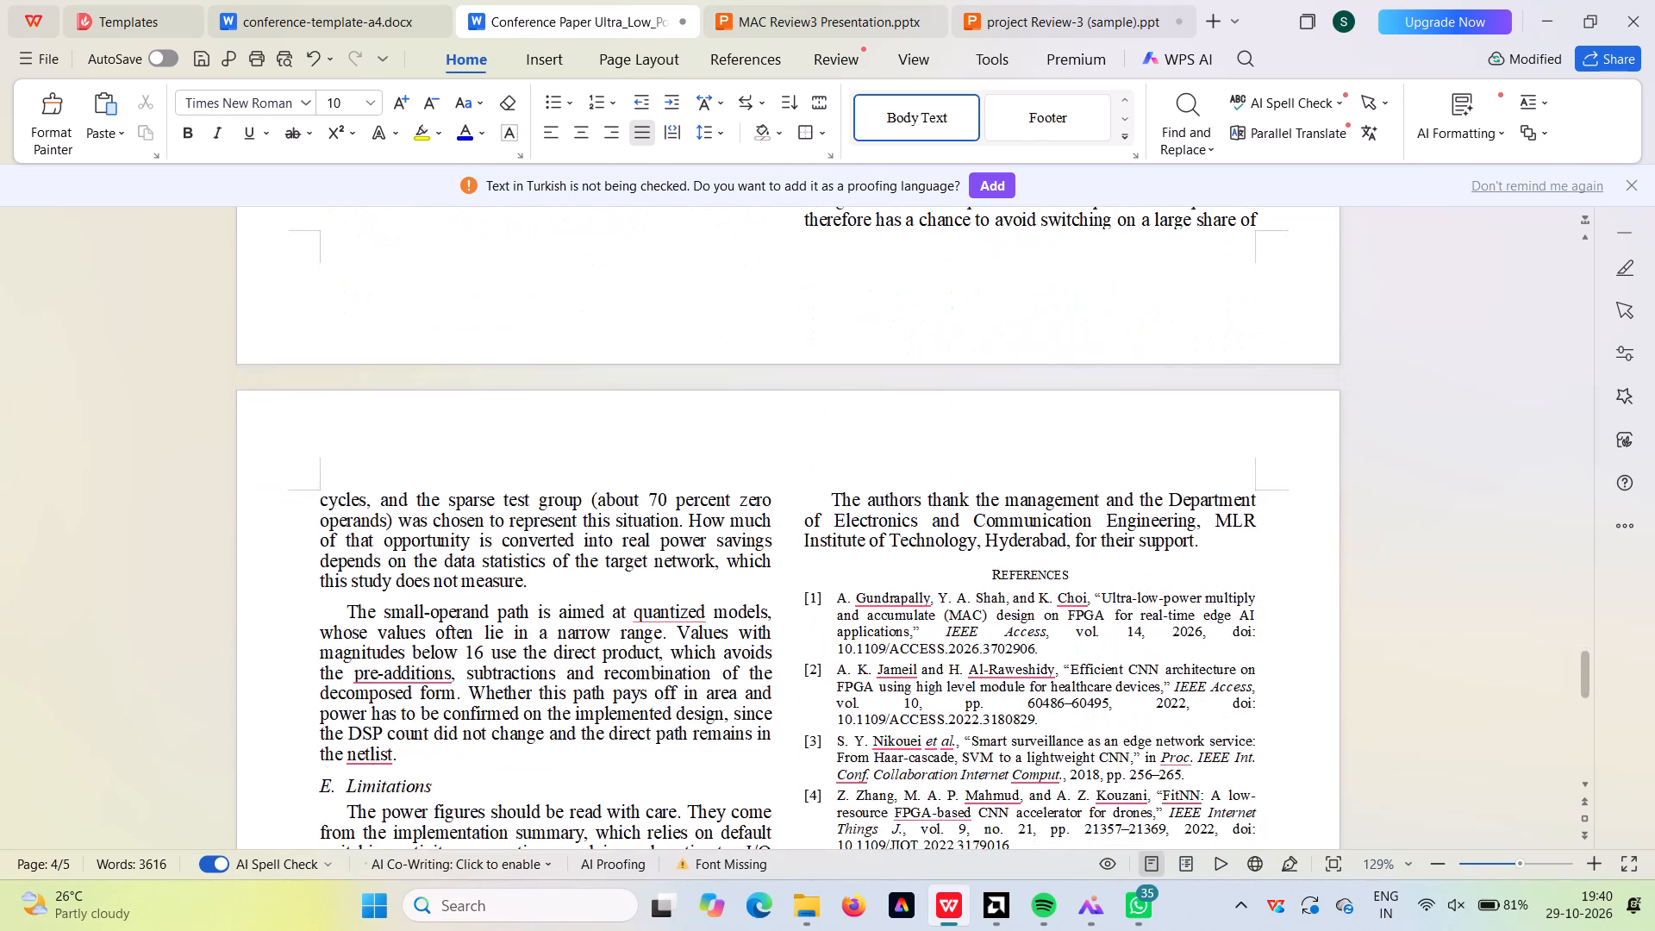
Check the layout from the references back to the title block and on to the Table I caption at the end of page 2.
scroll(807, 329, up, 7)
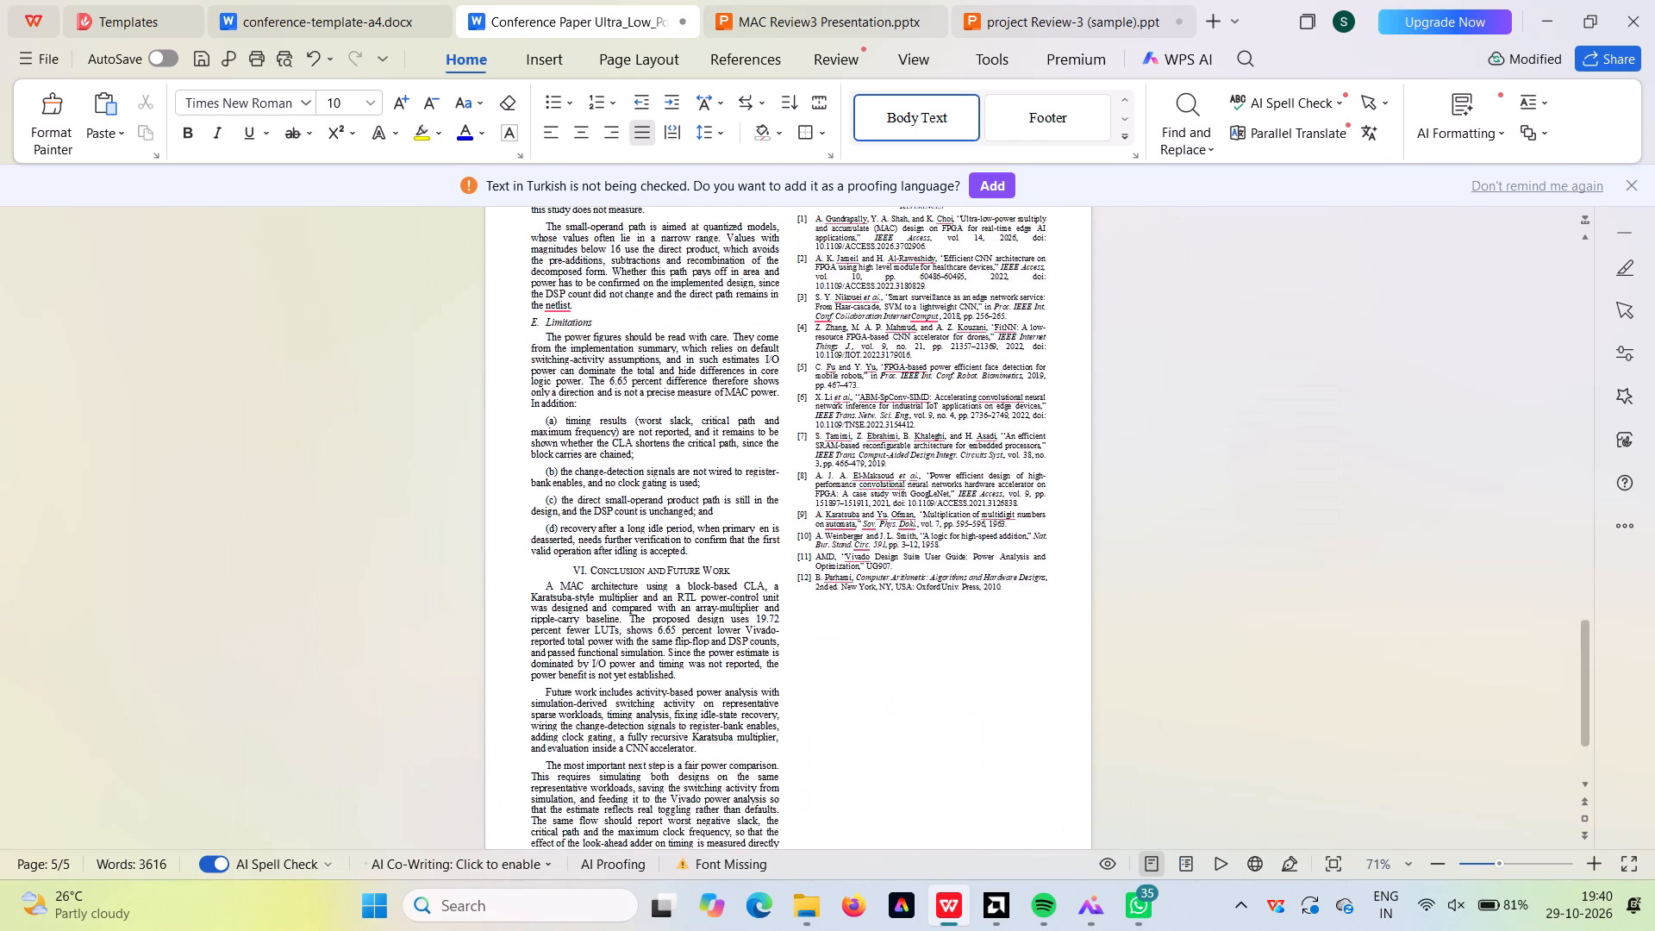
scroll(807, 329, up, 9)
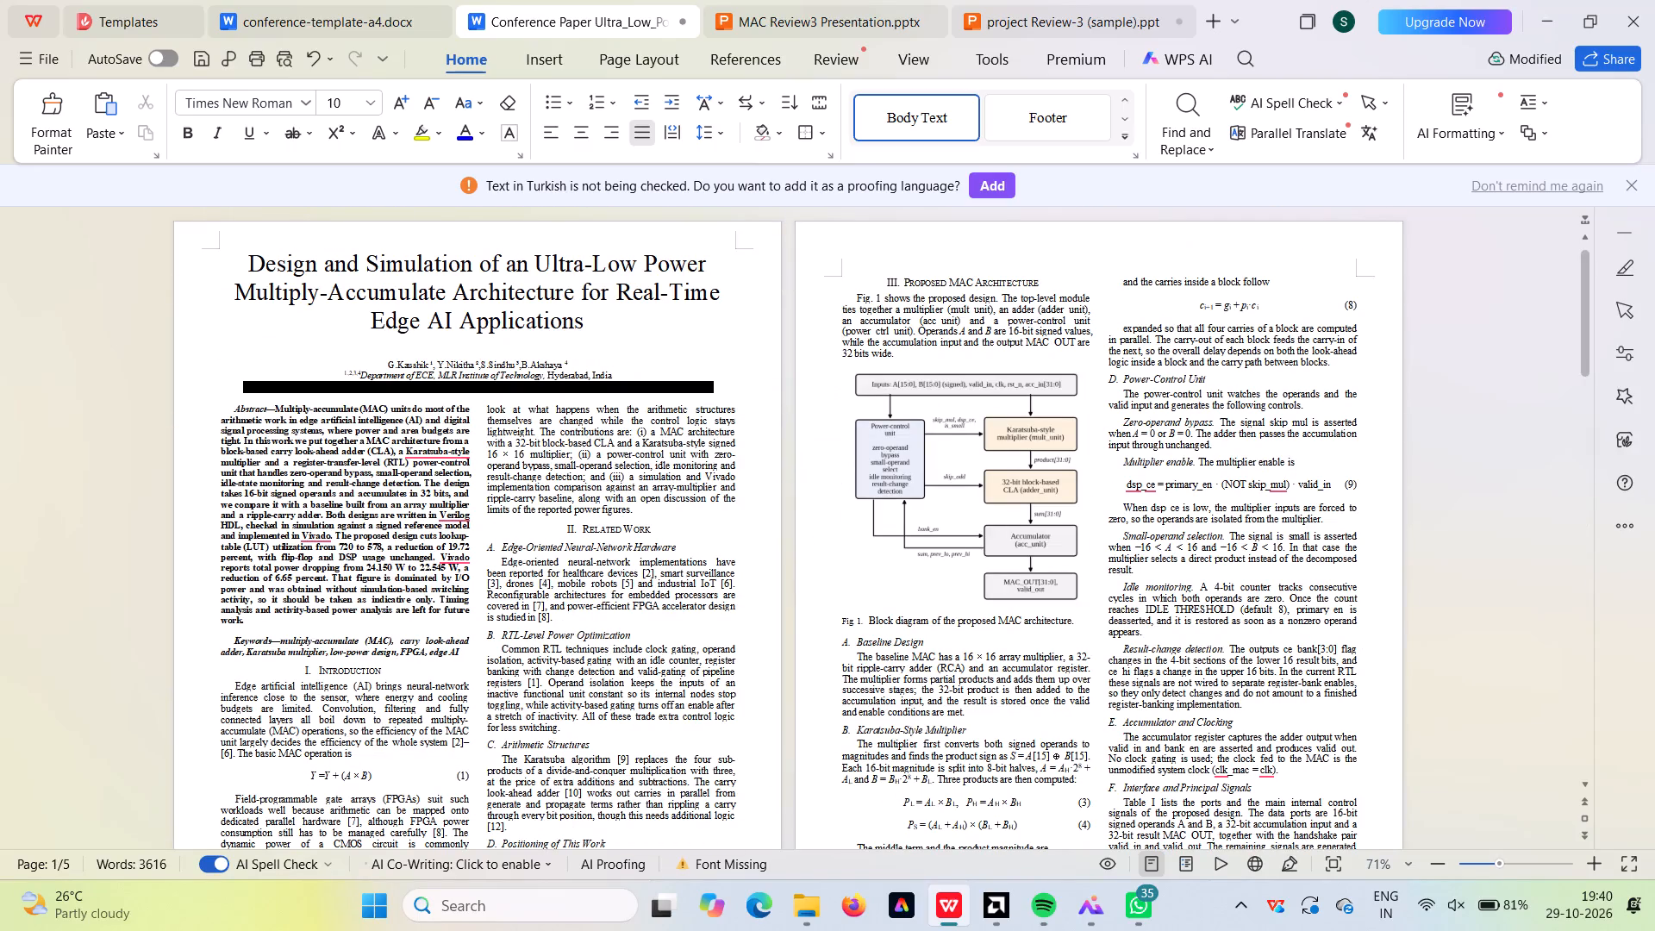
scroll(661, 475, down, 2)
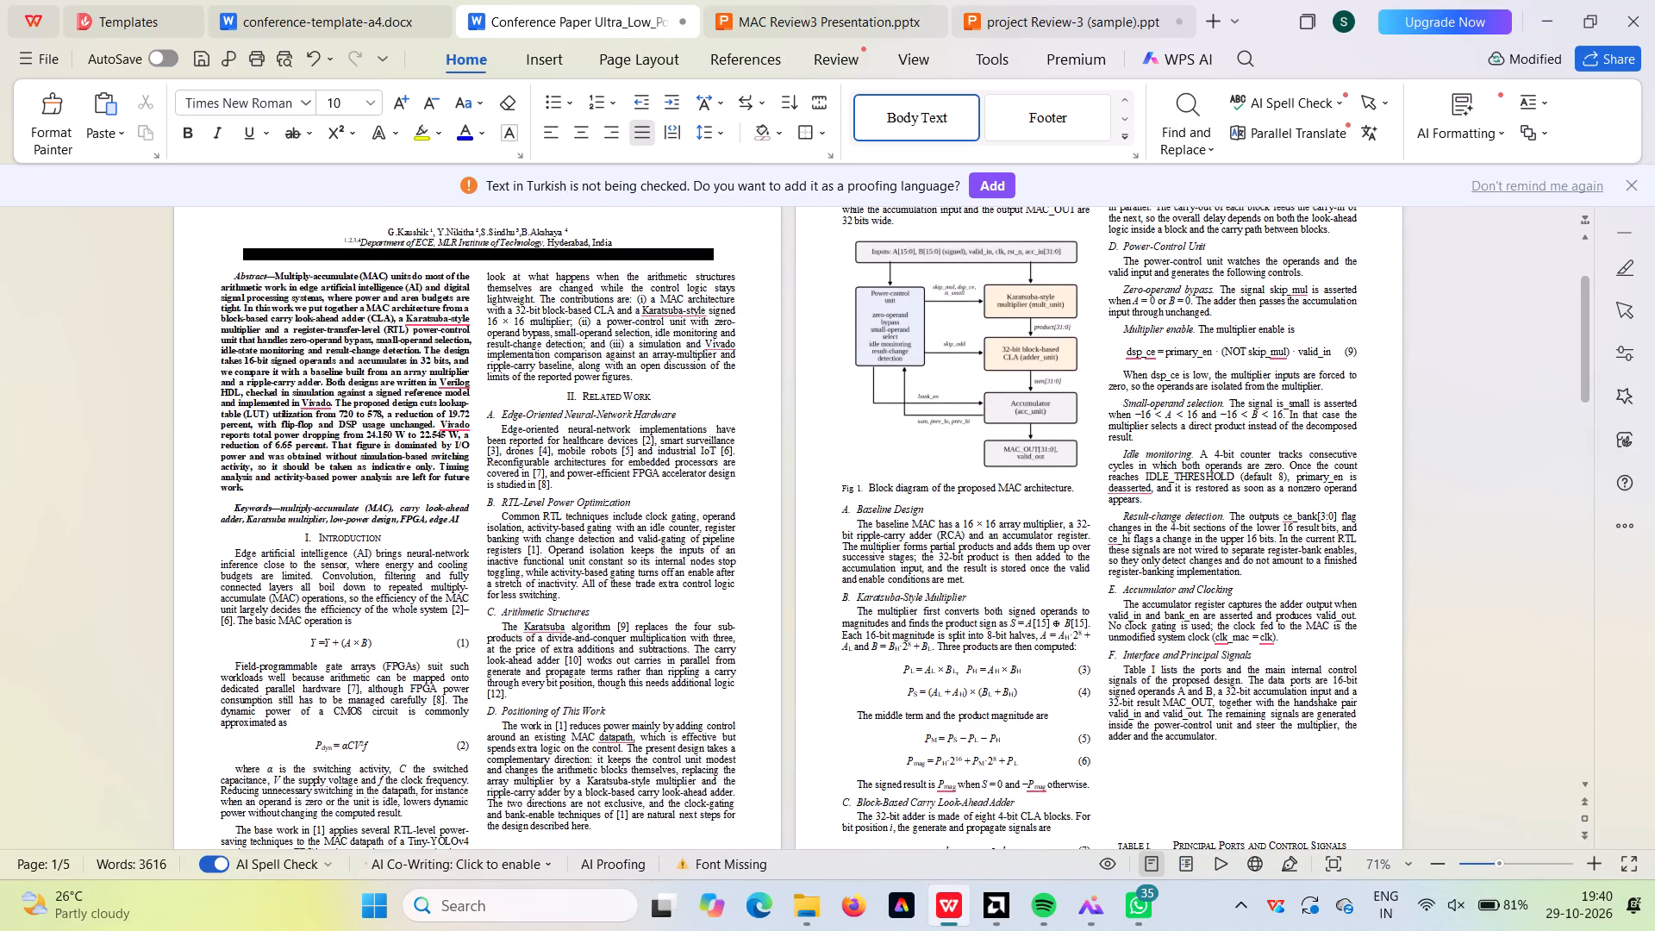
scroll(661, 475, down, 1)
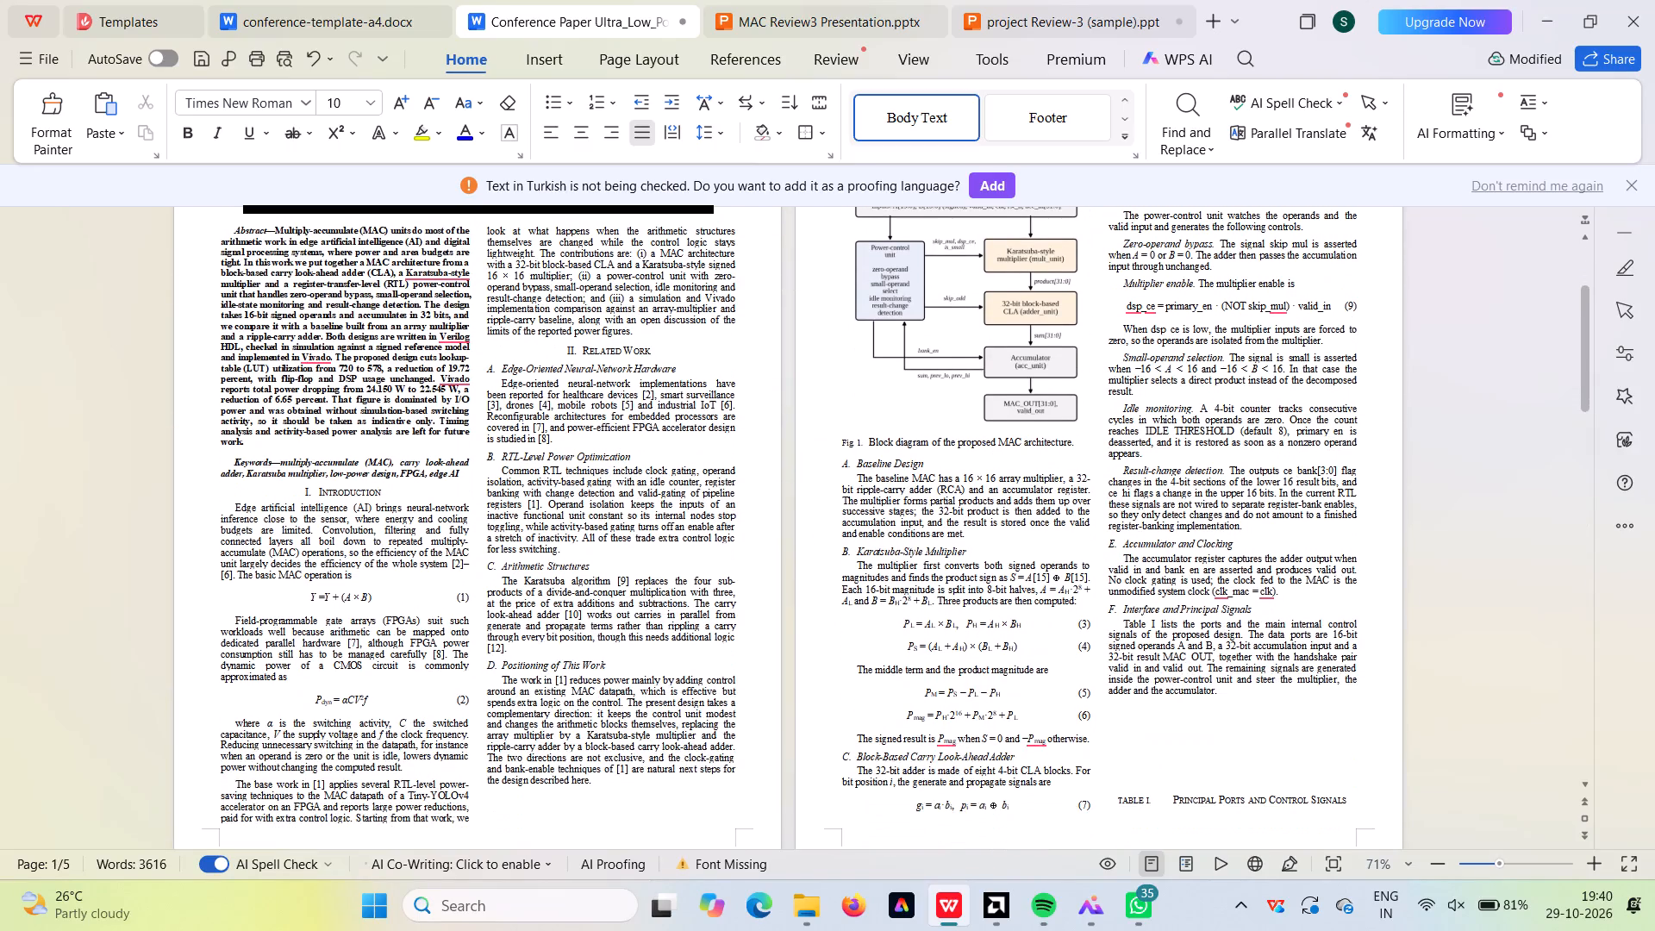
scroll(656, 583, down, 3)
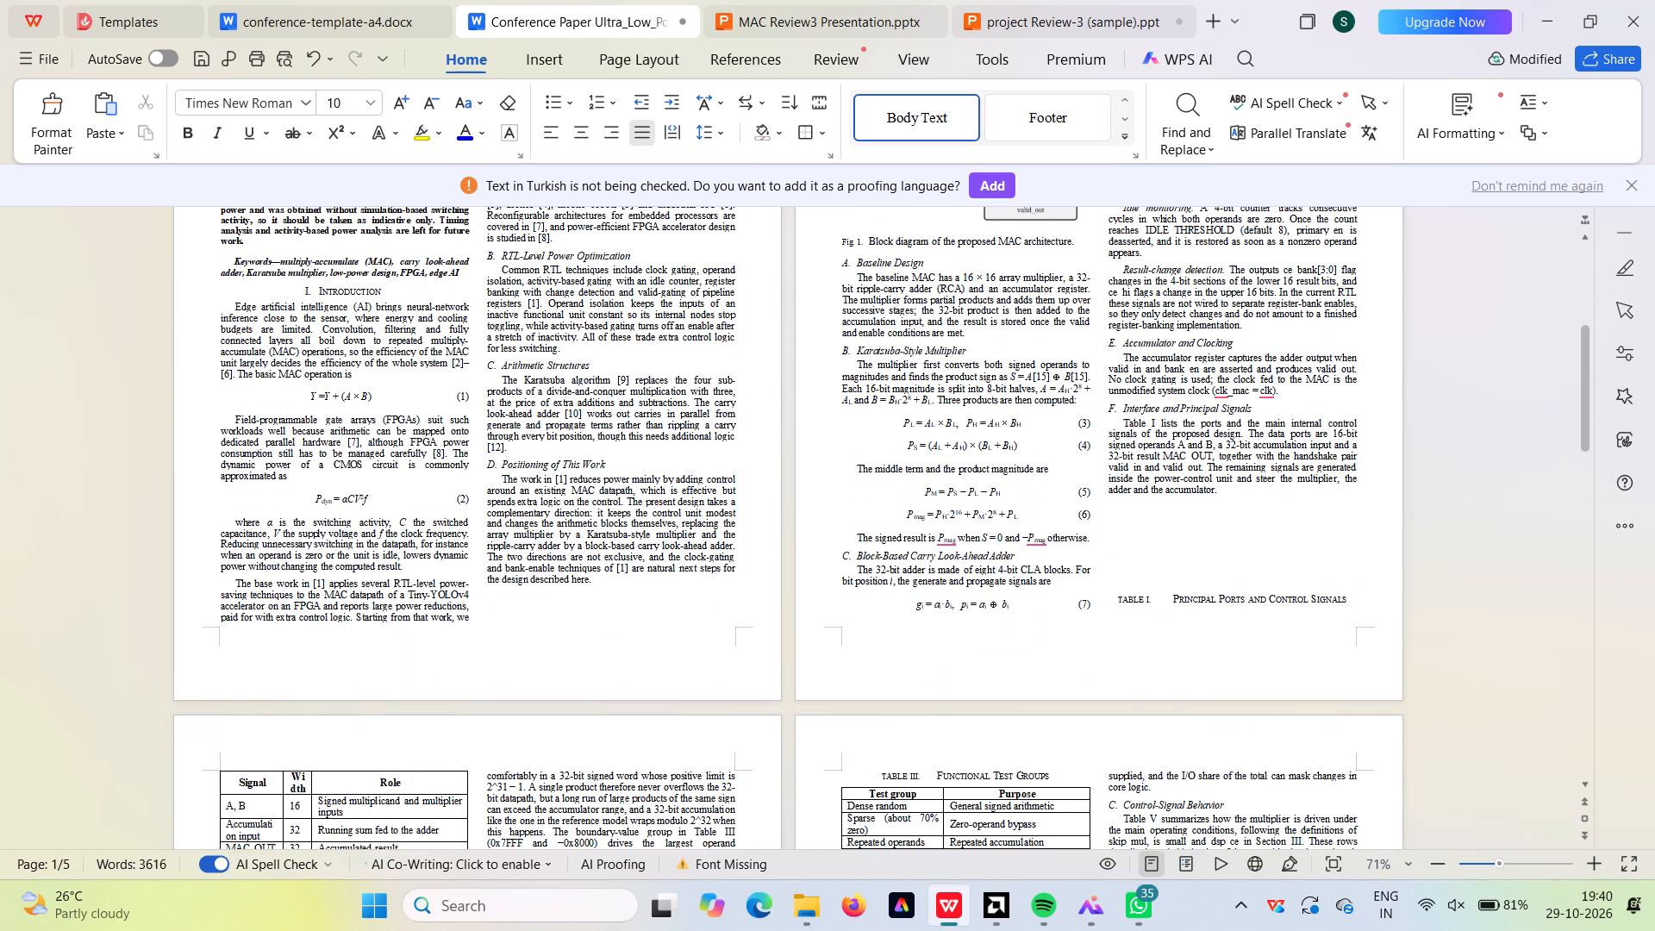
scroll(656, 583, down, 1)
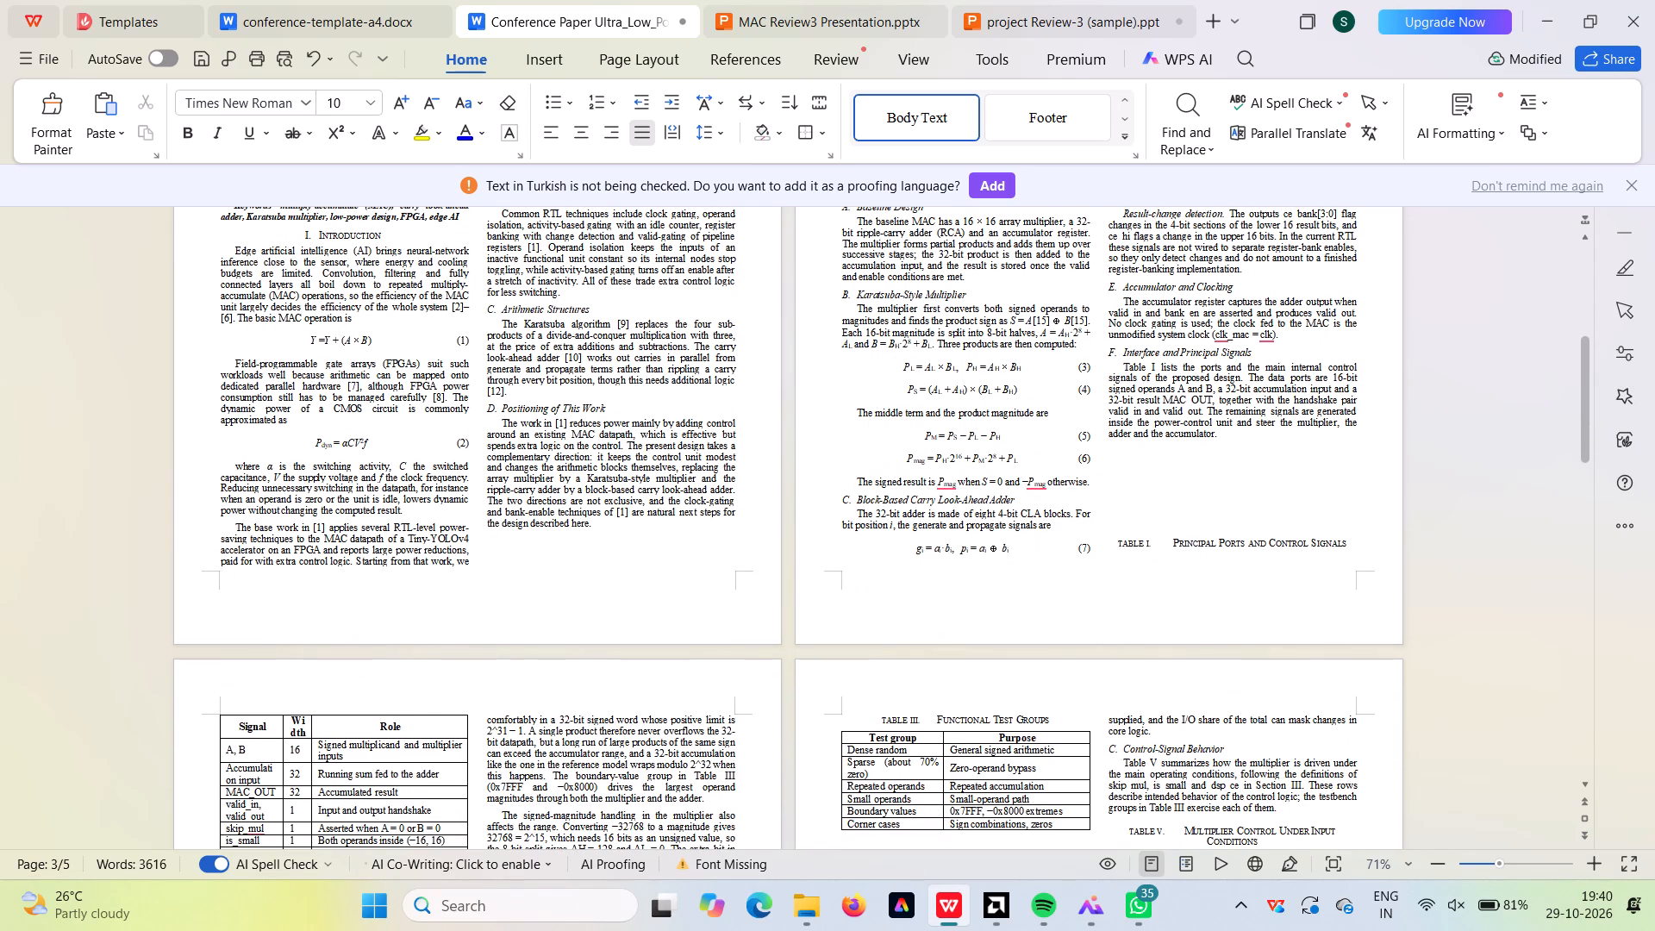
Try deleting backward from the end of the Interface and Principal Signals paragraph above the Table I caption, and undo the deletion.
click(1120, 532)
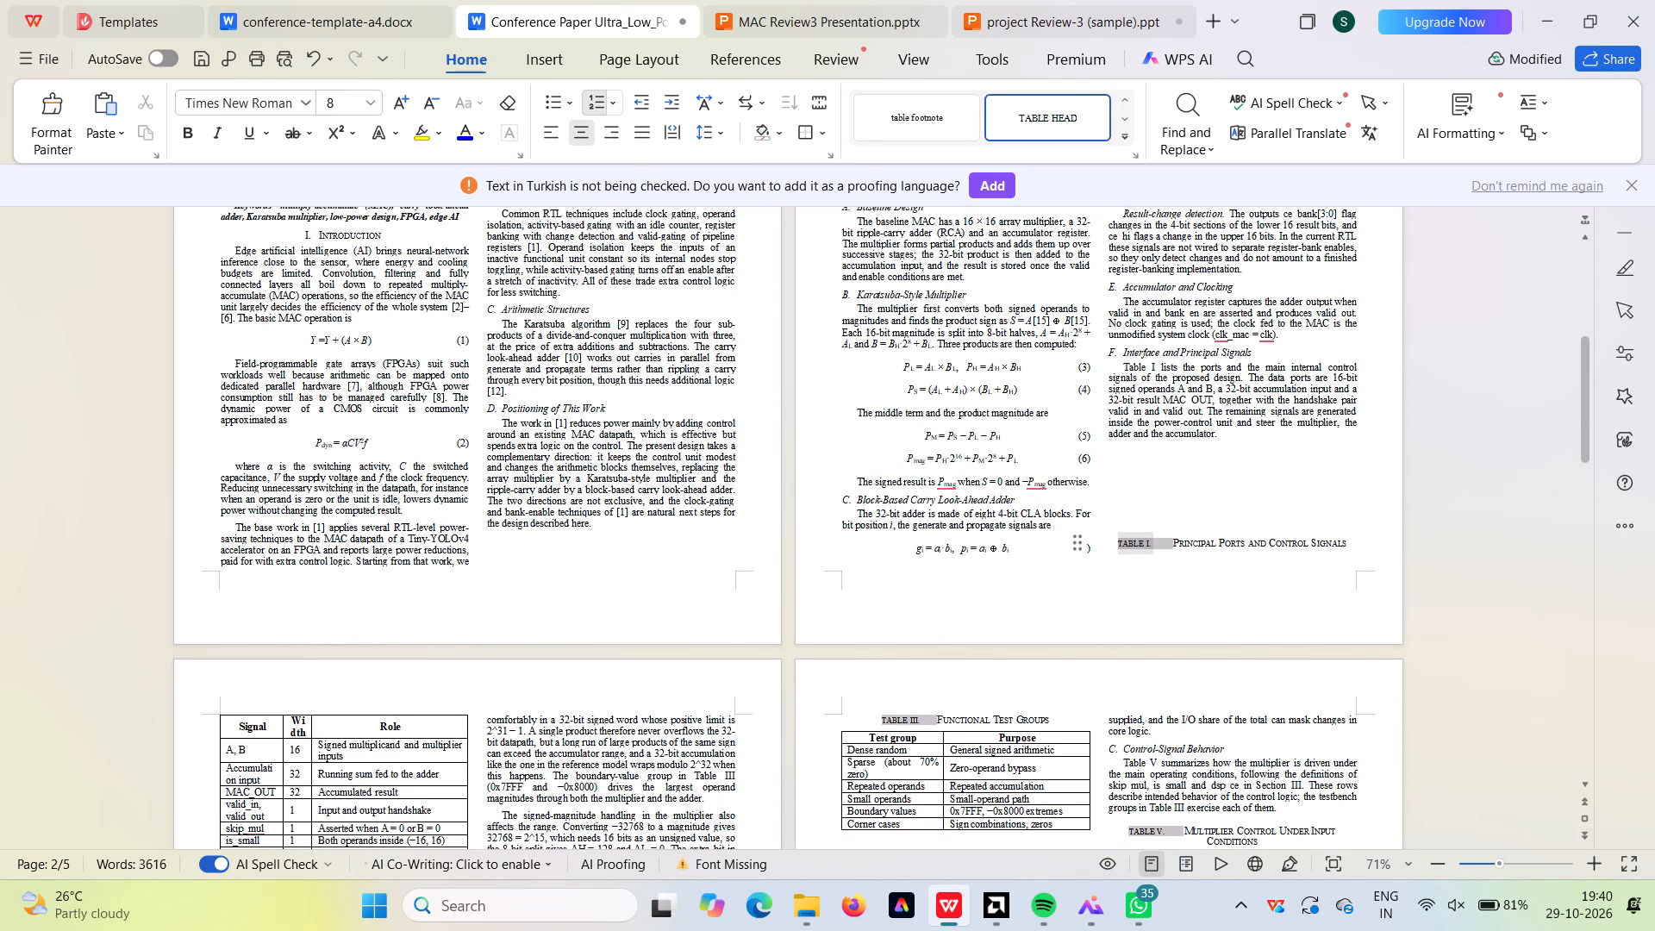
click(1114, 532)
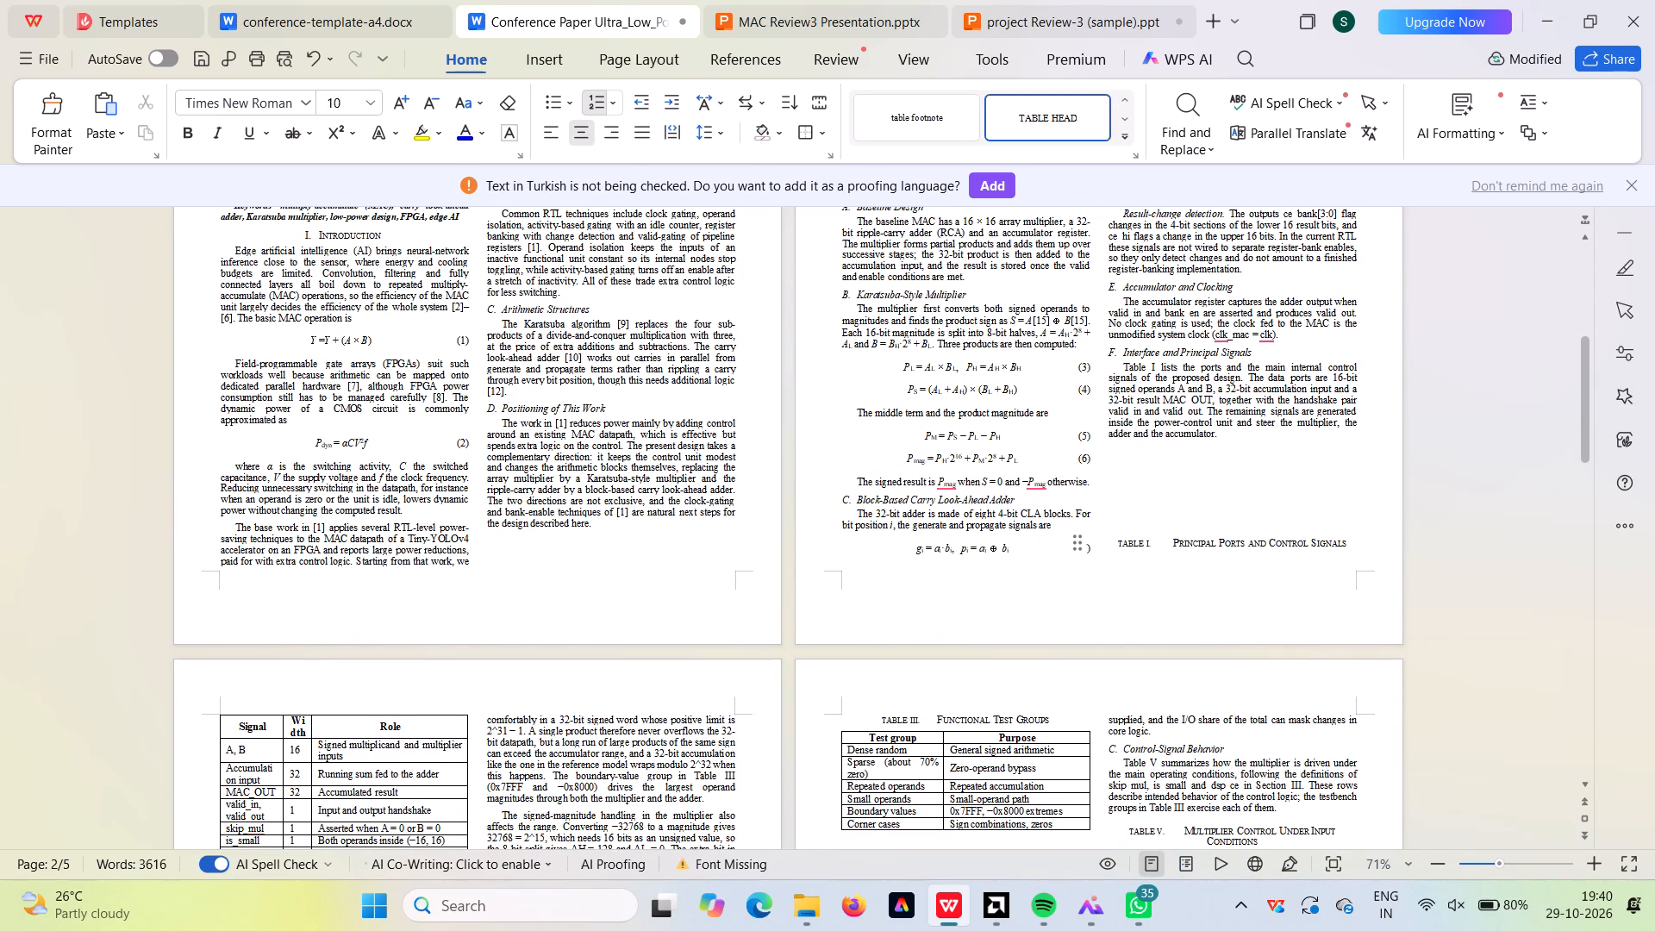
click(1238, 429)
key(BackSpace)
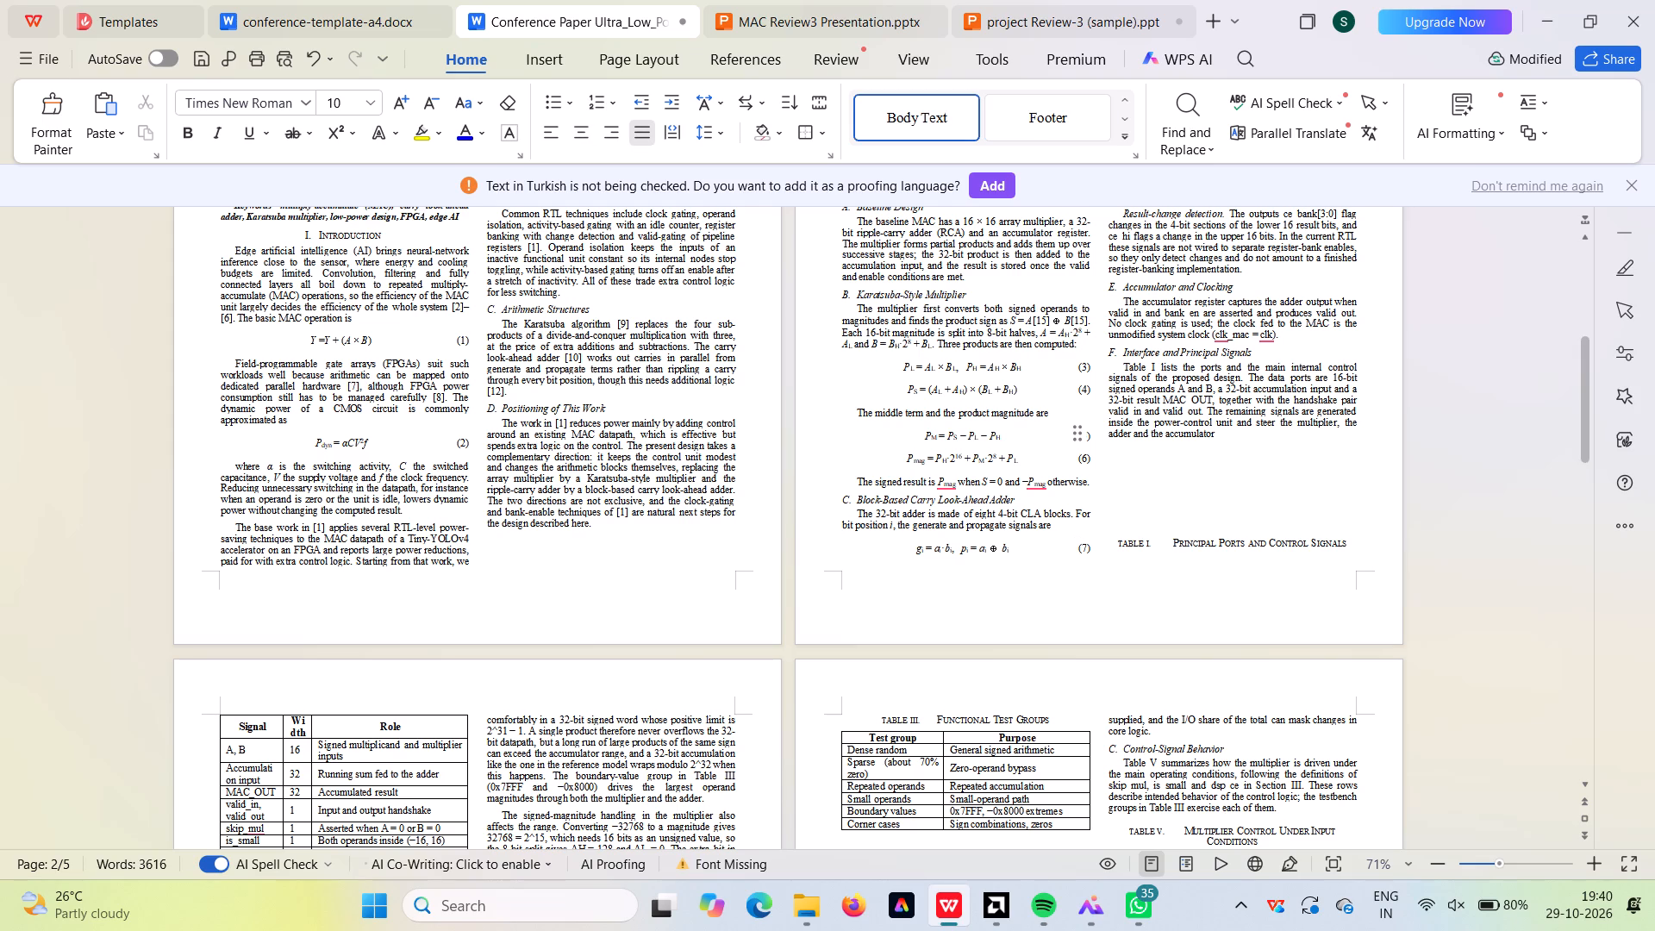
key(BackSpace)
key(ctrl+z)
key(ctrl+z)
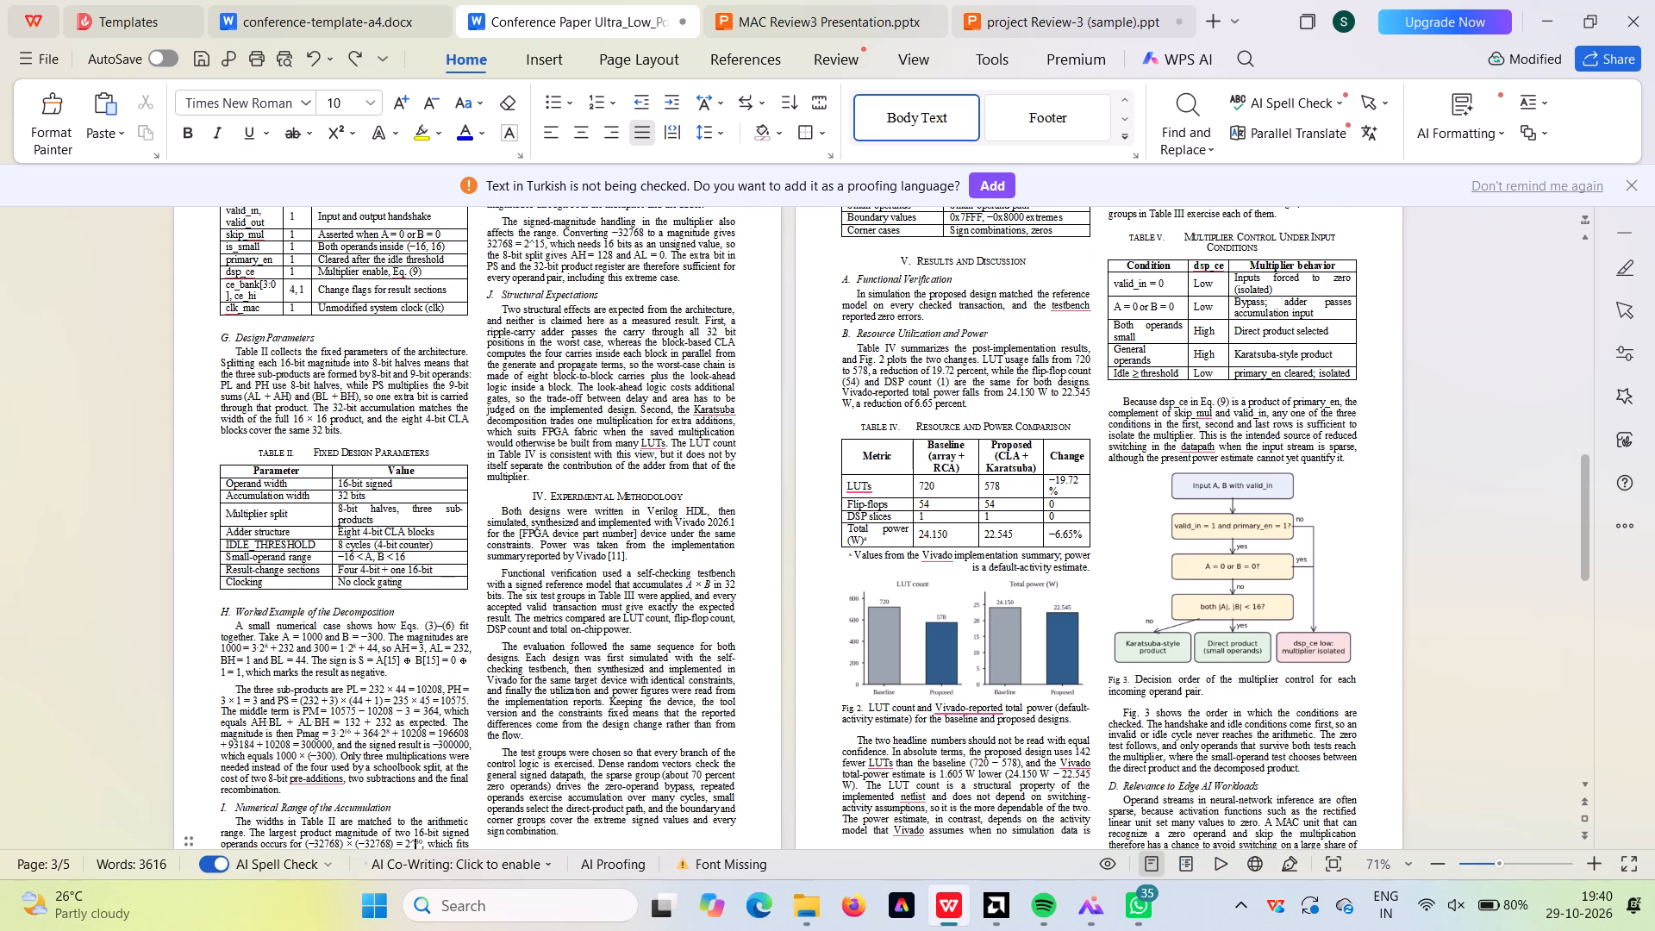
Recheck the Table I caption's place at the end of page 2 and undo one more earlier edit.
scroll(1238, 429, up, 5)
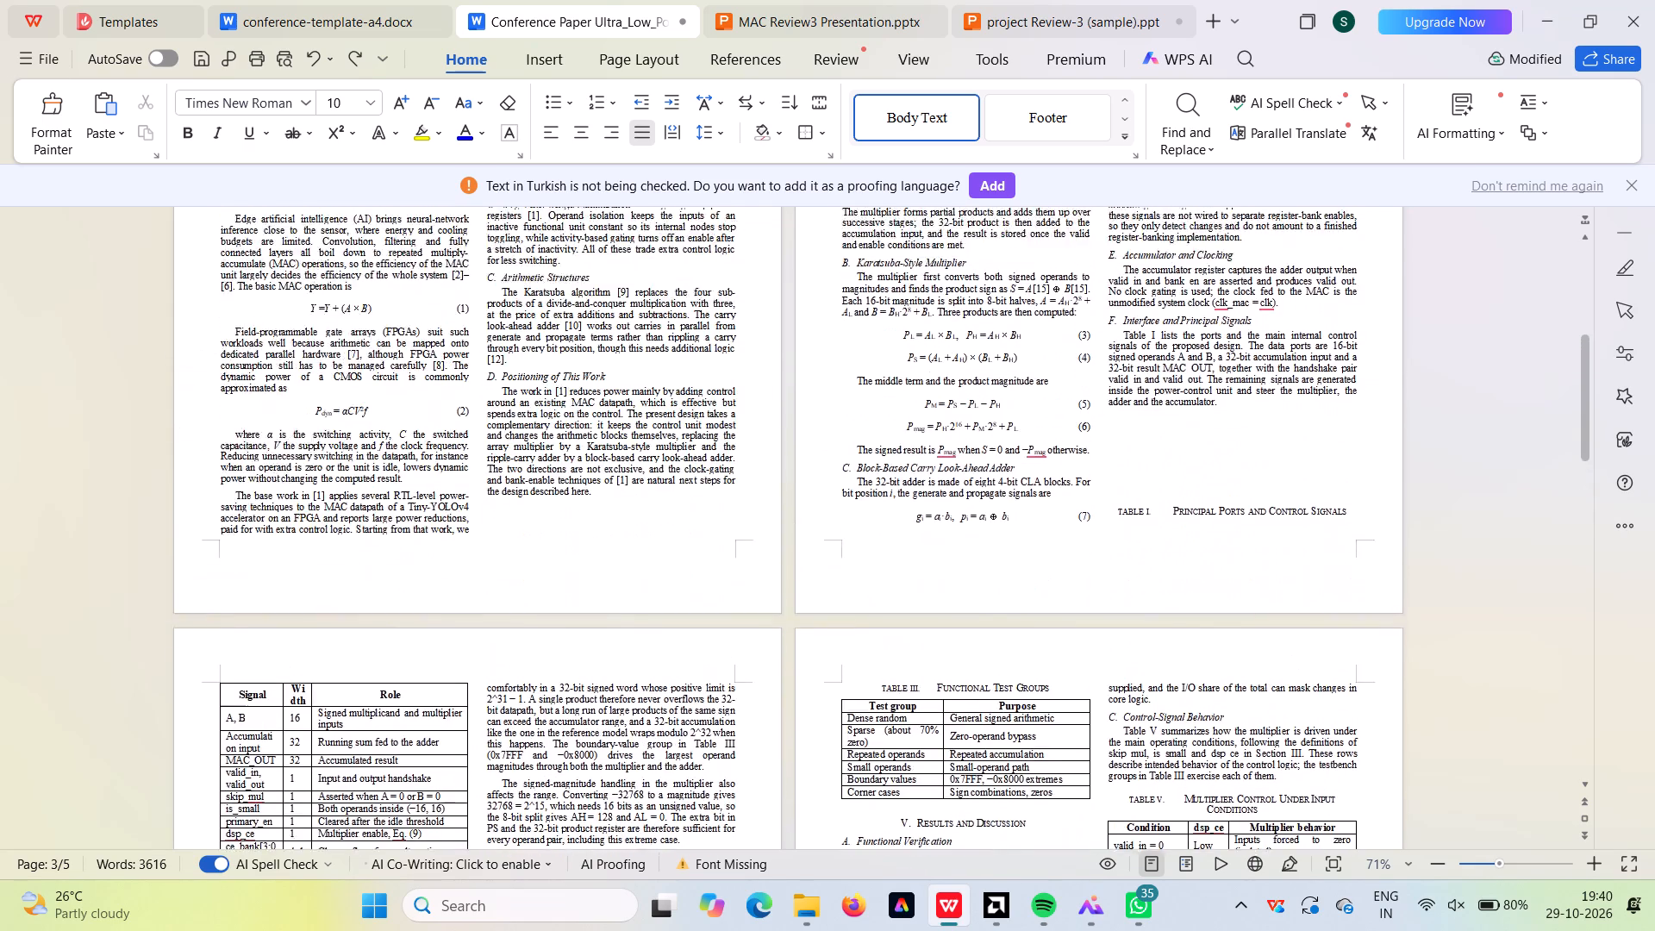
scroll(1238, 429, up, 1)
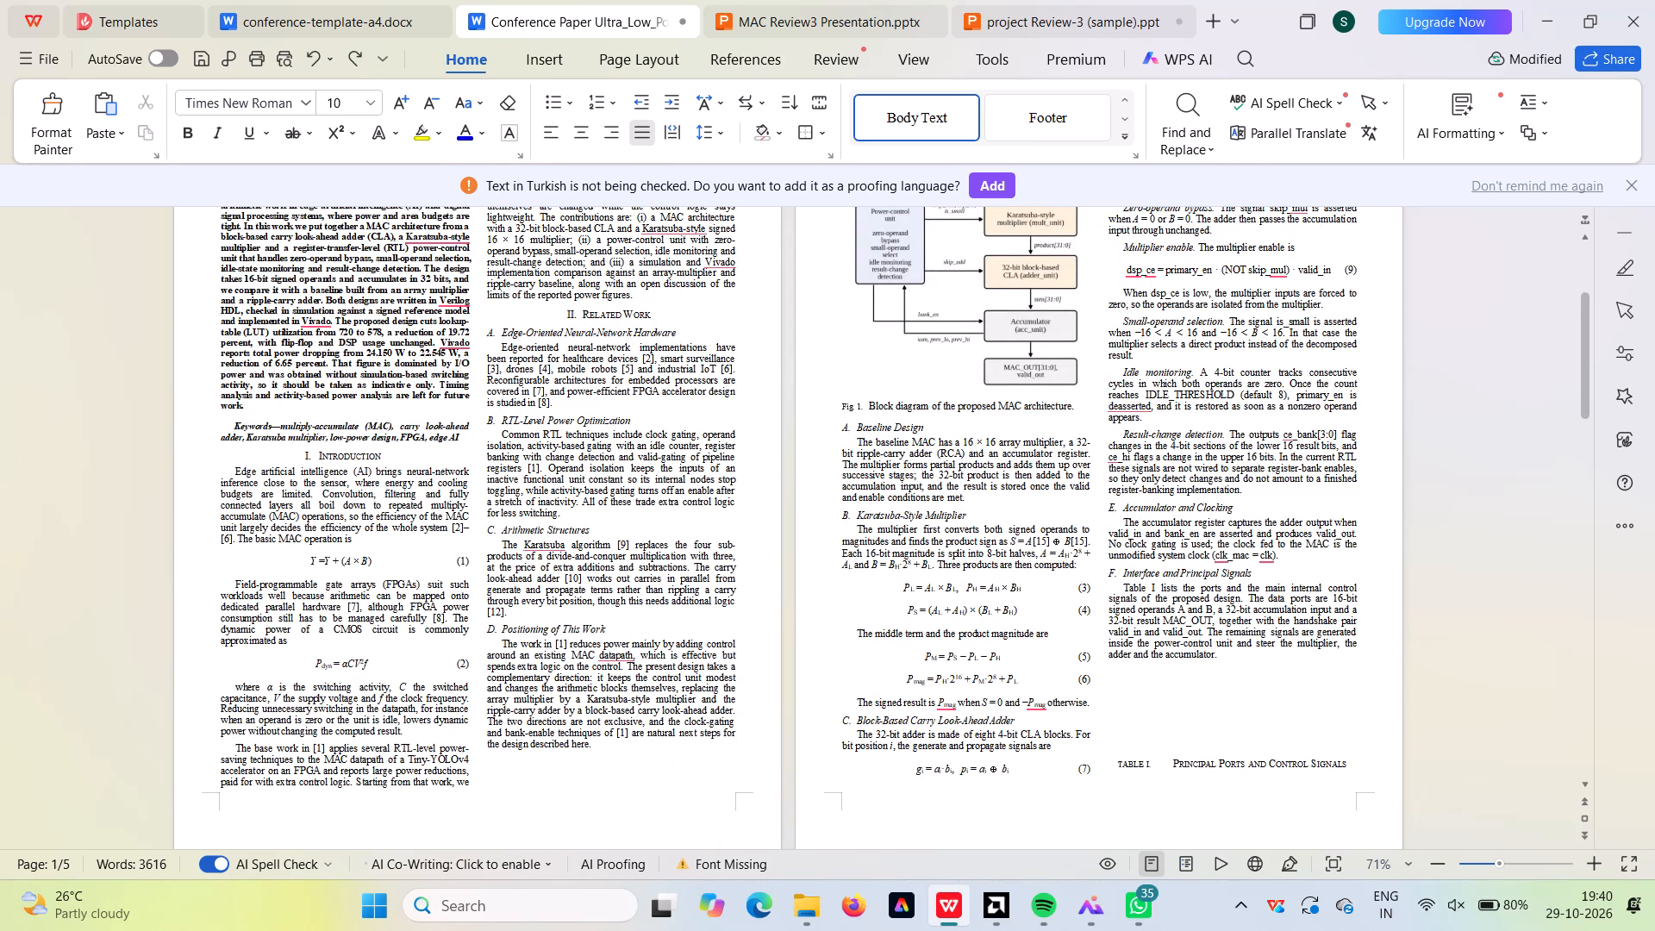
scroll(1265, 691, down, 1)
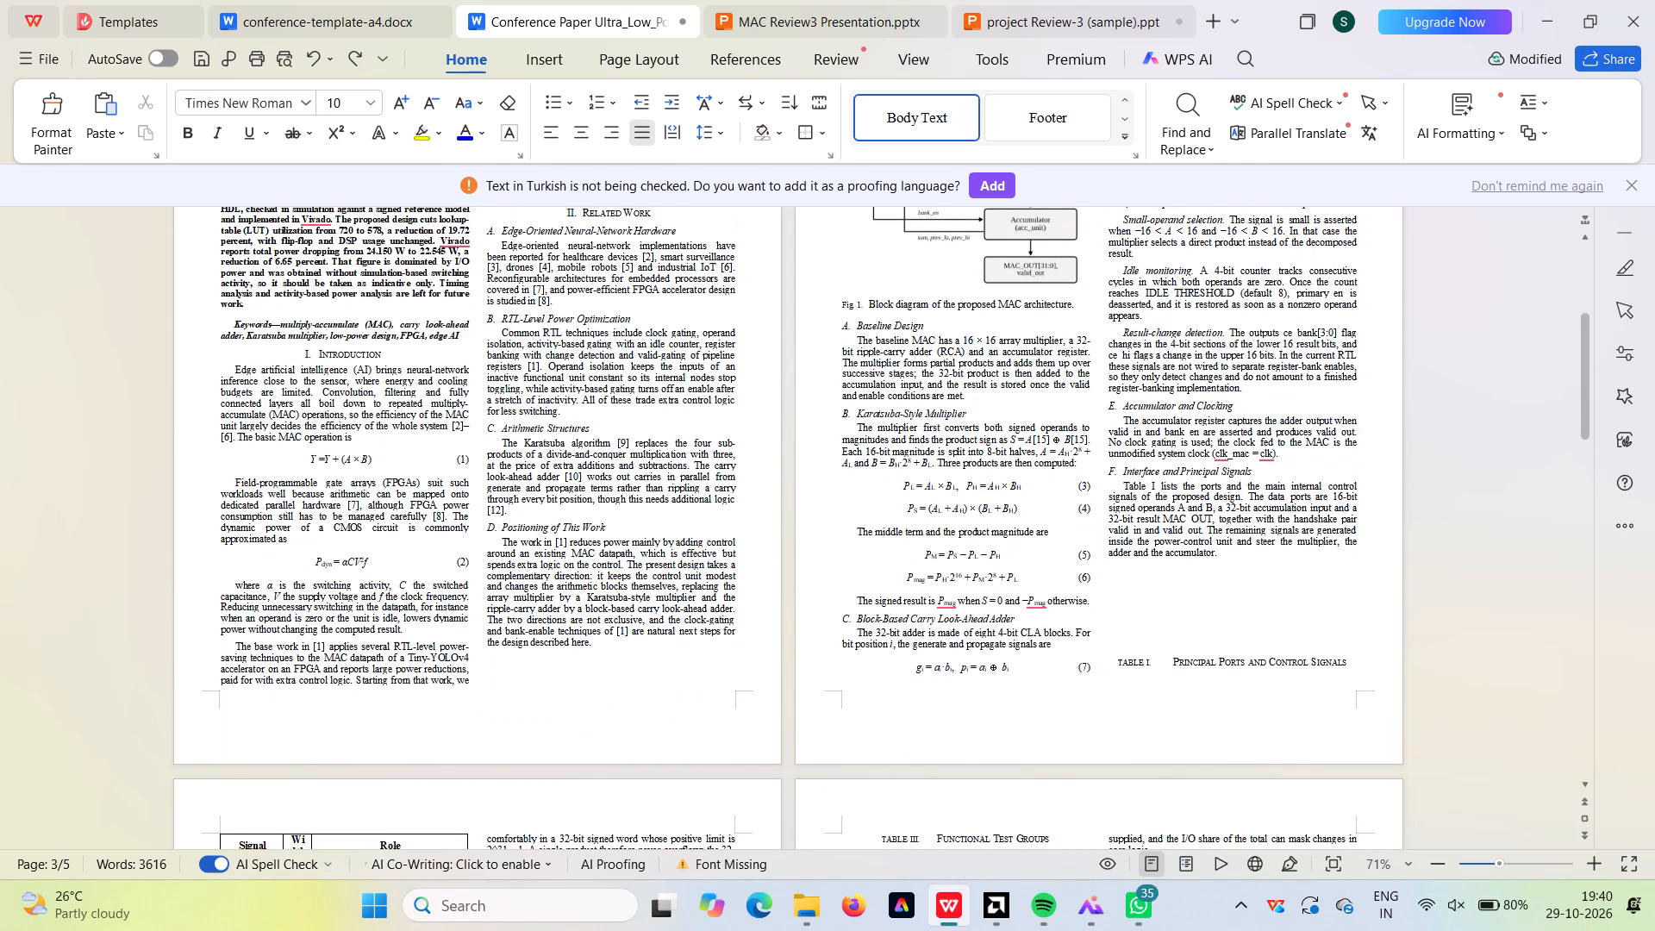
key(ctrl+z)
Insert two paragraph breaks after "adder and the accumulator." on page 2 to move the Table I caption onto page 3 with its table.
scroll(1265, 691, up, 9)
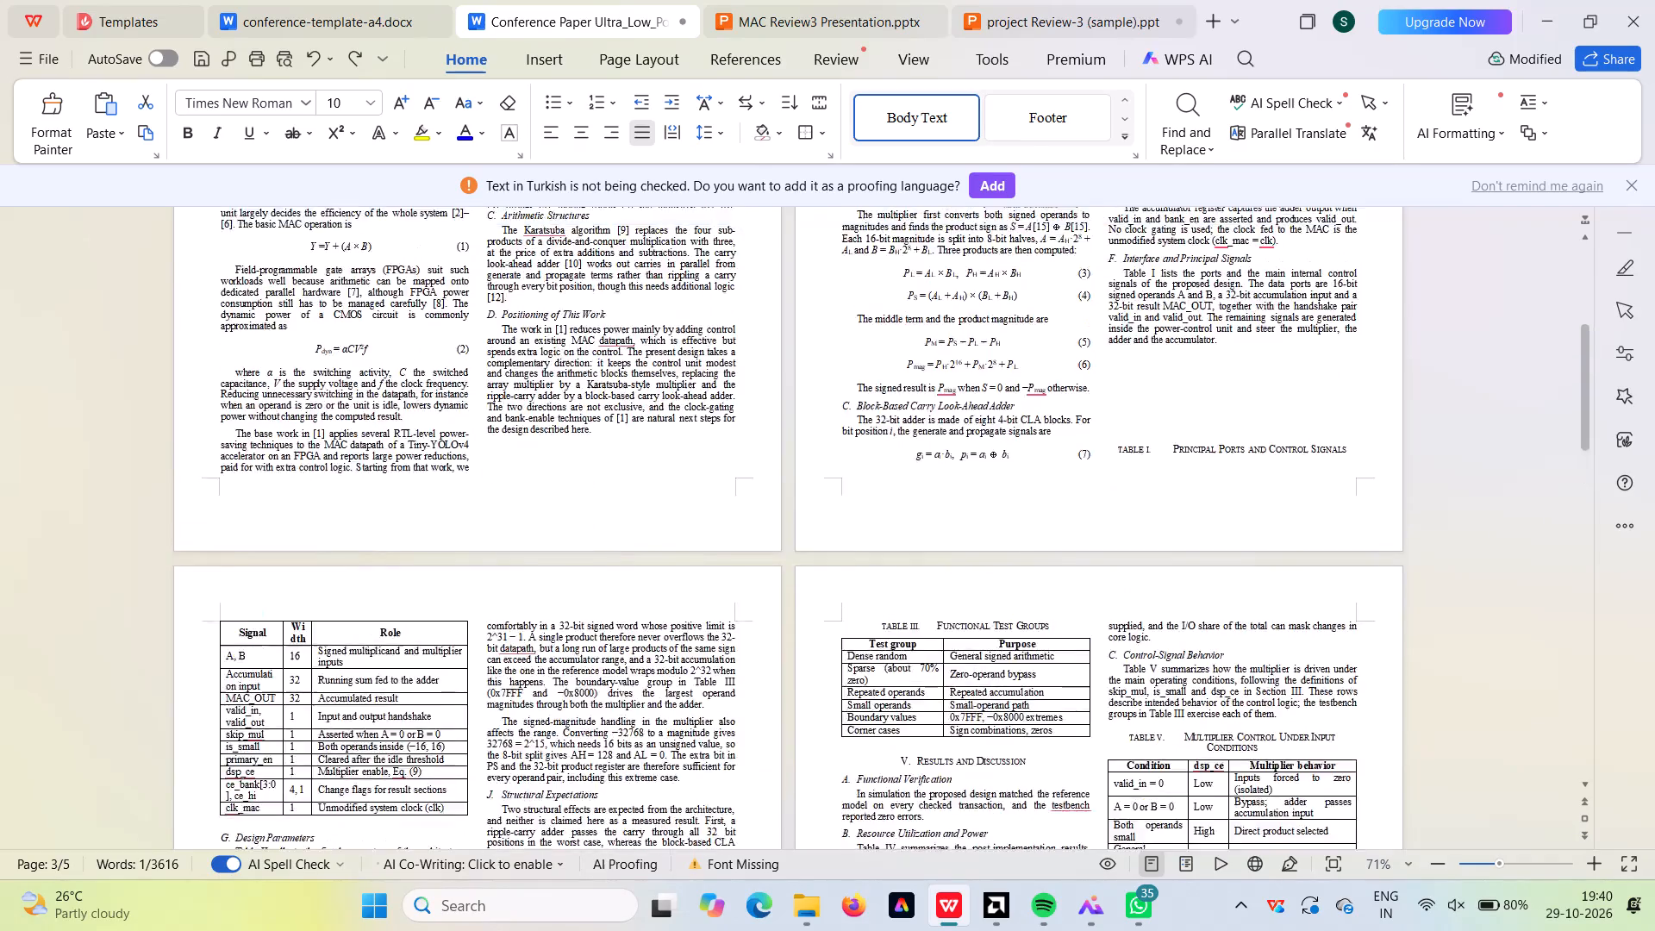
scroll(1265, 691, up, 8)
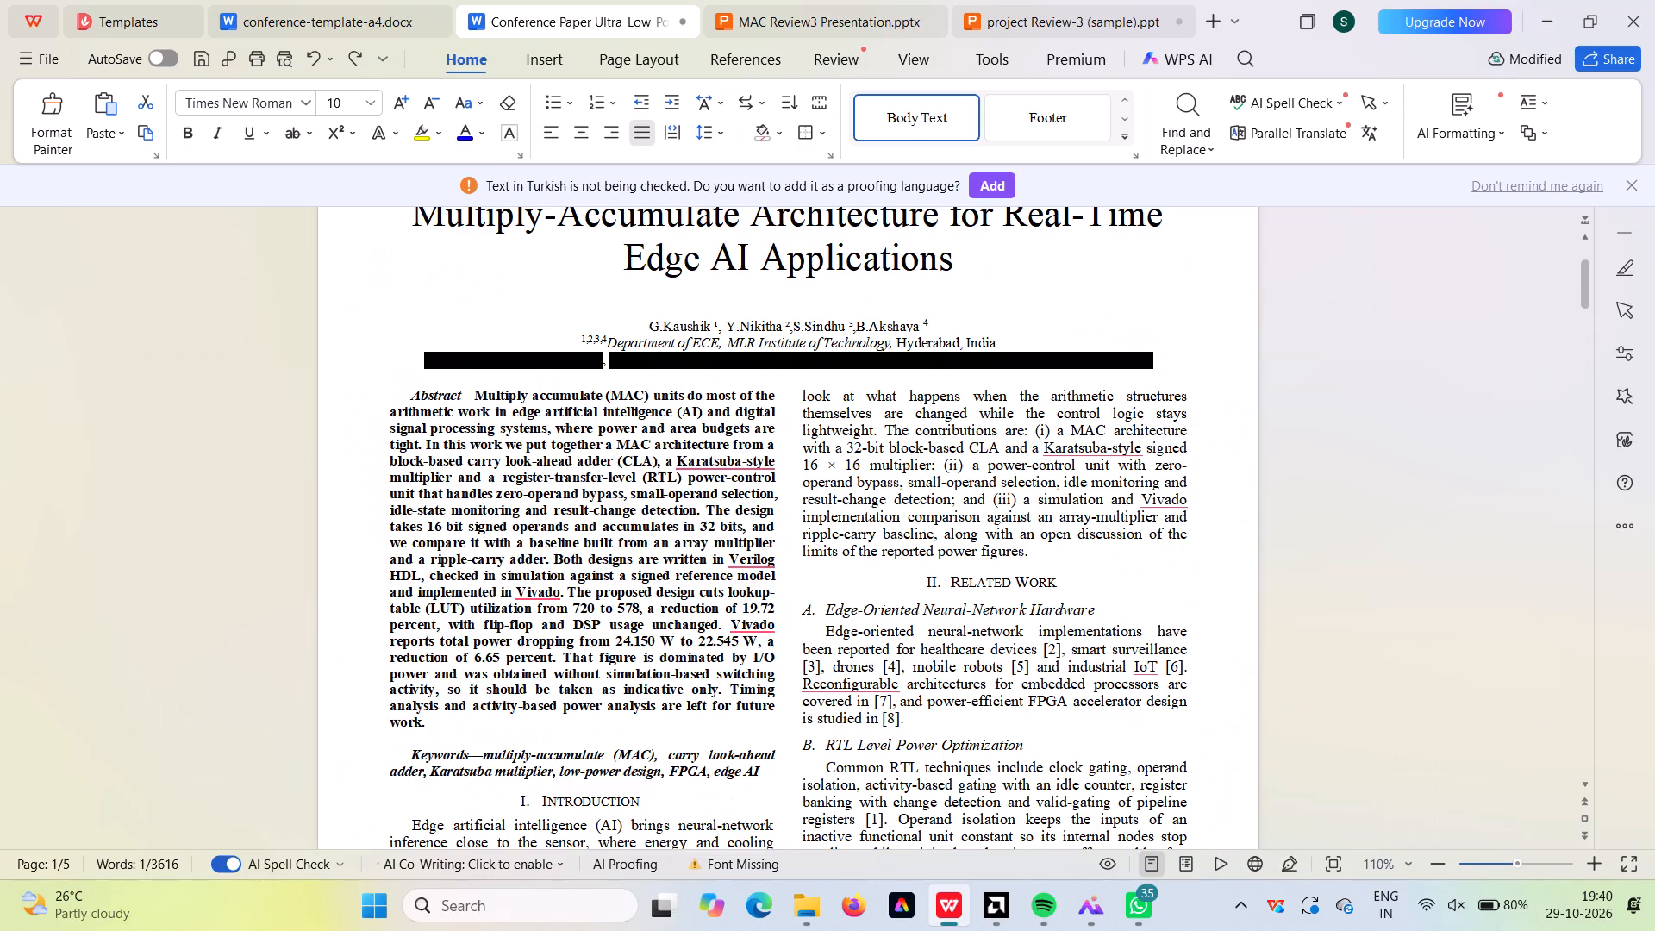
scroll(577, 434, down, 2)
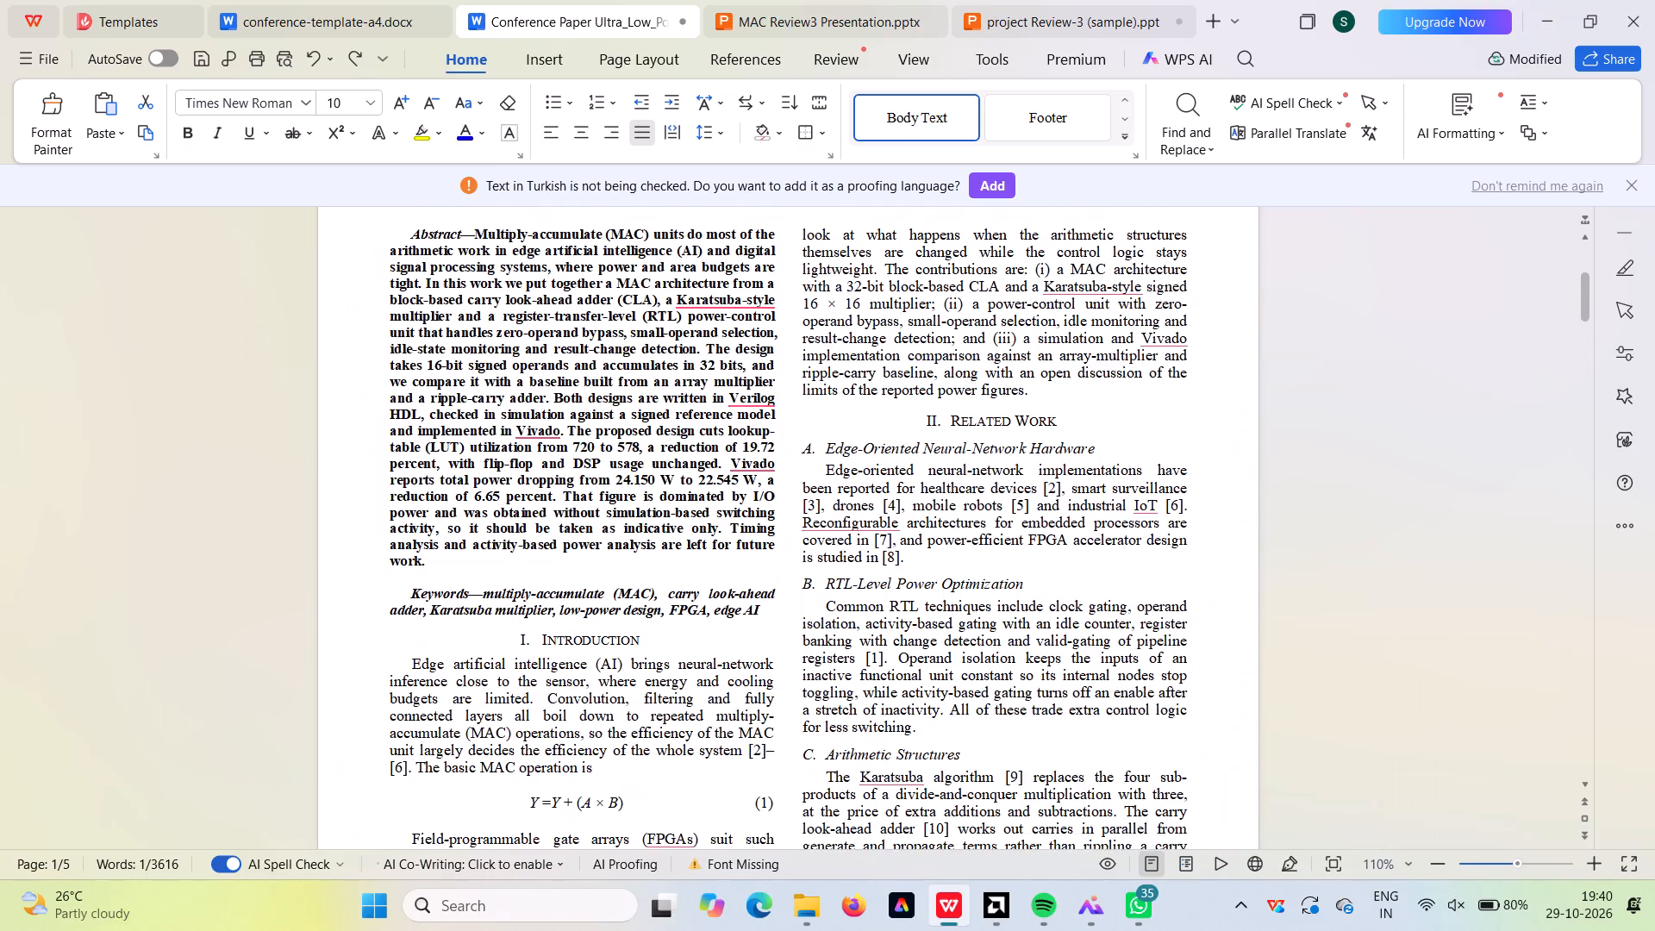
scroll(577, 434, down, 13)
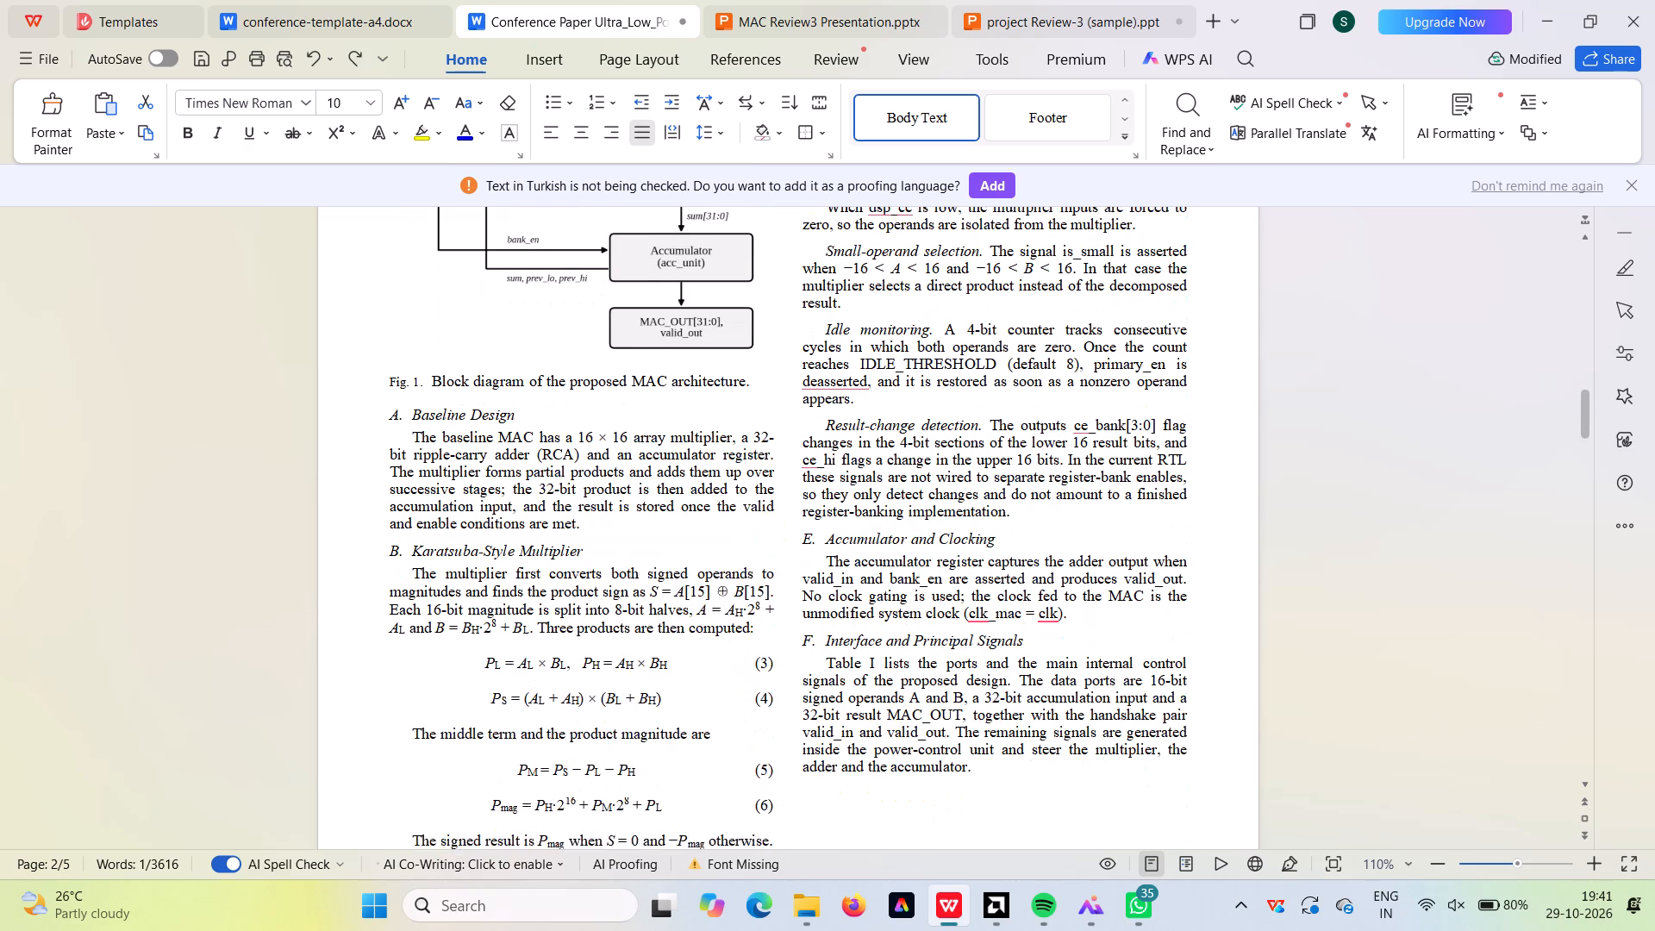
scroll(577, 434, down, 4)
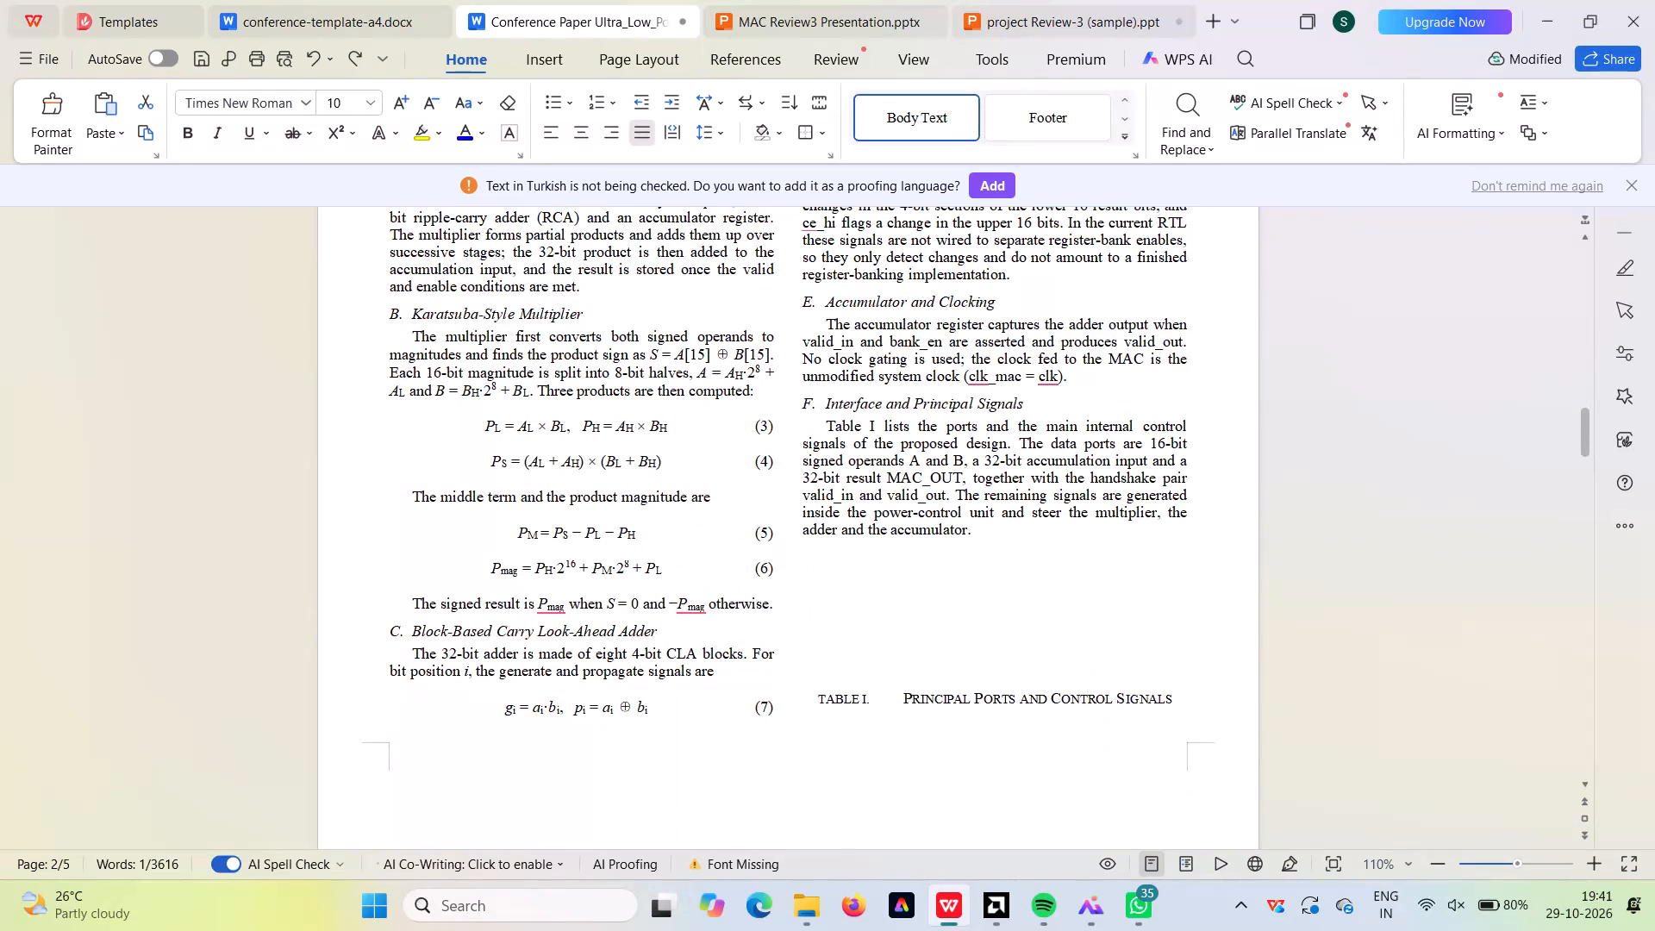
click(990, 541)
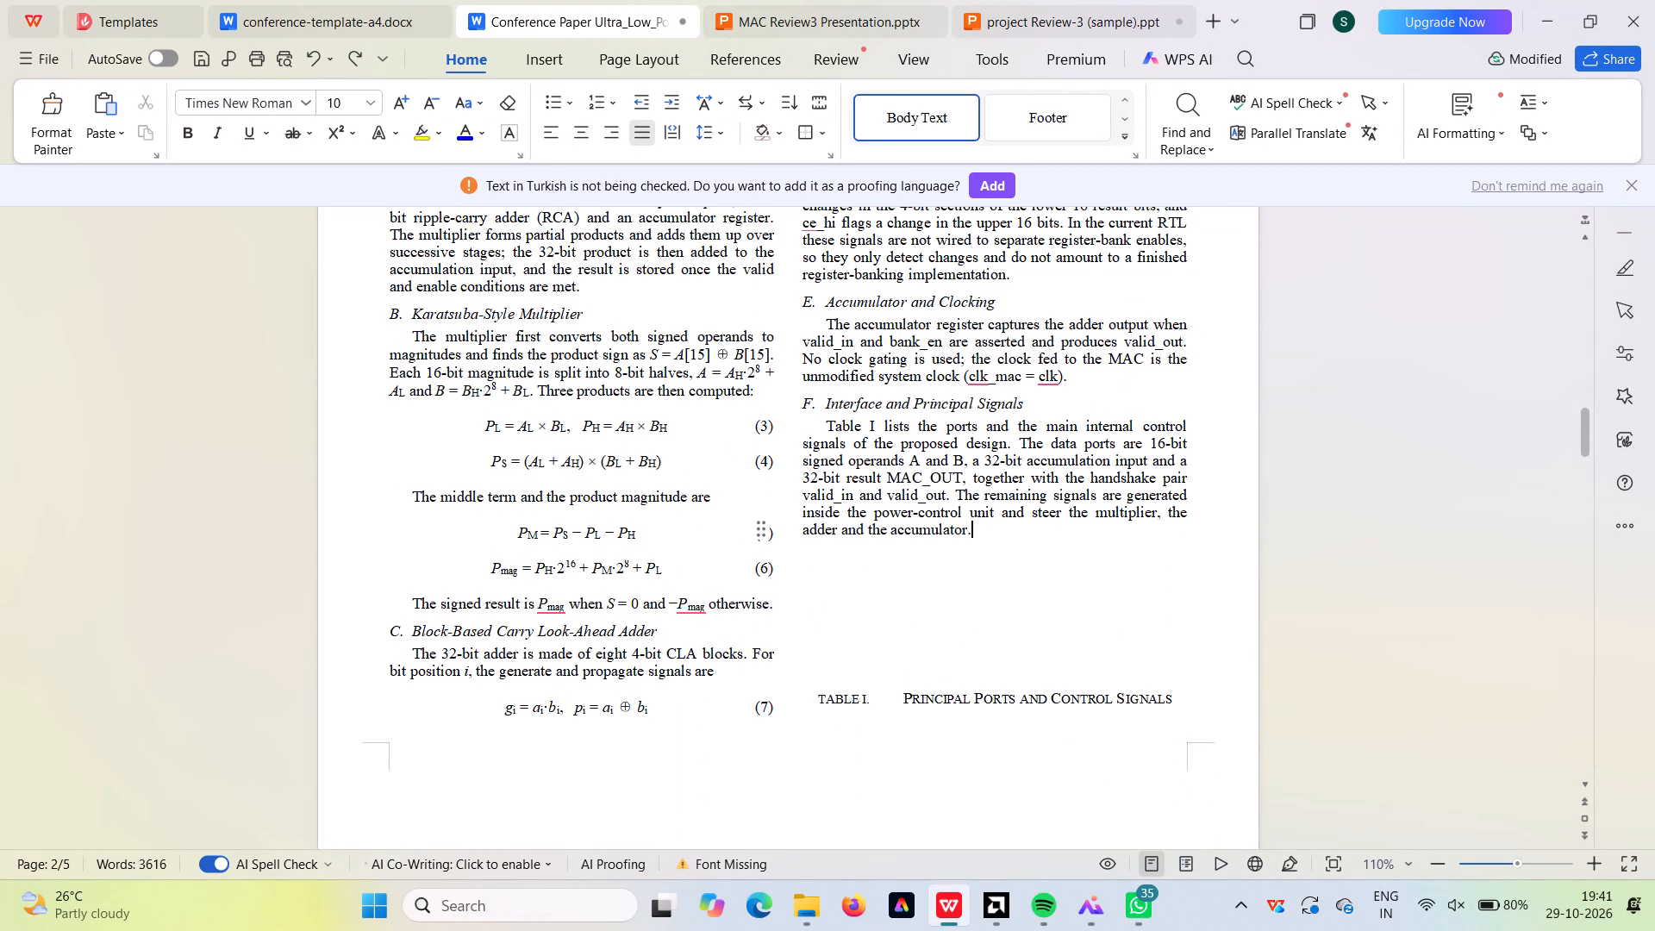
key(Return)
key(Return)
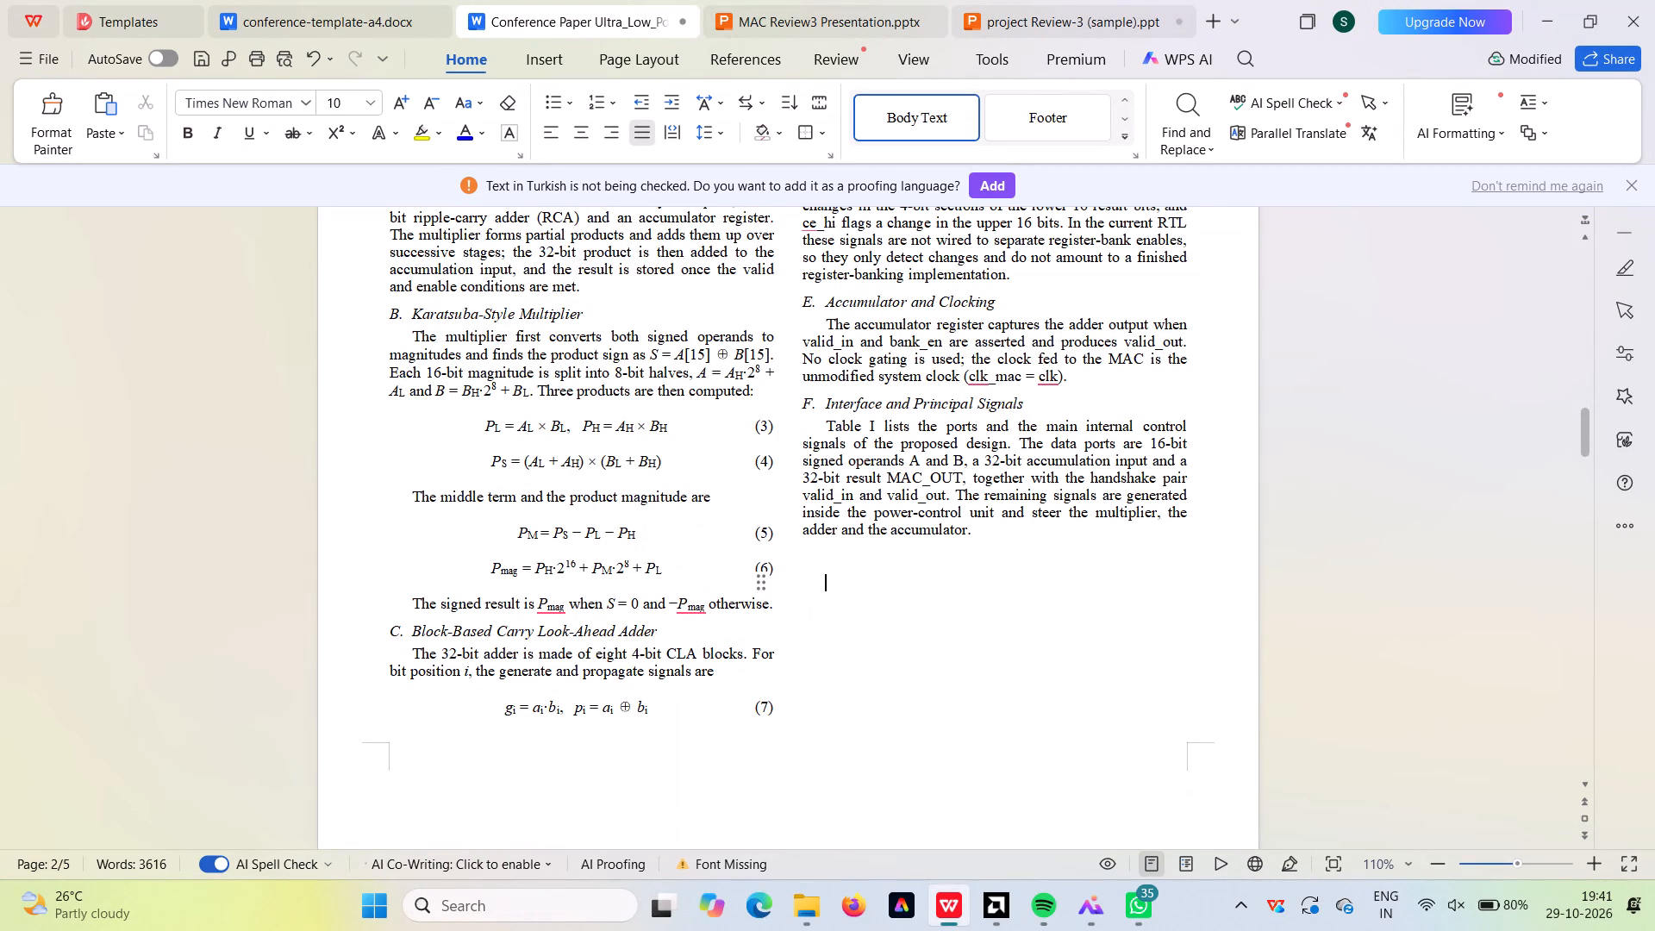
scroll(990, 541, down, 4)
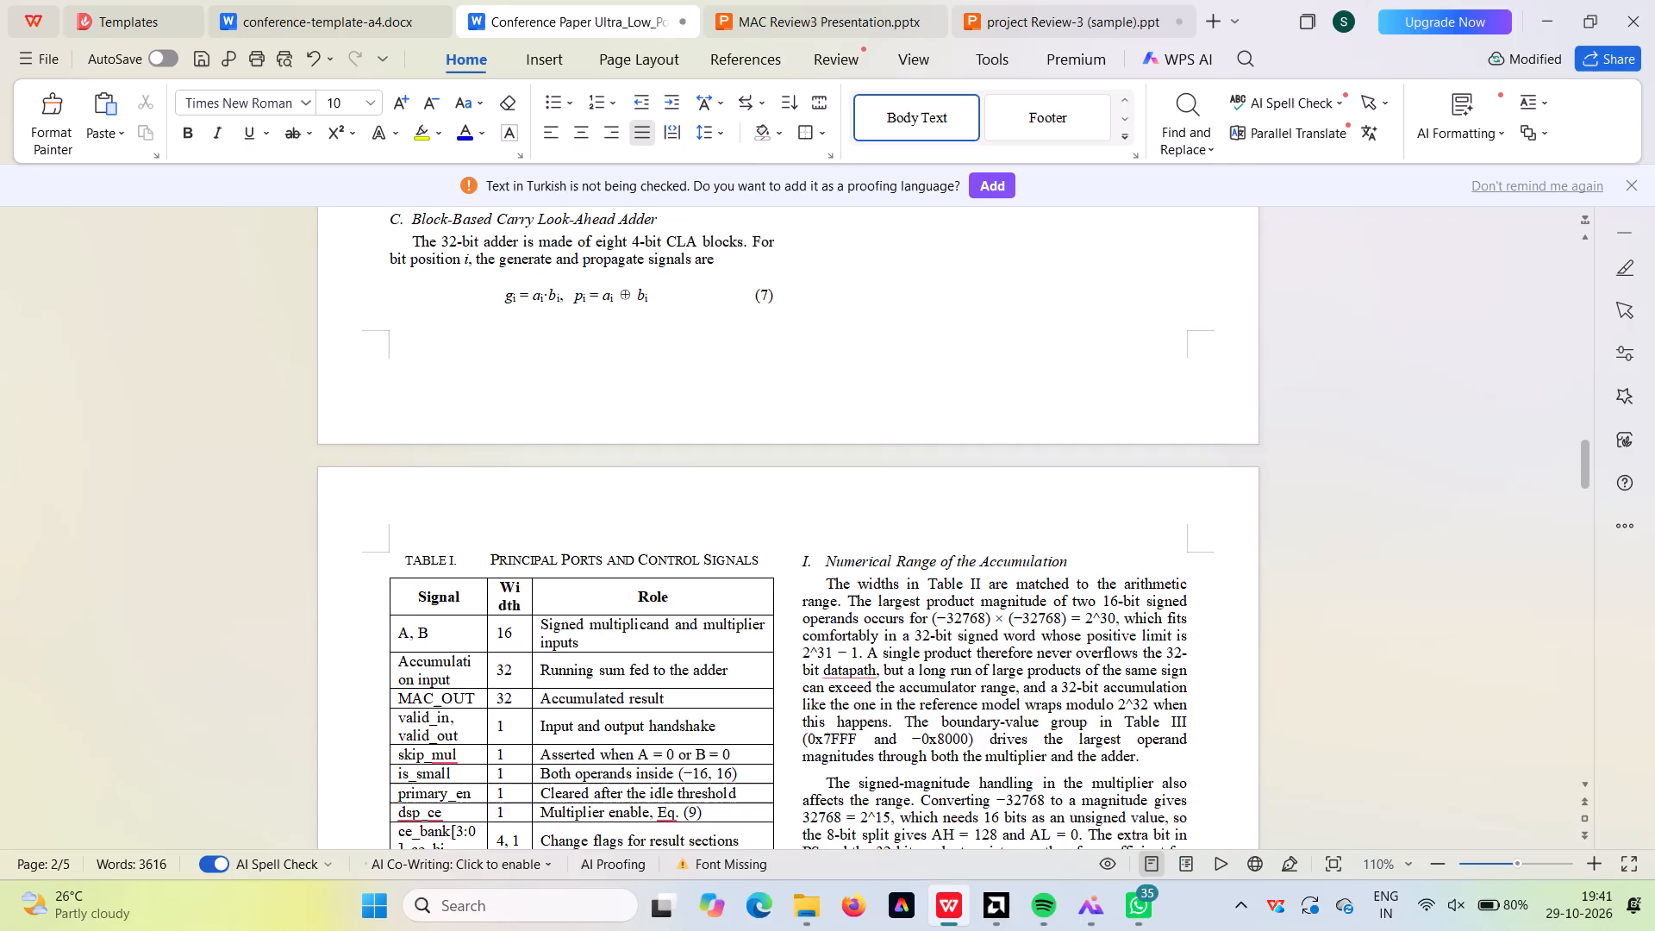
scroll(990, 541, down, 3)
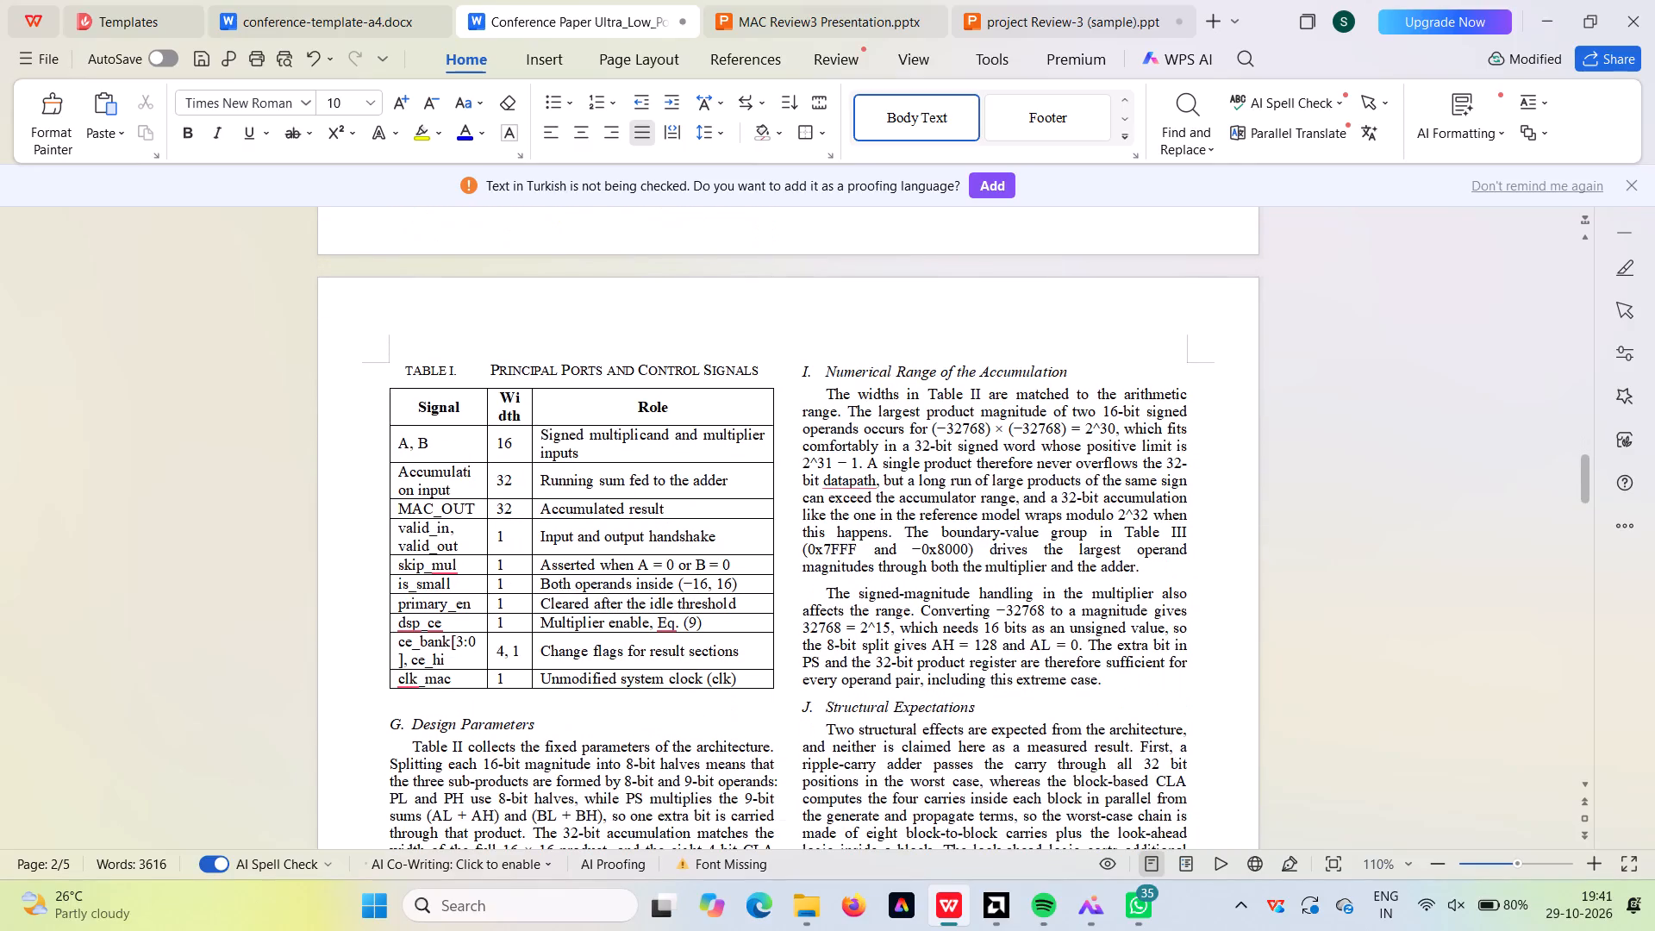
Reread page 1 from the author block and abstract through the introduction, related work and equations (1) and (2).
scroll(990, 541, up, 18)
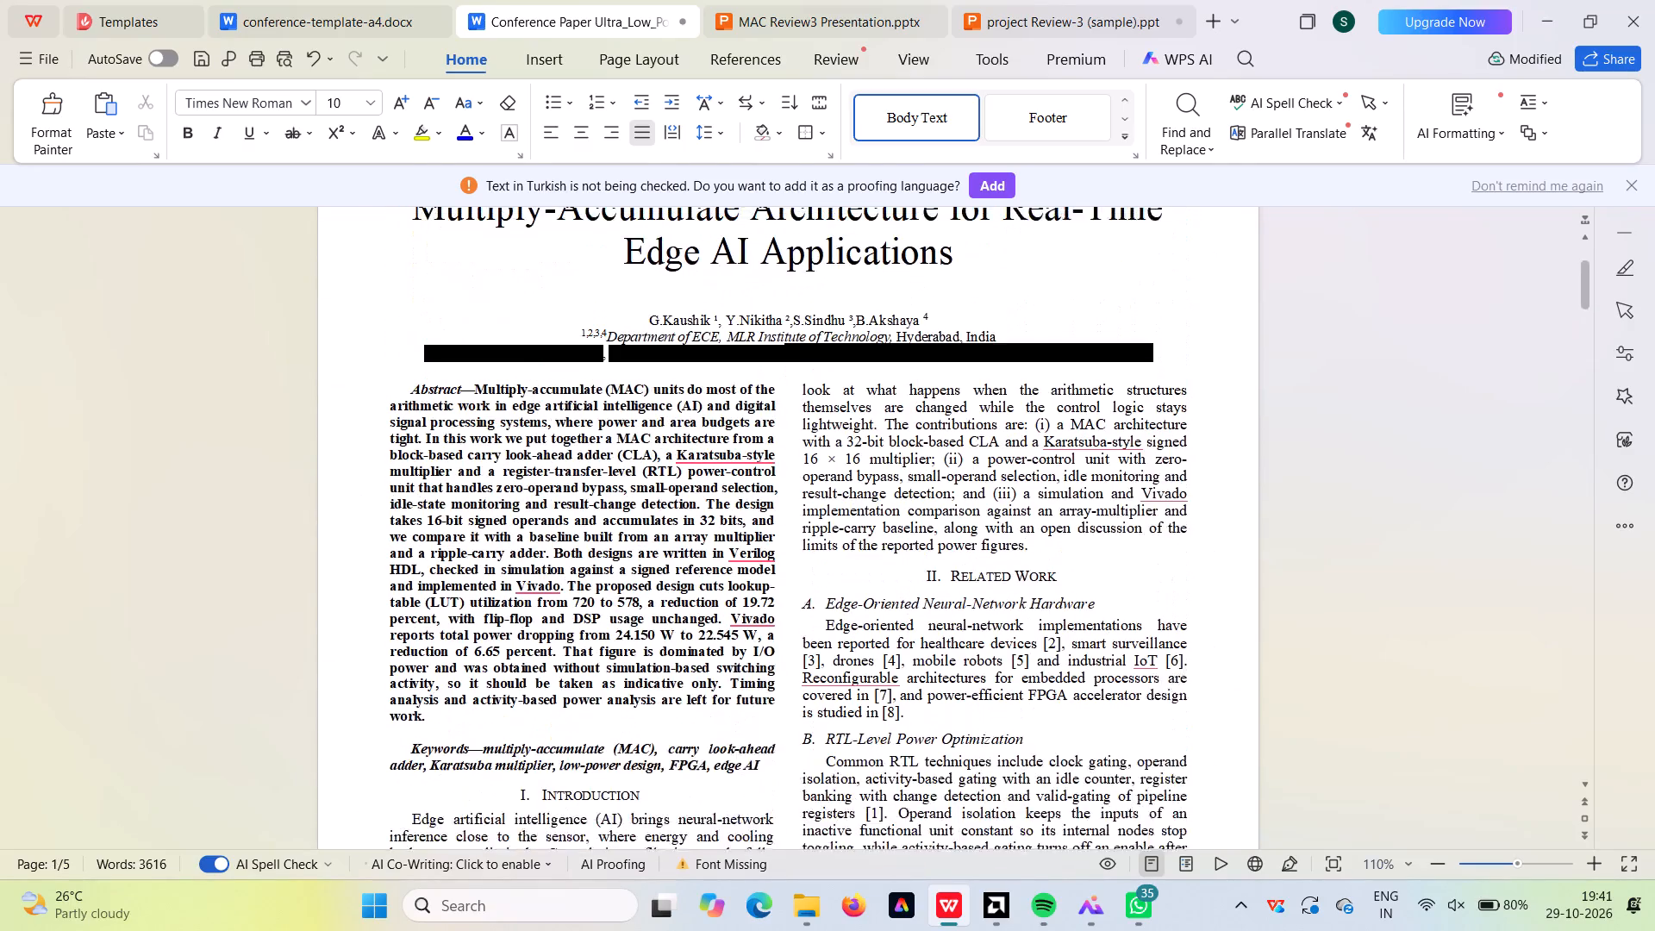
scroll(990, 541, down, 7)
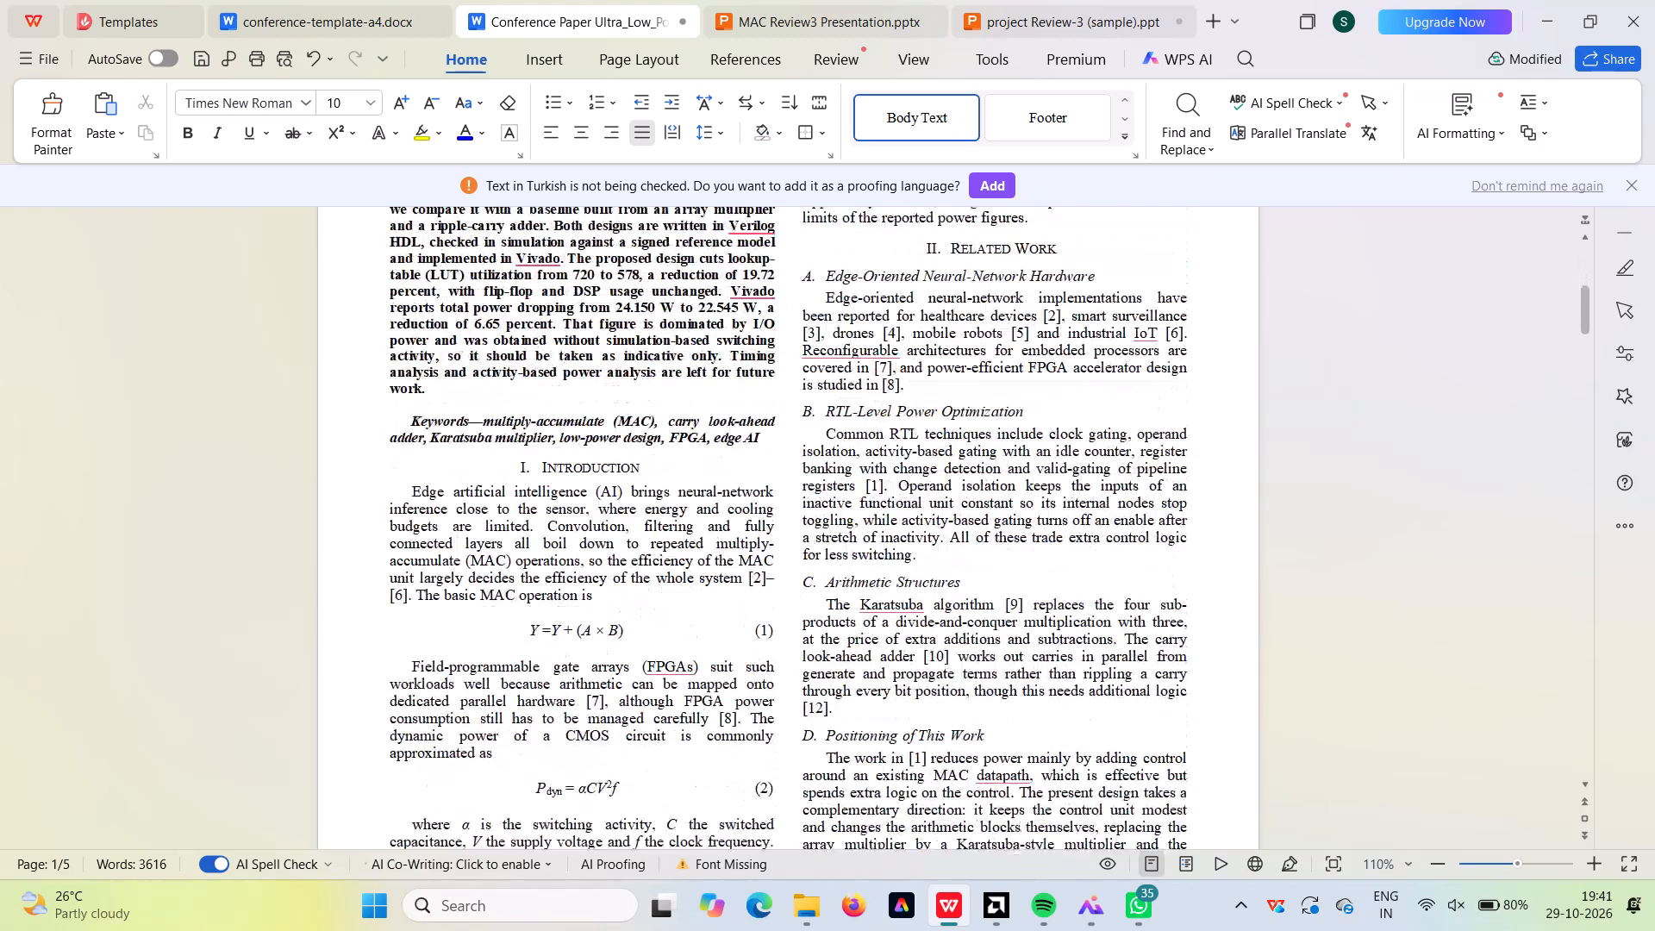
scroll(990, 541, down, 1)
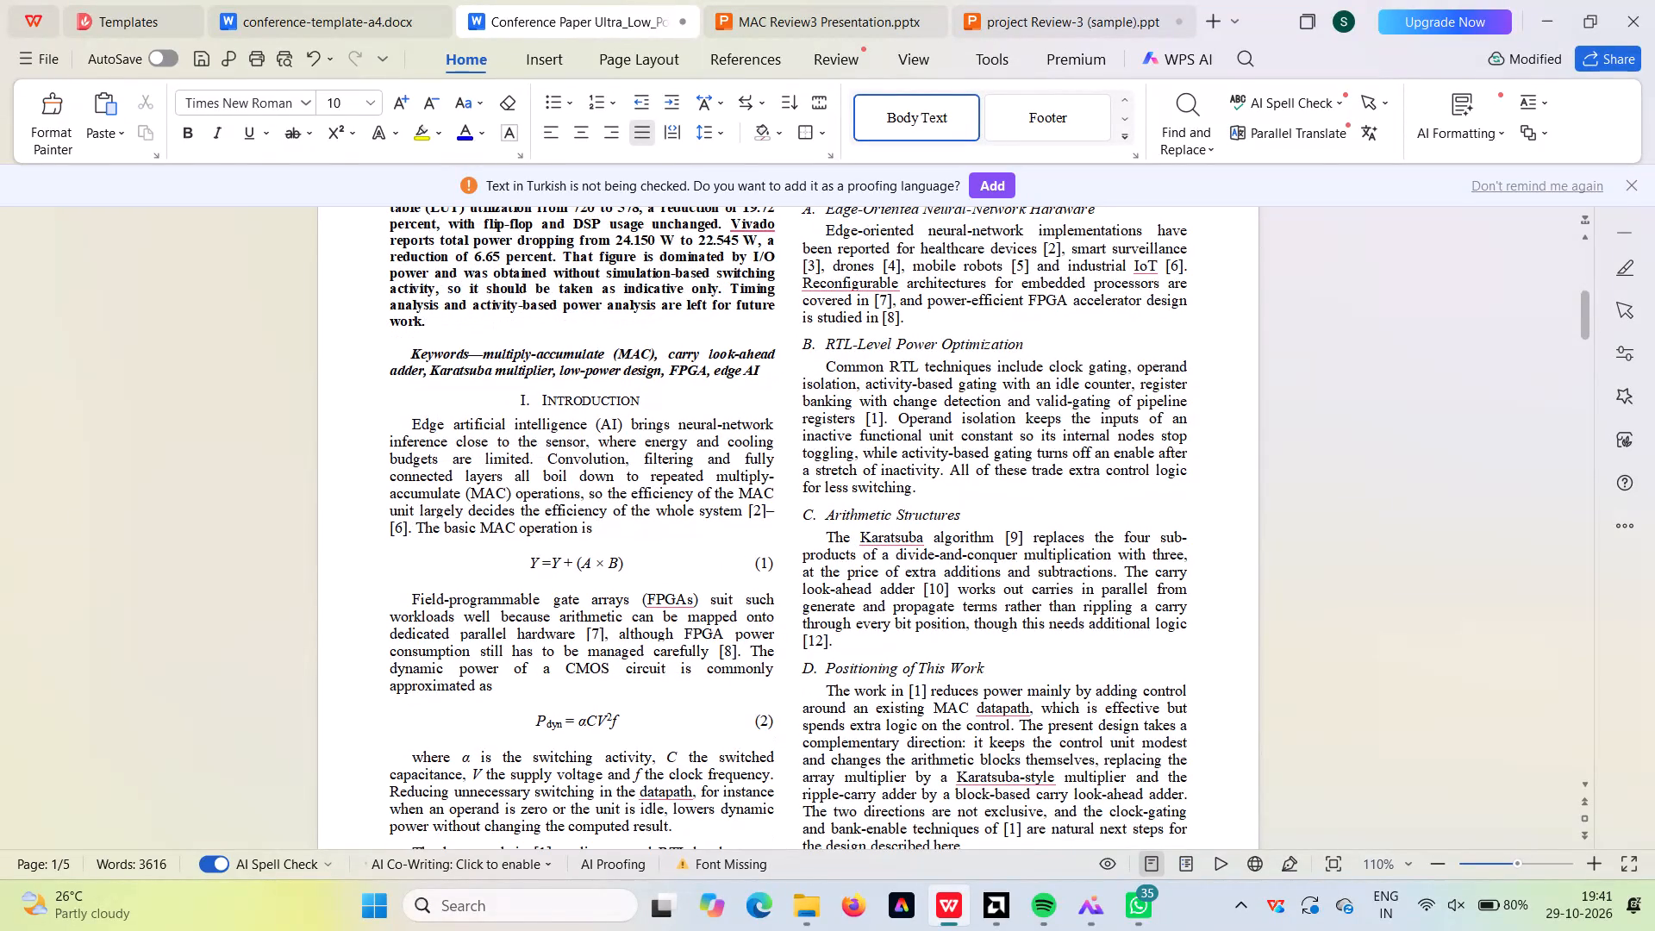
scroll(709, 607, down, 1)
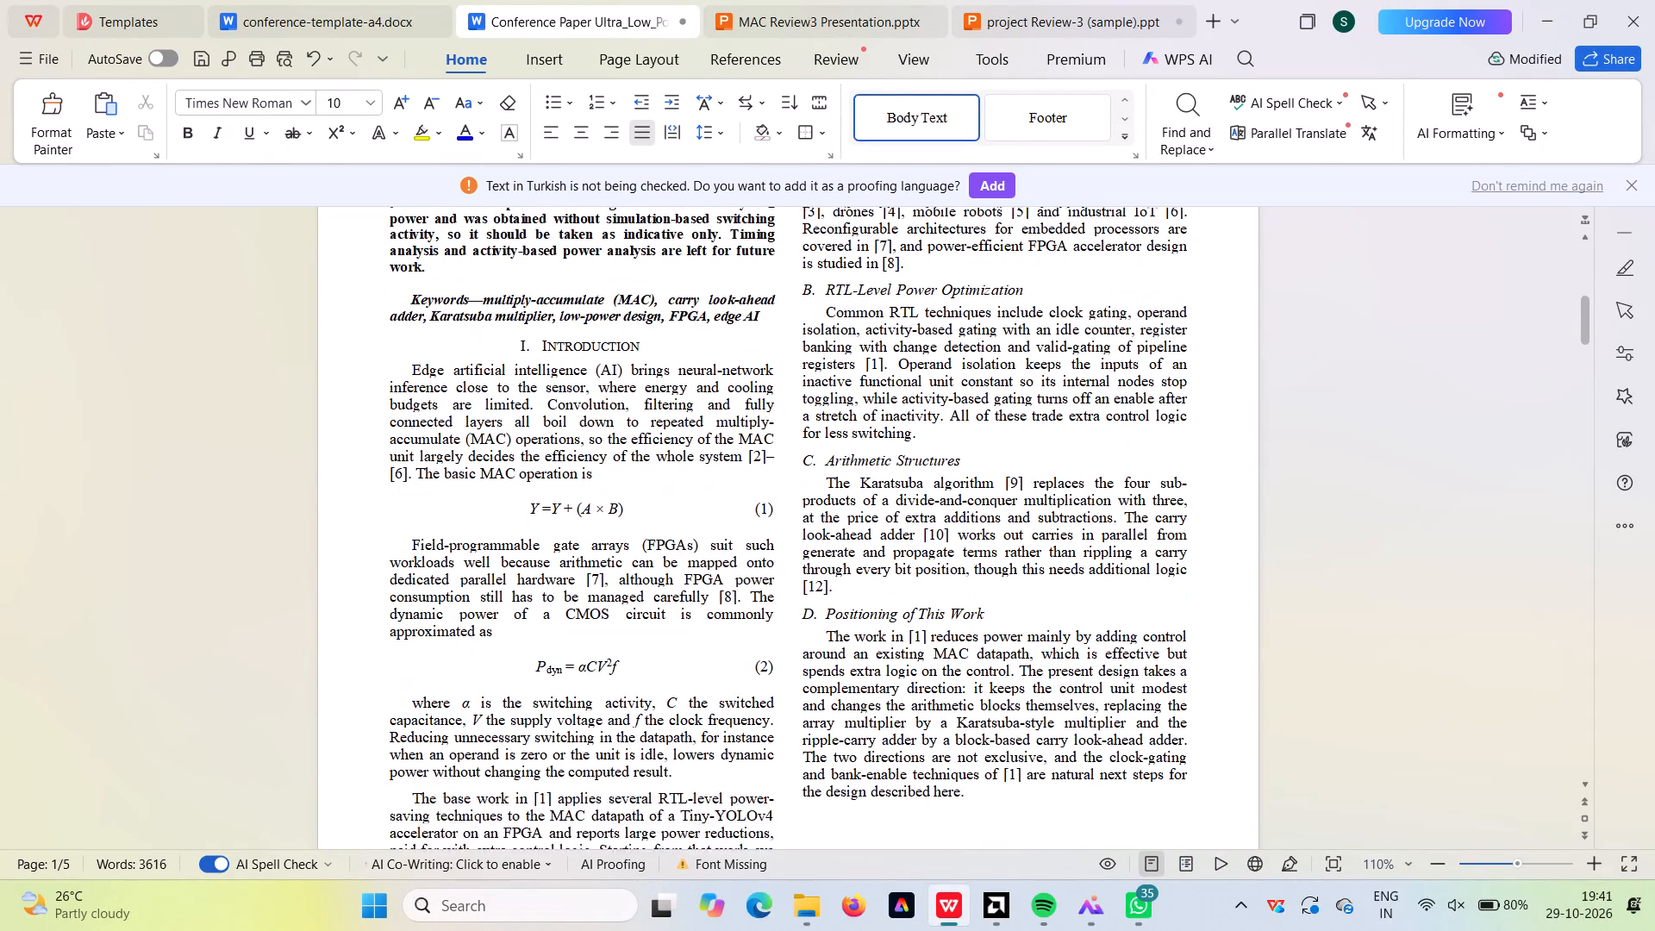
scroll(709, 607, down, 8)
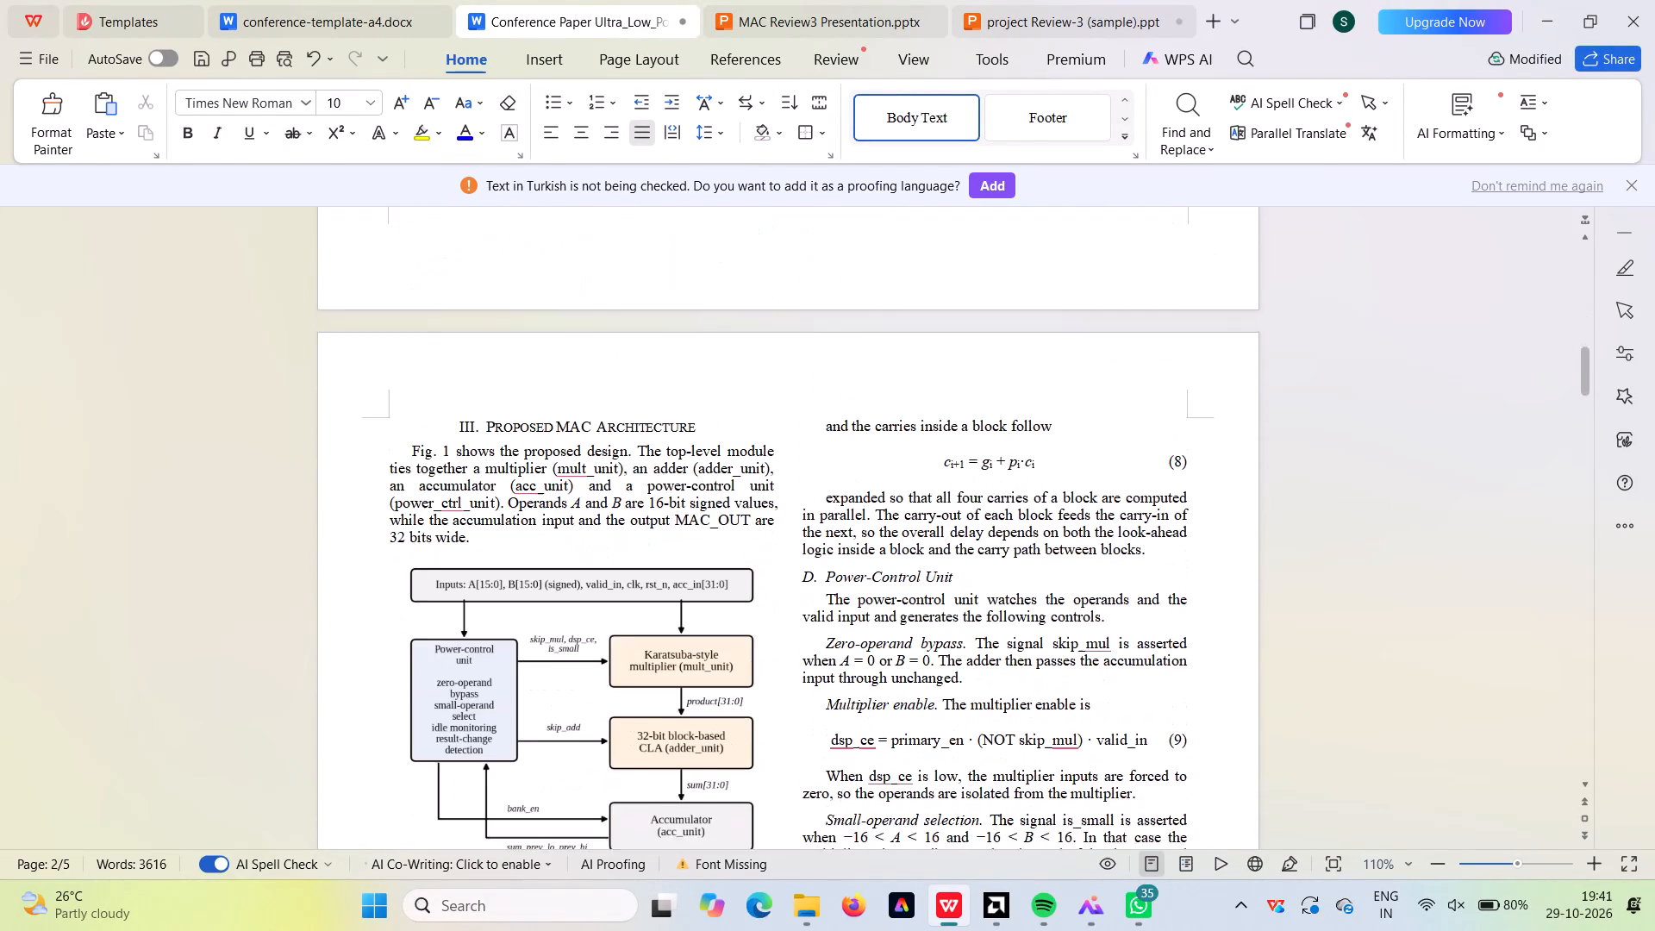
Review page 2's block diagram, power-control unit text, Karatsuba equations and the Interface and Principal Signals section.
scroll(709, 607, down, 2)
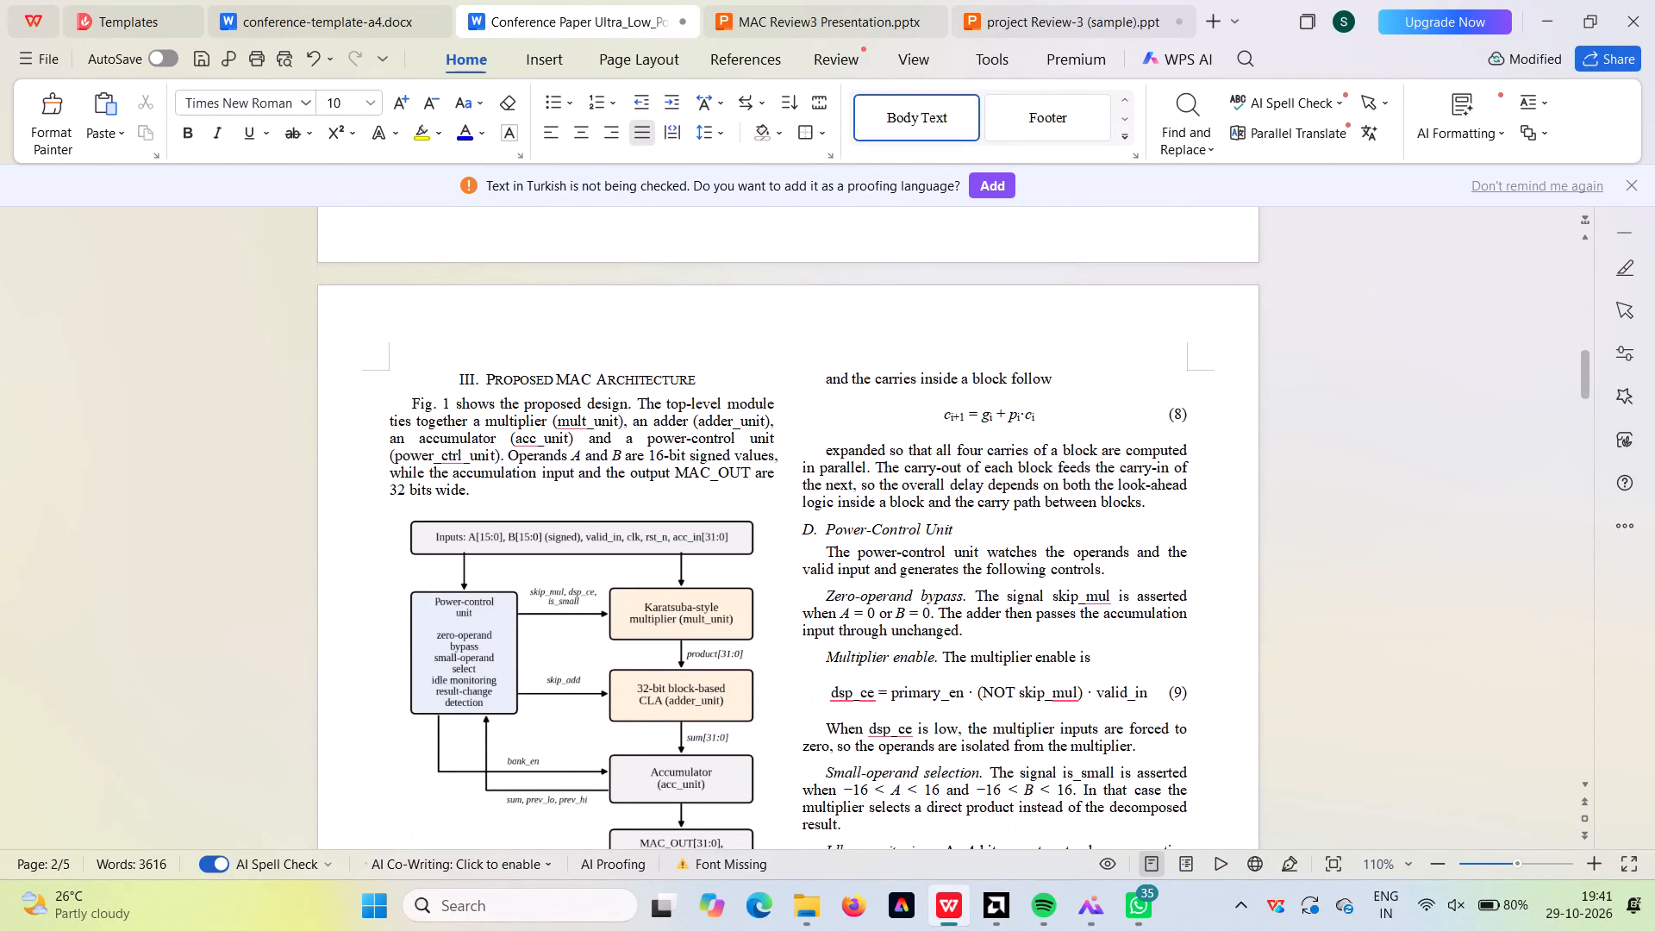
scroll(709, 607, down, 3)
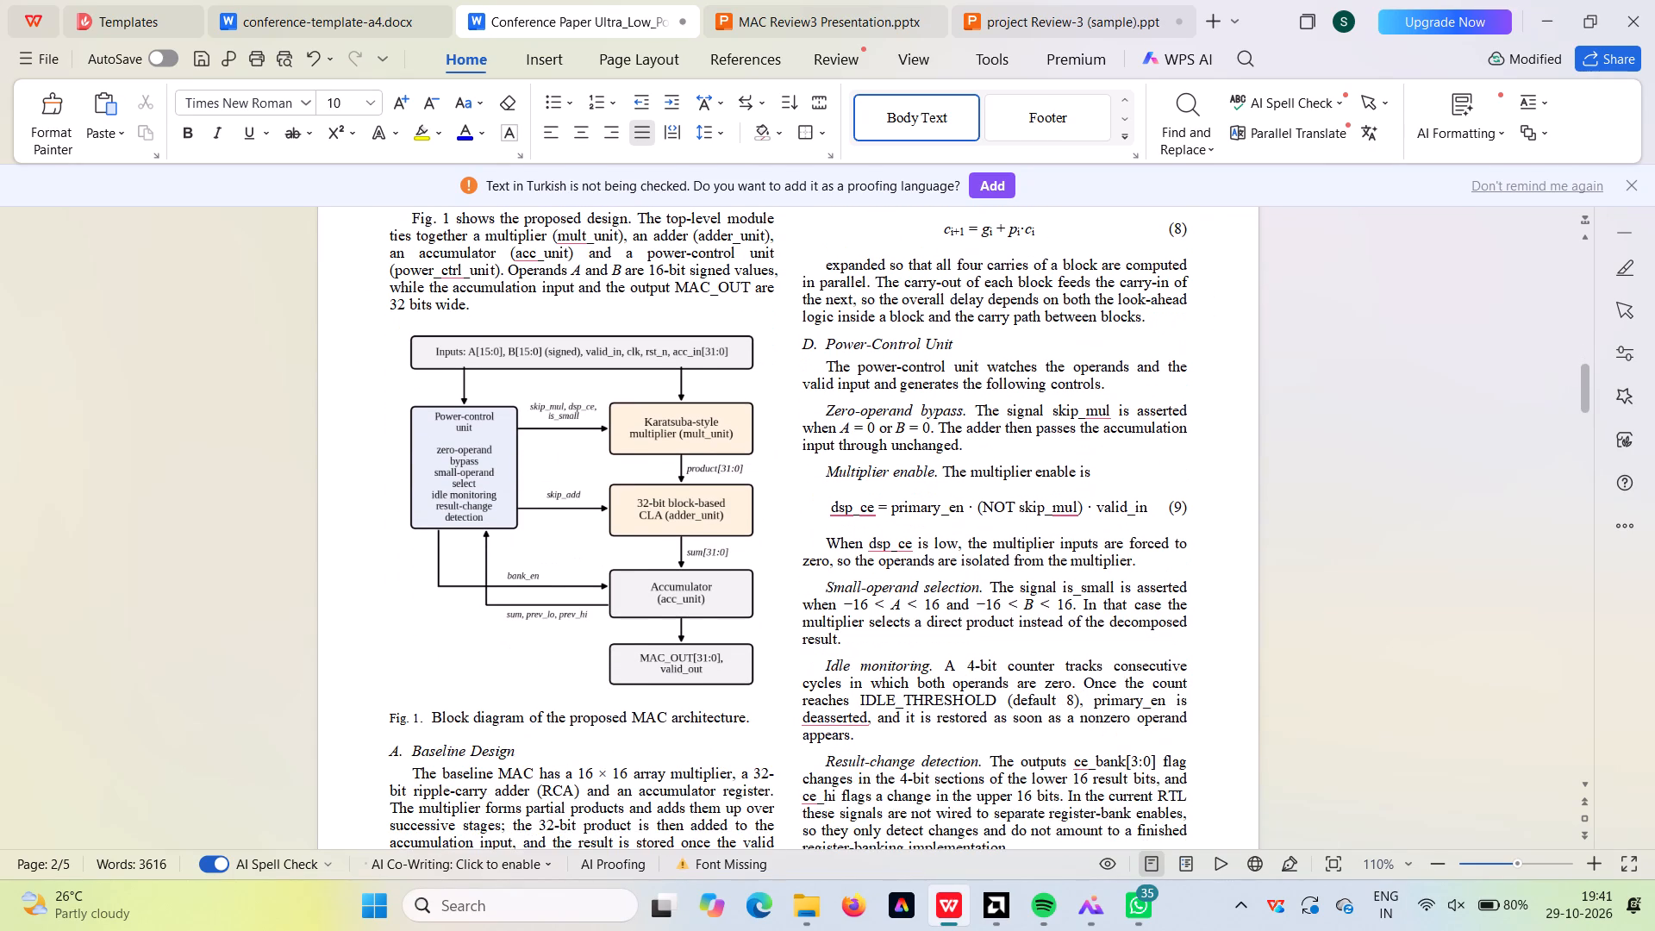
scroll(709, 607, down, 1)
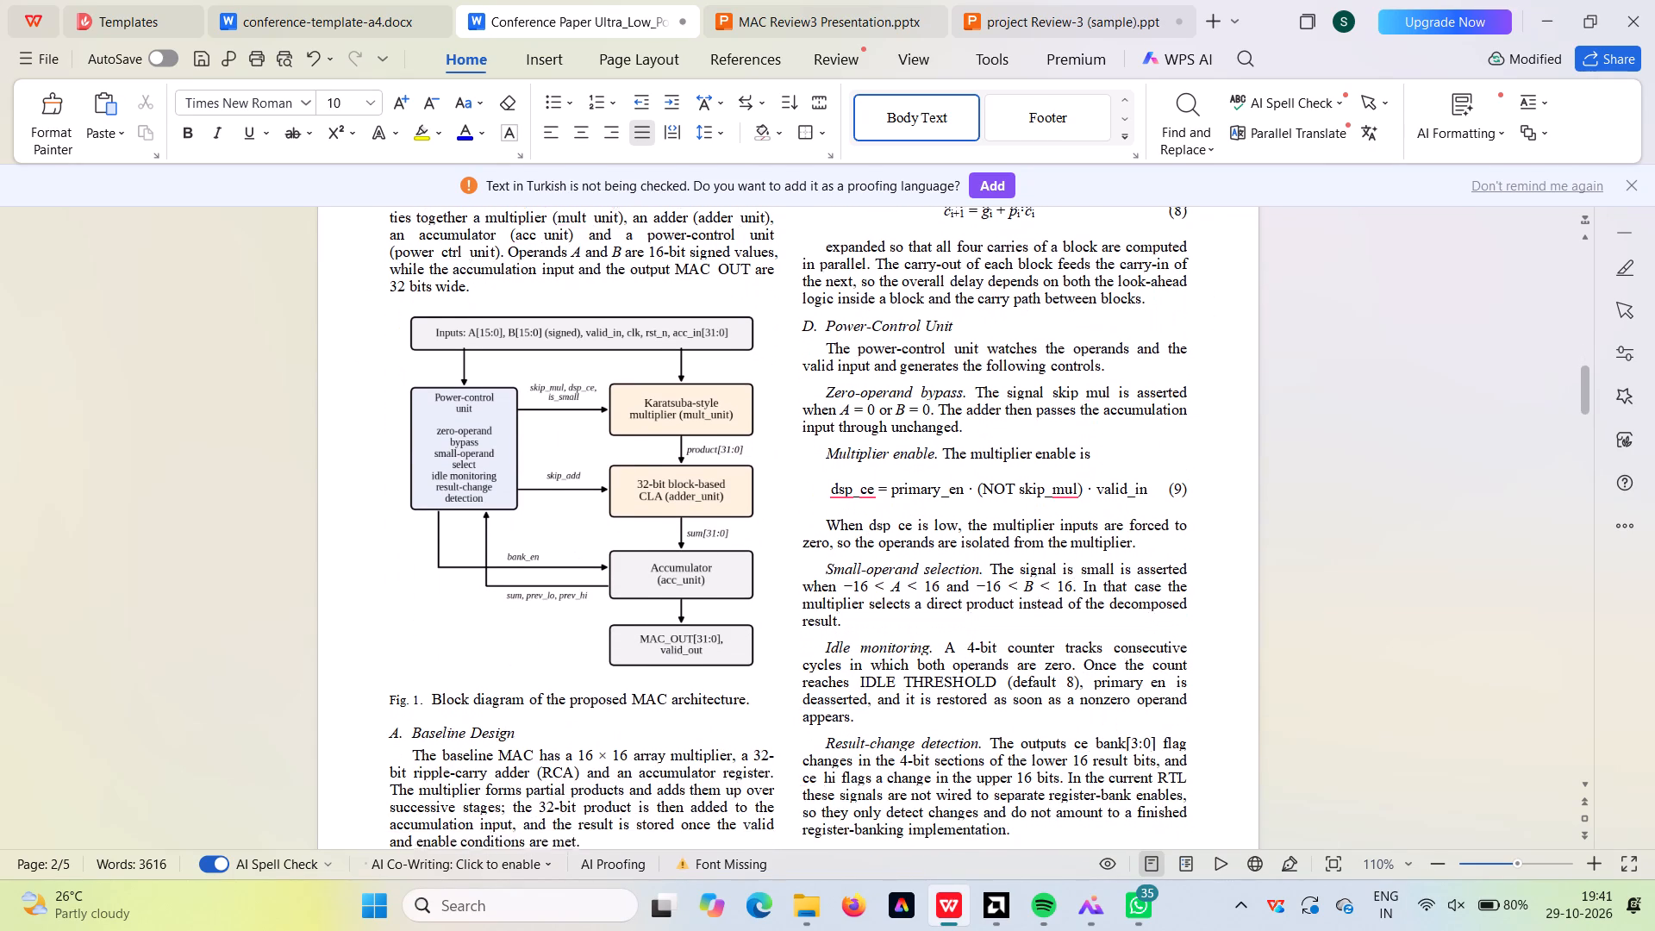
scroll(709, 607, down, 1)
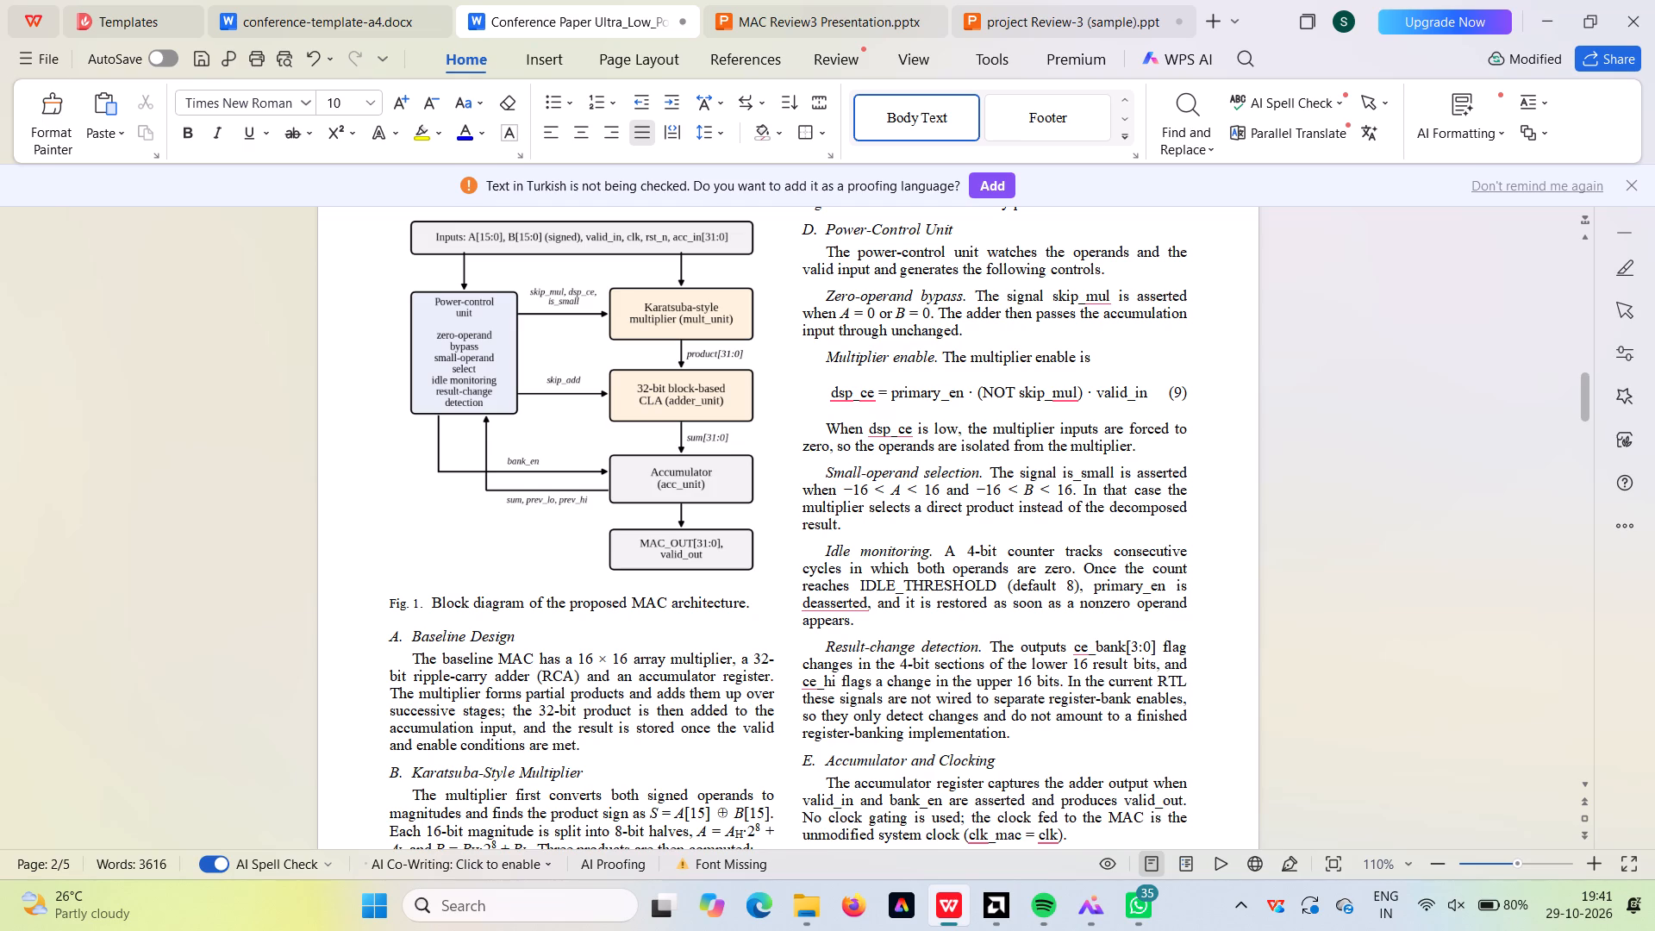
scroll(731, 379, down, 6)
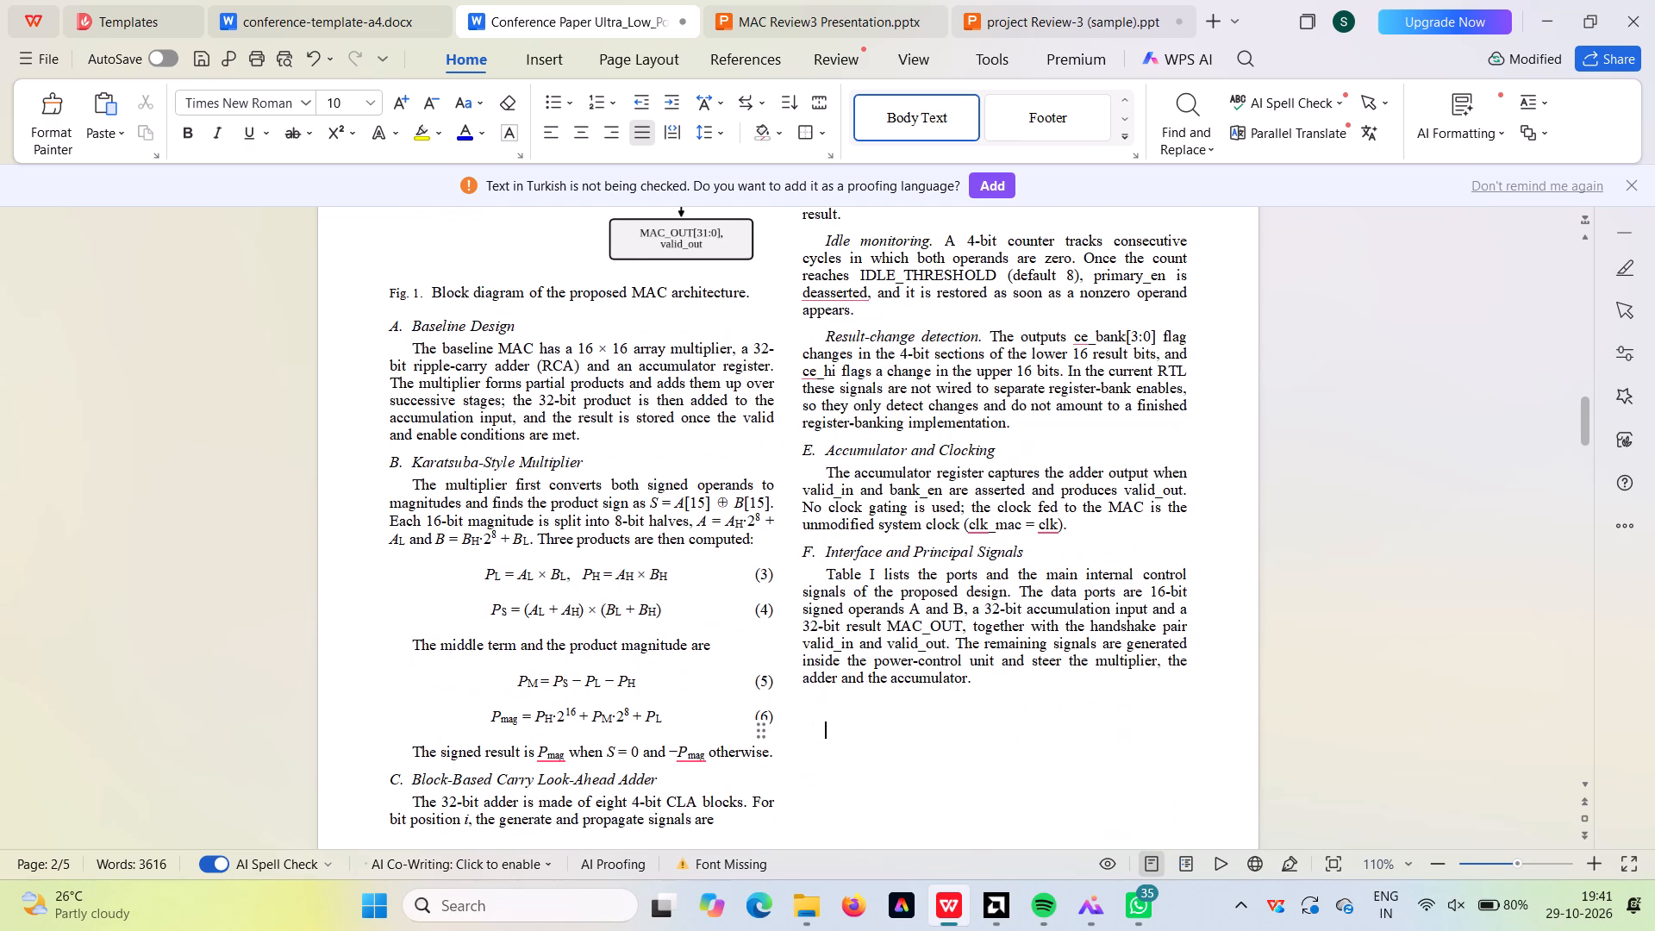
scroll(731, 379, down, 1)
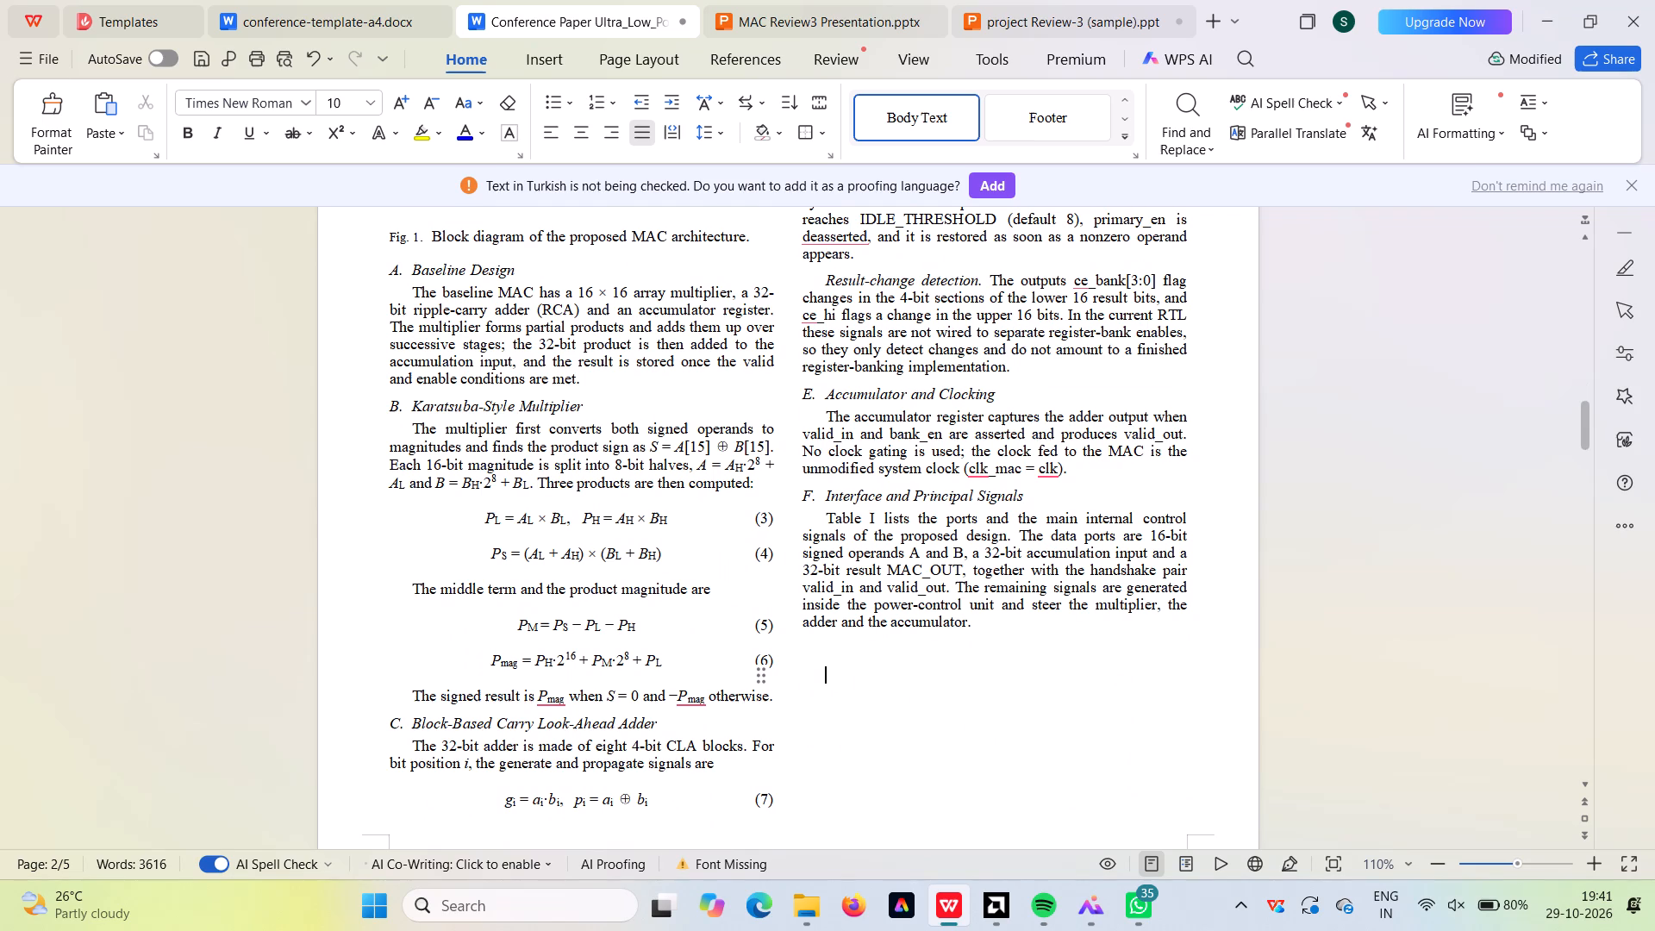
Check the page break between pages 2 and 3, Table I with its caption, and the Design Parameters section.
scroll(731, 379, down, 4)
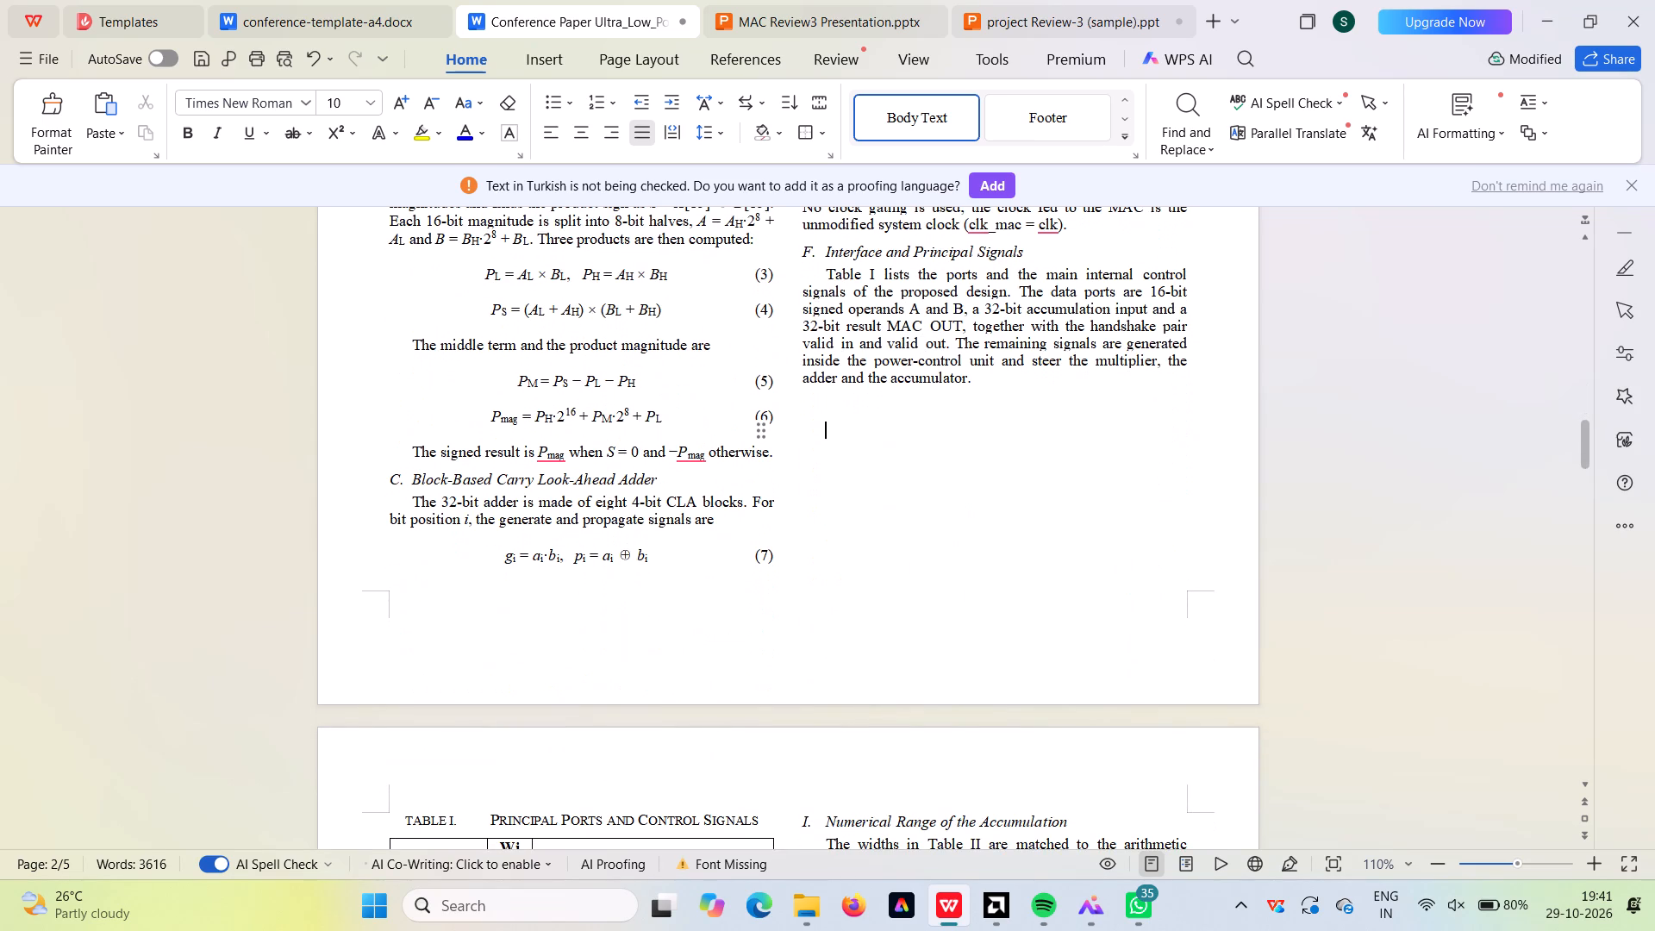
scroll(686, 587, up, 1)
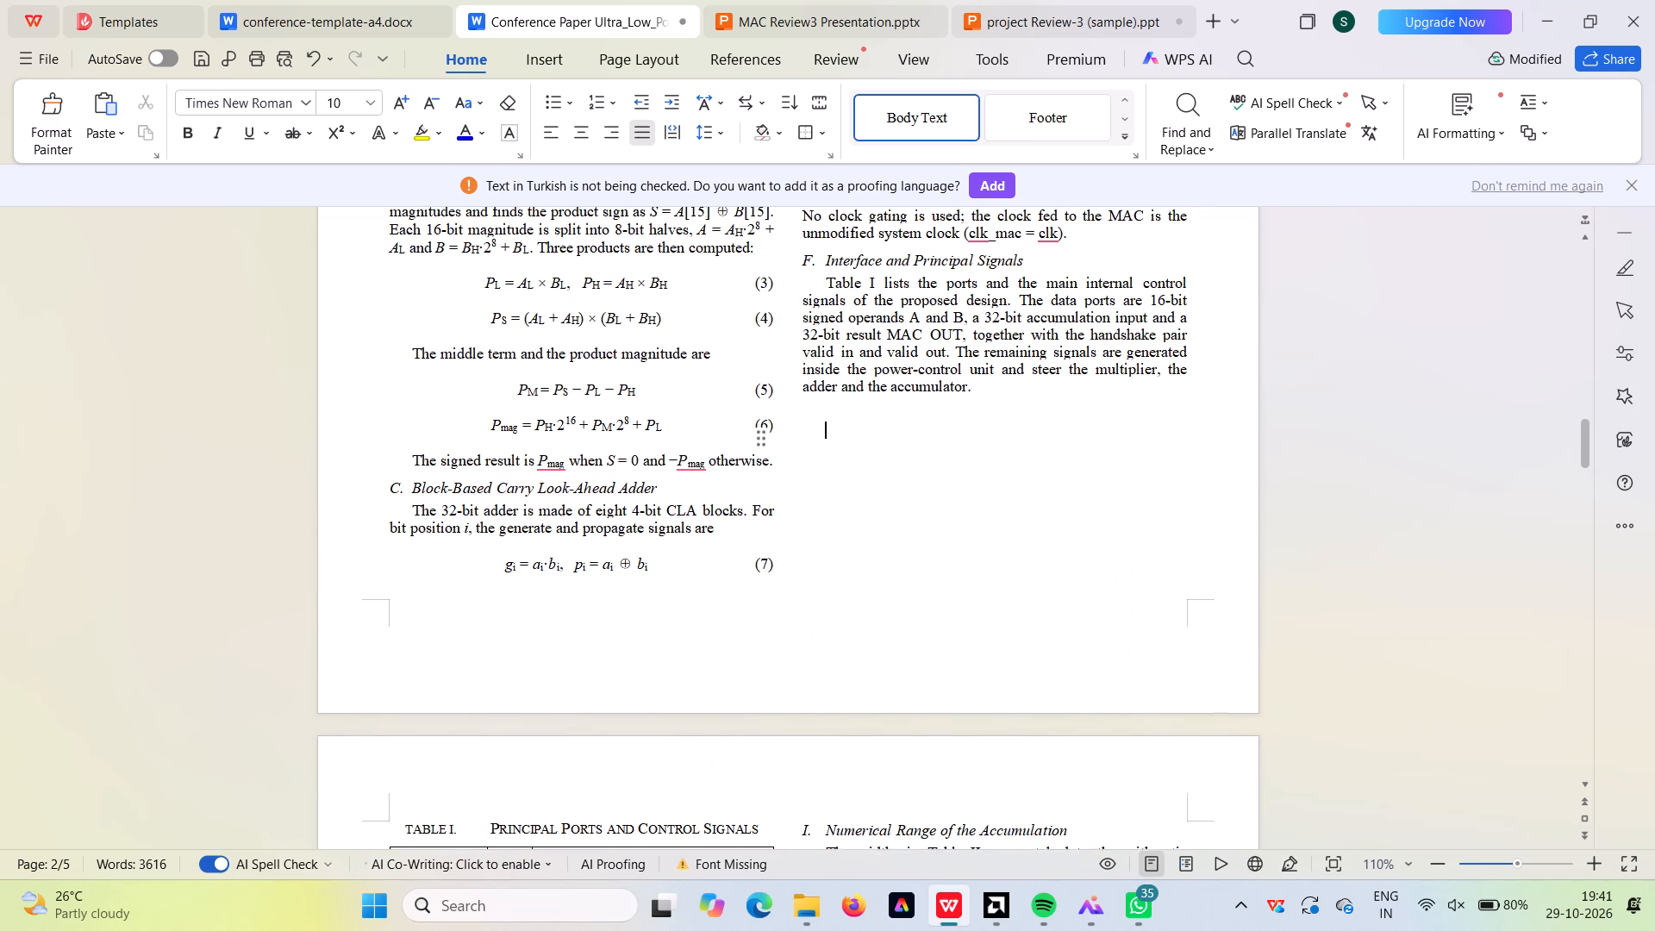
scroll(686, 587, up, 1)
scroll(686, 587, down, 1)
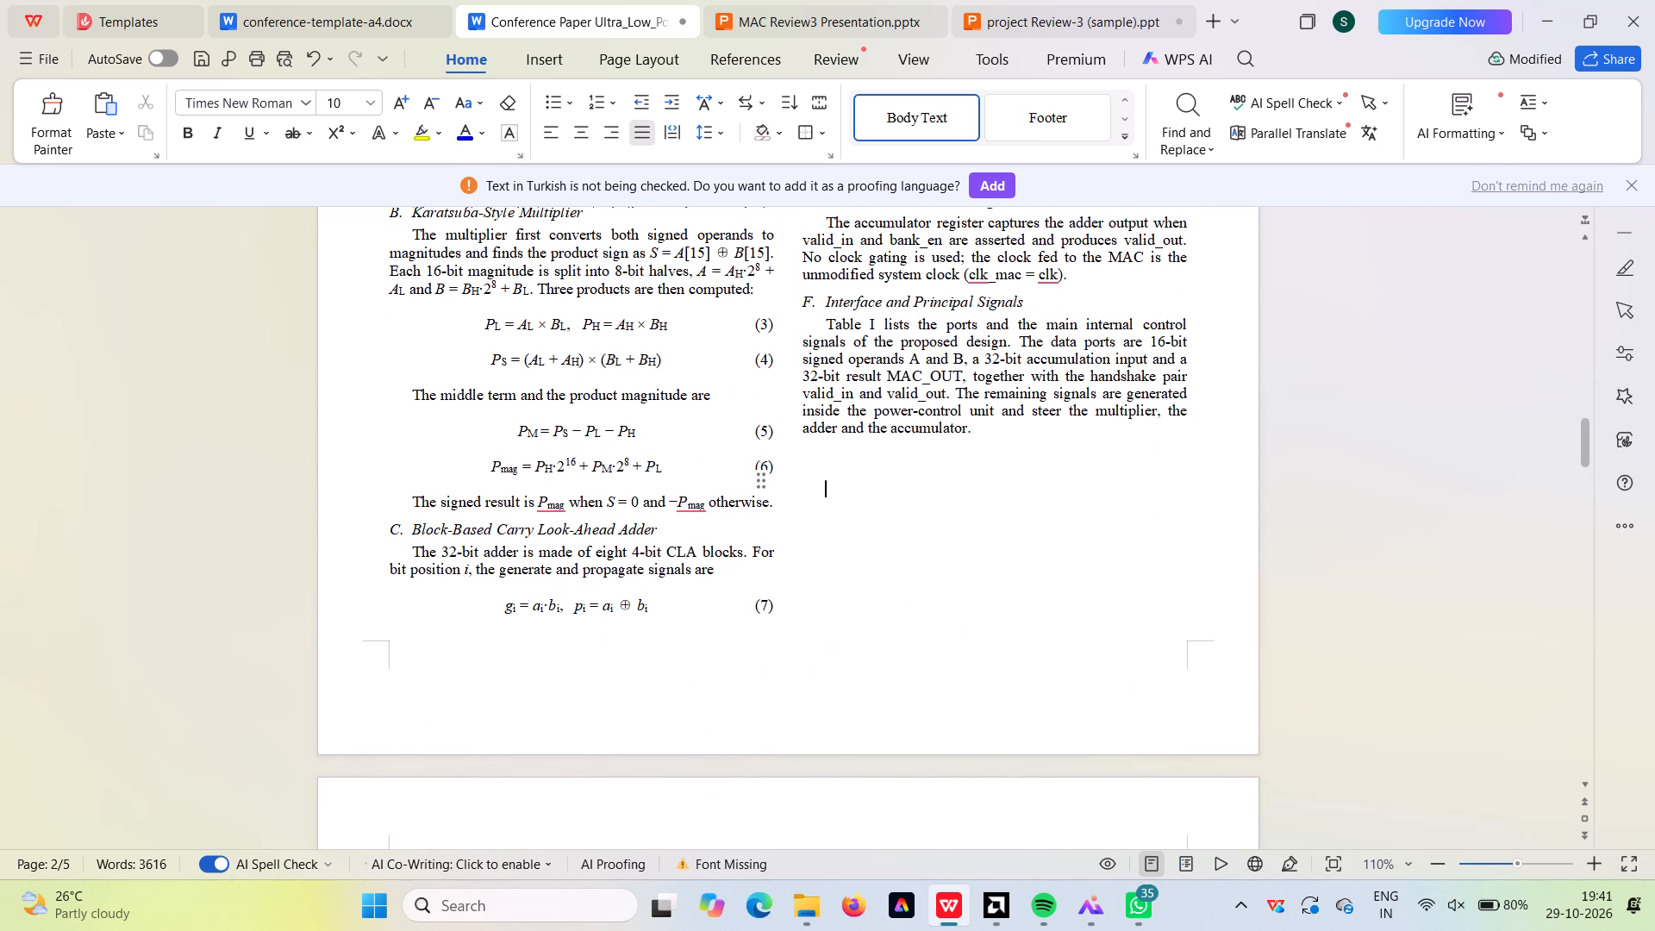
scroll(686, 587, down, 4)
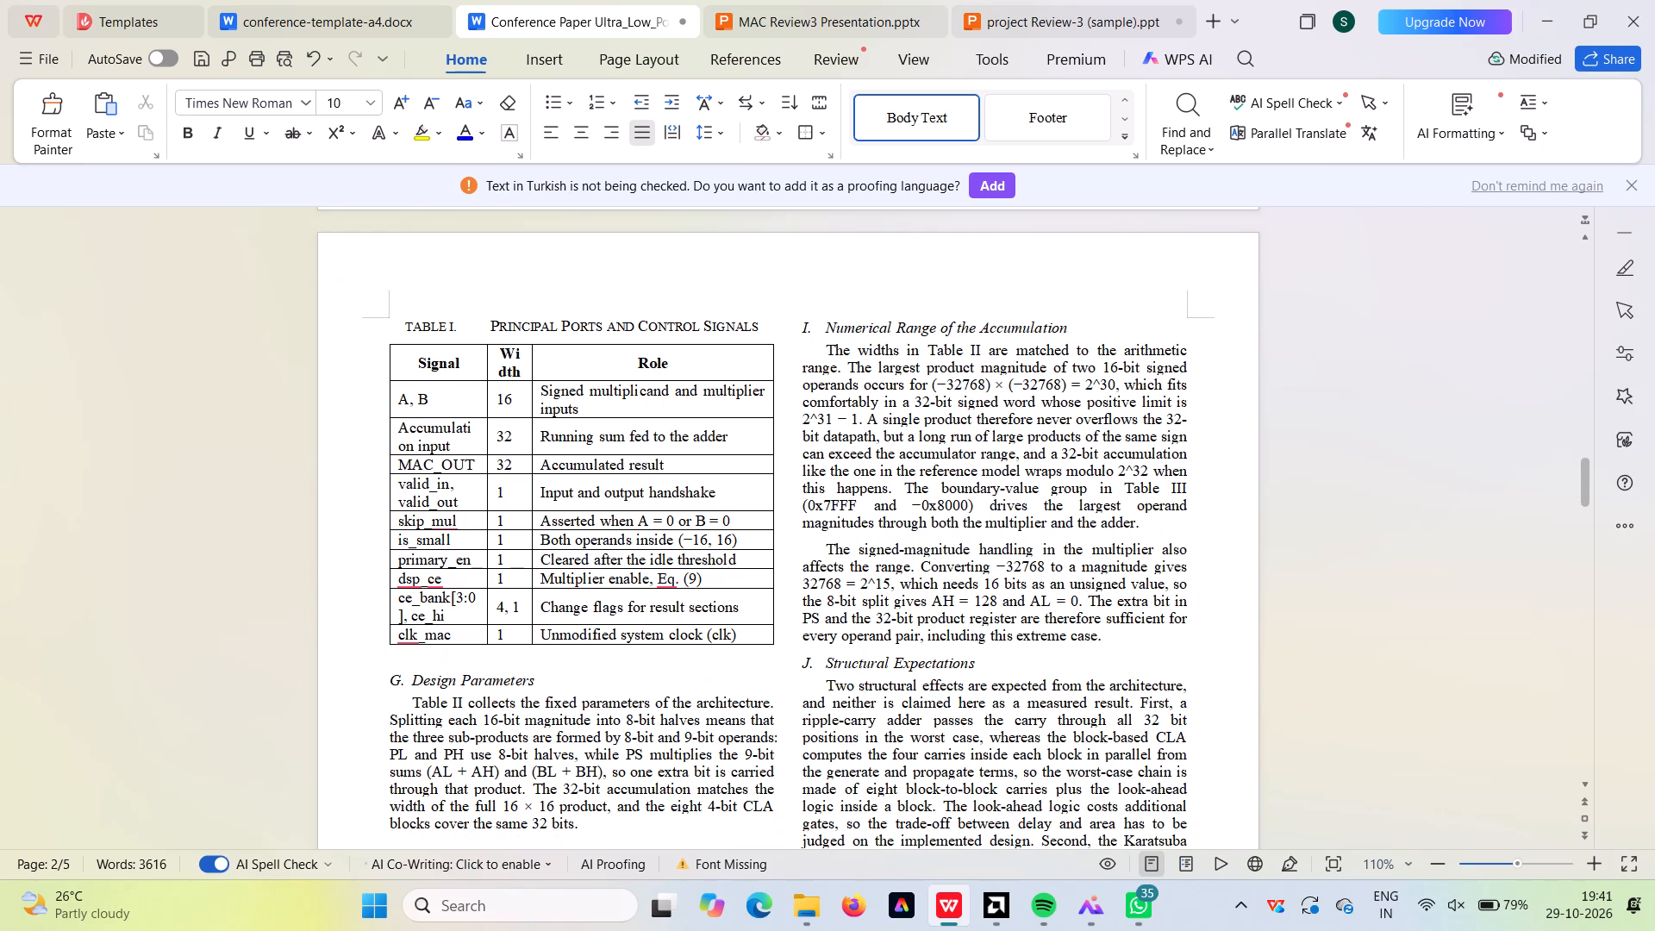
scroll(686, 587, down, 1)
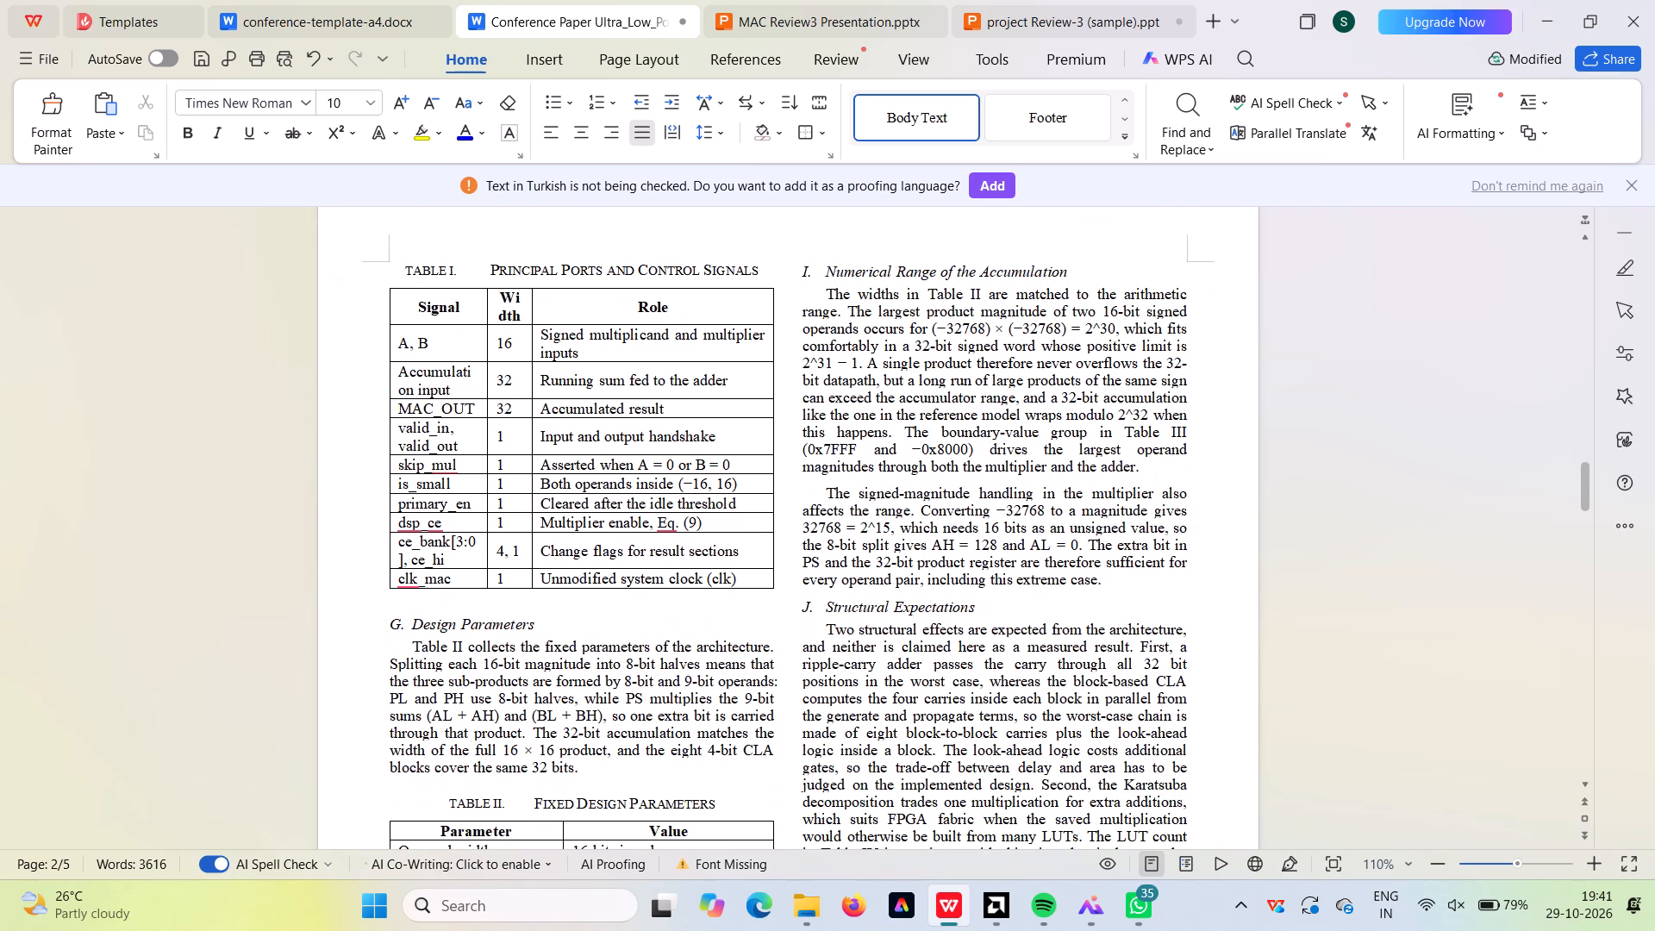
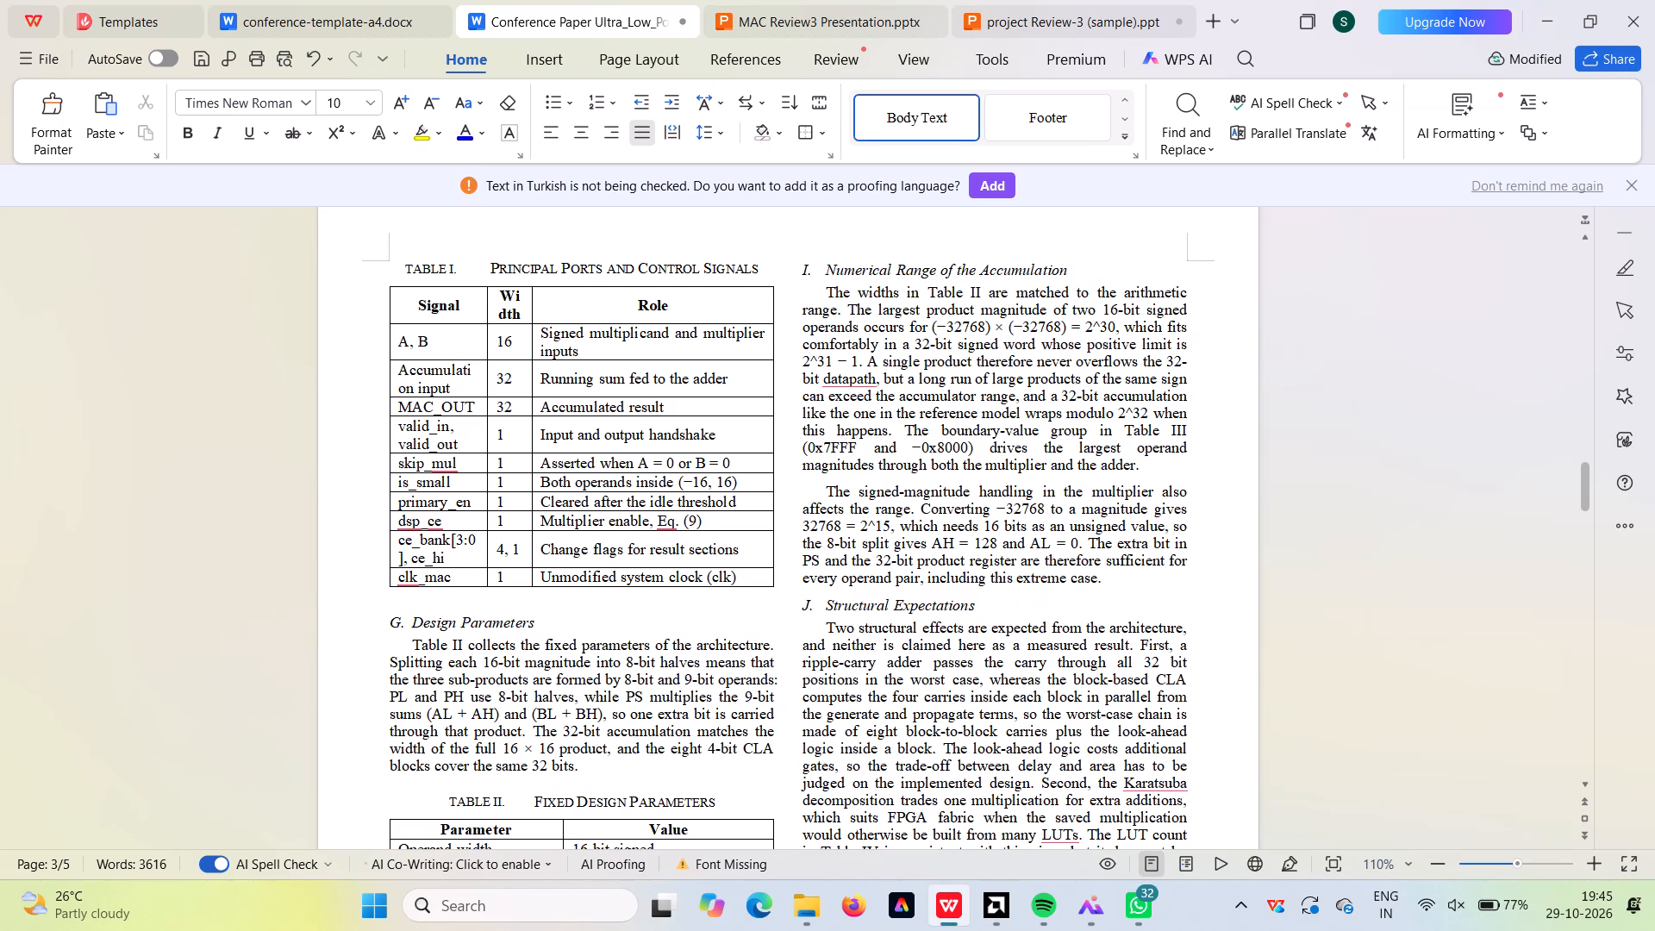
Review Table II and the worked example on page 3, and the Limitations, Conclusion and References on page 5.
scroll(686, 587, down, 8)
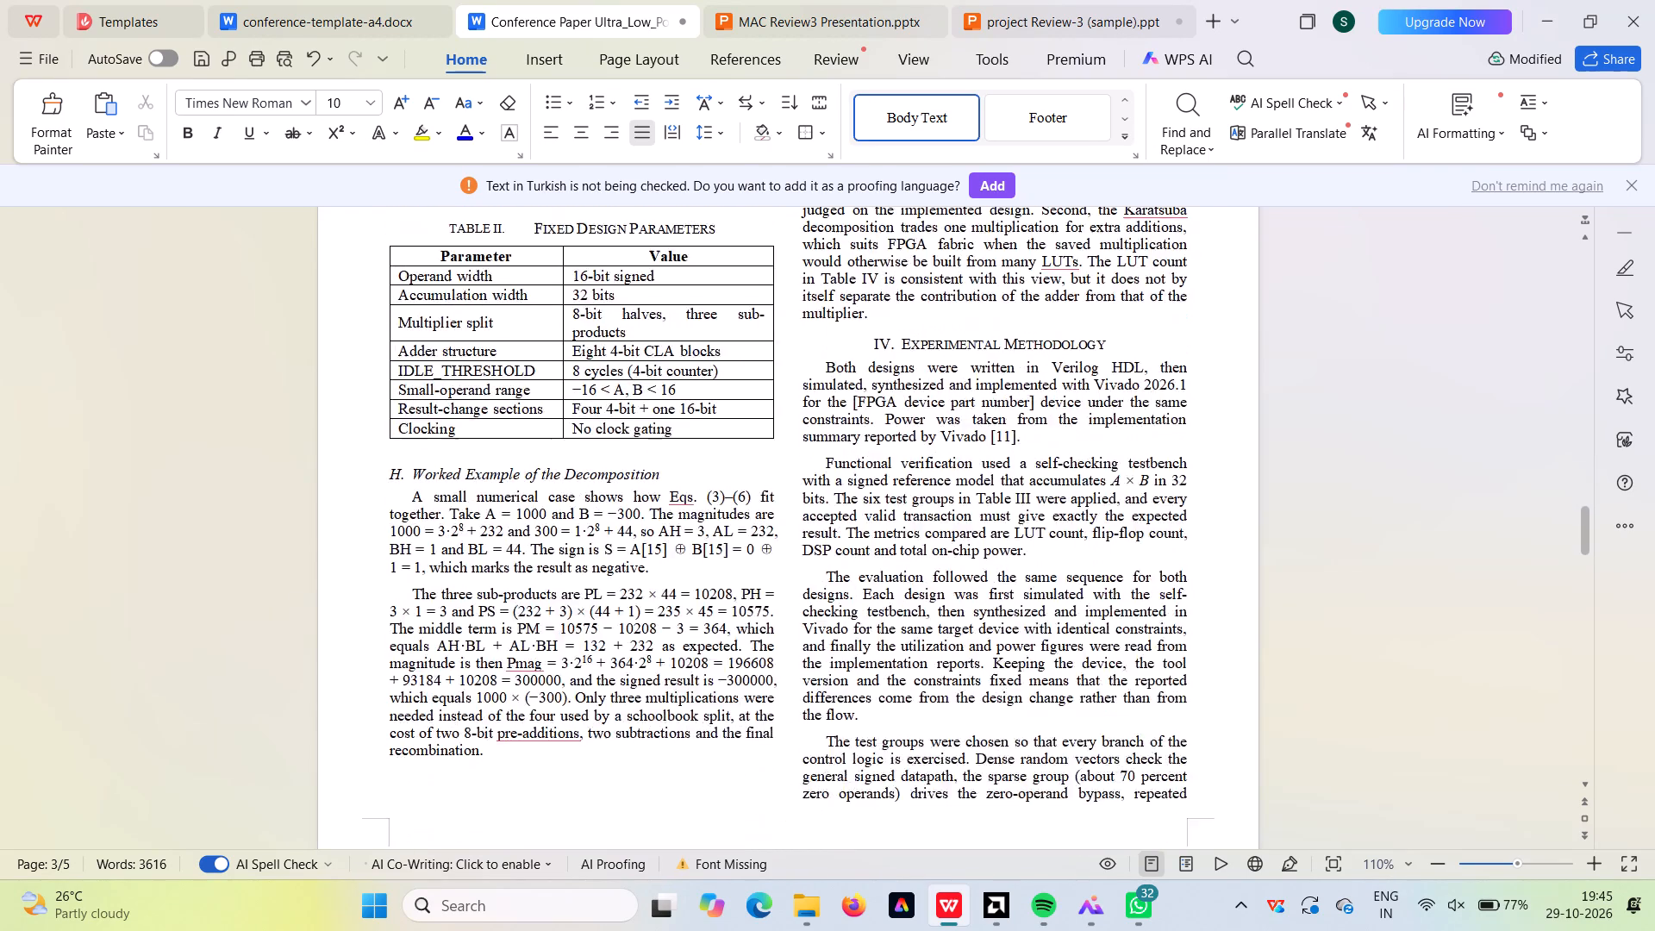
scroll(686, 587, down, 7)
scroll(686, 587, up, 2)
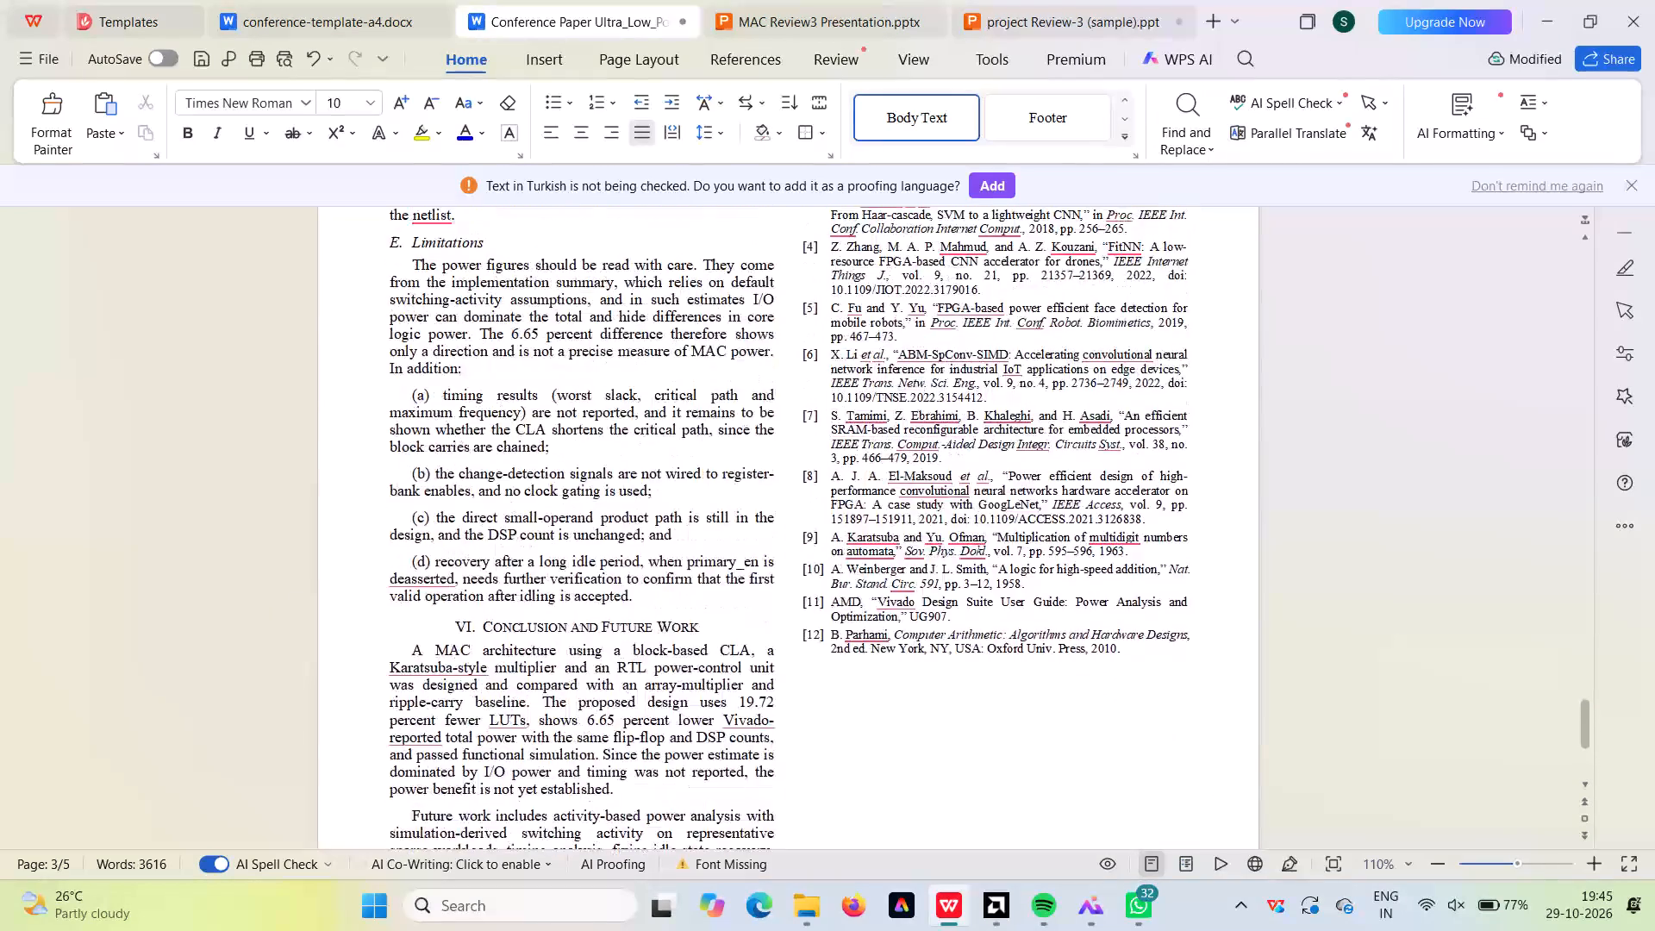
scroll(686, 587, up, 3)
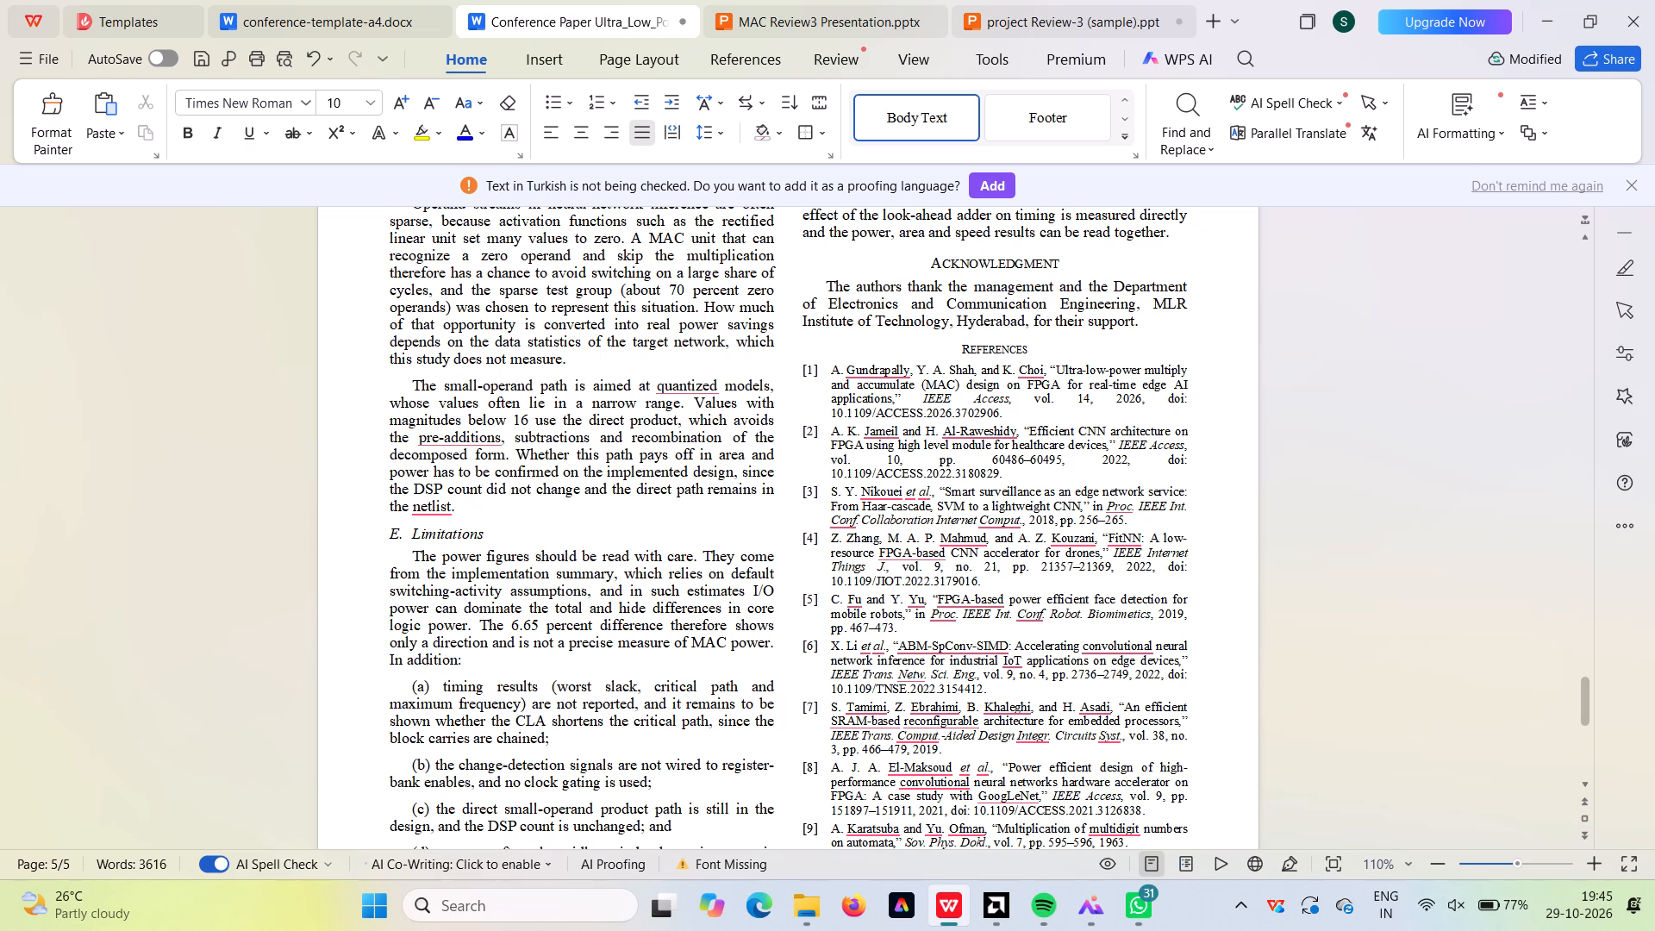
scroll(686, 587, down, 1)
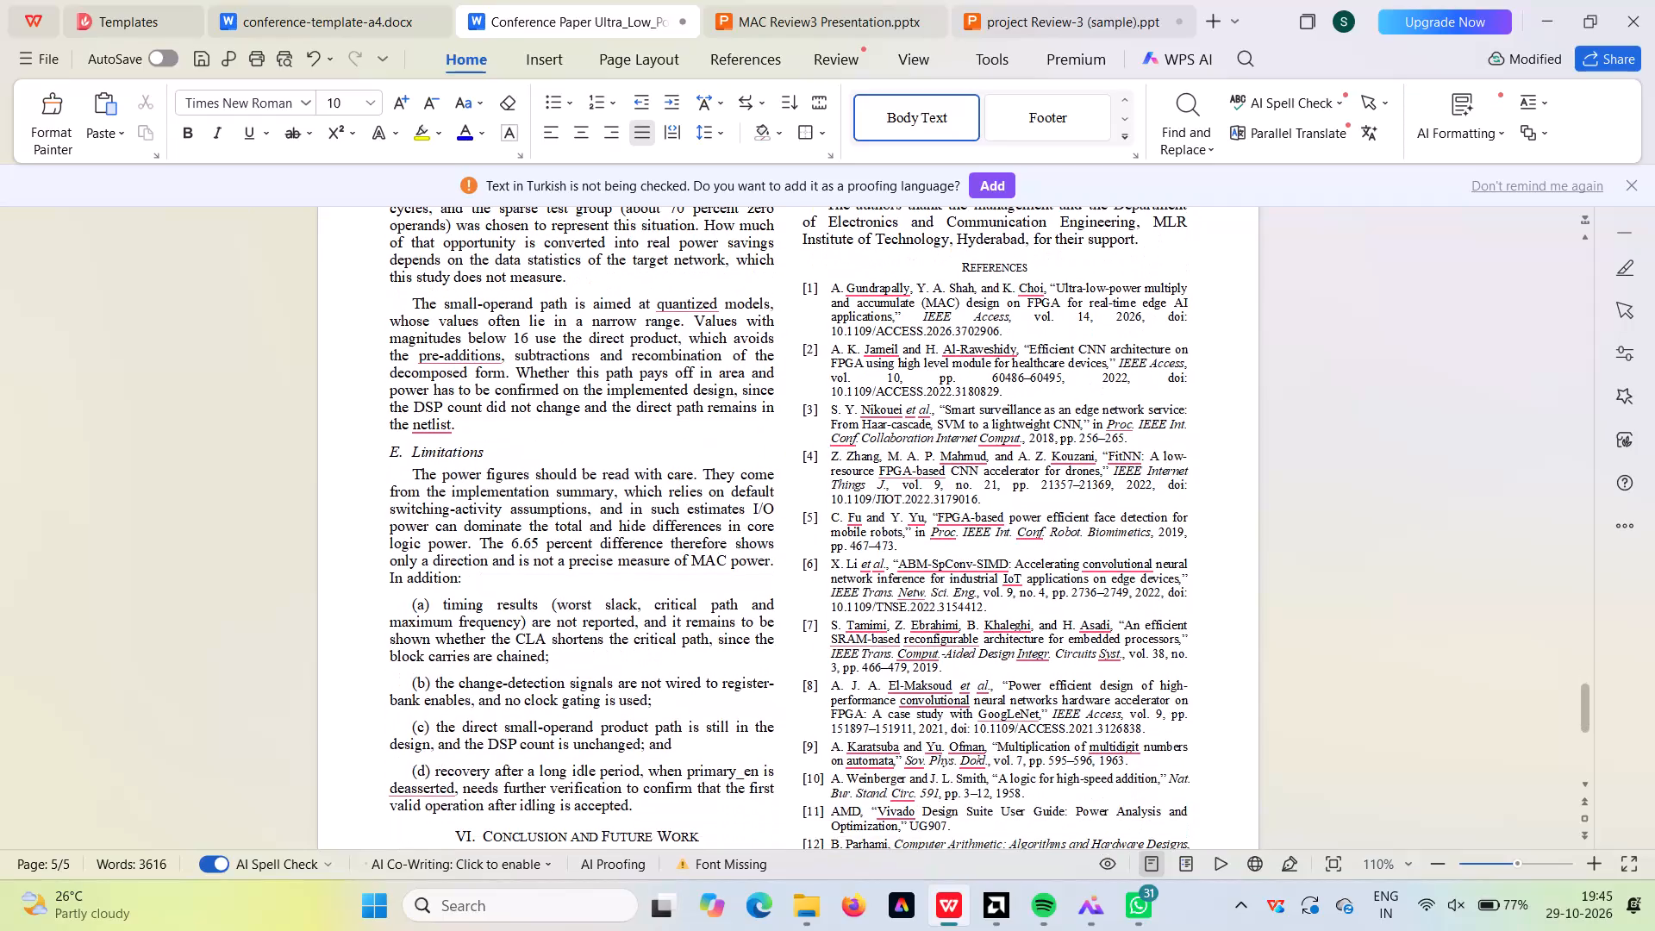
scroll(686, 587, down, 4)
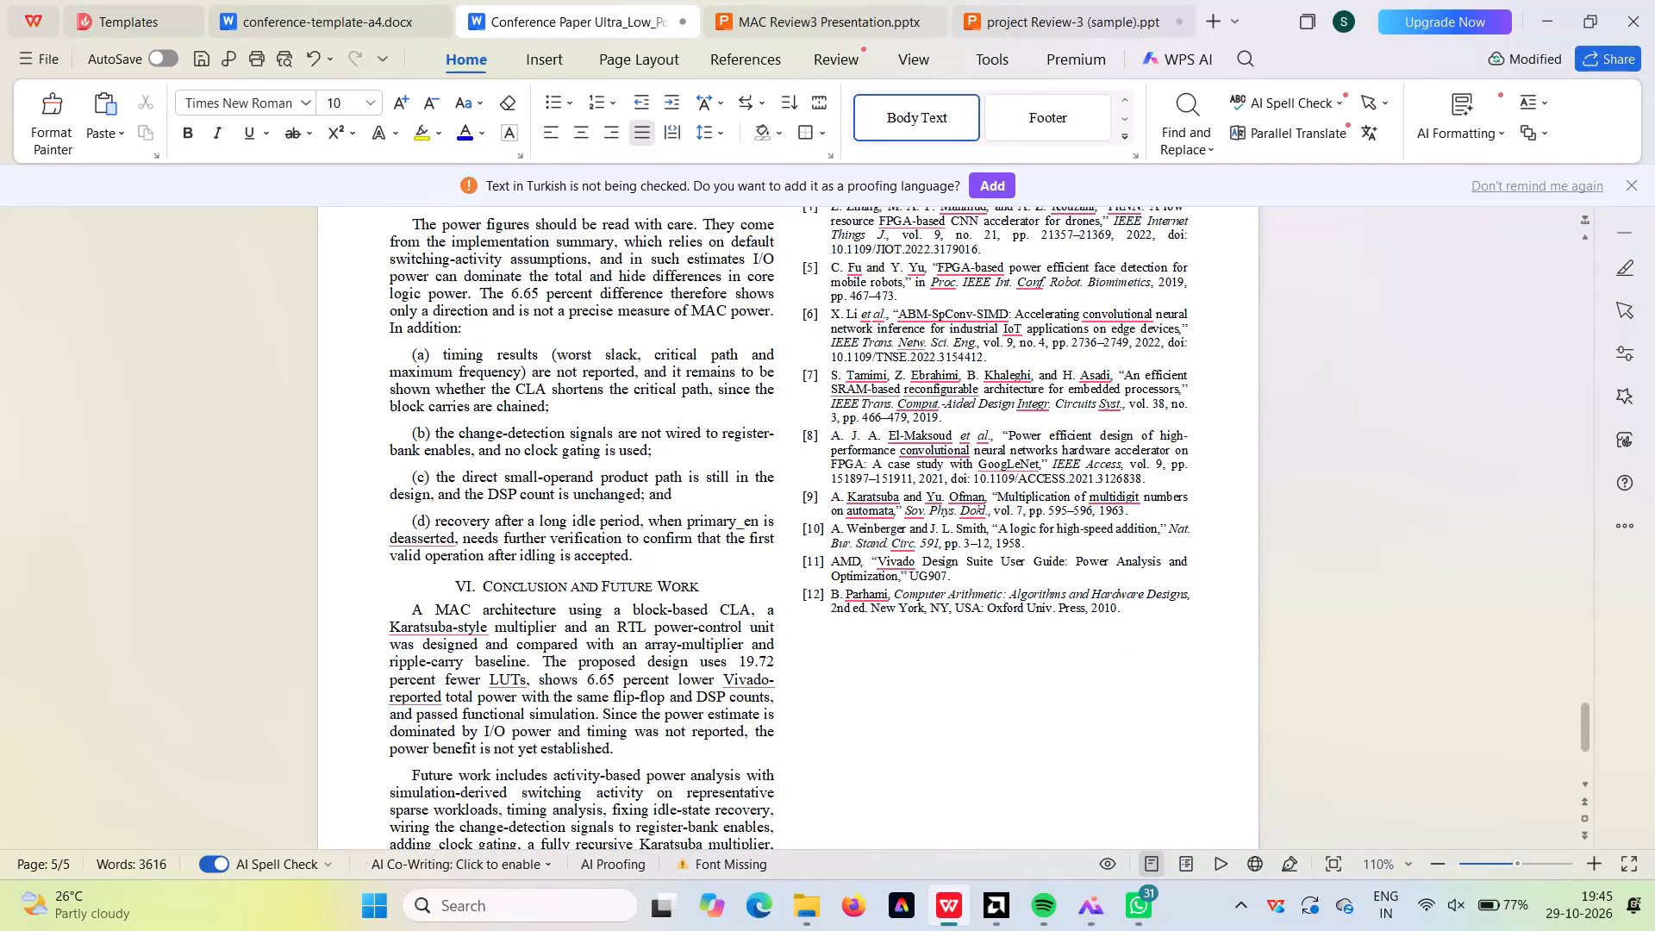
scroll(686, 587, down, 2)
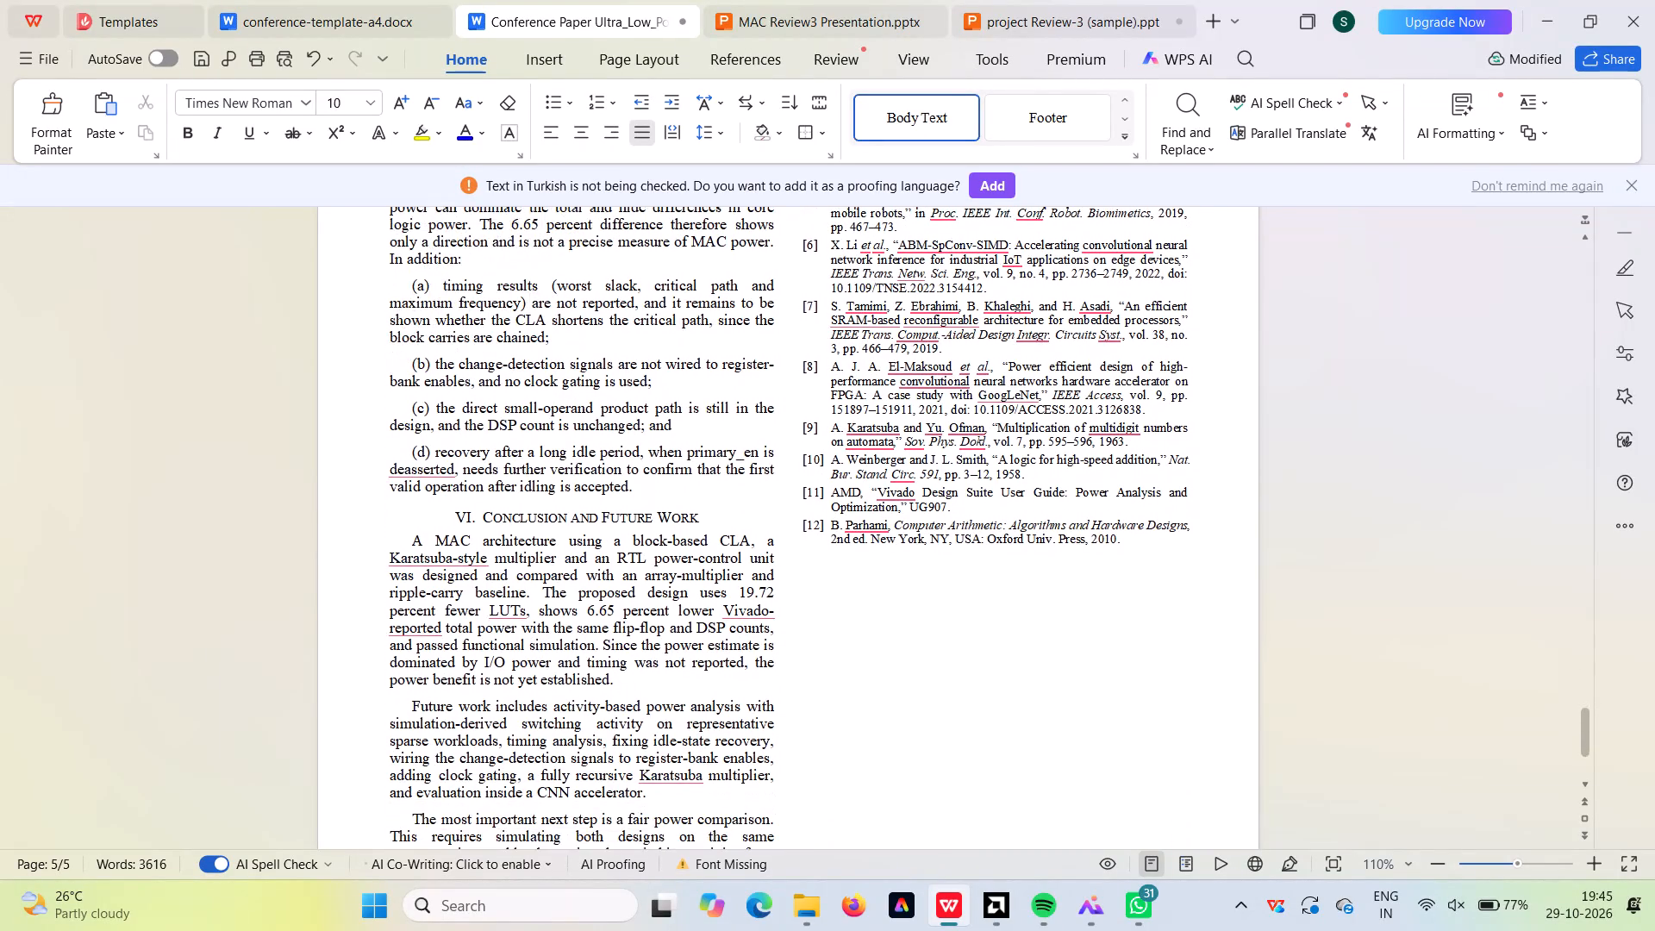
scroll(686, 587, down, 5)
scroll(686, 587, up, 5)
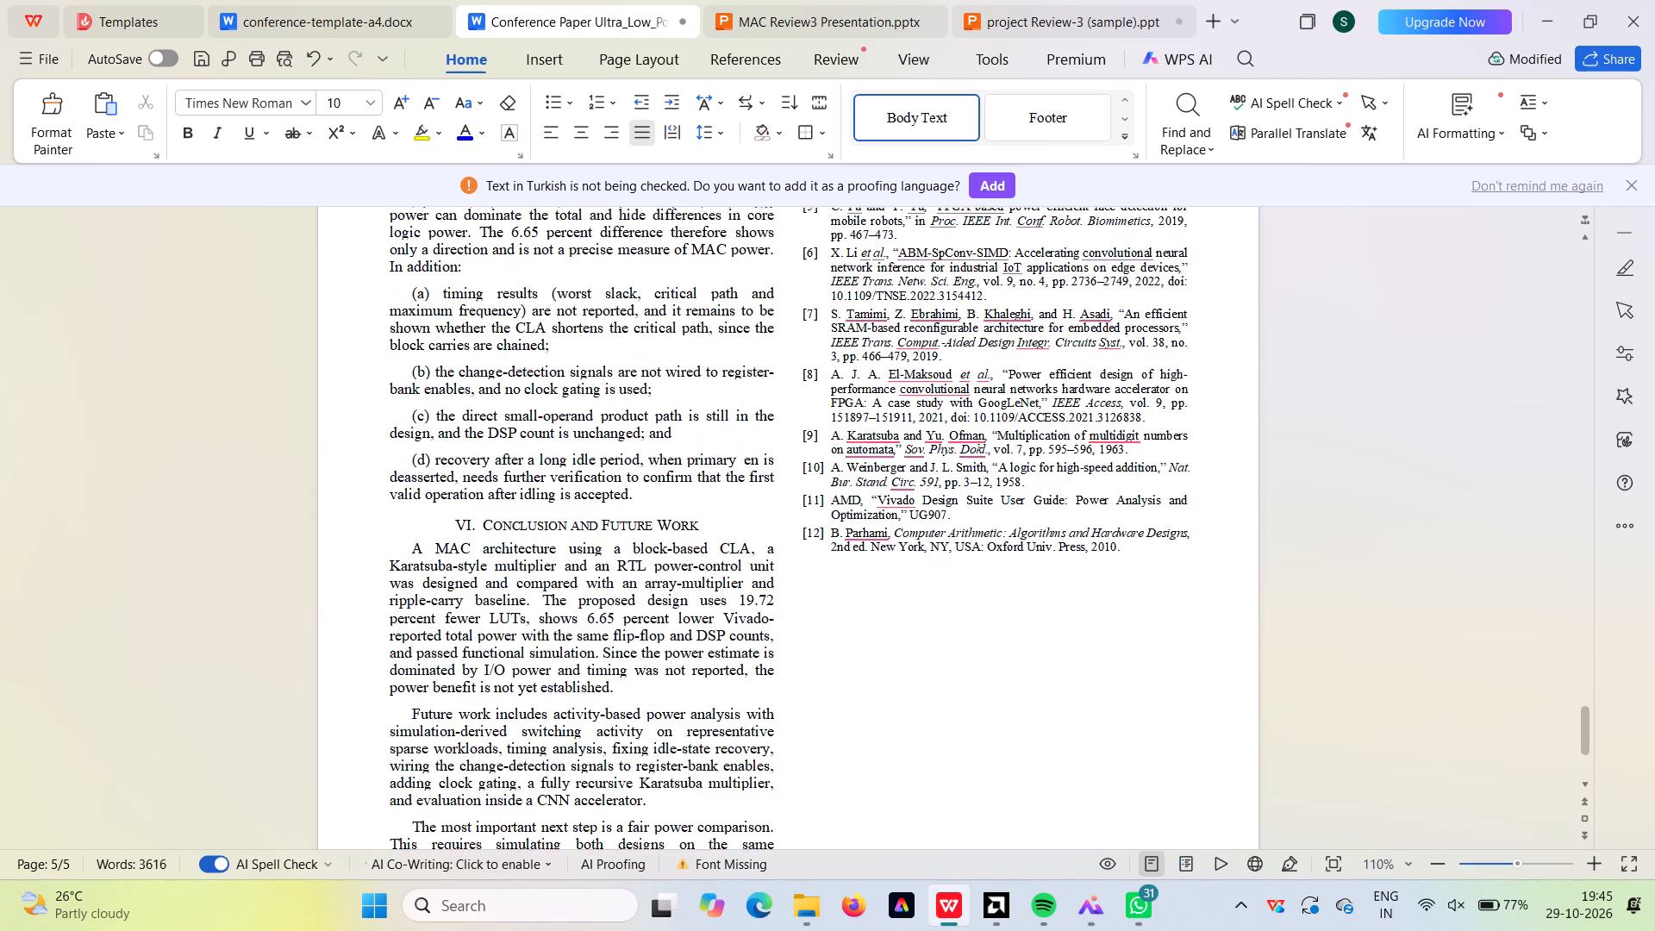
Review backwards from Relevance to Edge AI Workloads through page 4's tables and figures to page 3's Numerical Range section.
scroll(686, 587, up, 5)
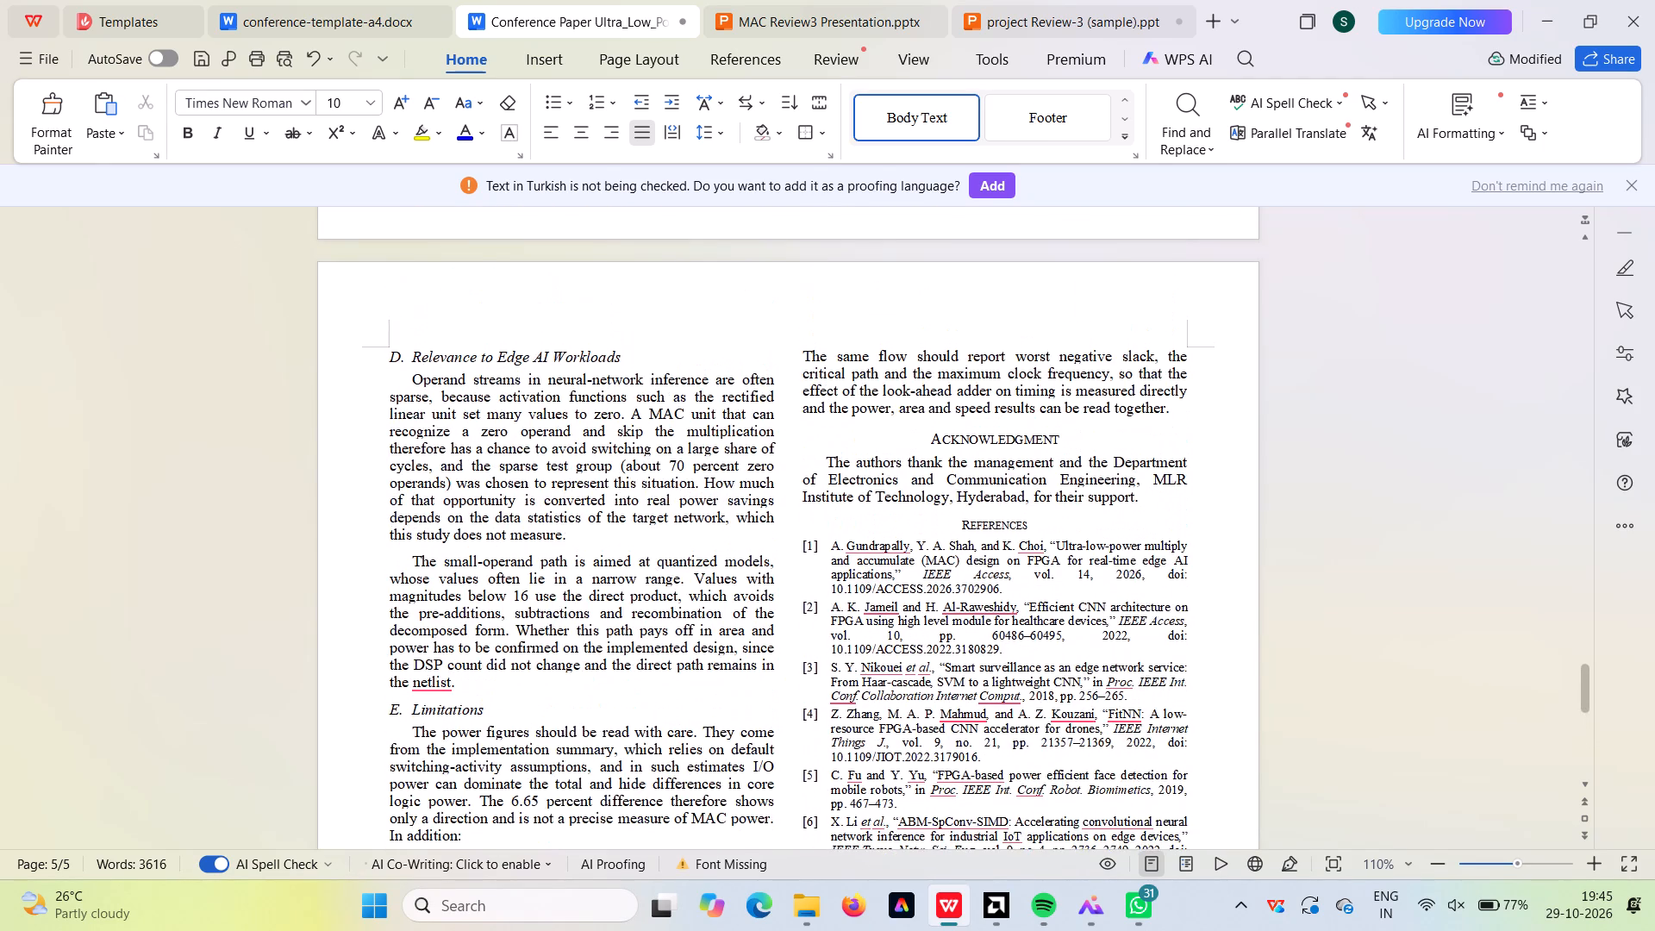
scroll(686, 587, up, 5)
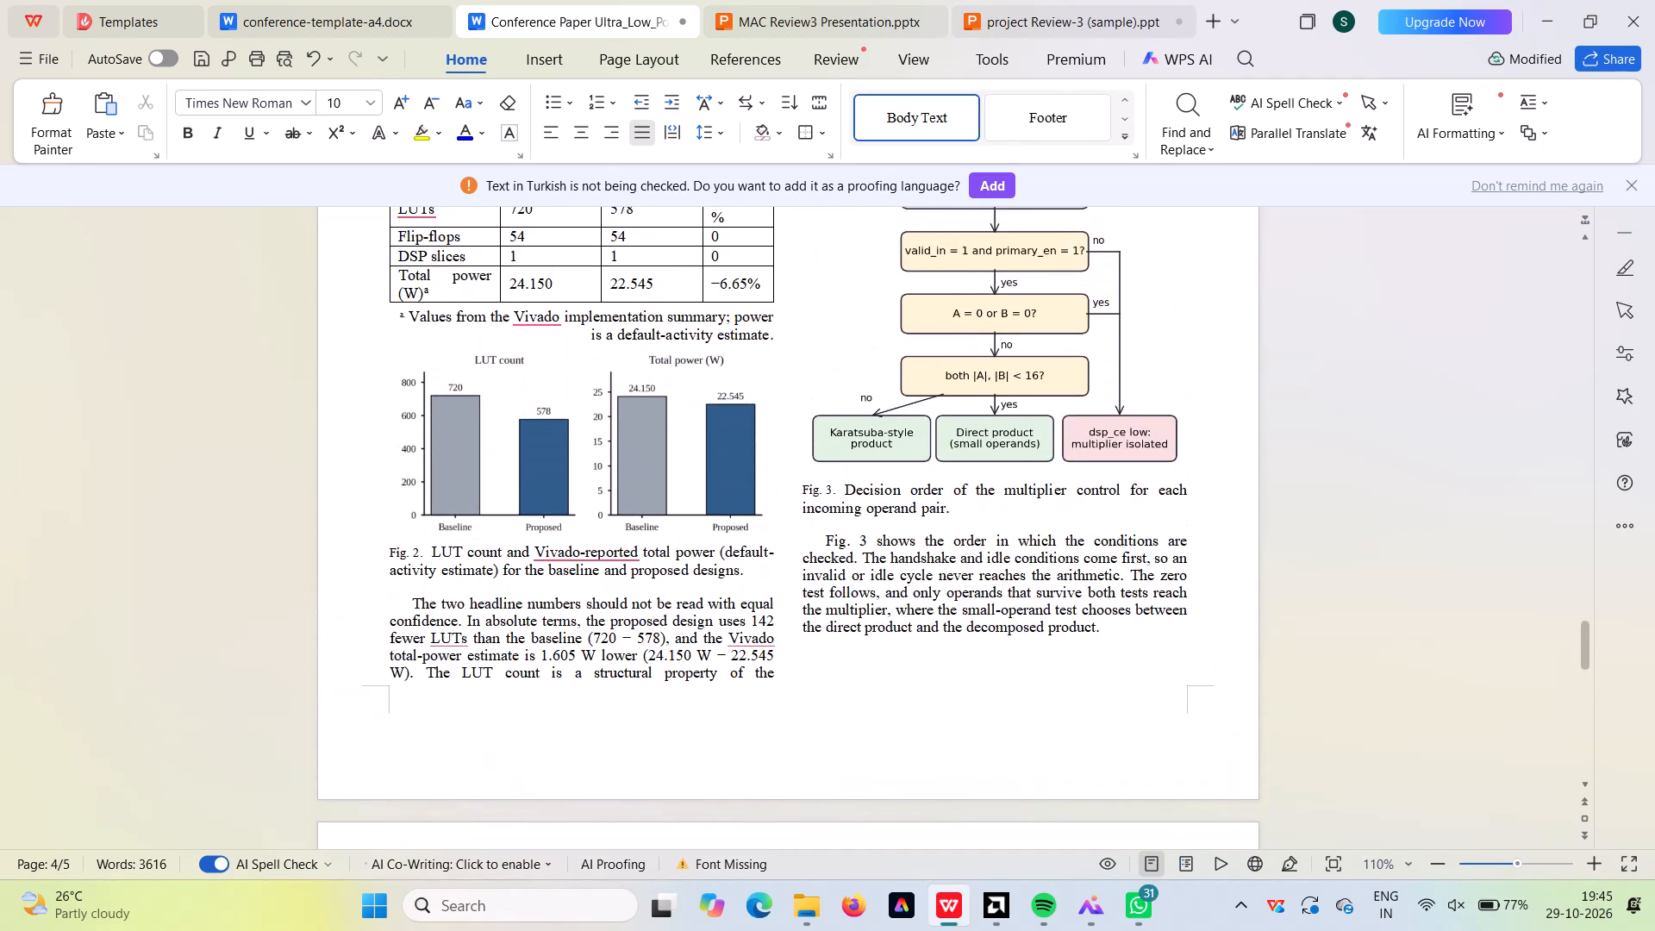
scroll(686, 587, up, 4)
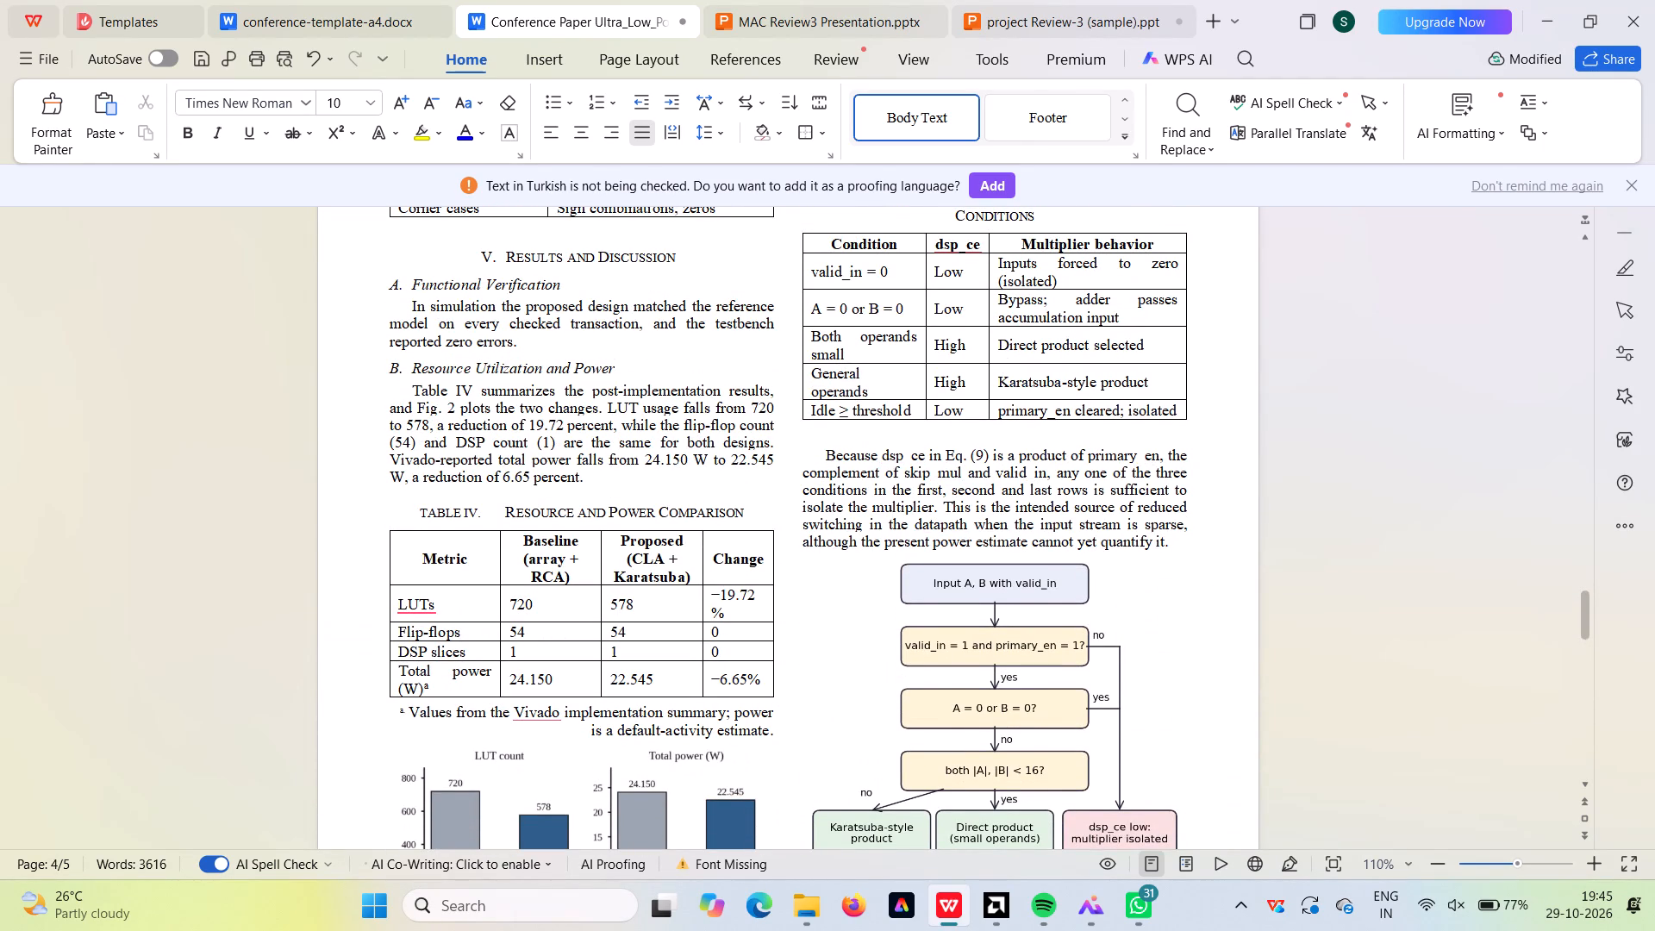
scroll(724, 400, up, 4)
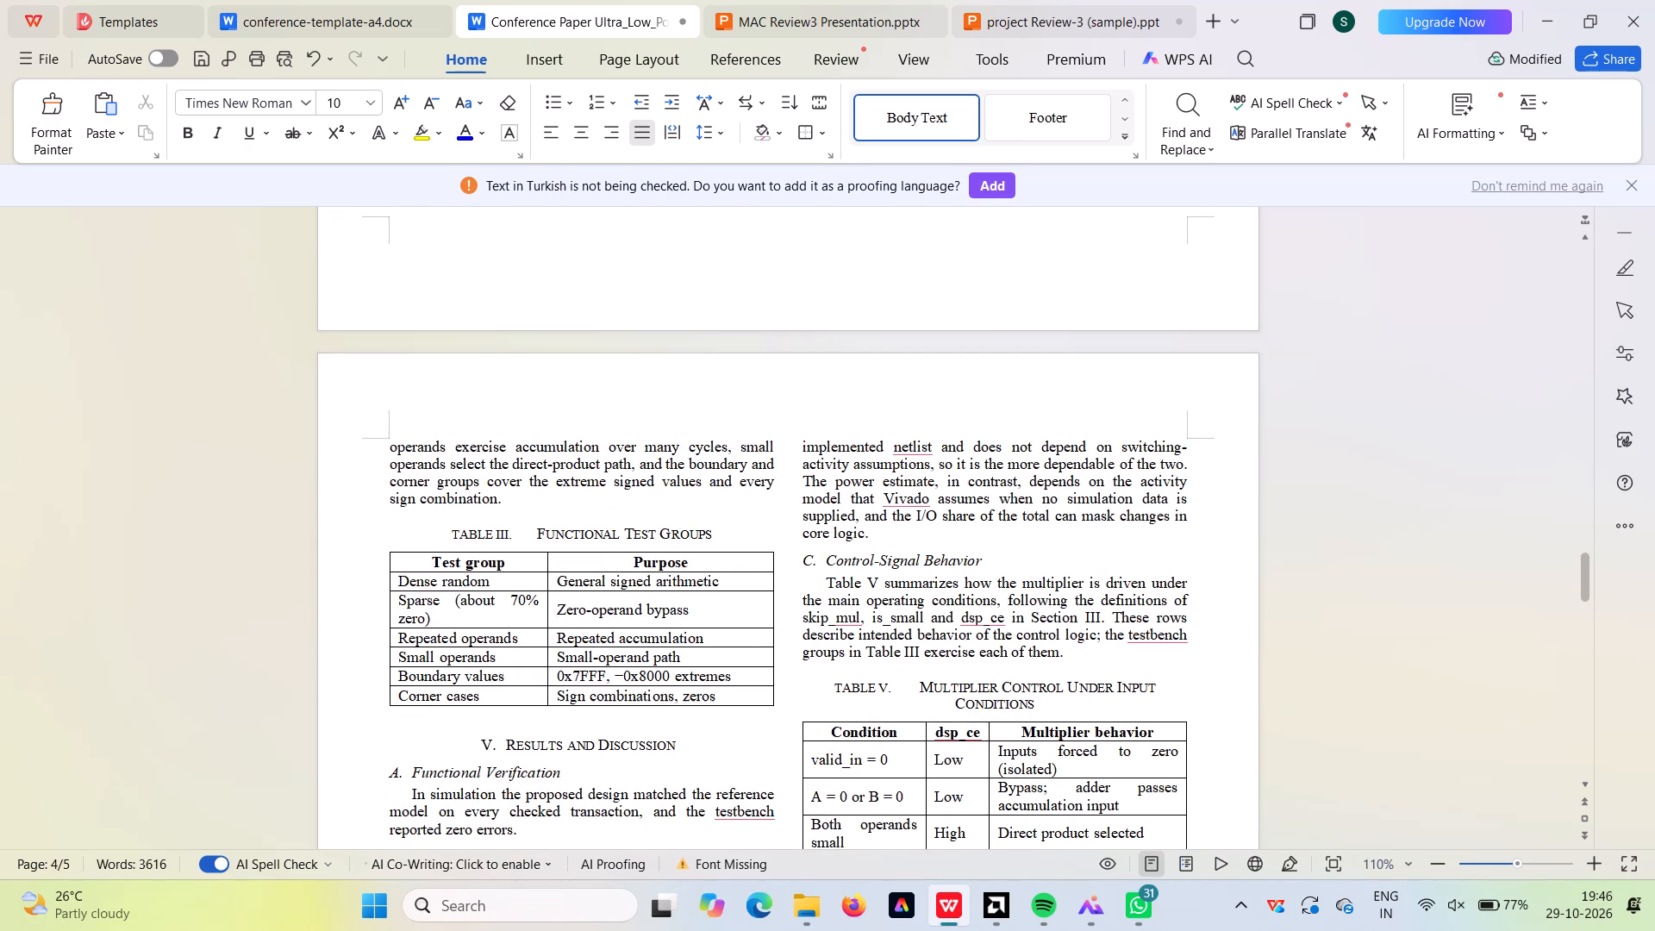
scroll(724, 400, up, 7)
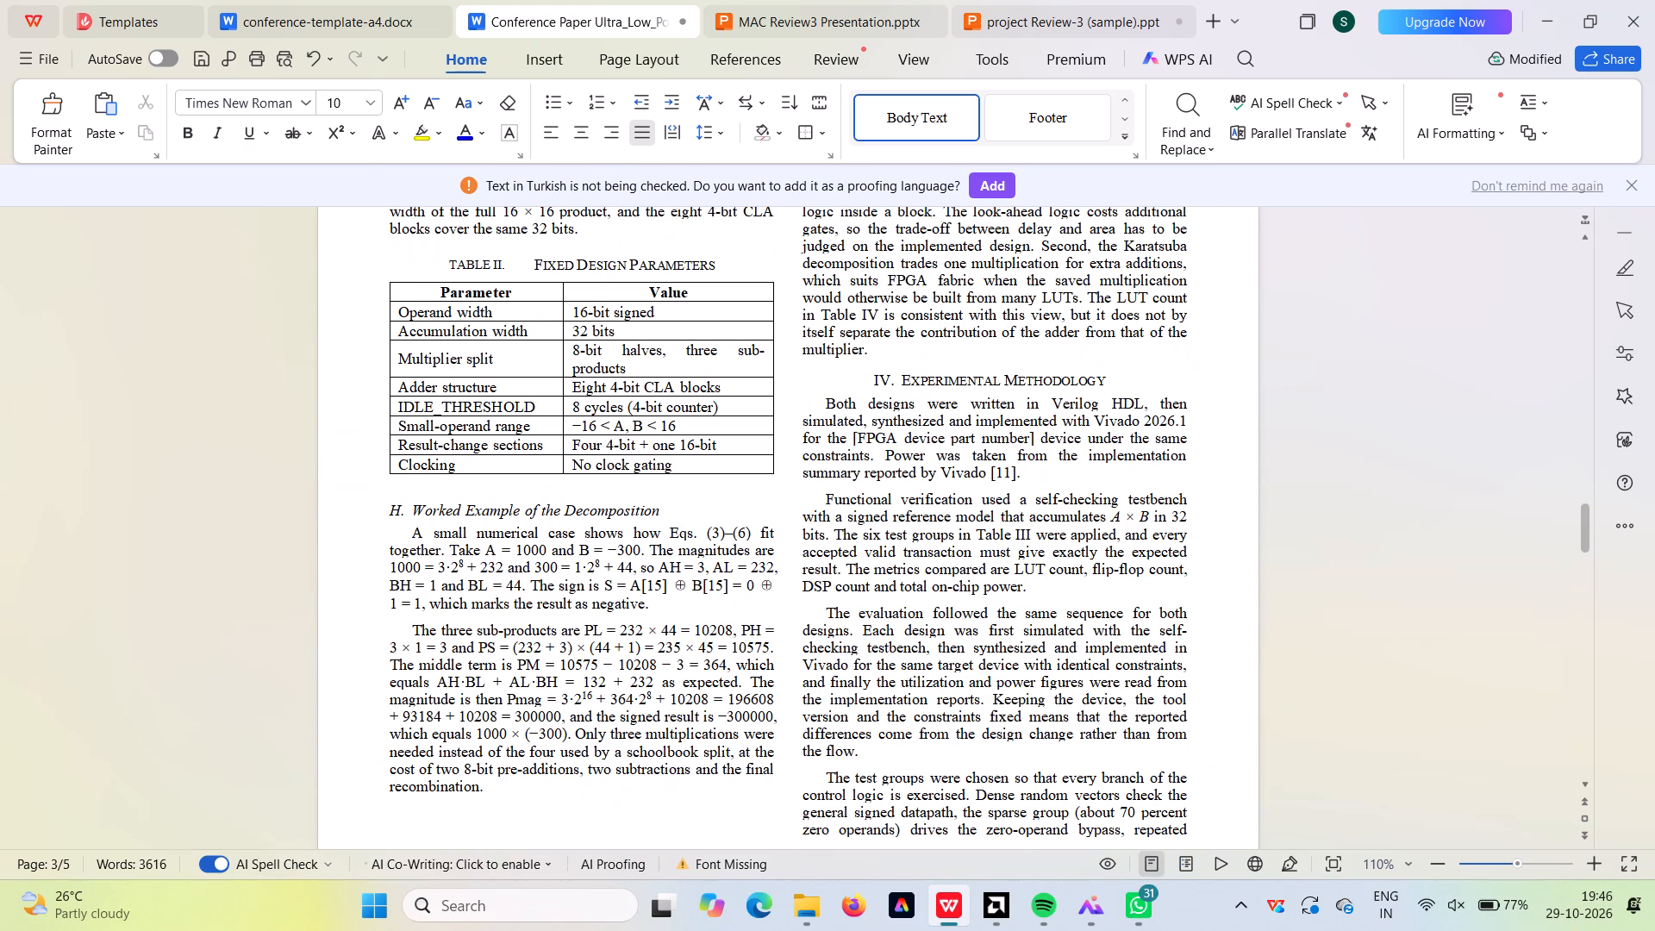
scroll(724, 400, up, 1)
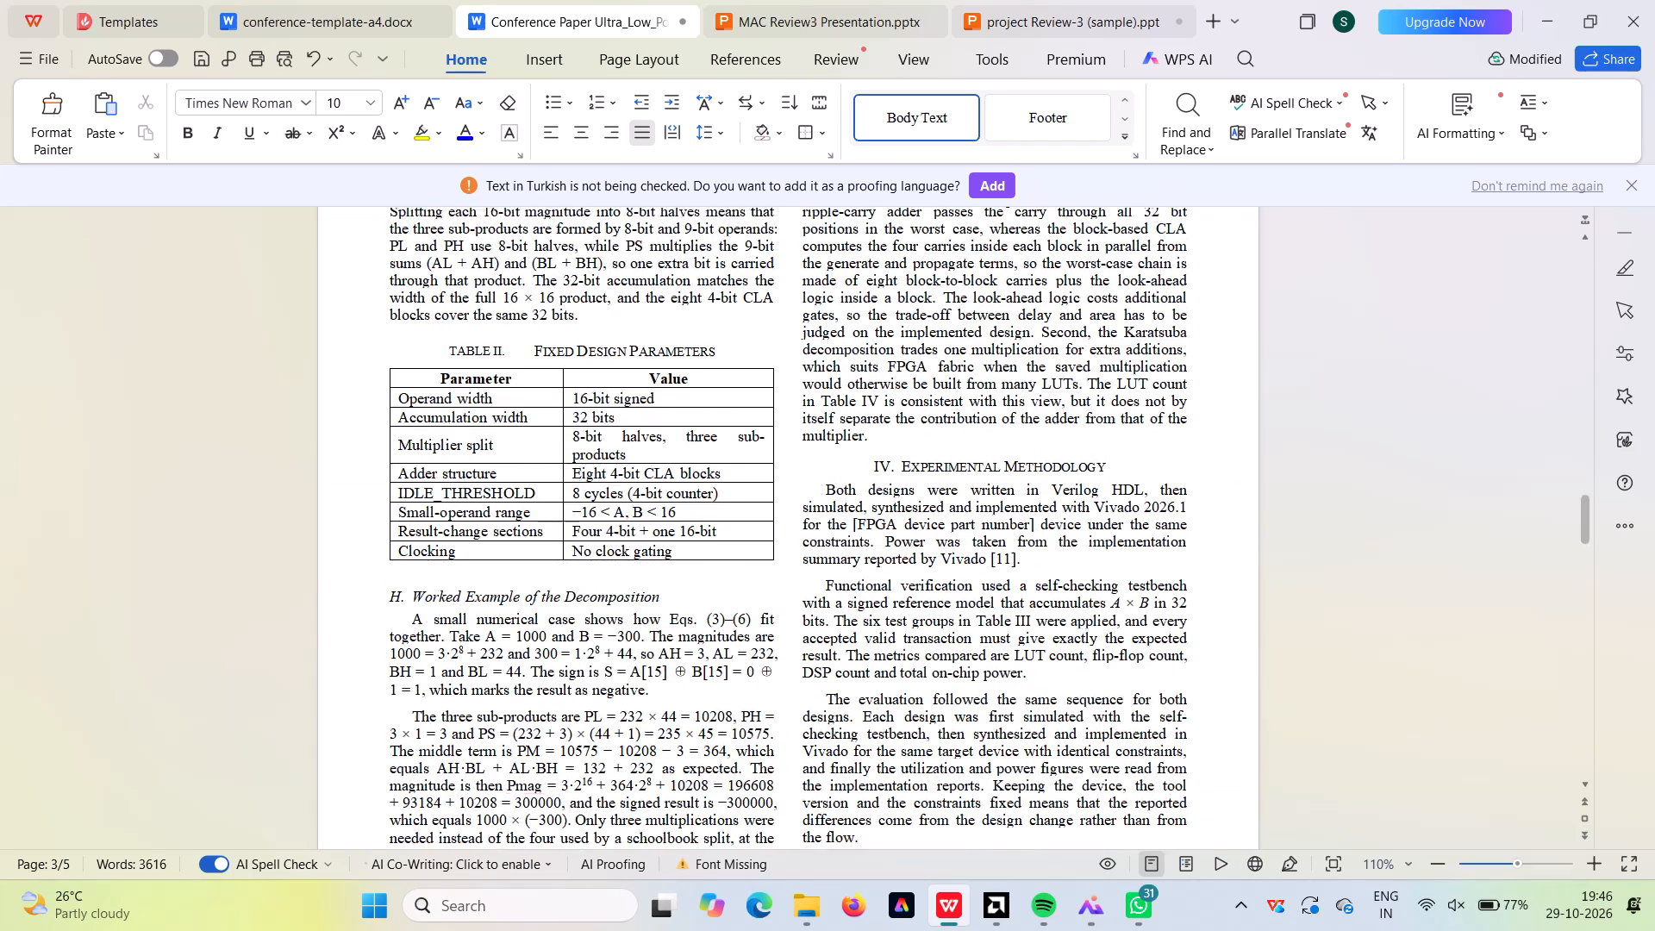
scroll(724, 400, up, 6)
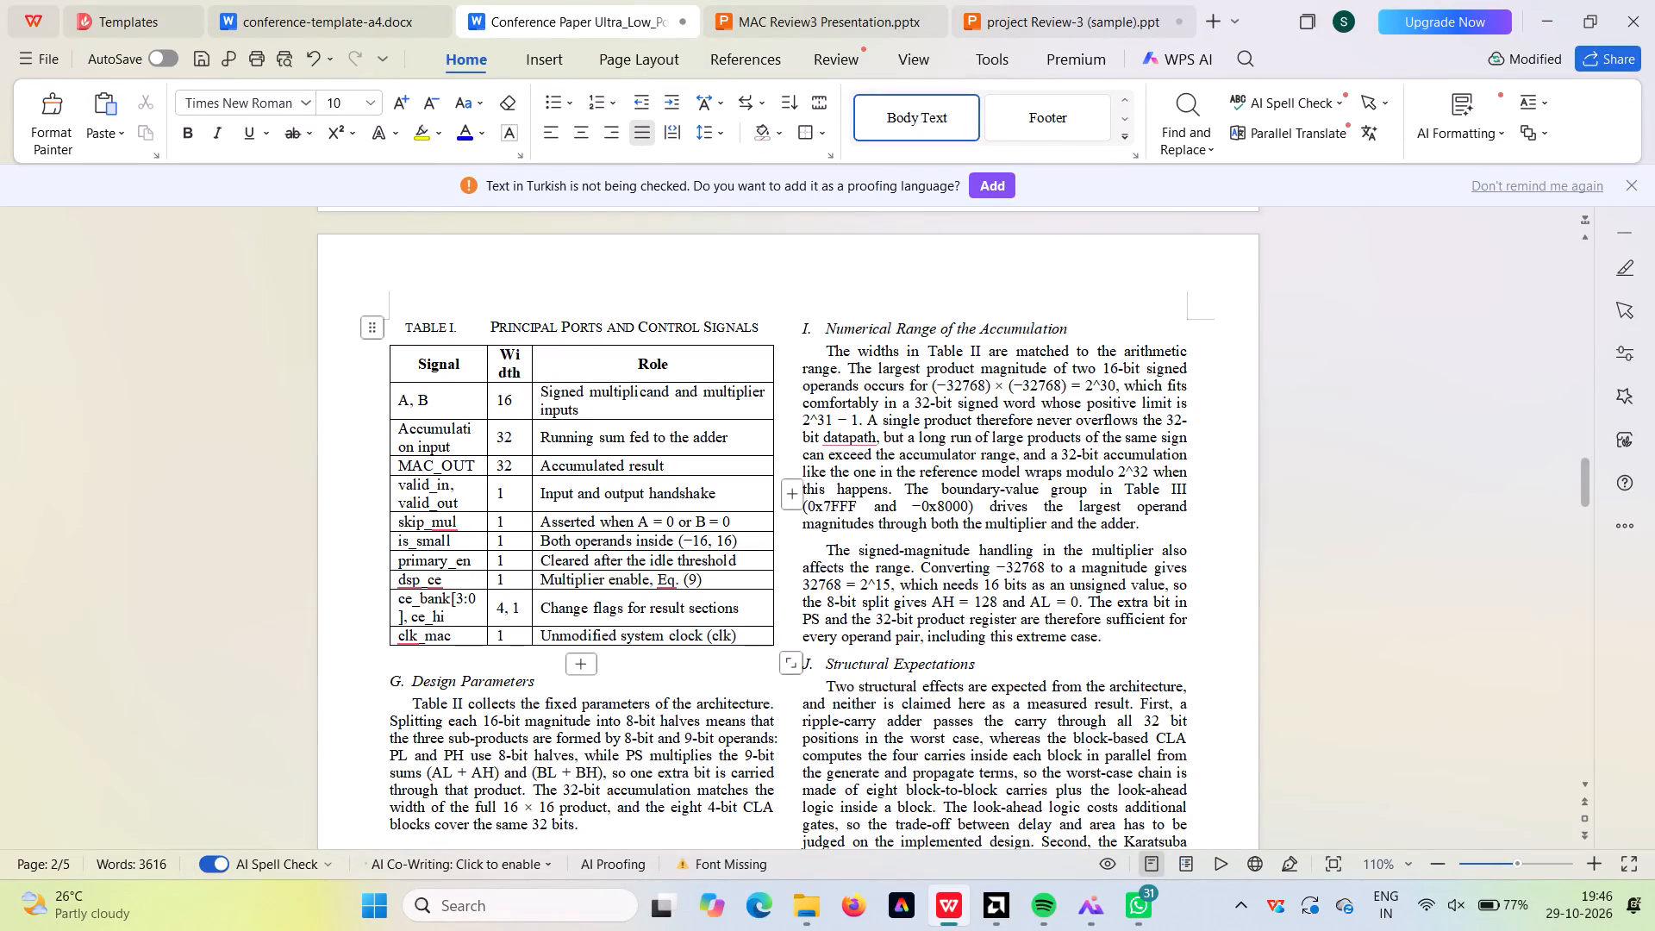
scroll(1046, 472, up, 2)
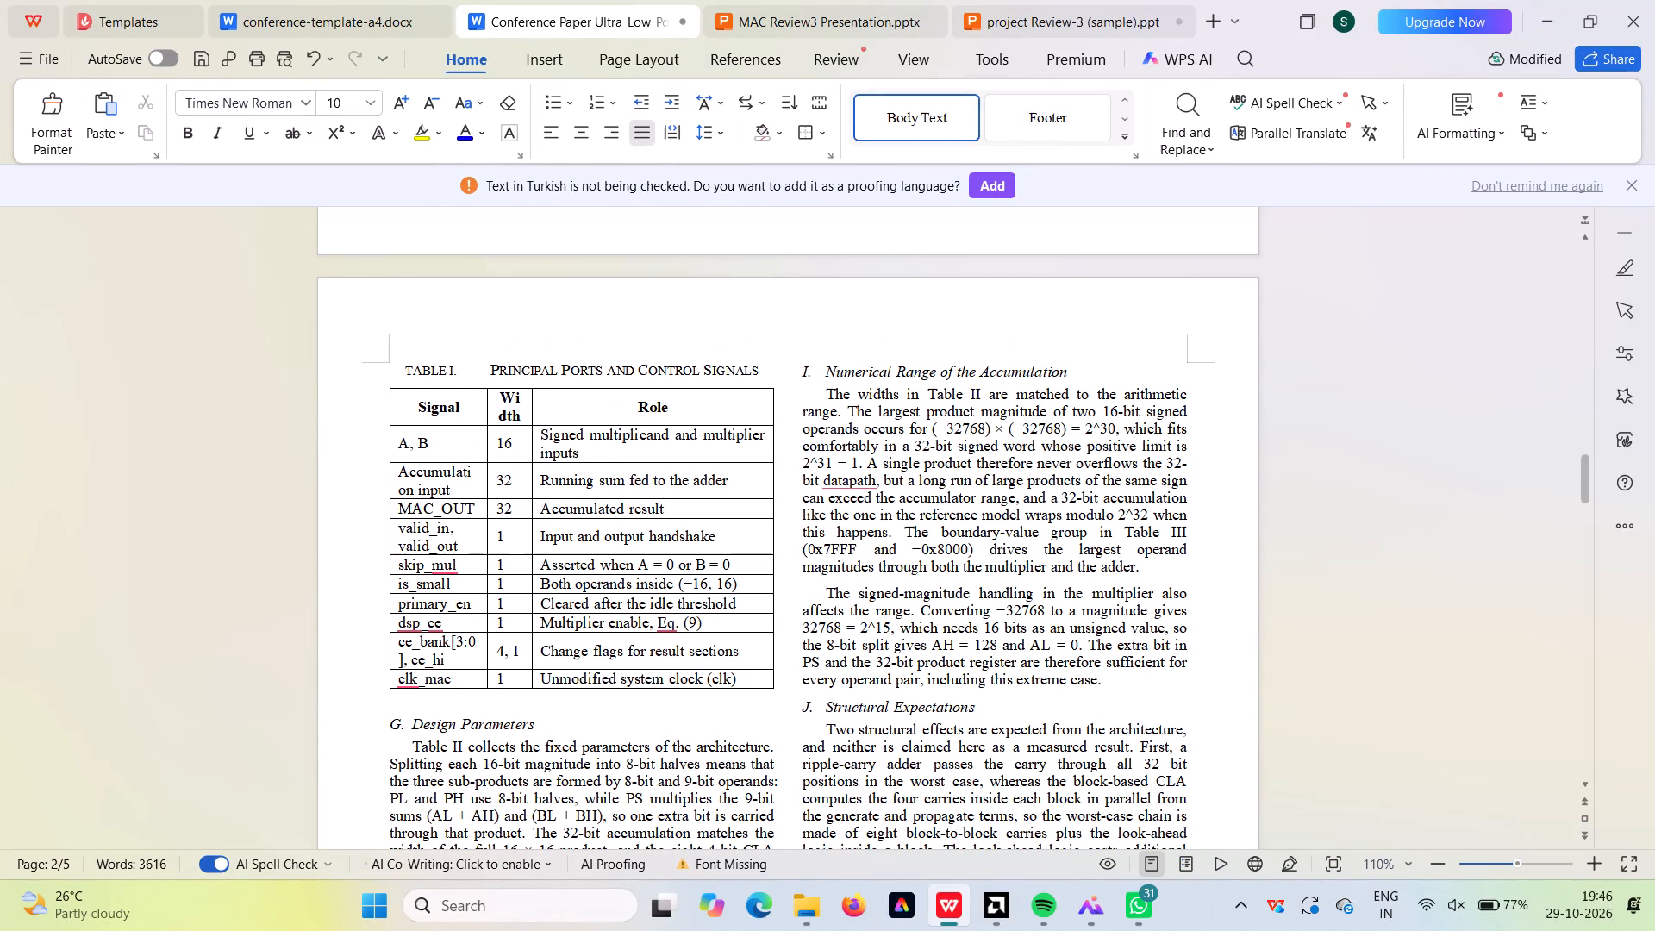
In the Numerical Range section, make the 30 in "2^30" a superscript and delete its caret.
drag(1115, 428, 1100, 429)
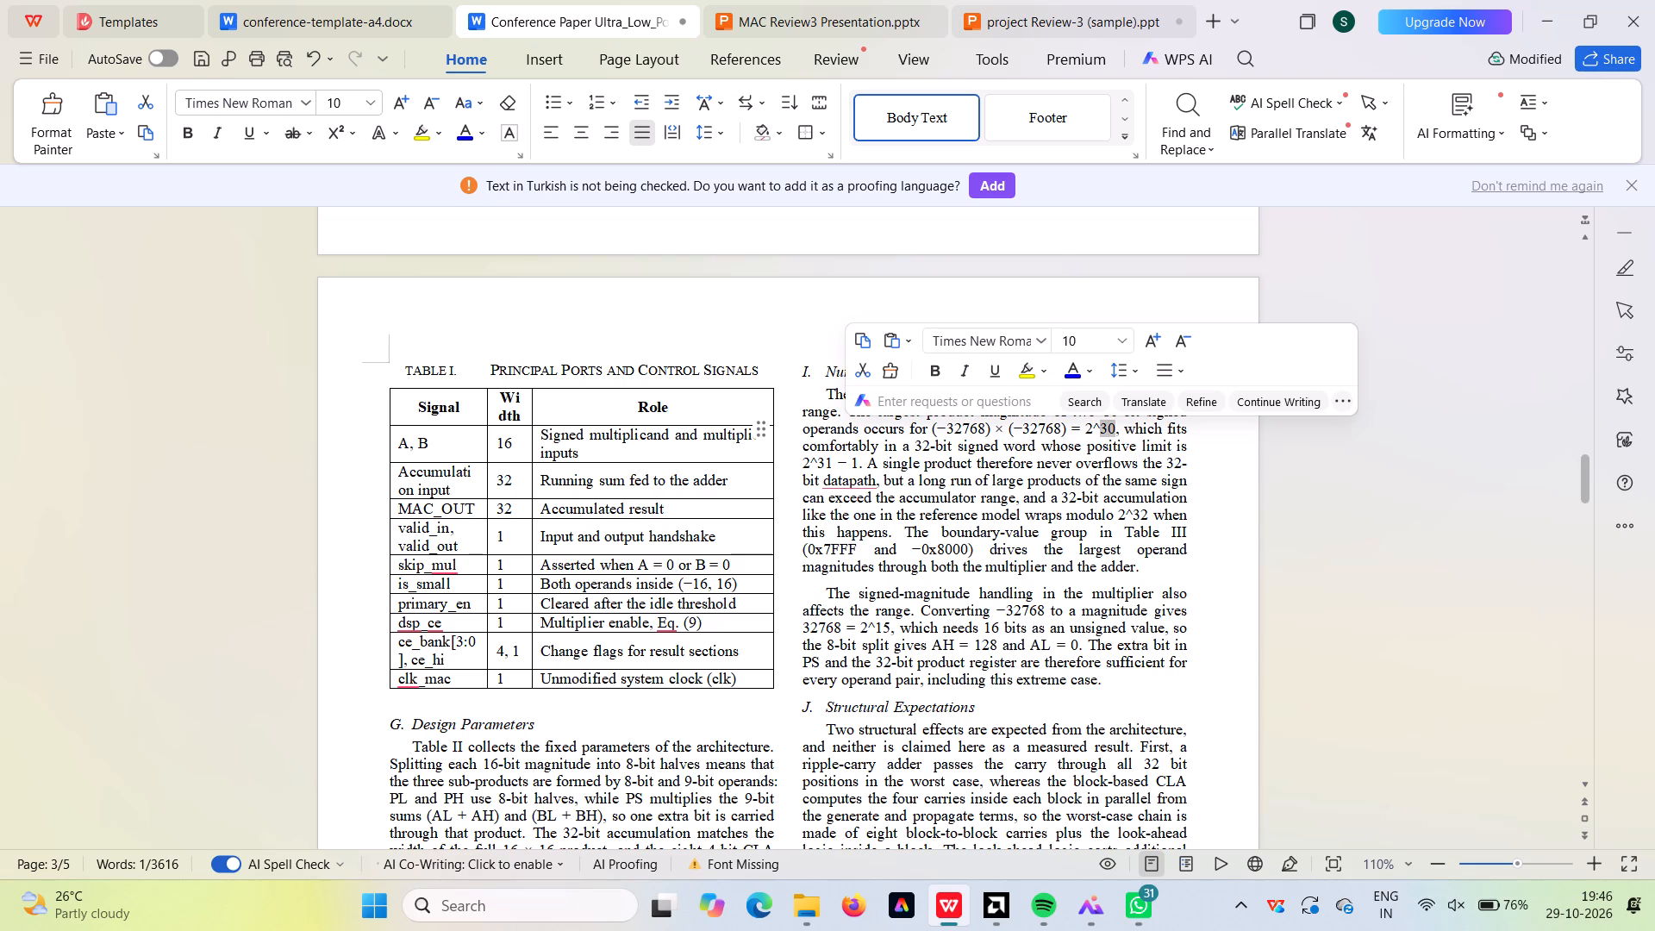
key(ctrl+shift+equal)
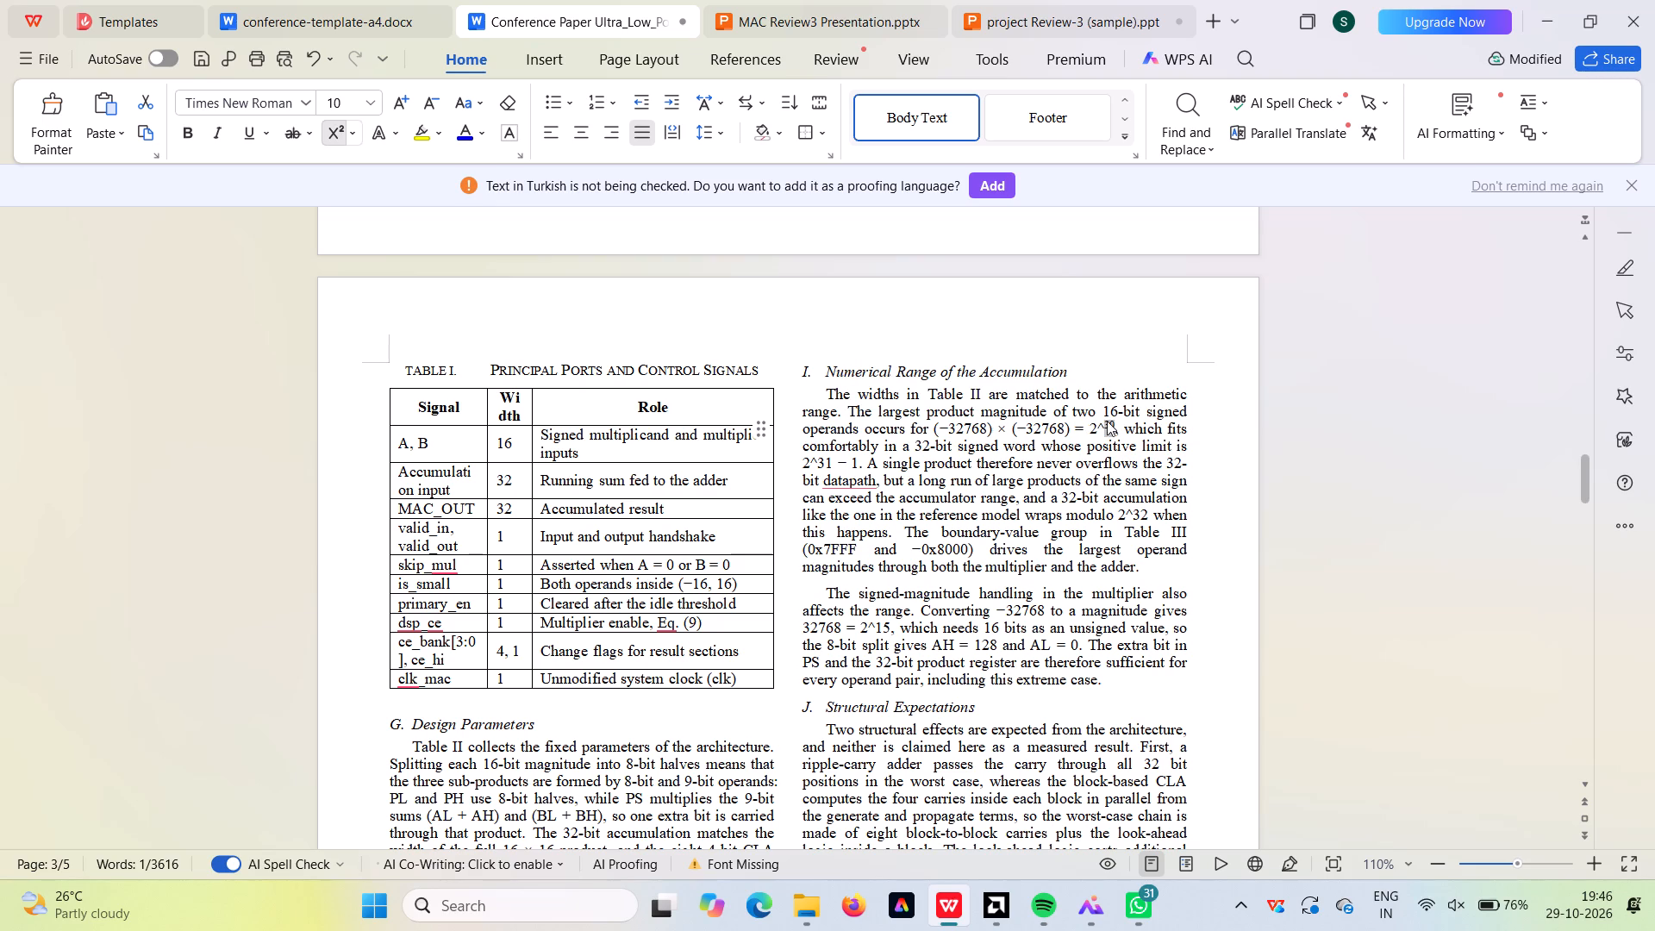
double_click(1104, 421)
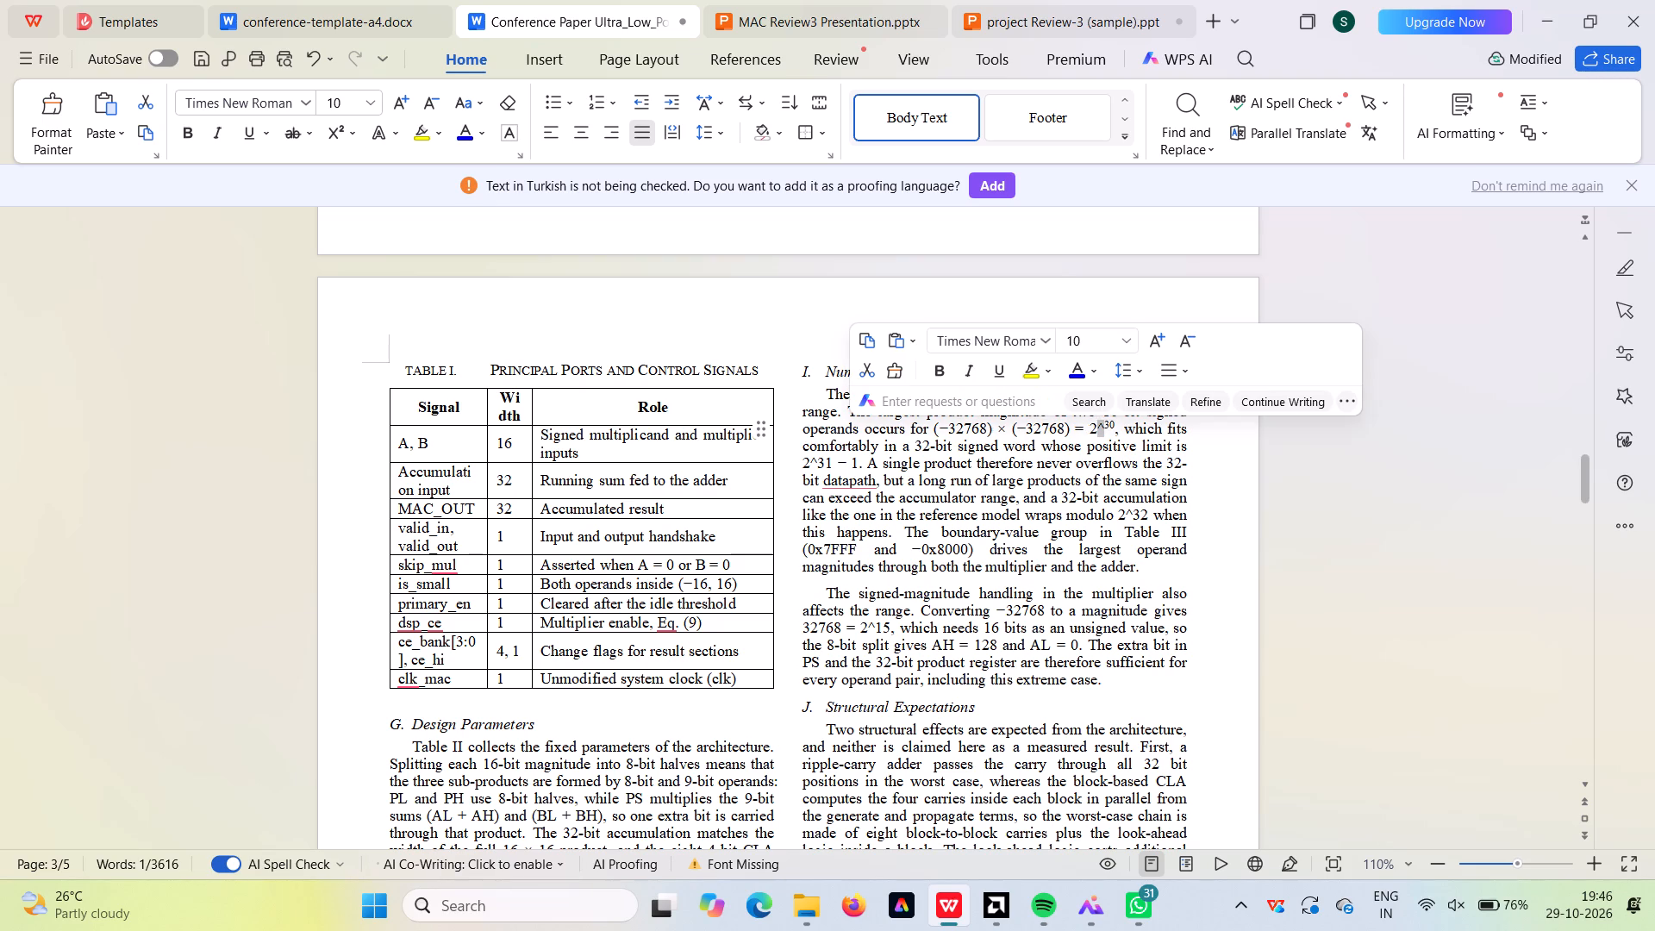
key(BackSpace)
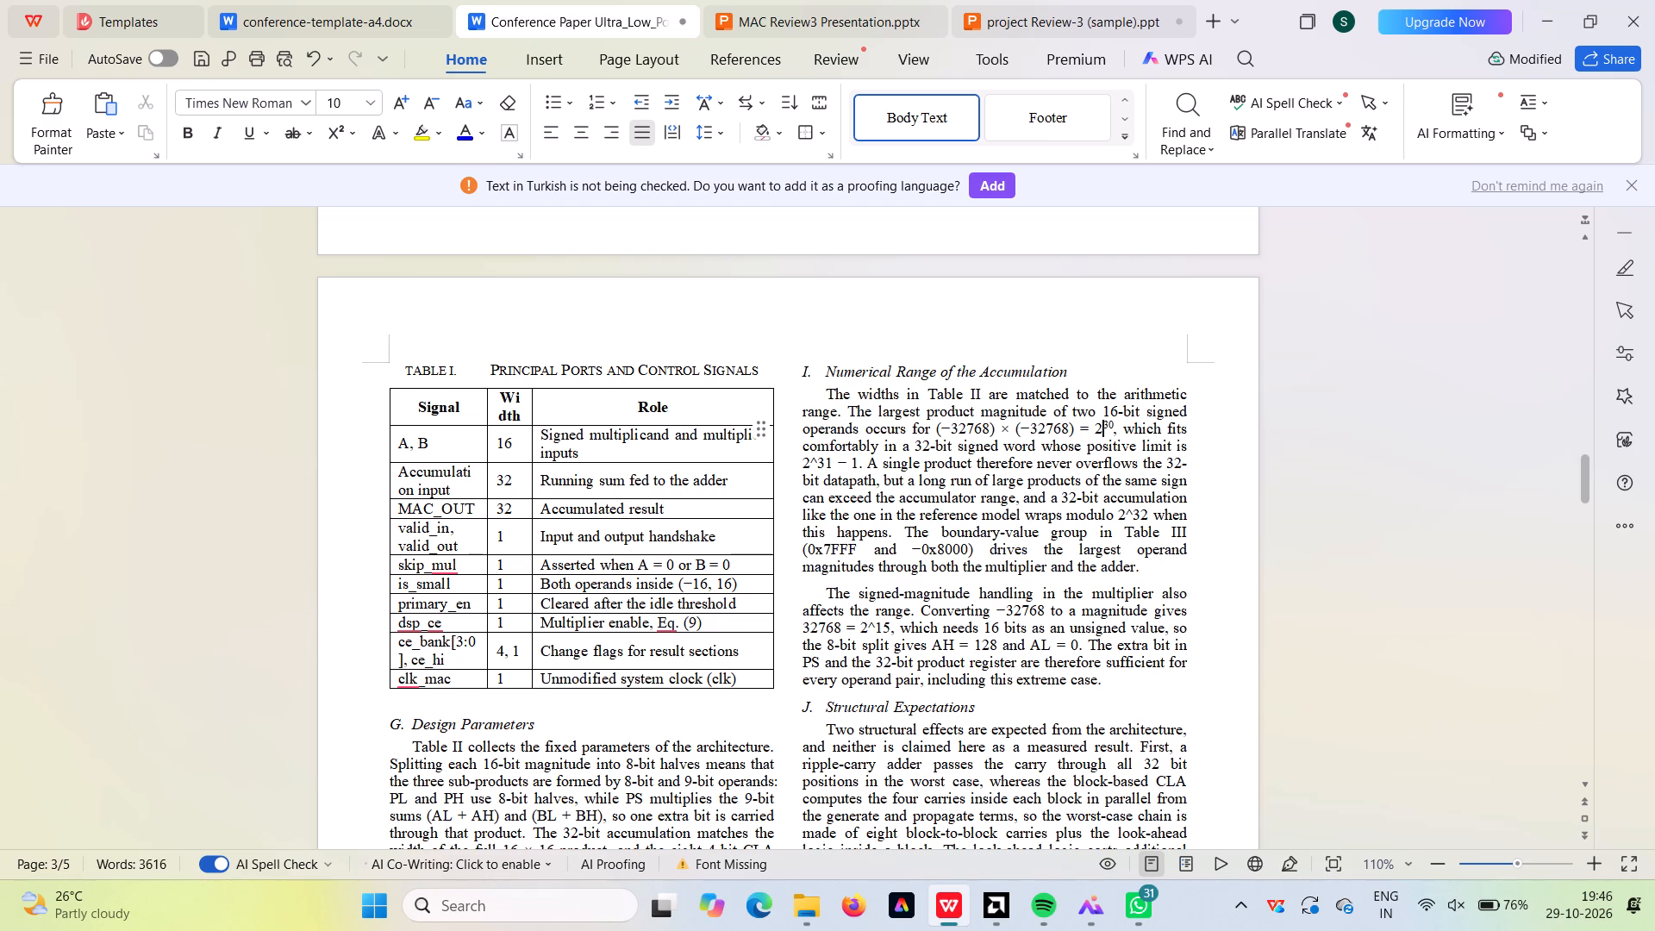
Make the 32 in "modulo 2^32" a superscript and delete its caret.
drag(1147, 512, 1136, 513)
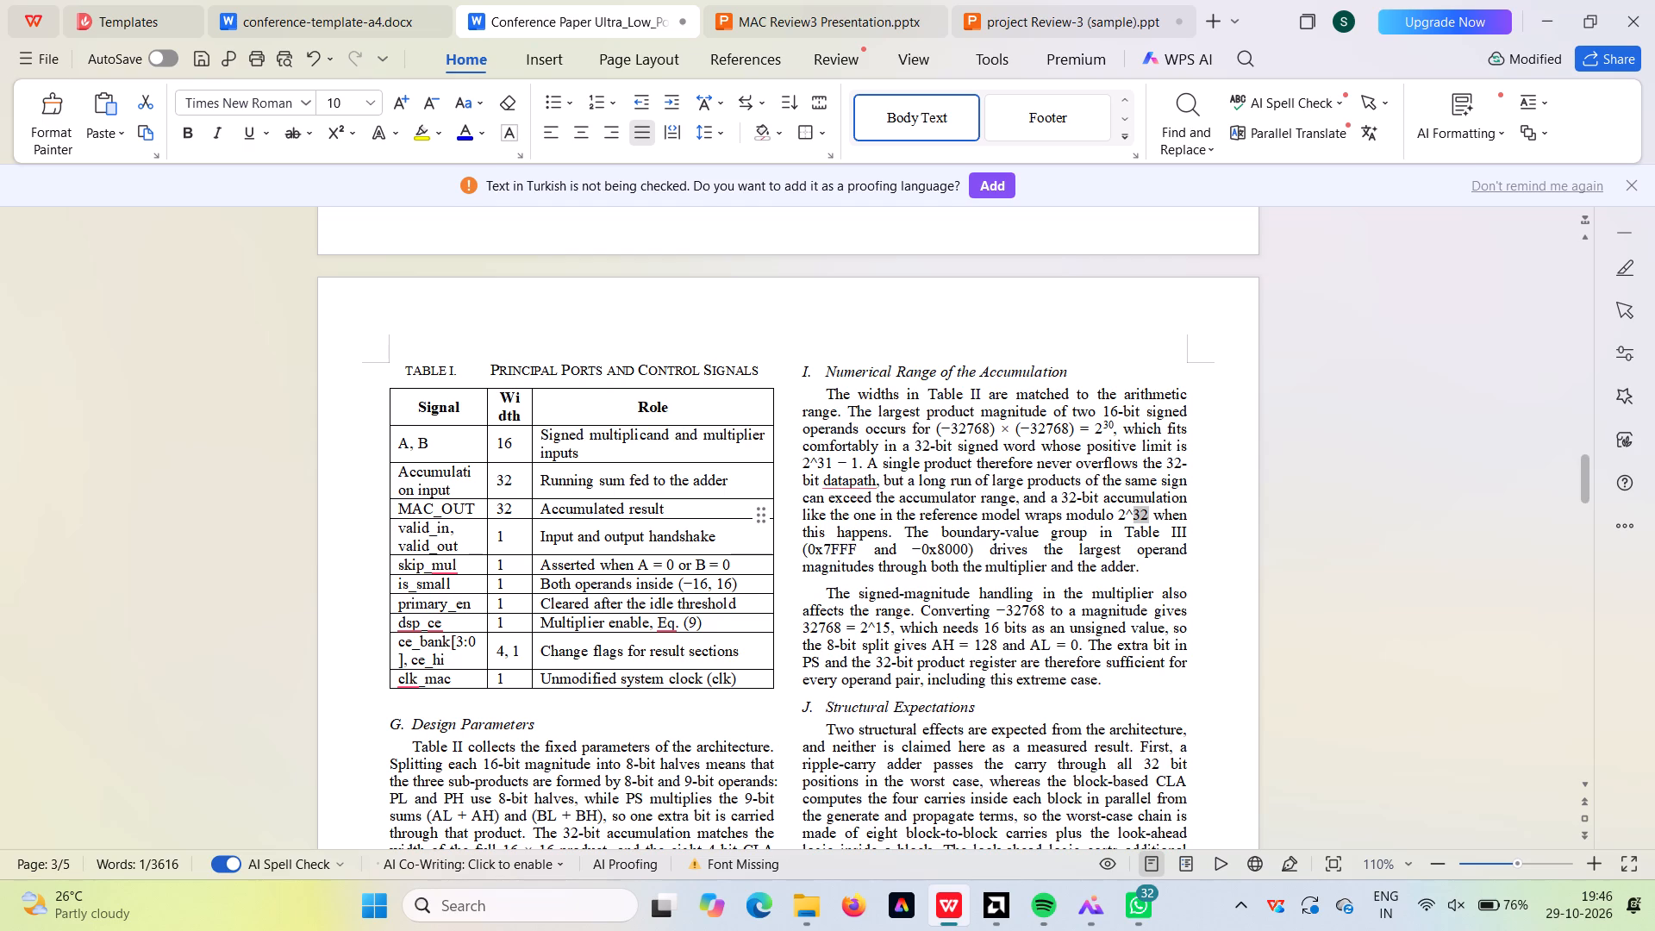
drag(1136, 513, 1139, 518)
drag(1139, 518, 1132, 515)
key(ctrl+shift+equal)
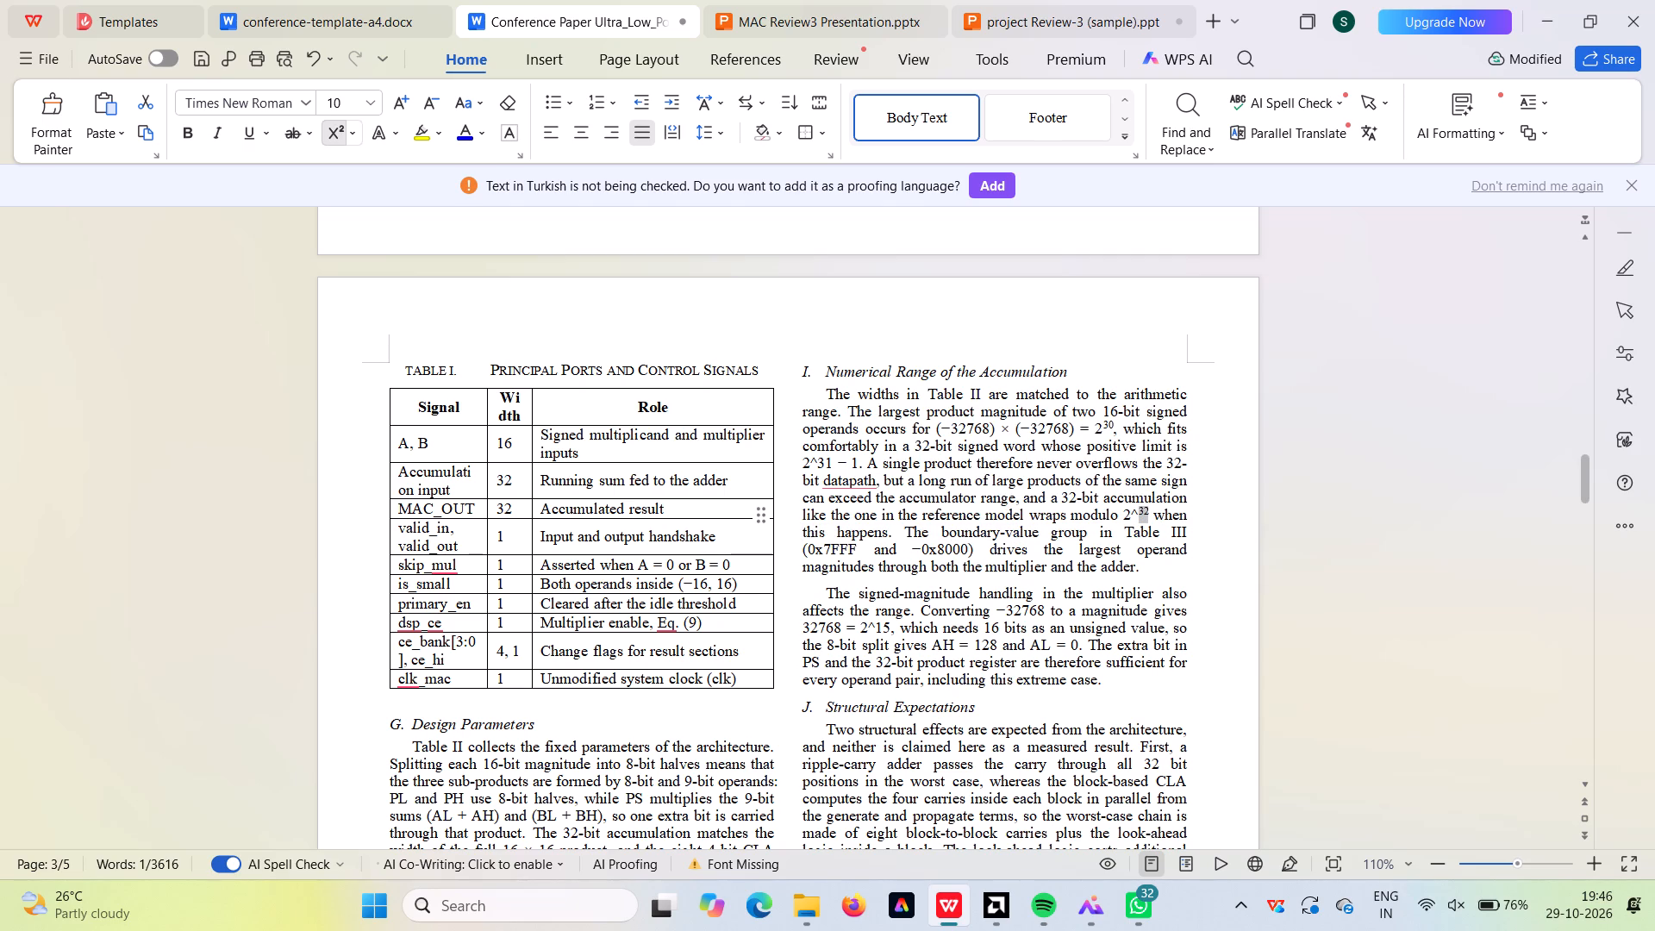
click(1135, 512)
key(BackSpace)
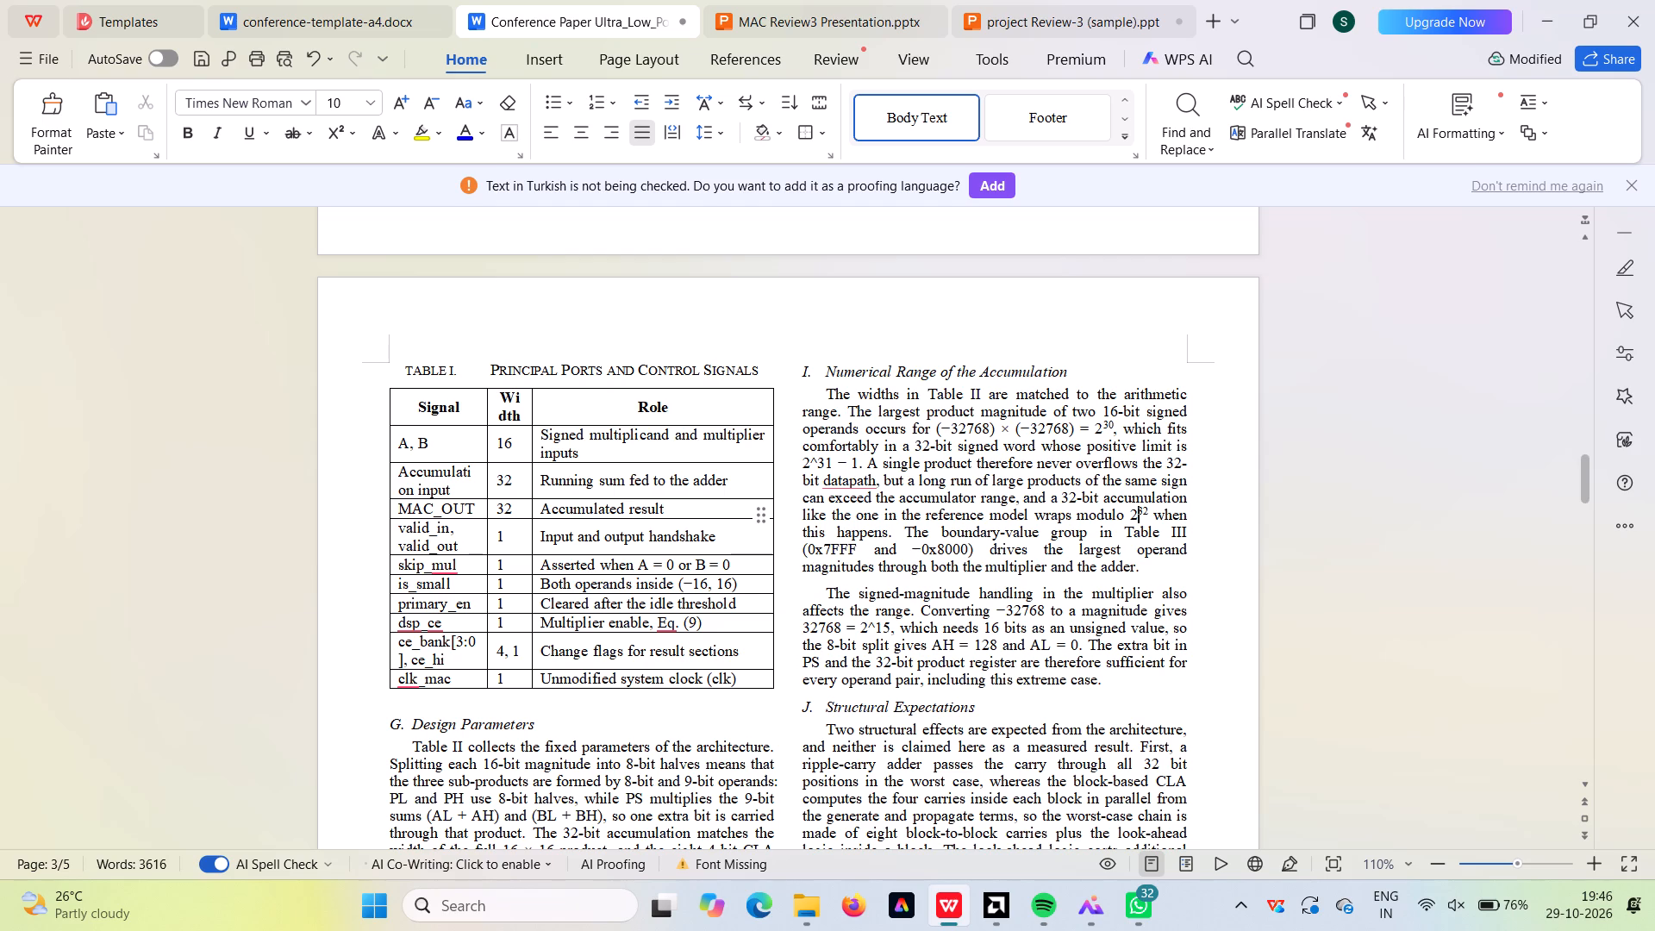
In the signed-magnitude paragraph, make the 15 in "32768 = 2^15" a superscript and delete its caret.
scroll(1113, 567, down, 1)
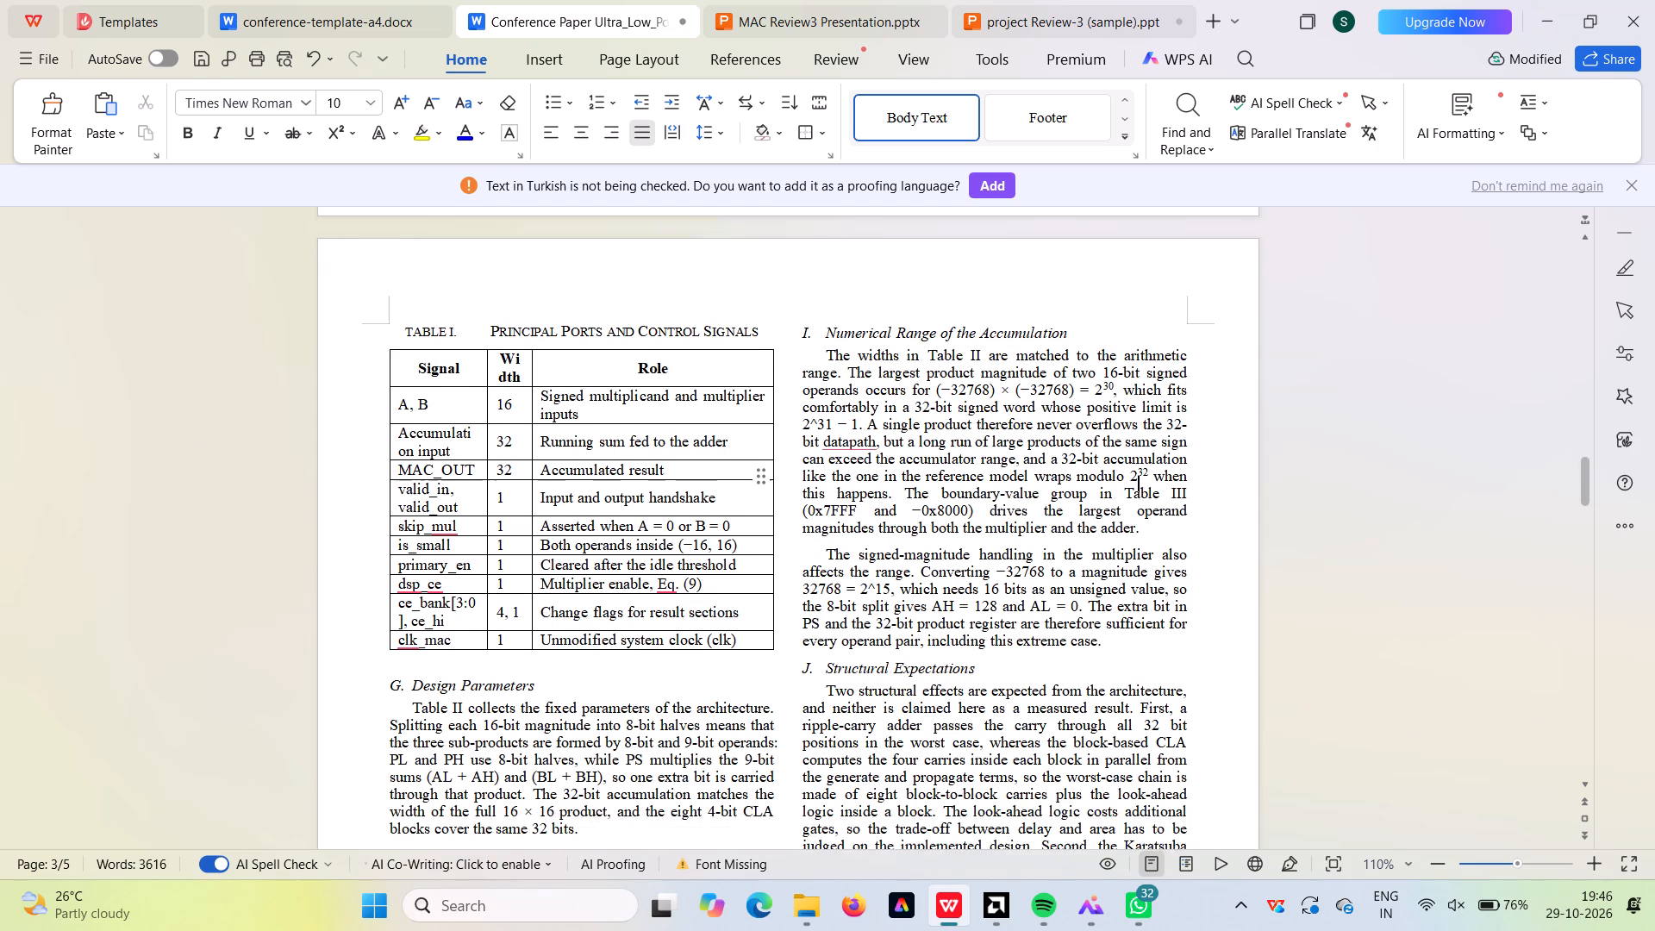
scroll(1113, 567, down, 1)
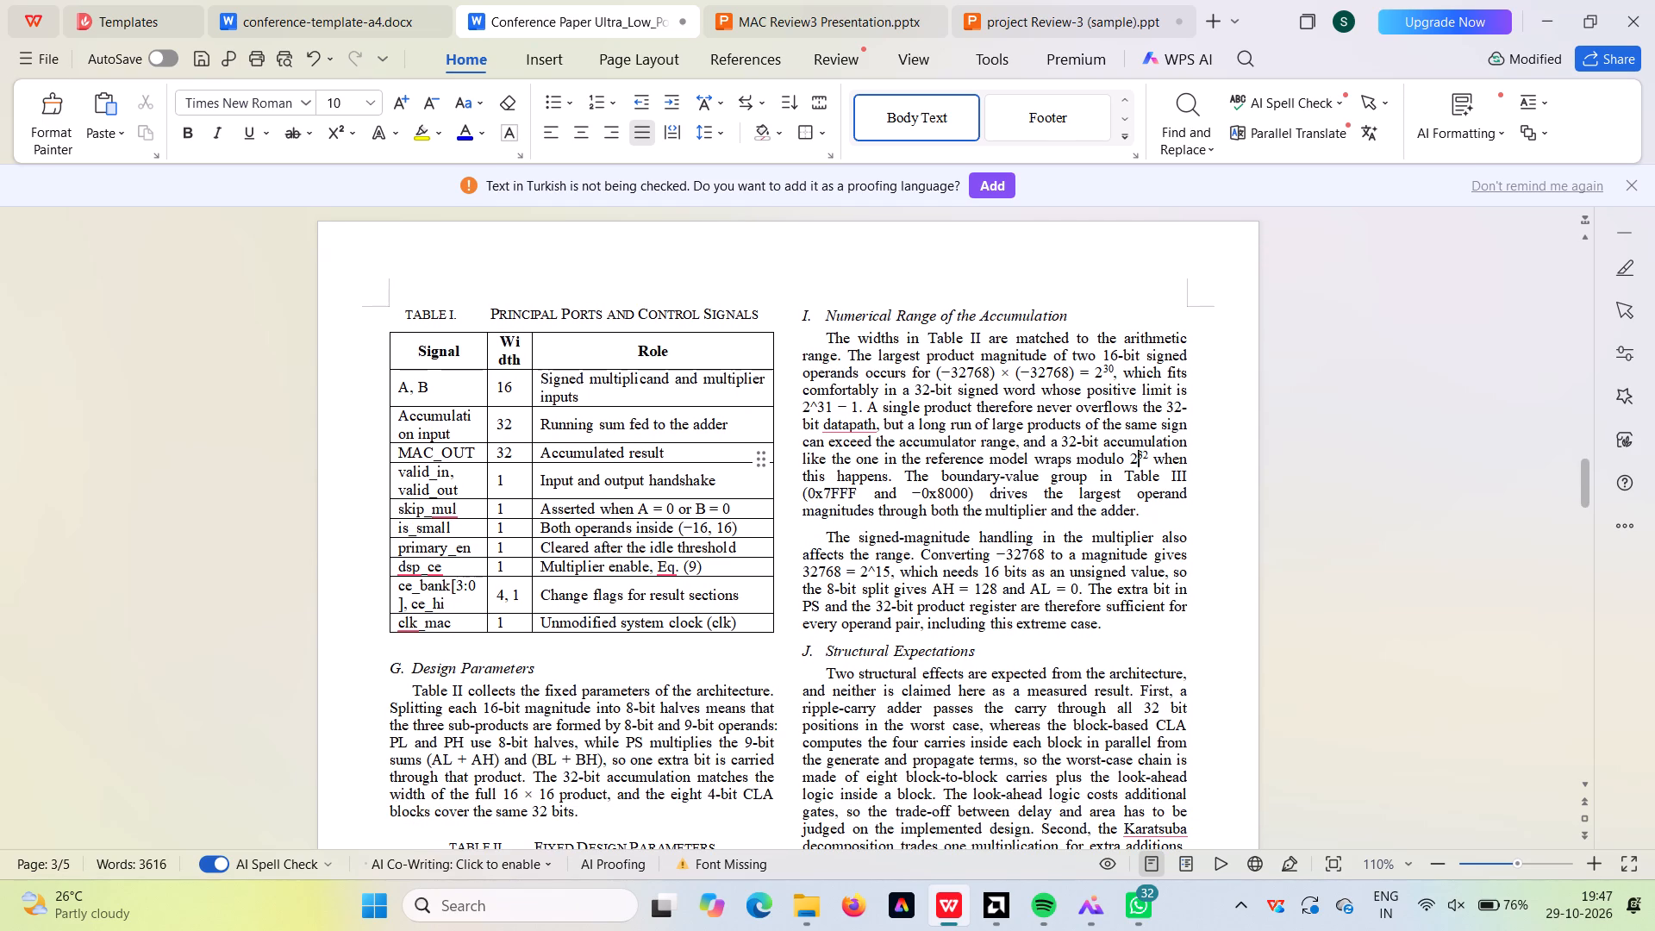
click(887, 568)
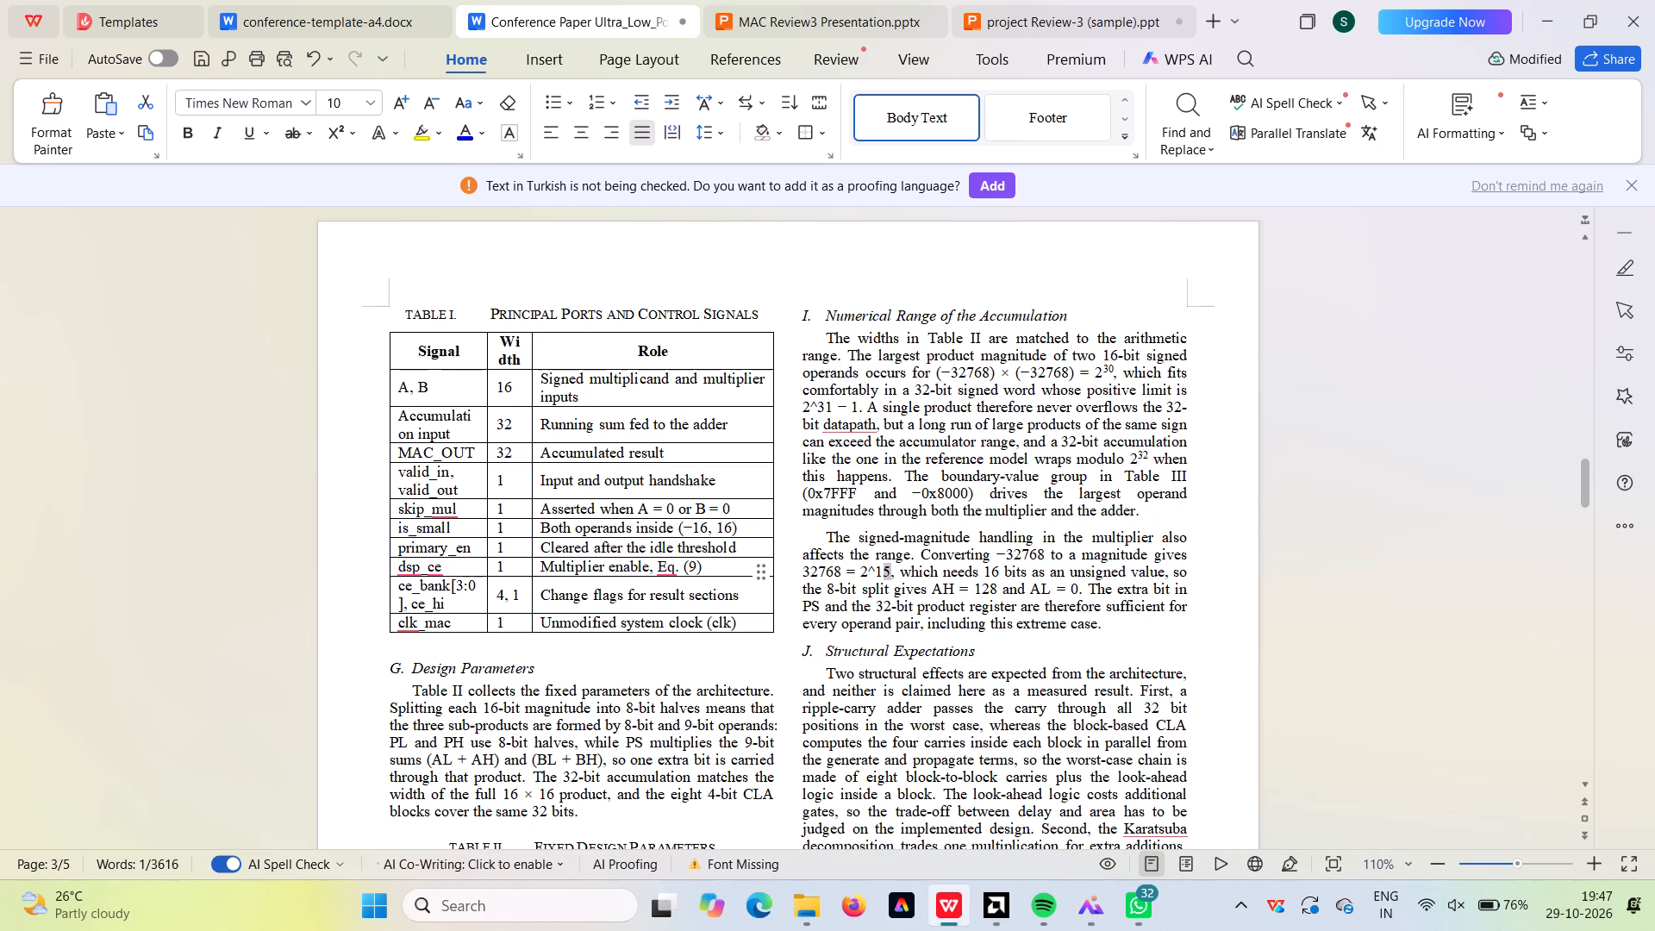
drag(950, 638, 877, 557)
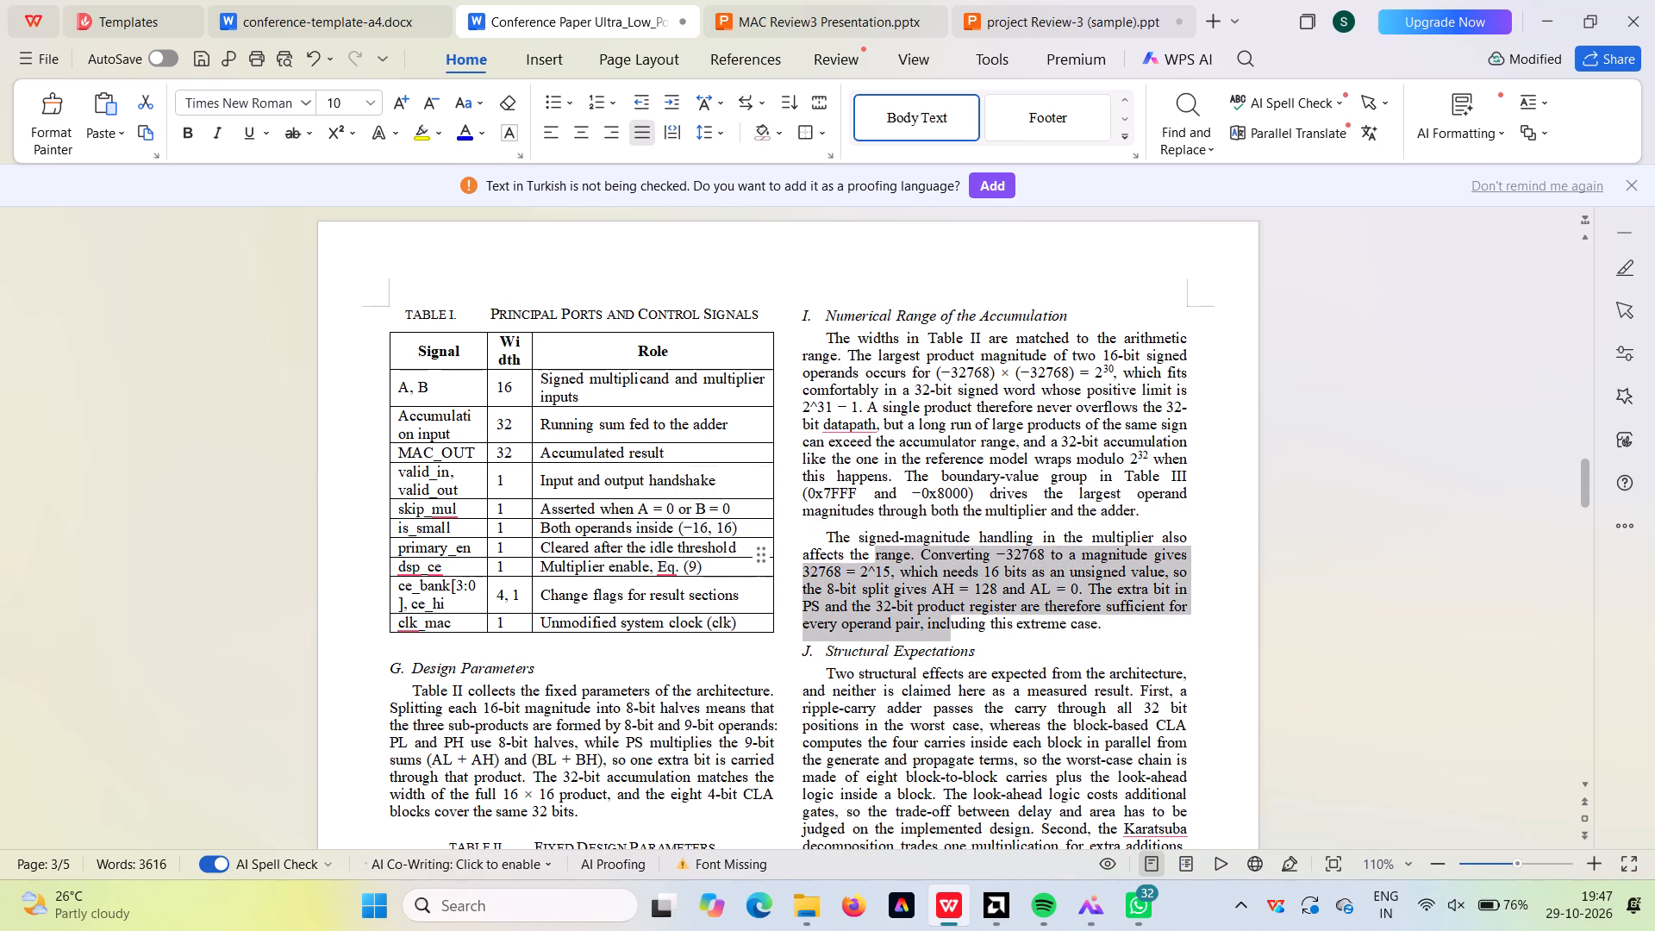
drag(877, 557, 900, 583)
key(Escape)
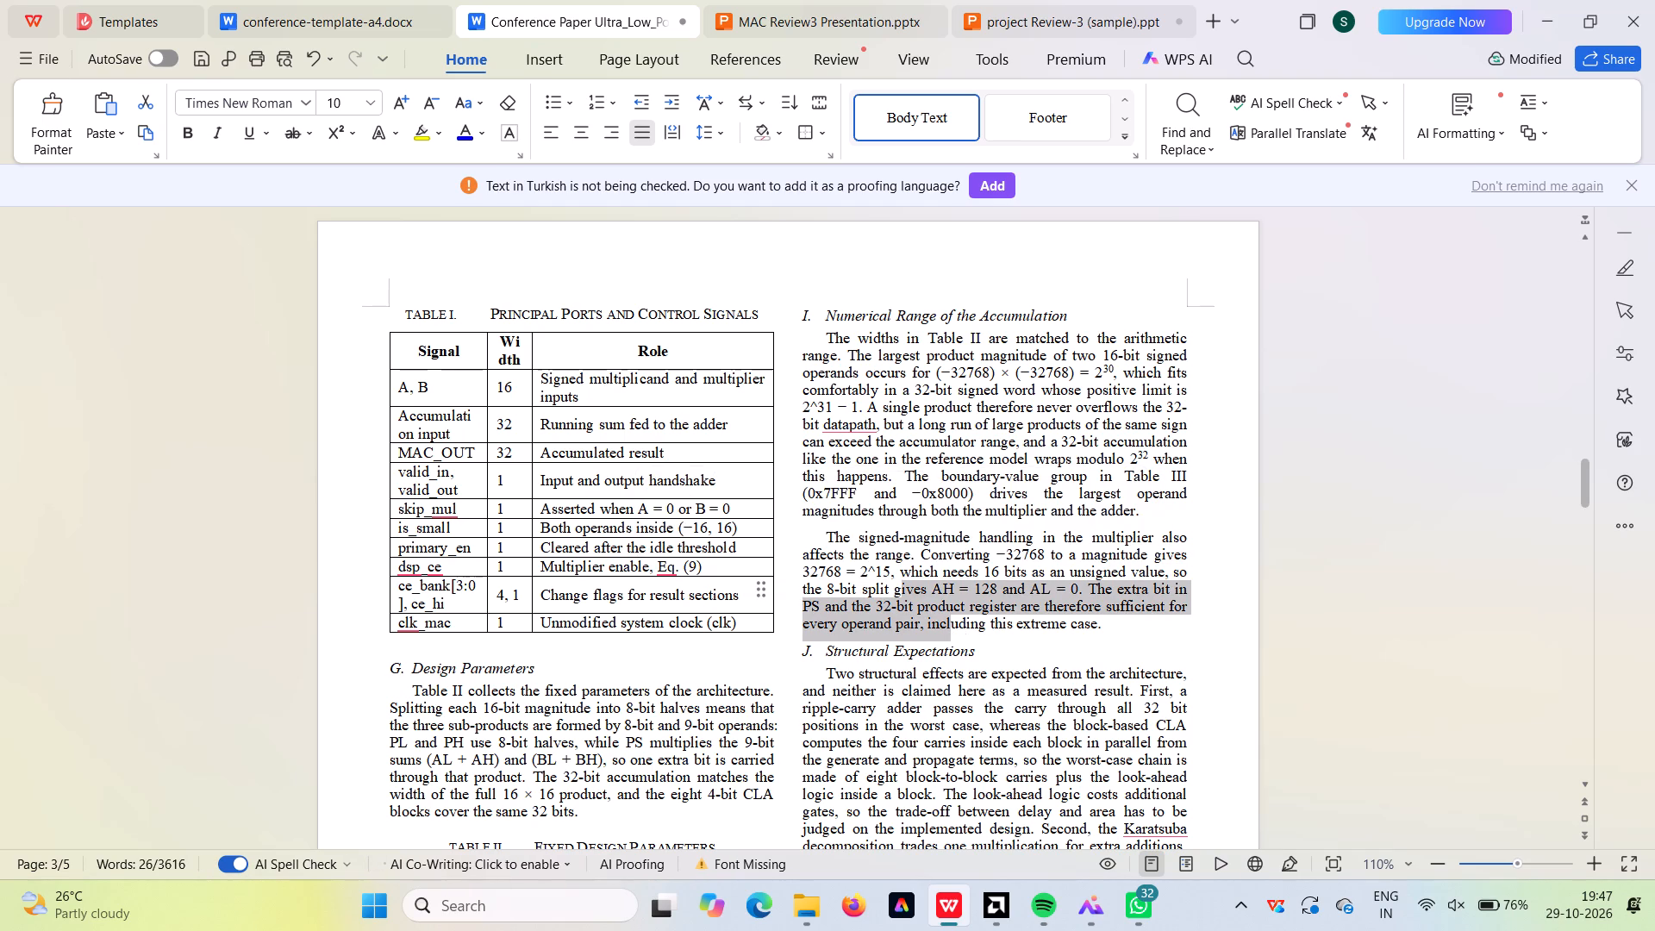
click(1038, 676)
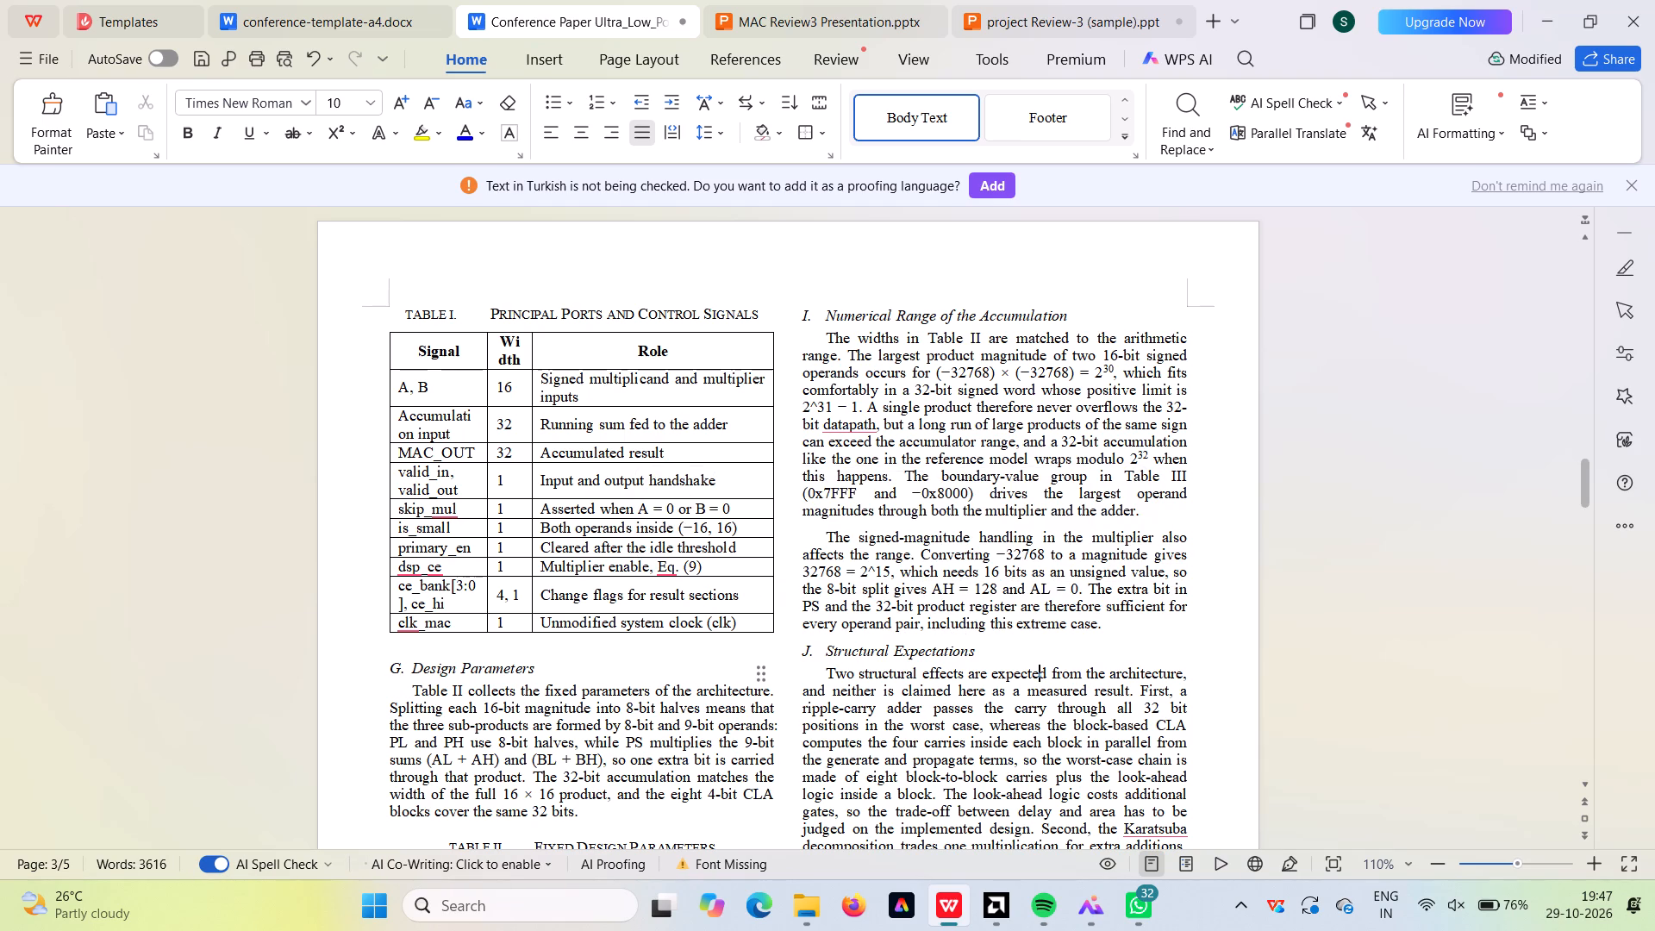
drag(889, 568, 877, 570)
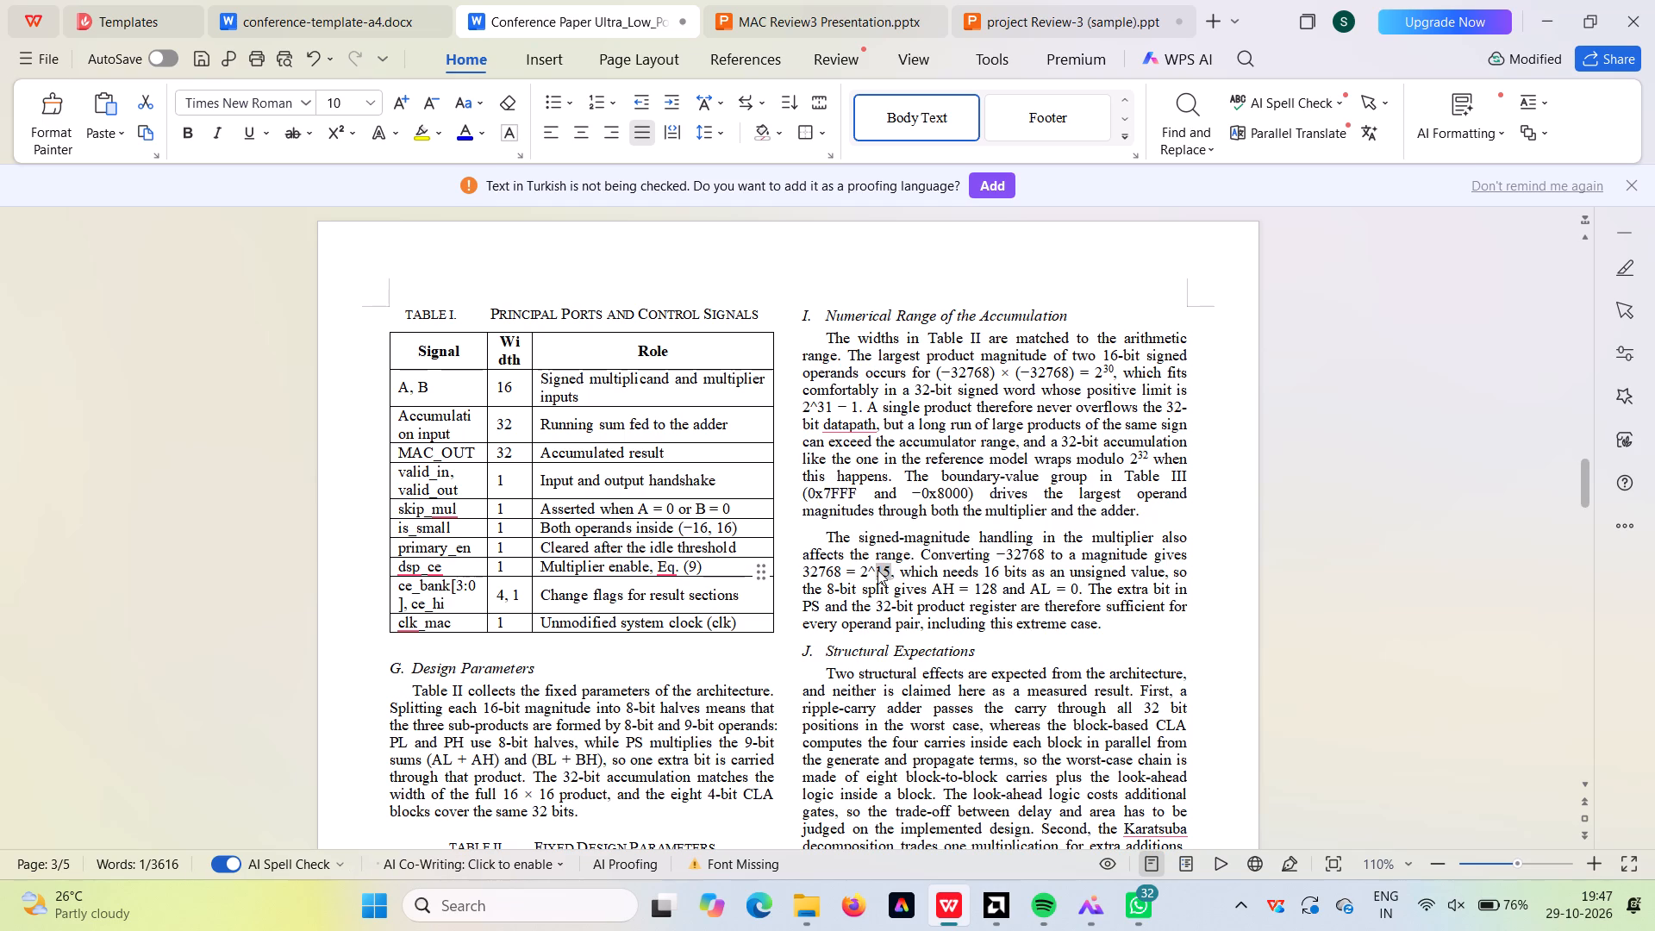
key(ctrl+shift+equal)
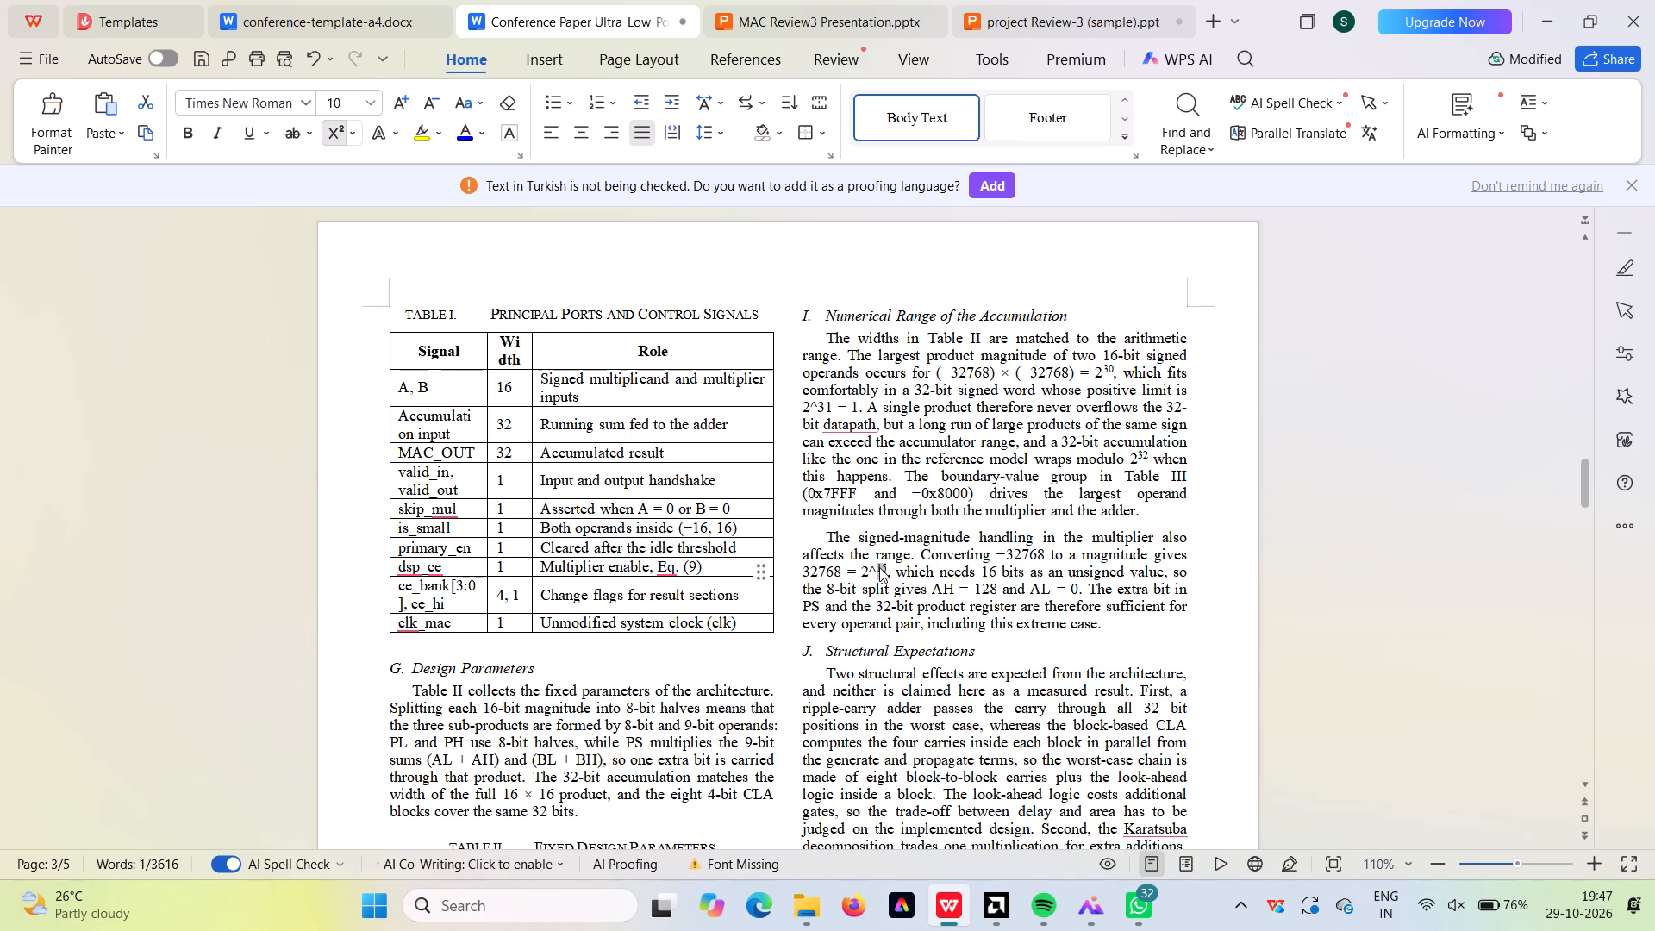
click(875, 567)
key(BackSpace)
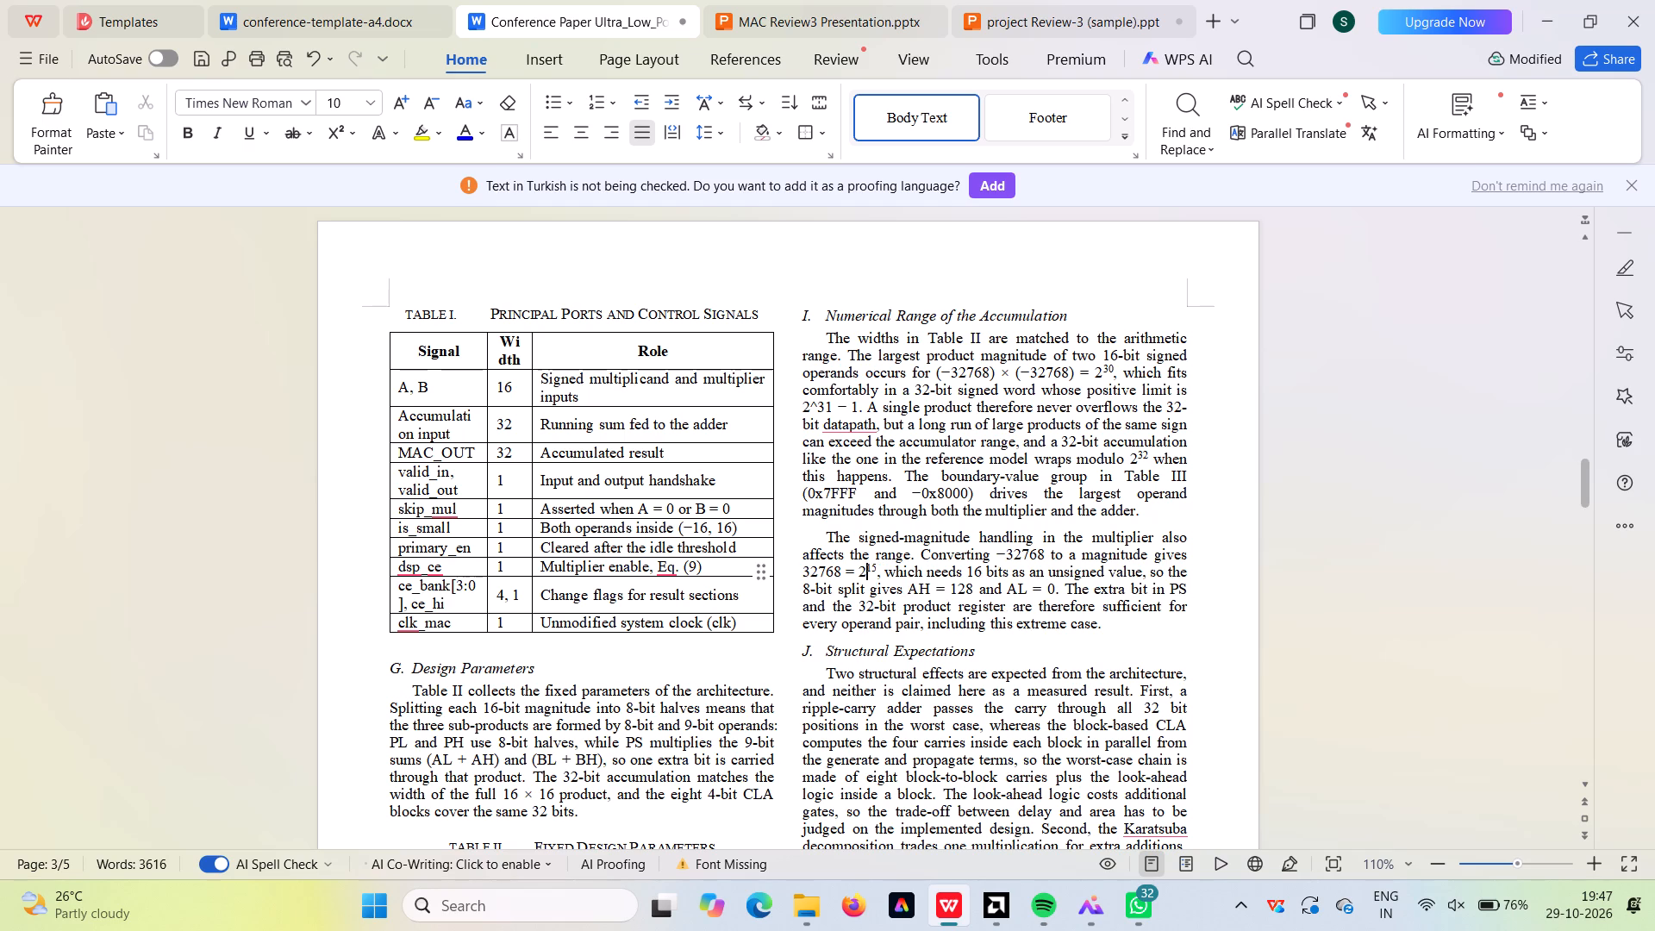
scroll(964, 647, down, 1)
In the Numerical Range section, make the 31 in "2^31 − 1" a superscript and delete its caret.
scroll(964, 647, down, 2)
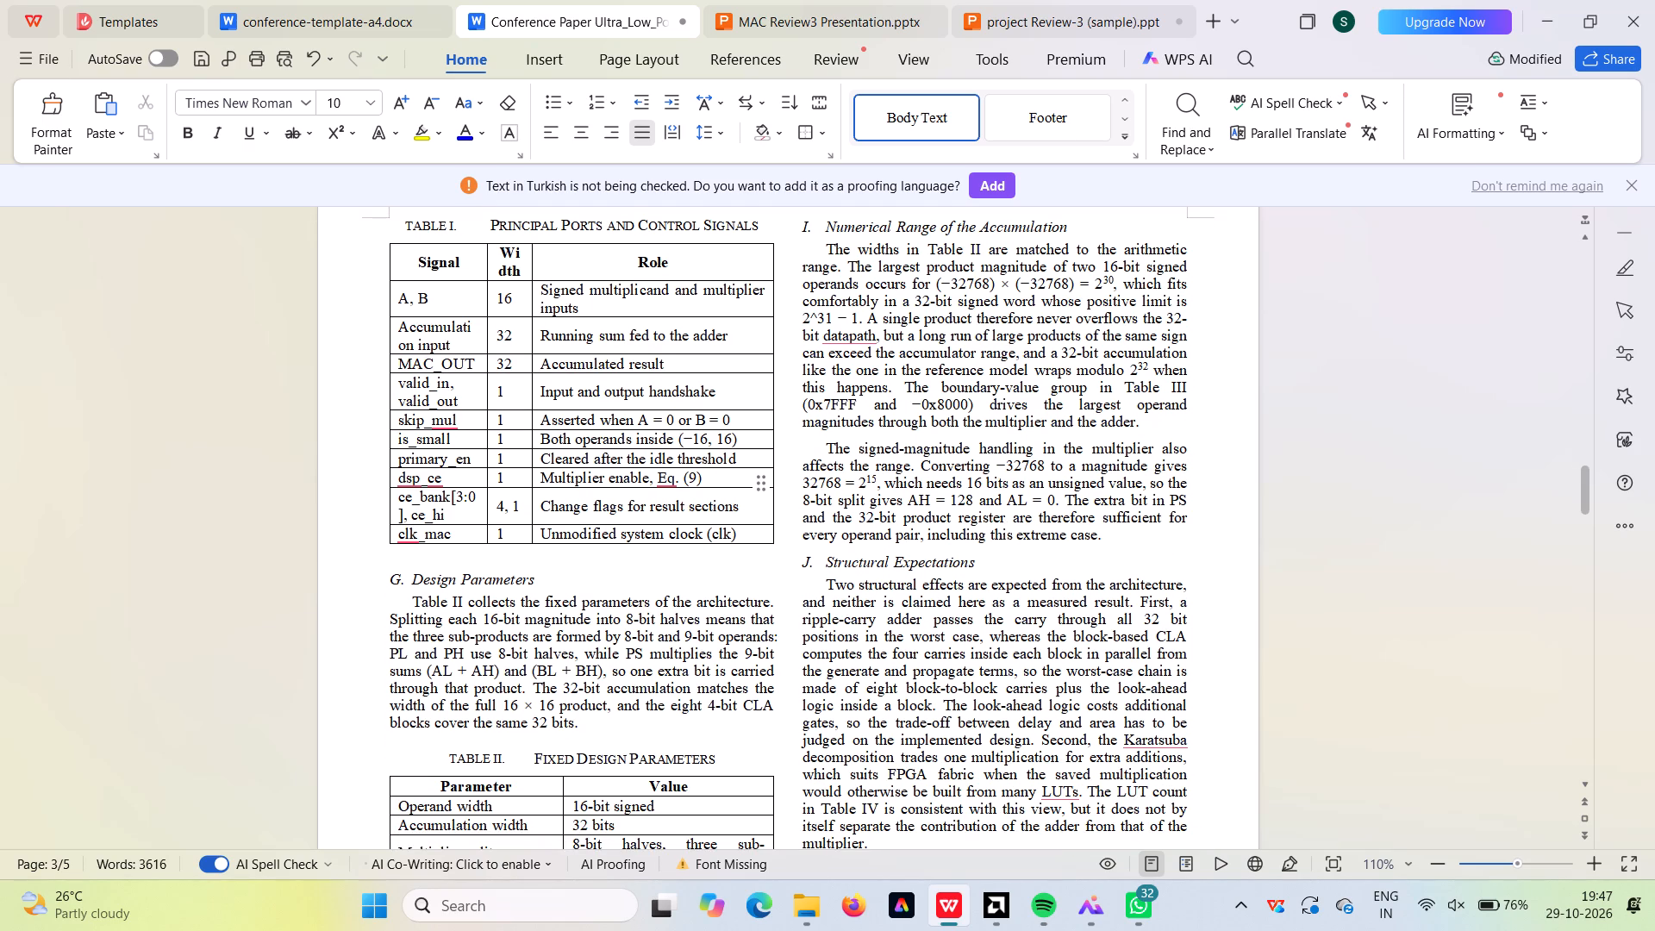
drag(830, 317, 824, 317)
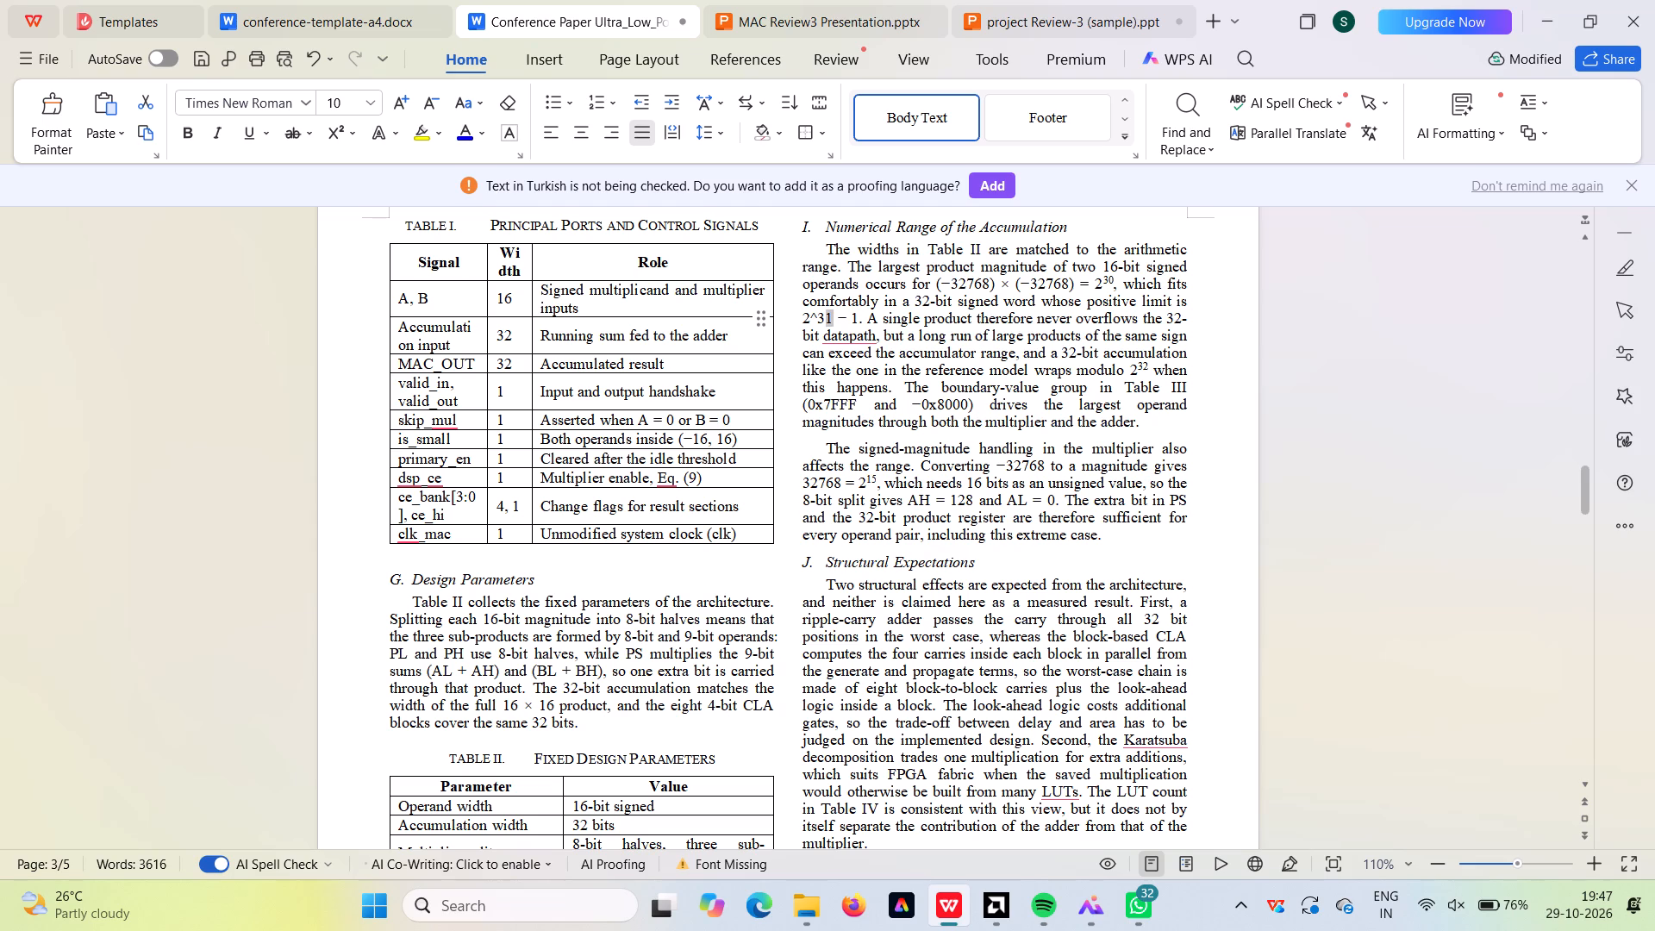
drag(824, 317, 817, 319)
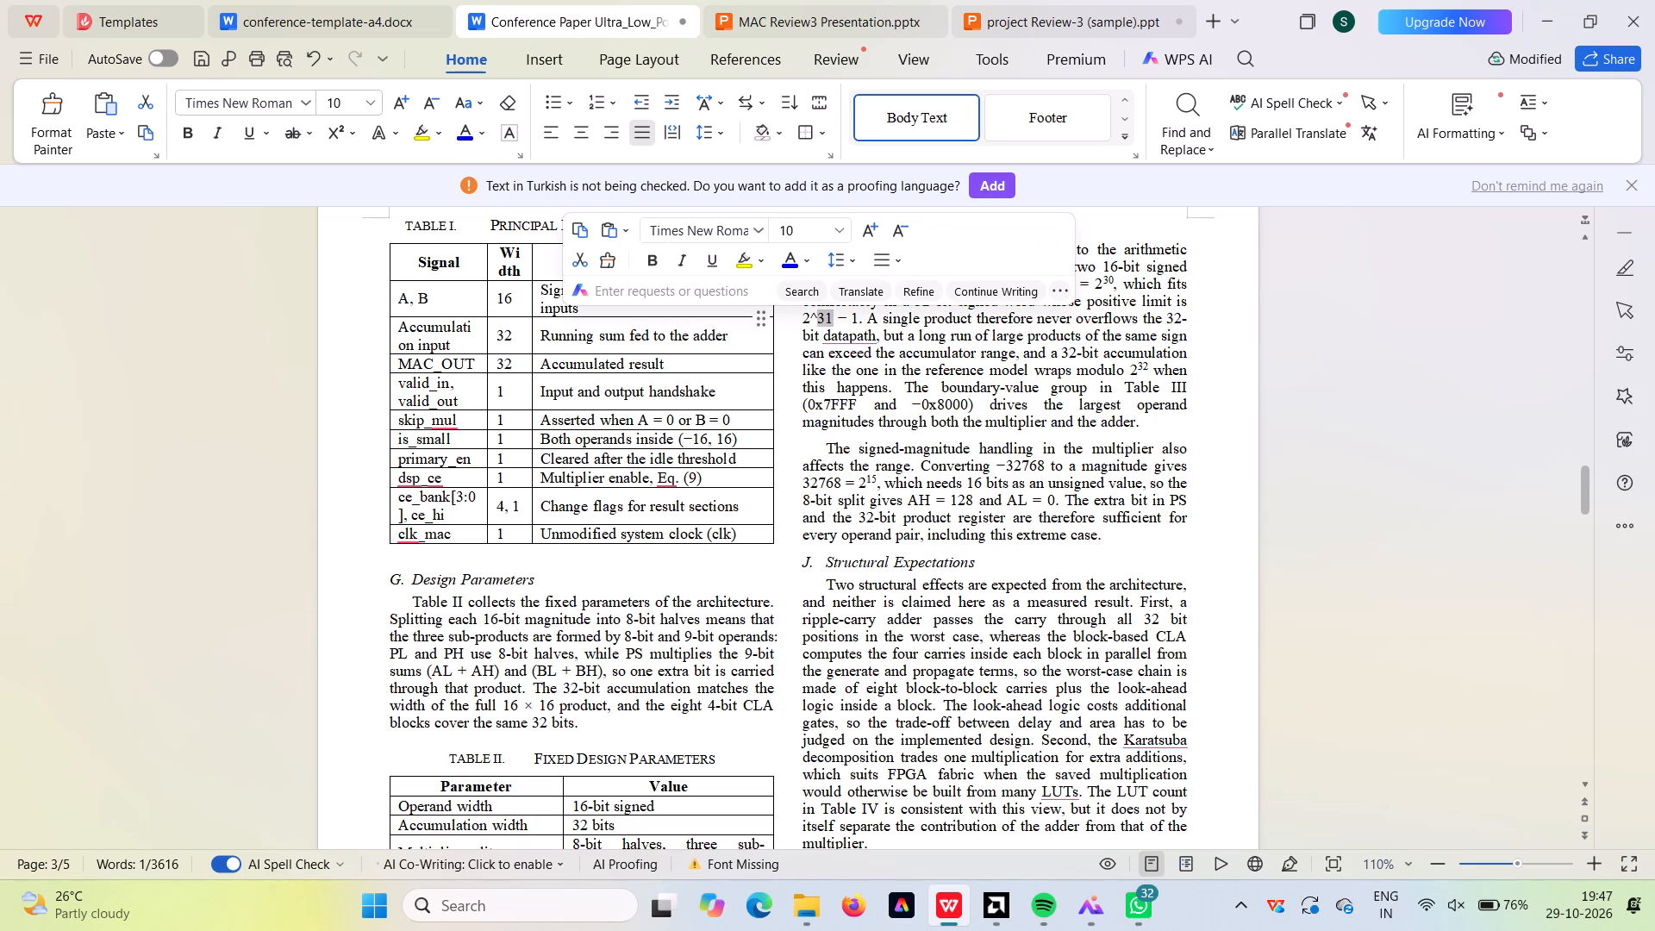
key(ctrl+shift+equal)
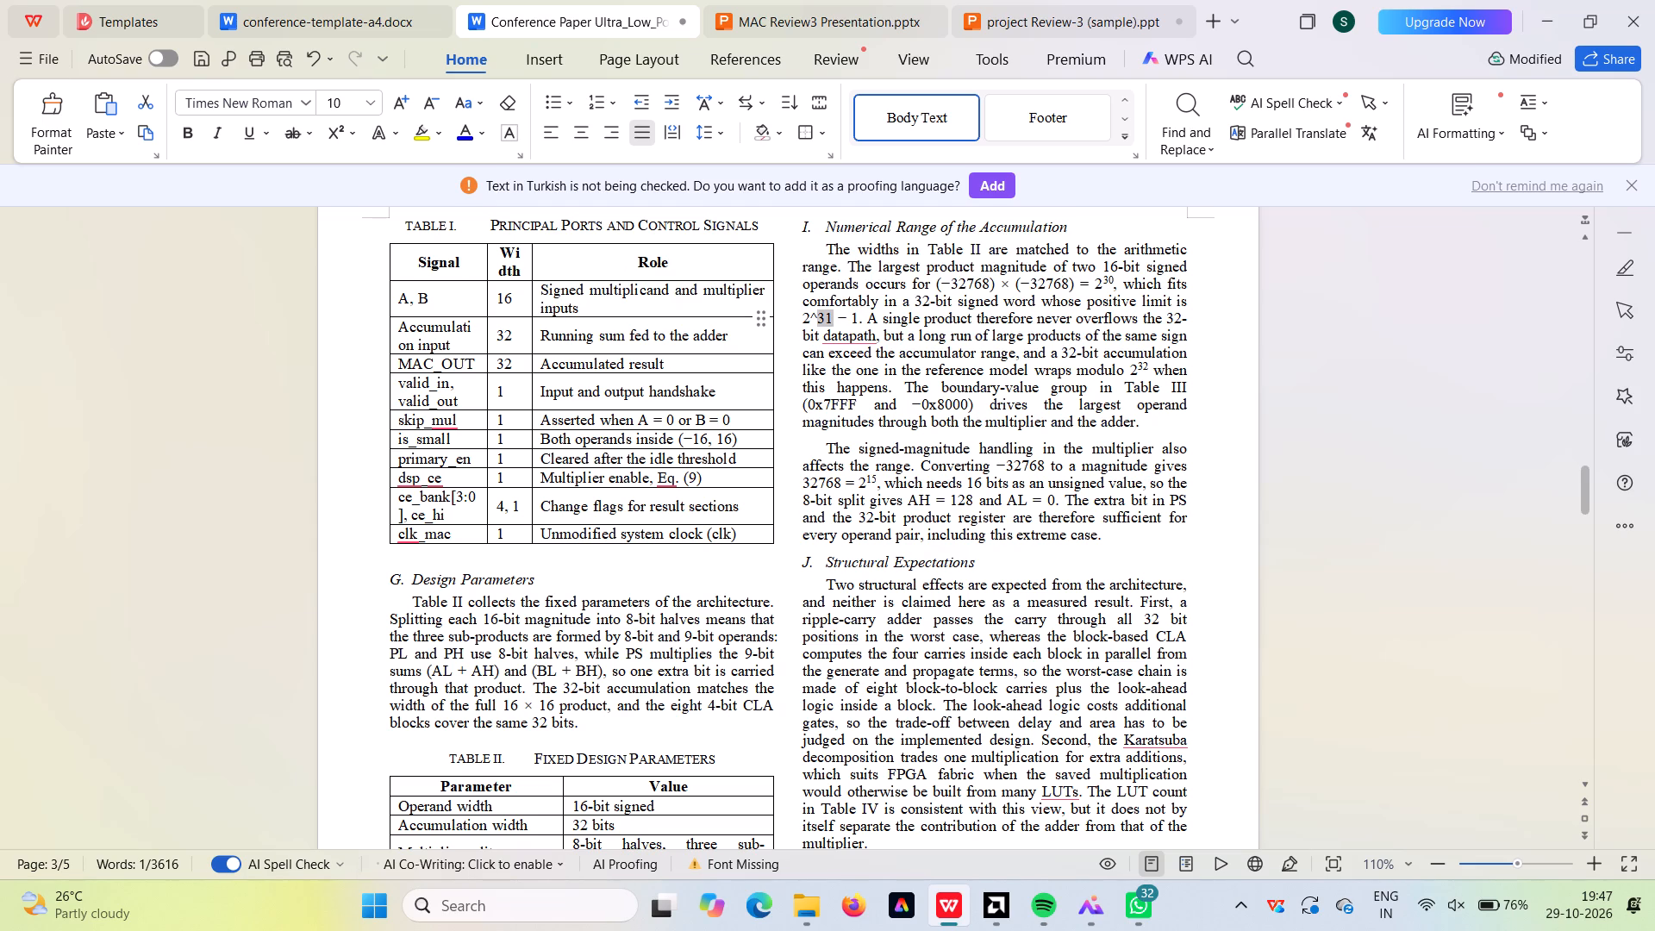
click(817, 319)
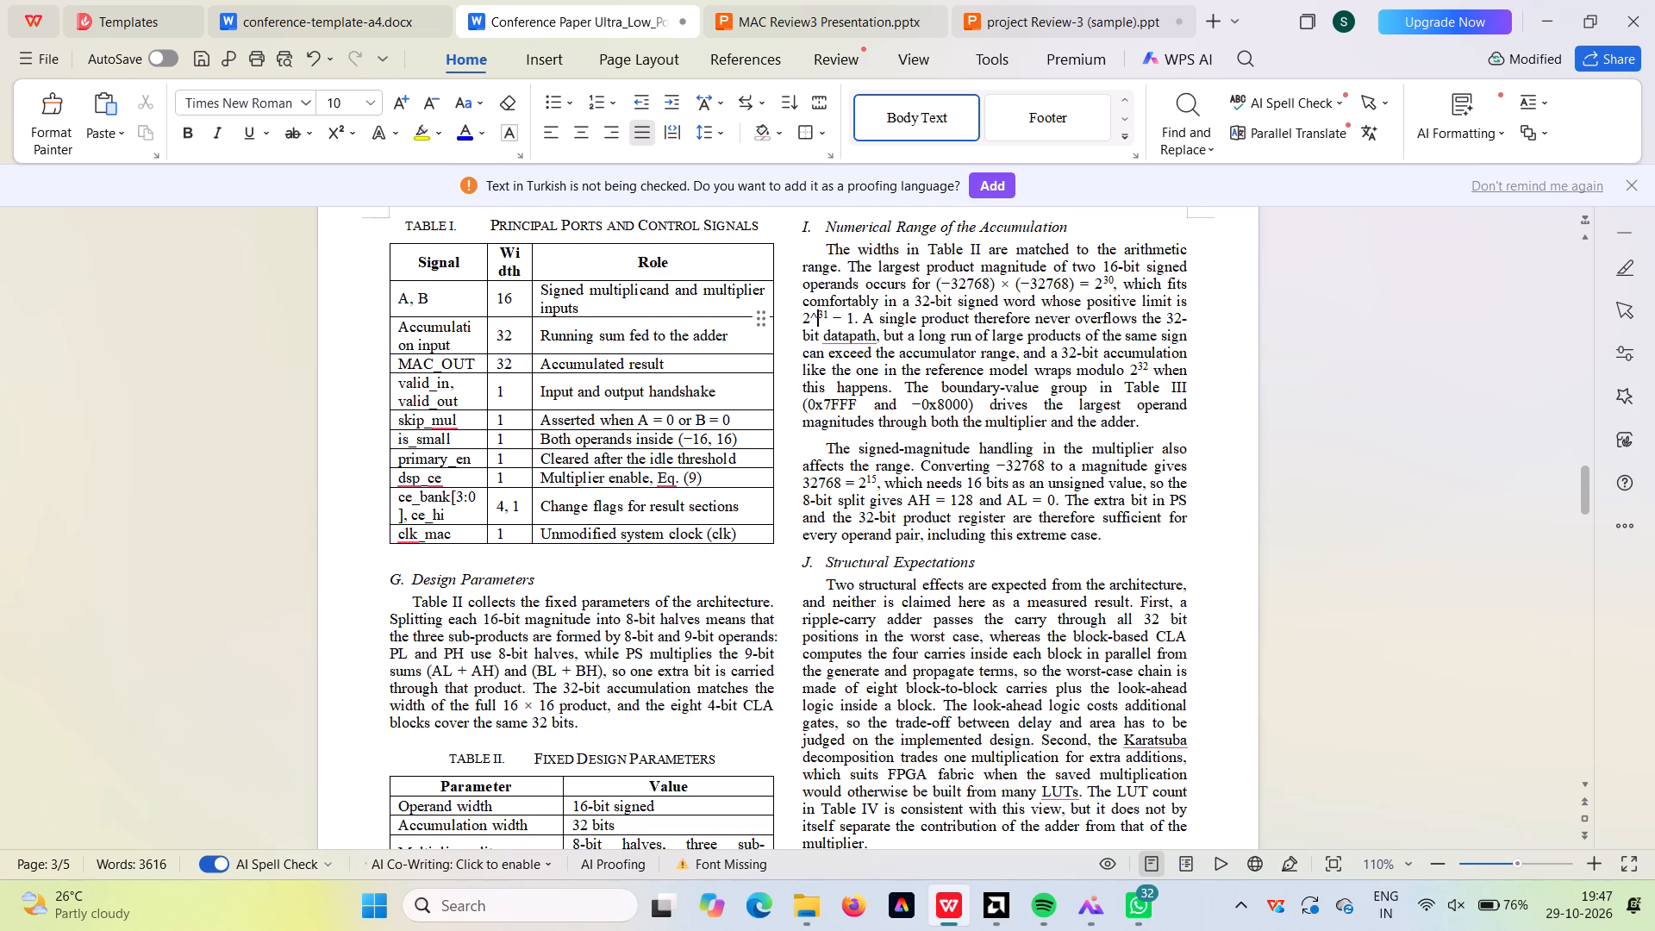
key(BackSpace)
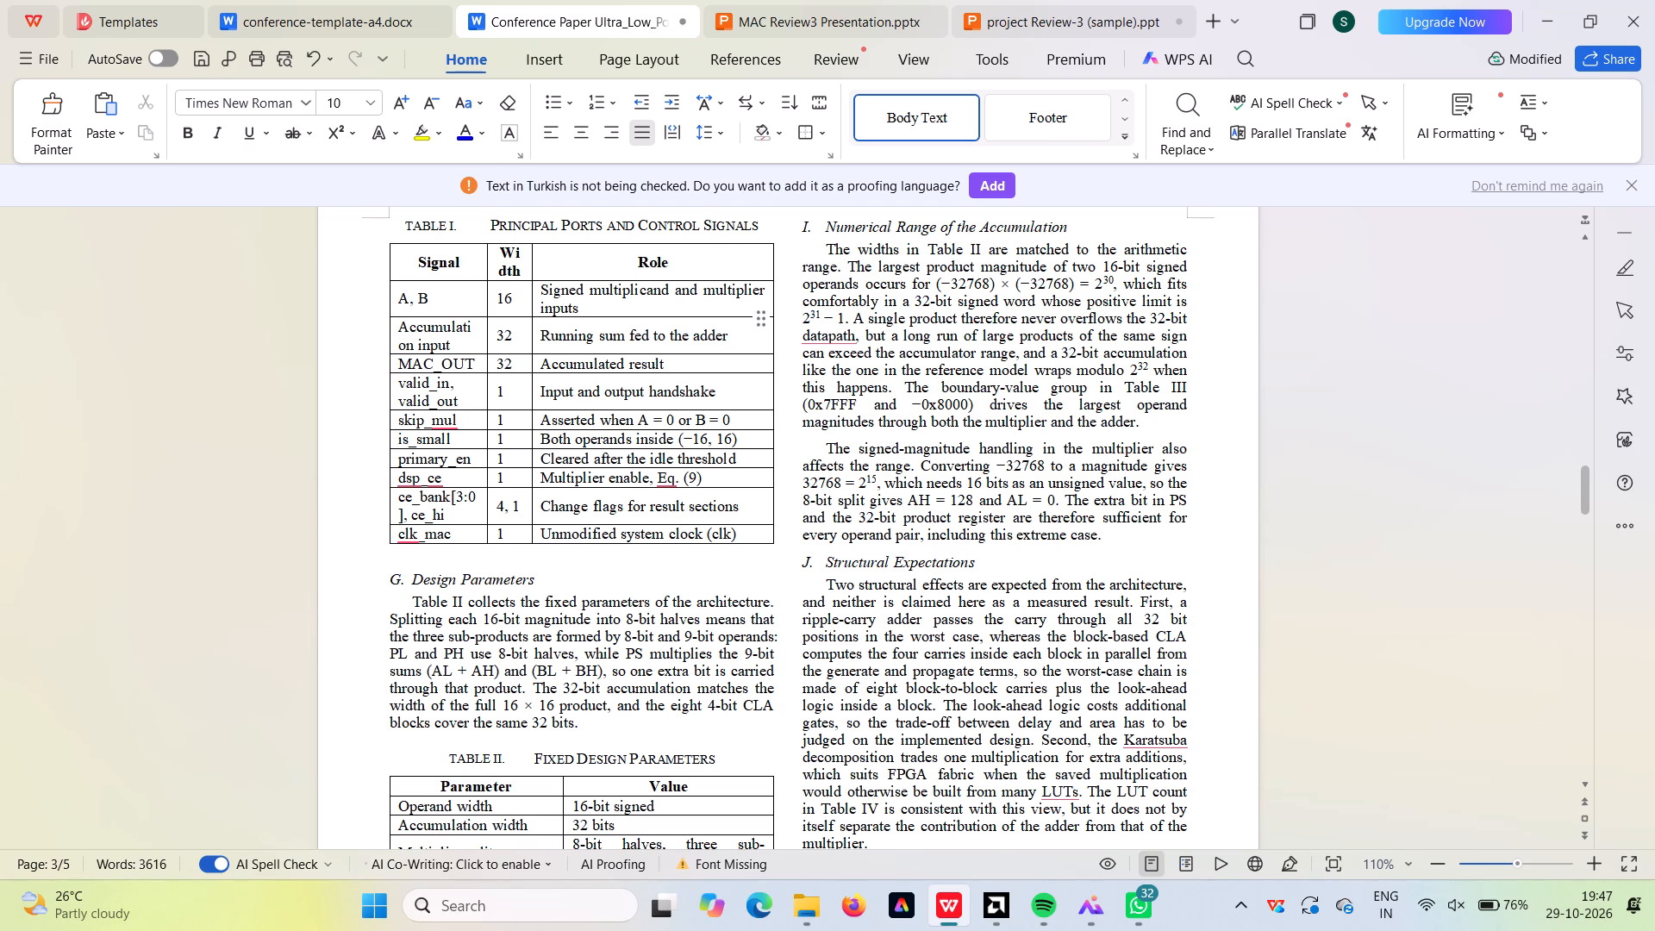
Review the paper from the Design Parameters section on page 3 through the tables, figures, conclusion and references on page 5.
scroll(1074, 490, down, 4)
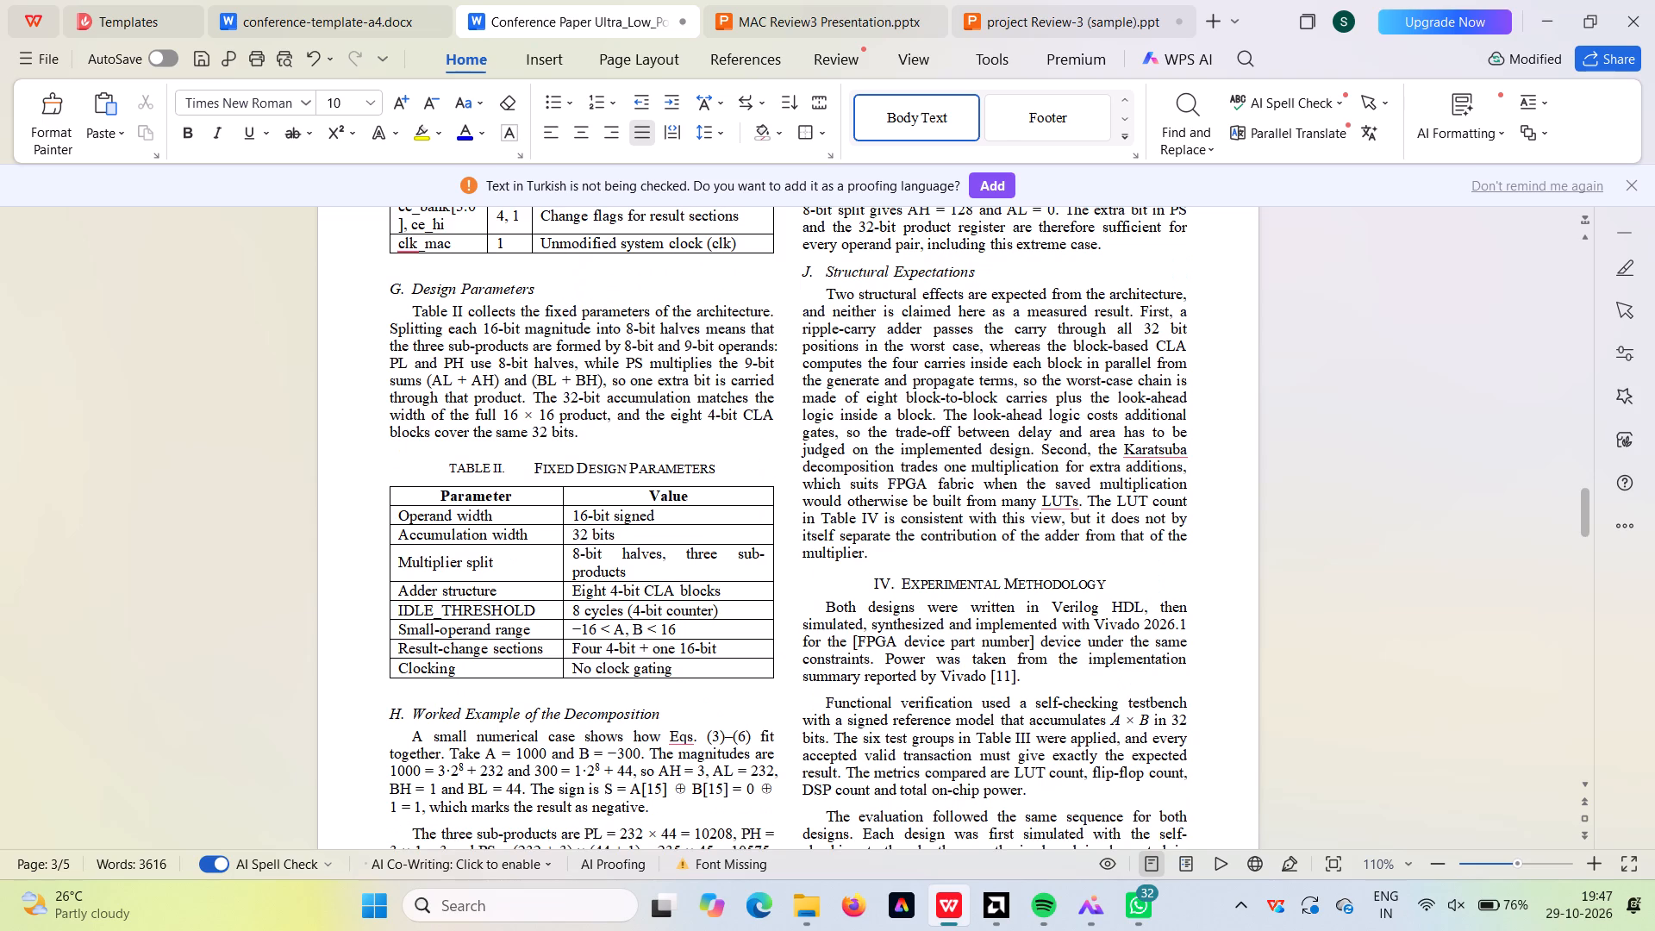
scroll(1074, 490, down, 3)
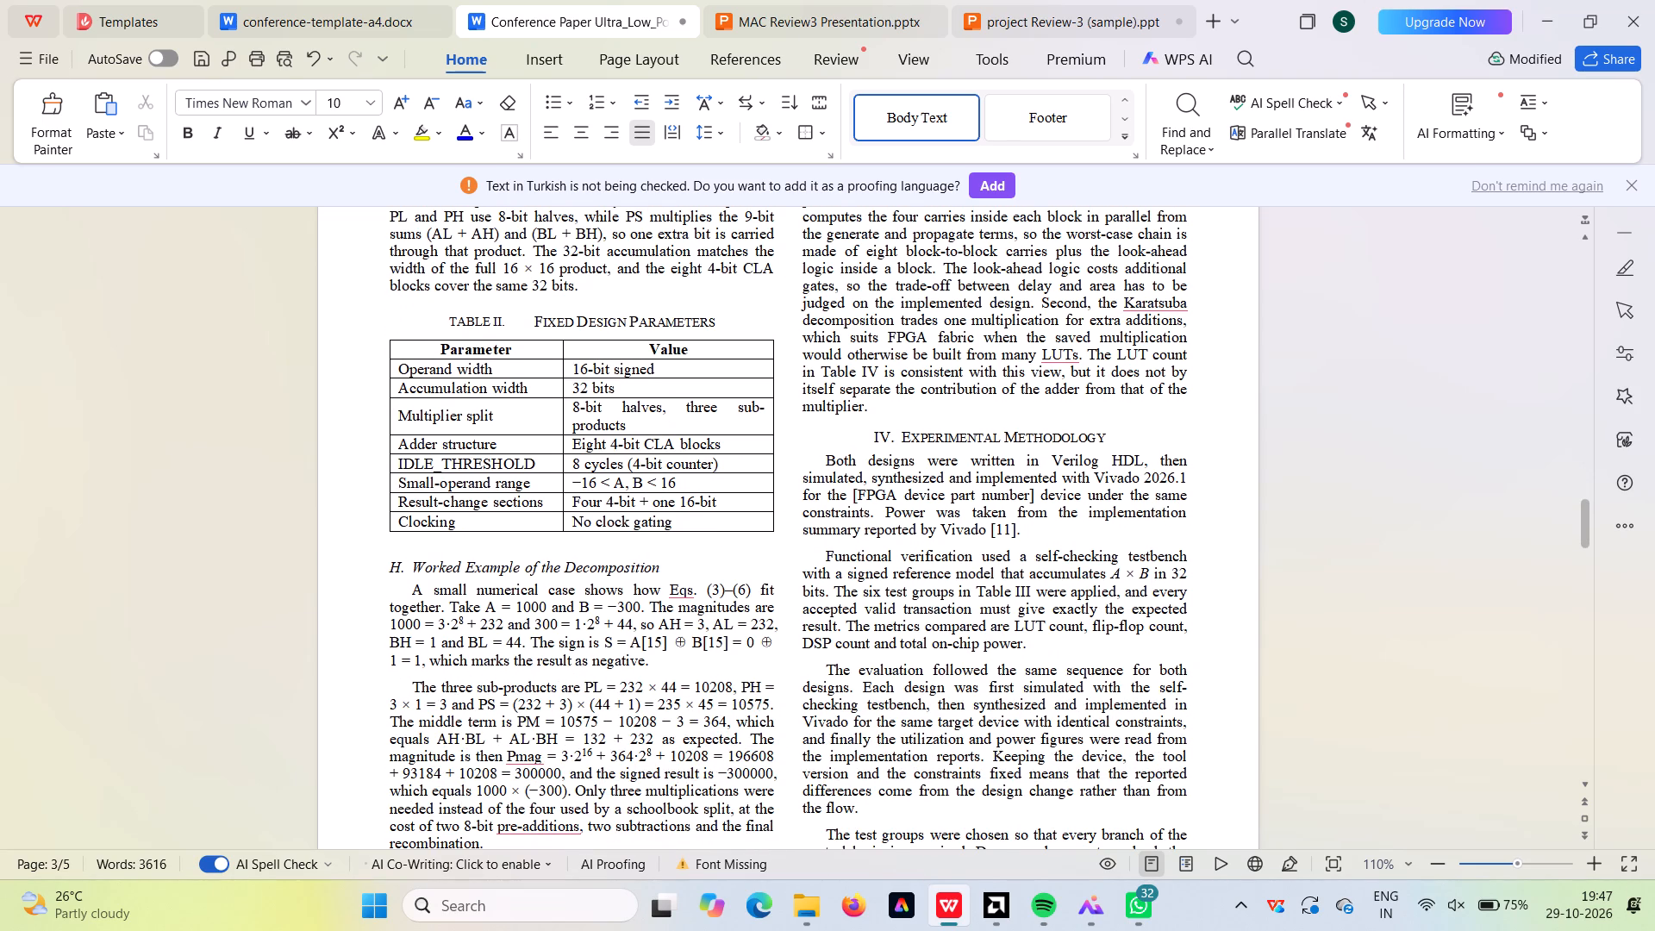
scroll(921, 663, down, 3)
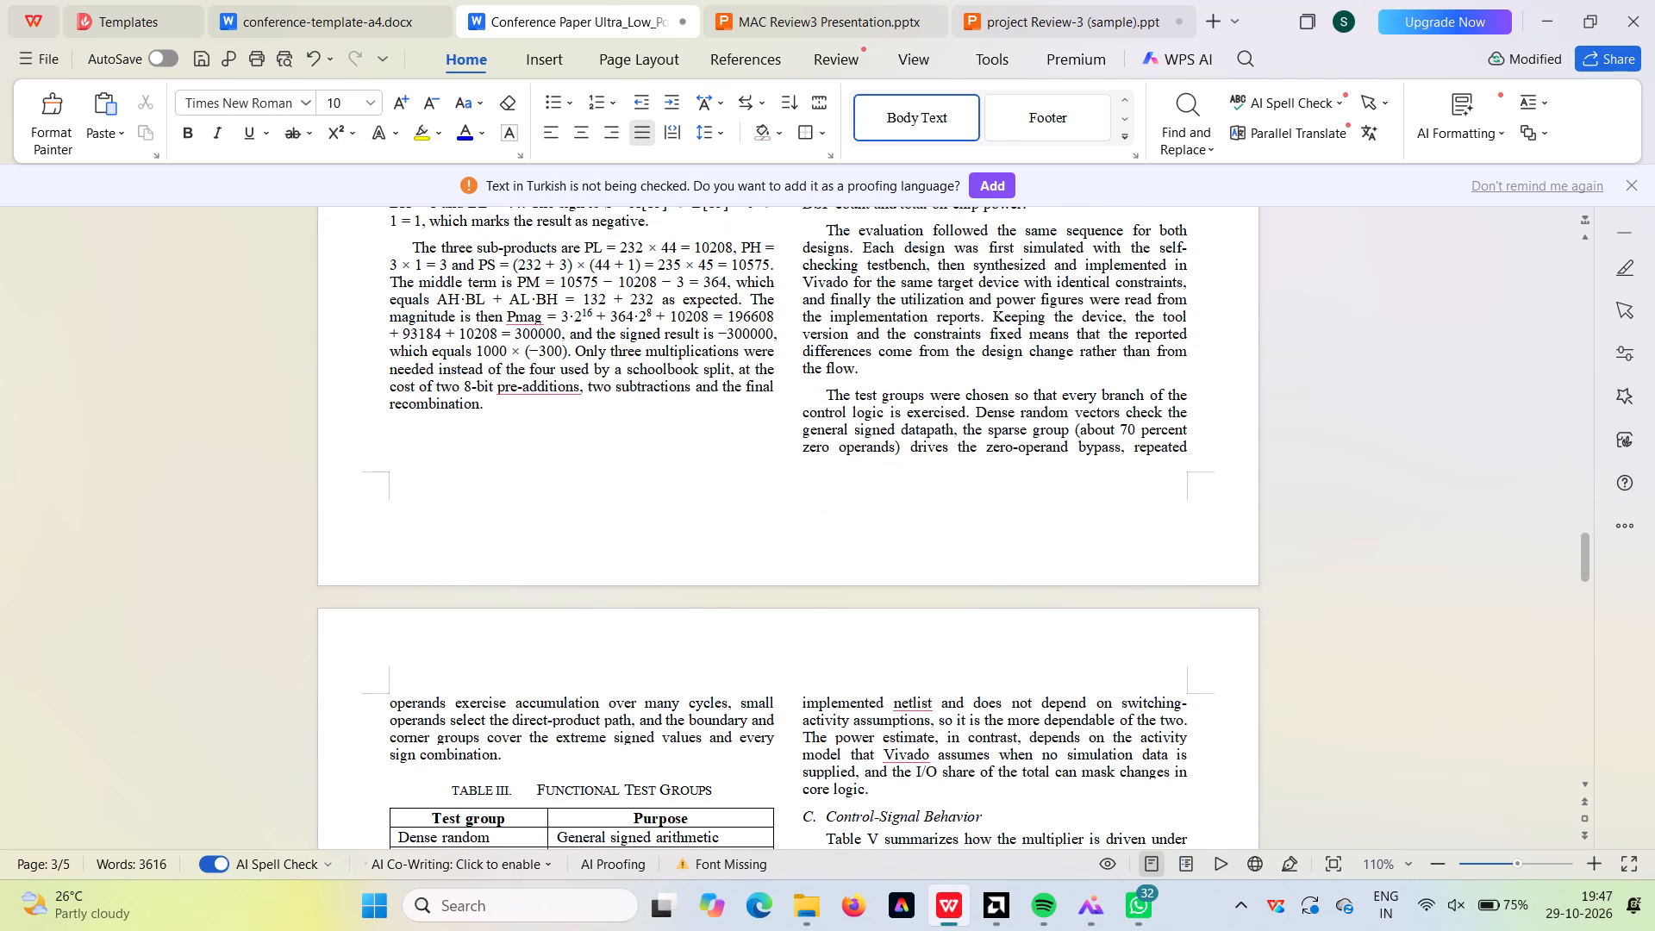
scroll(921, 663, down, 7)
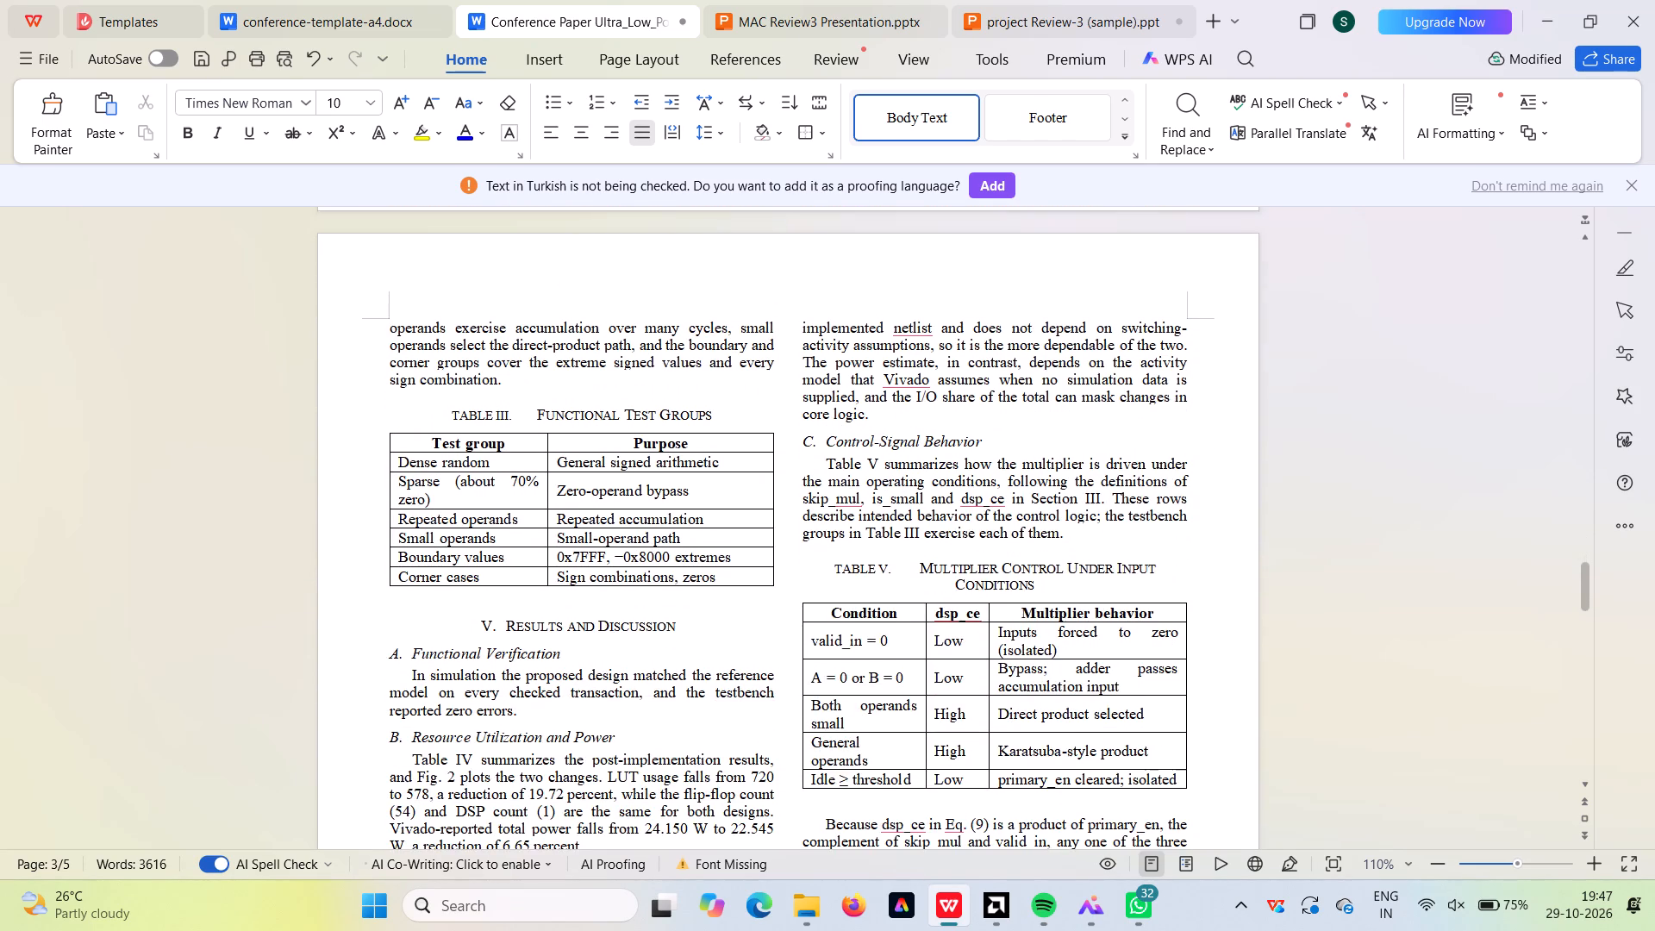
scroll(921, 663, down, 4)
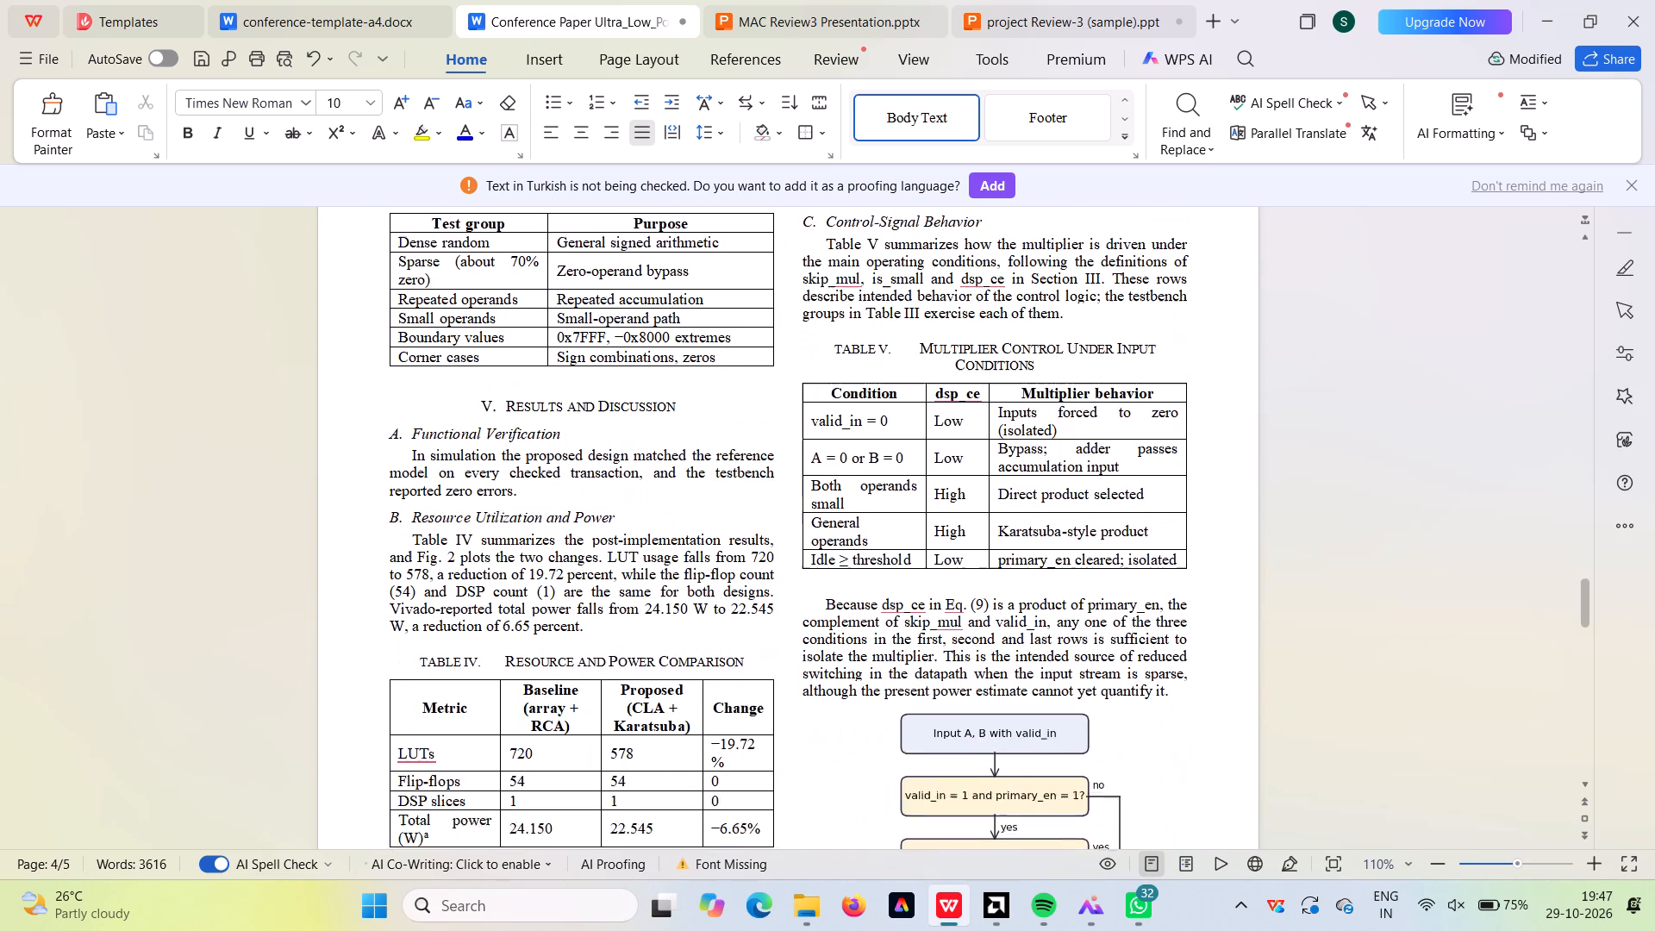
scroll(921, 663, down, 2)
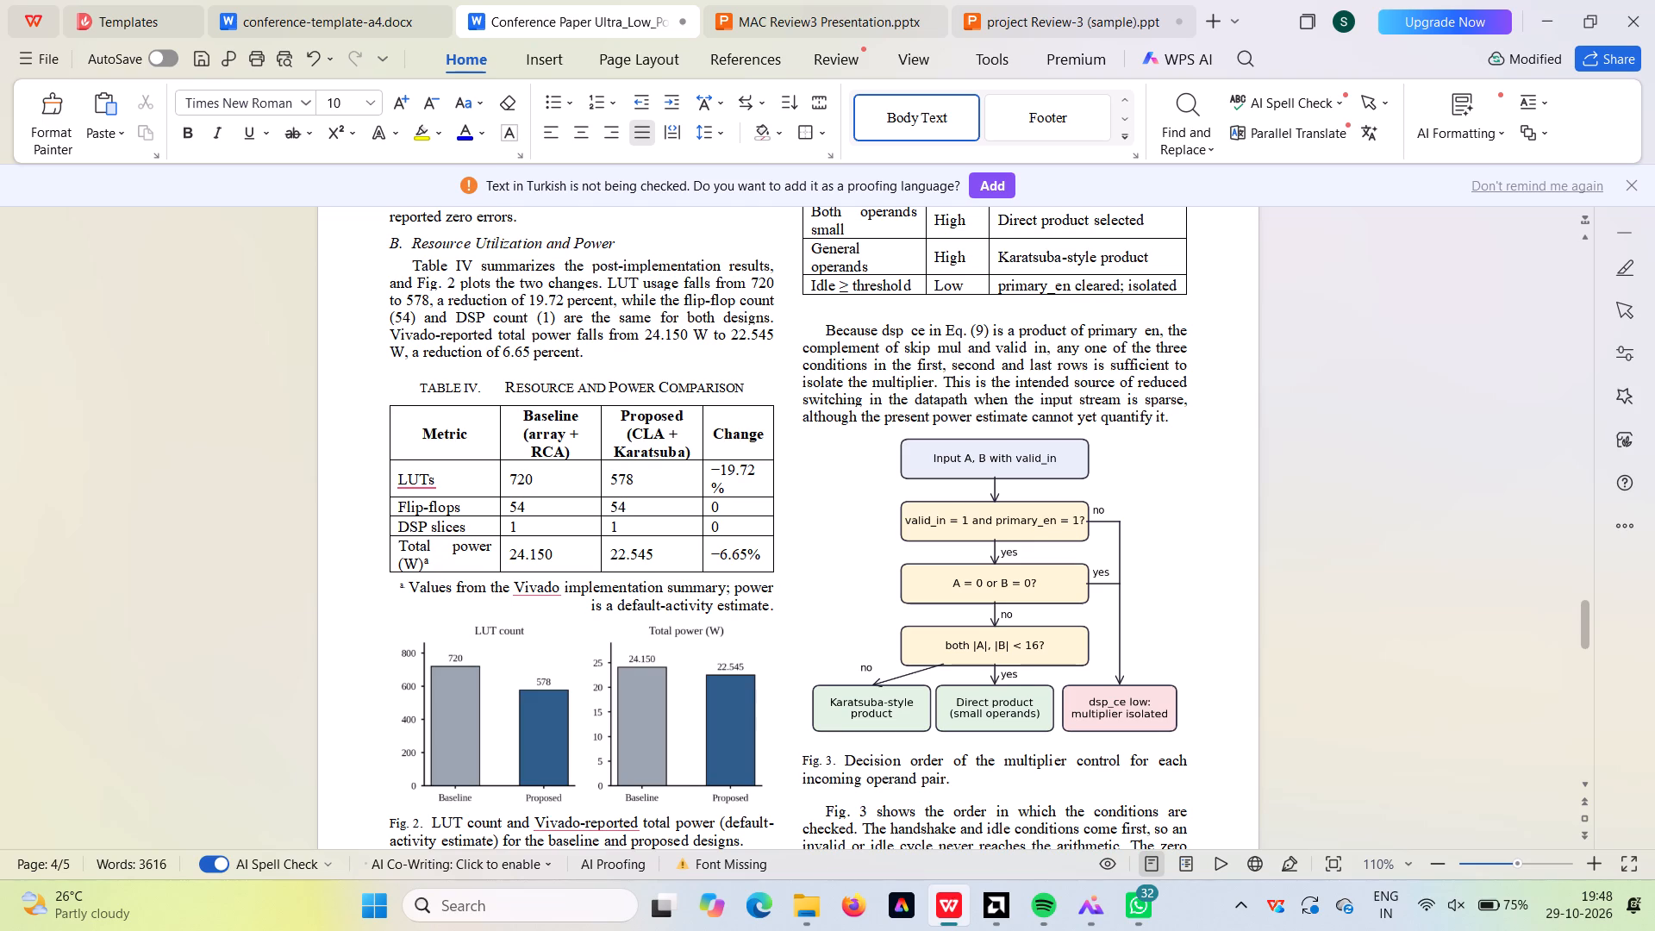
scroll(921, 663, down, 4)
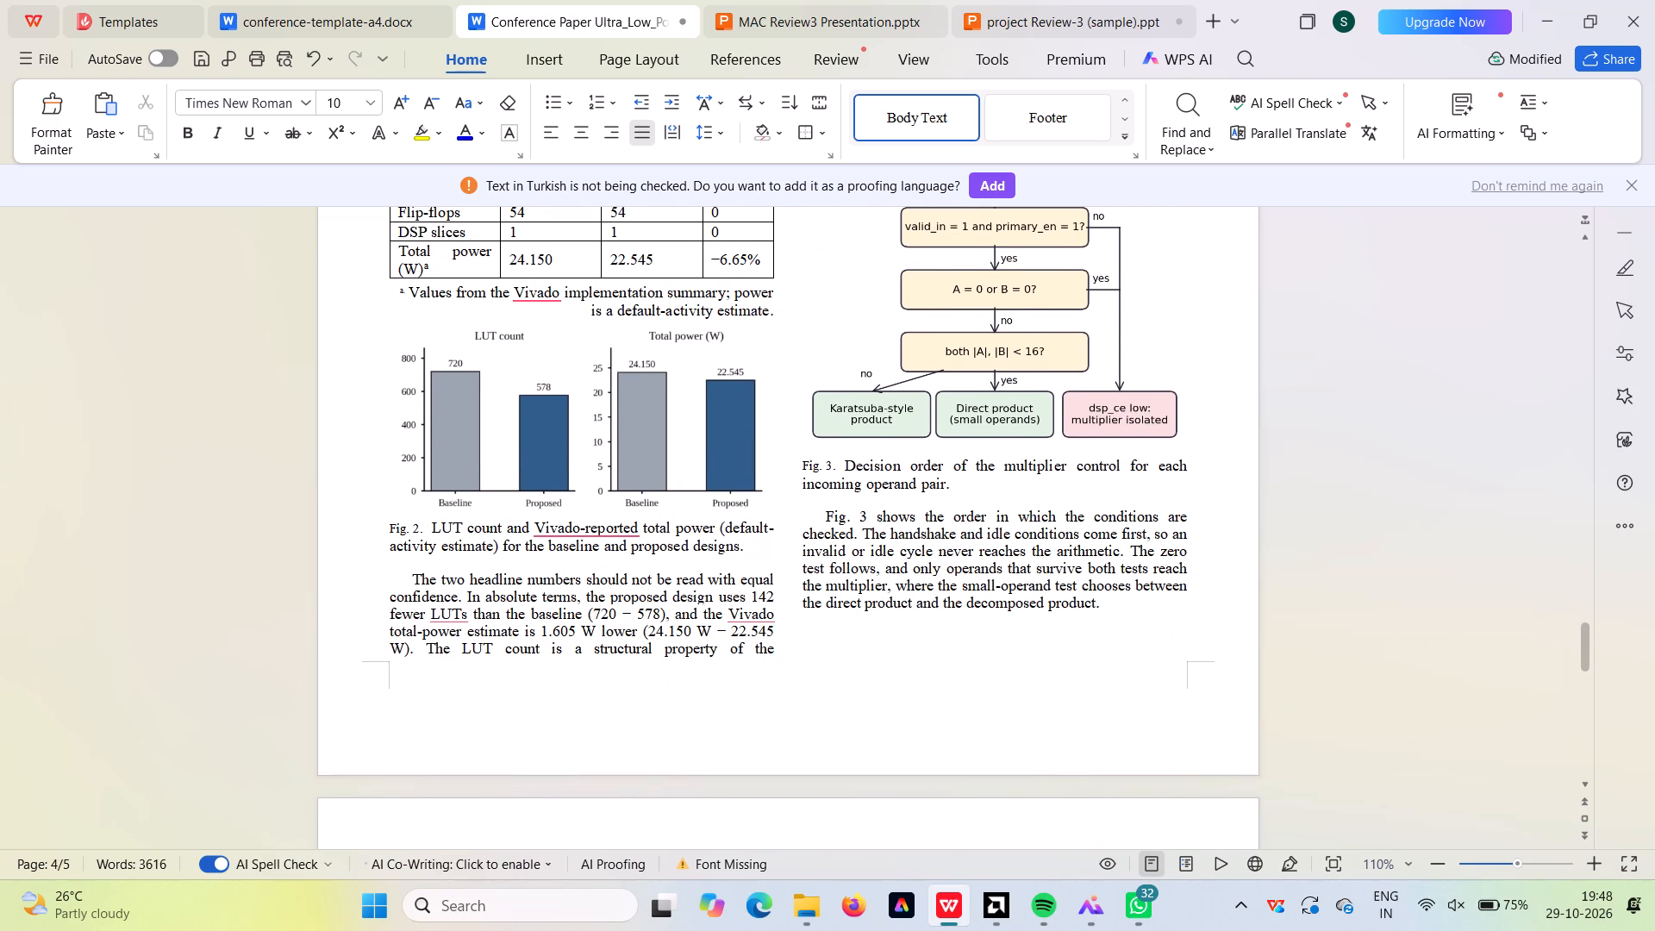
scroll(921, 663, down, 4)
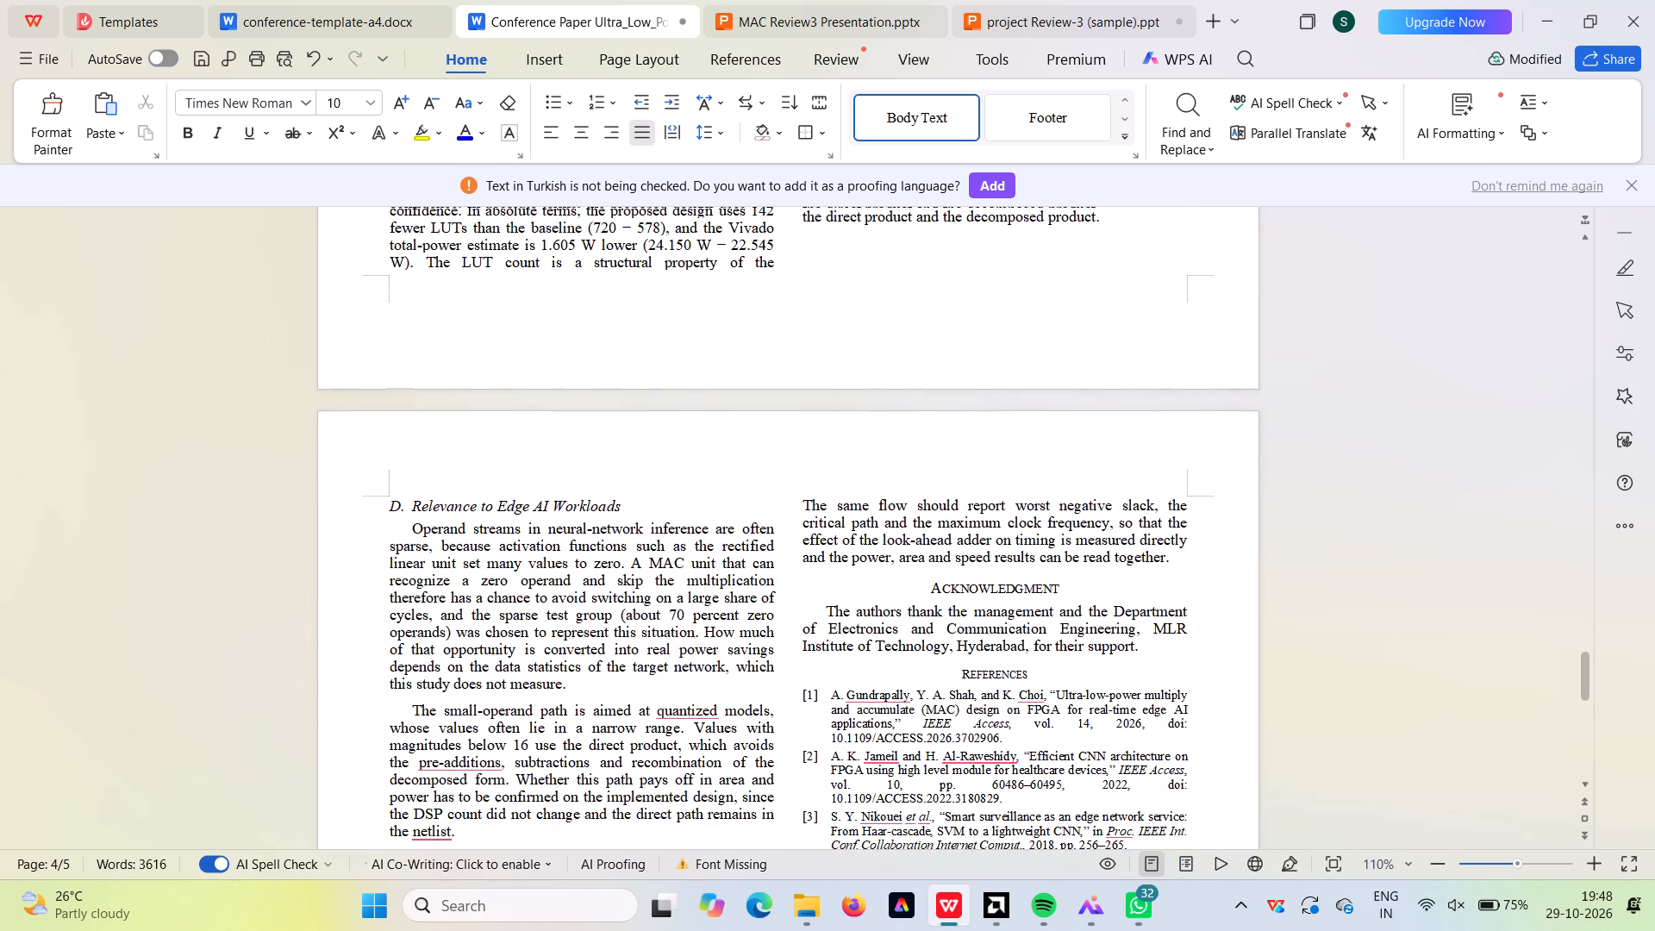
scroll(921, 663, down, 7)
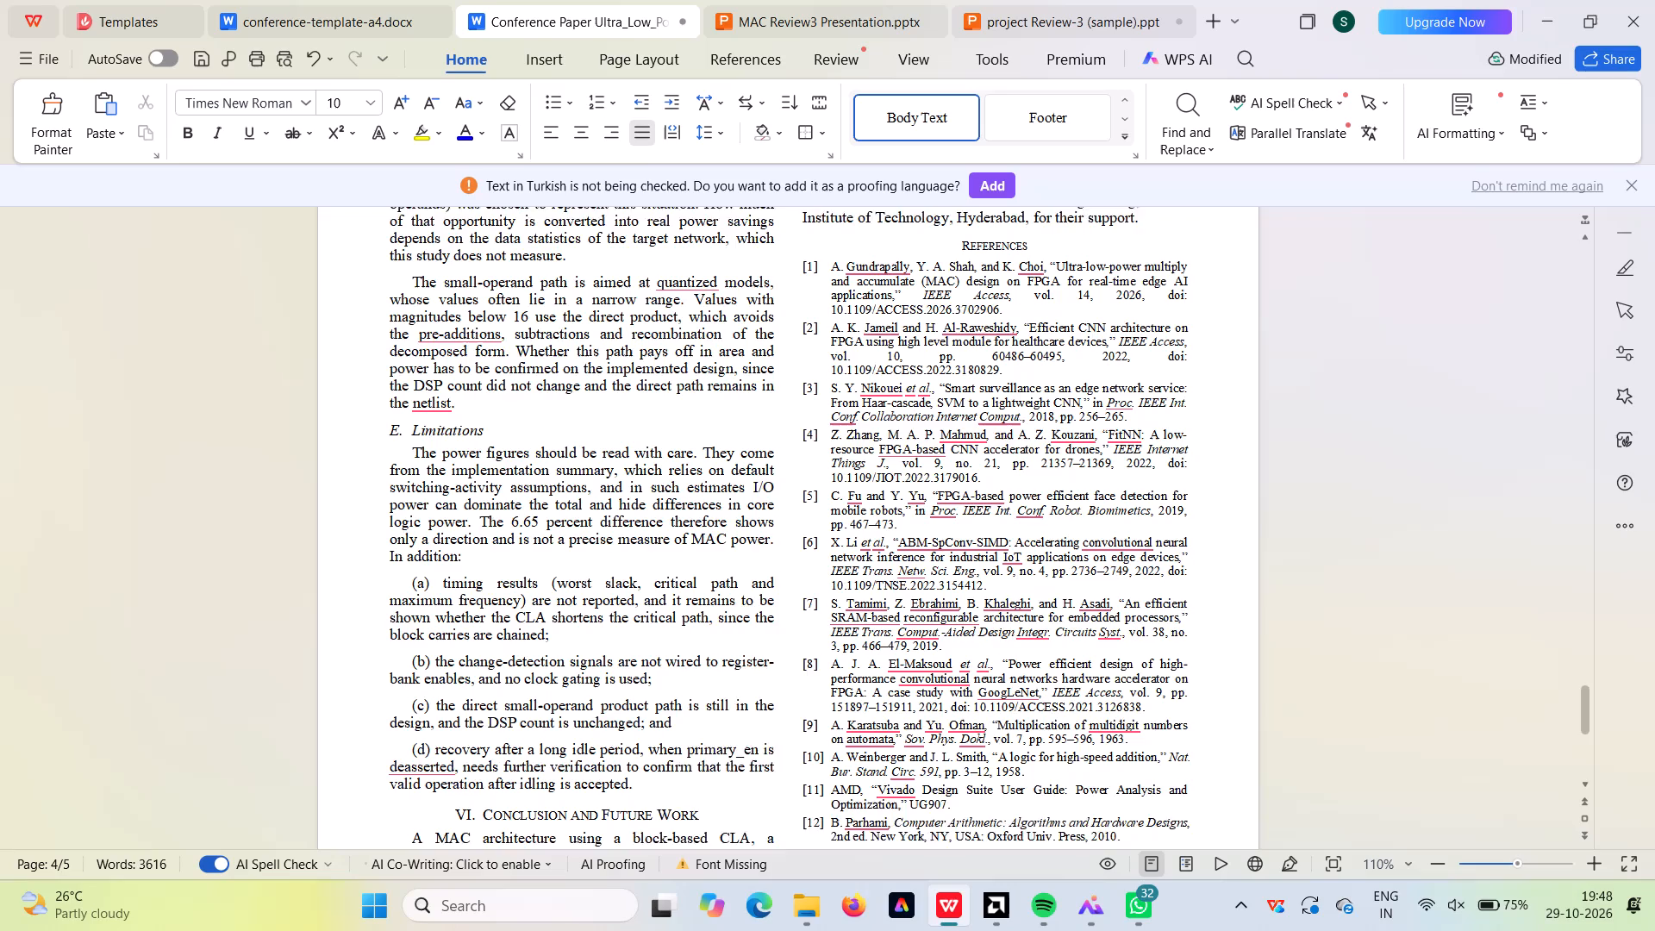
scroll(921, 663, down, 7)
Review backwards from the Conclusion on page 5 through the results, worked example and Table I to the title page.
scroll(921, 663, up, 1)
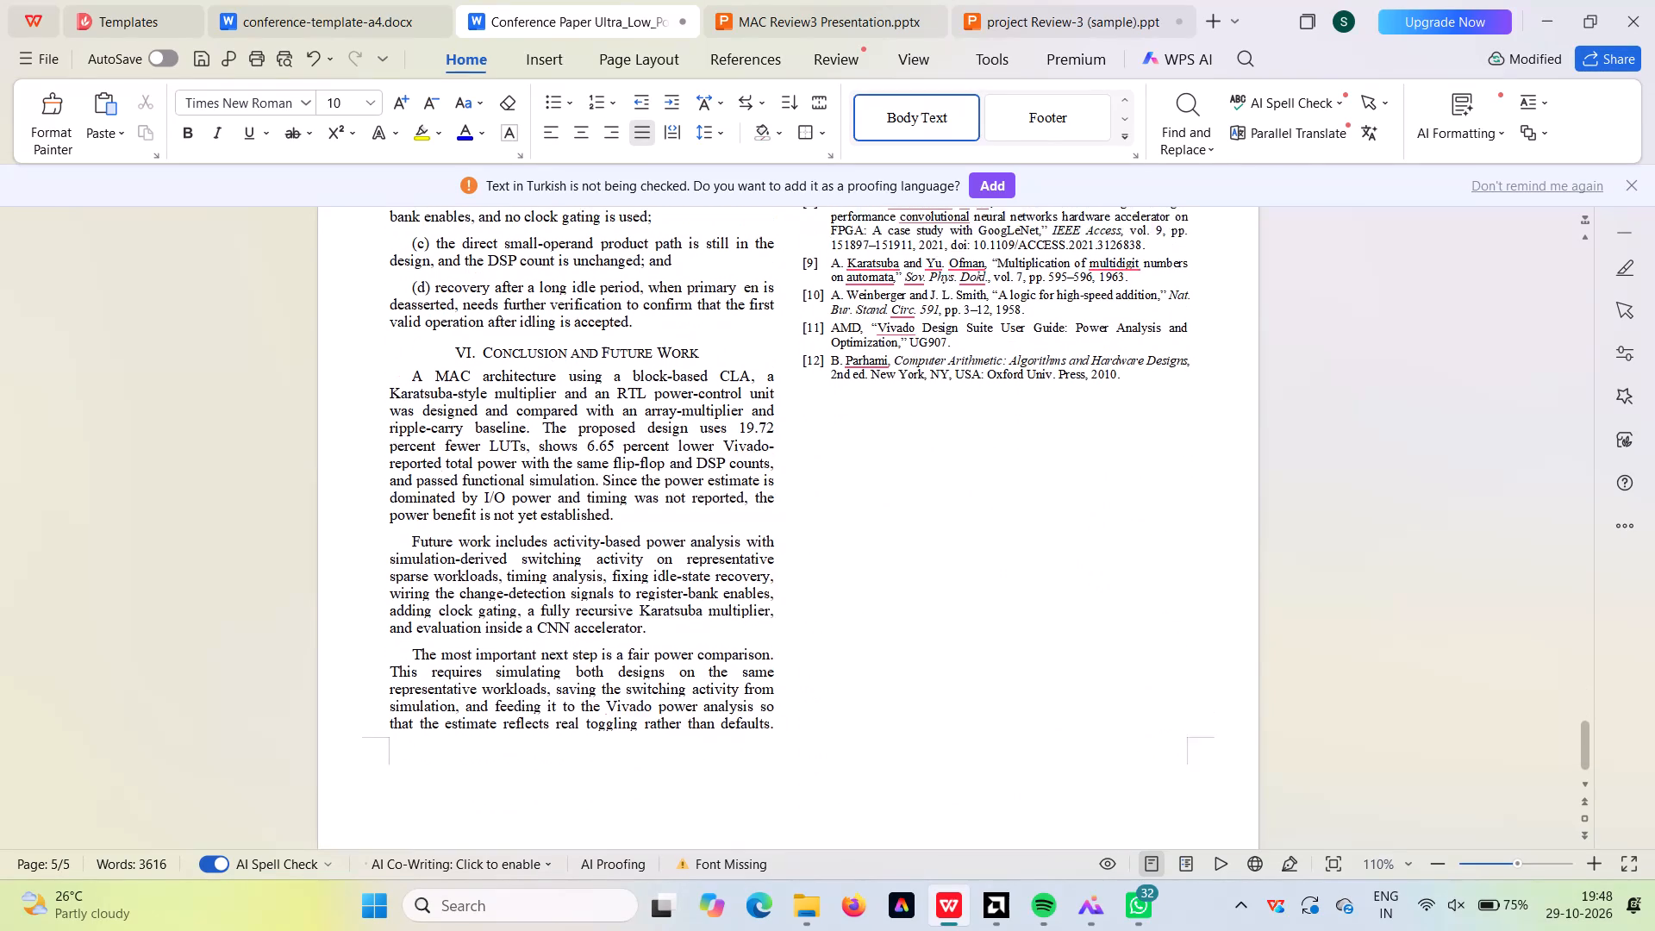
scroll(921, 663, up, 6)
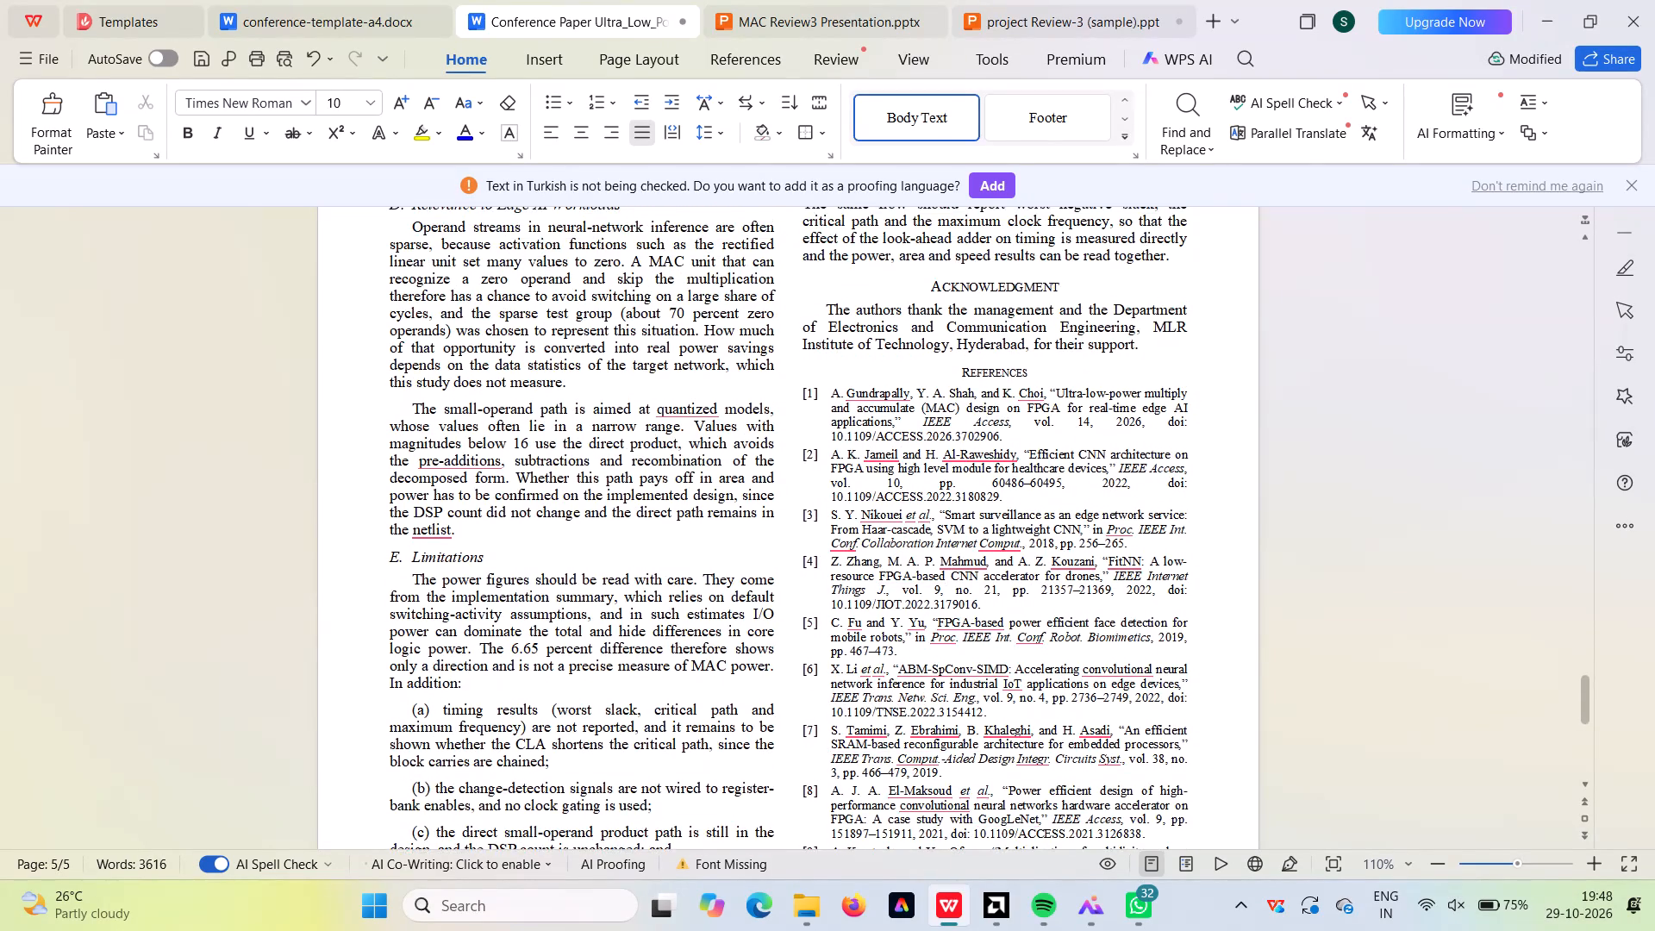
scroll(921, 663, up, 5)
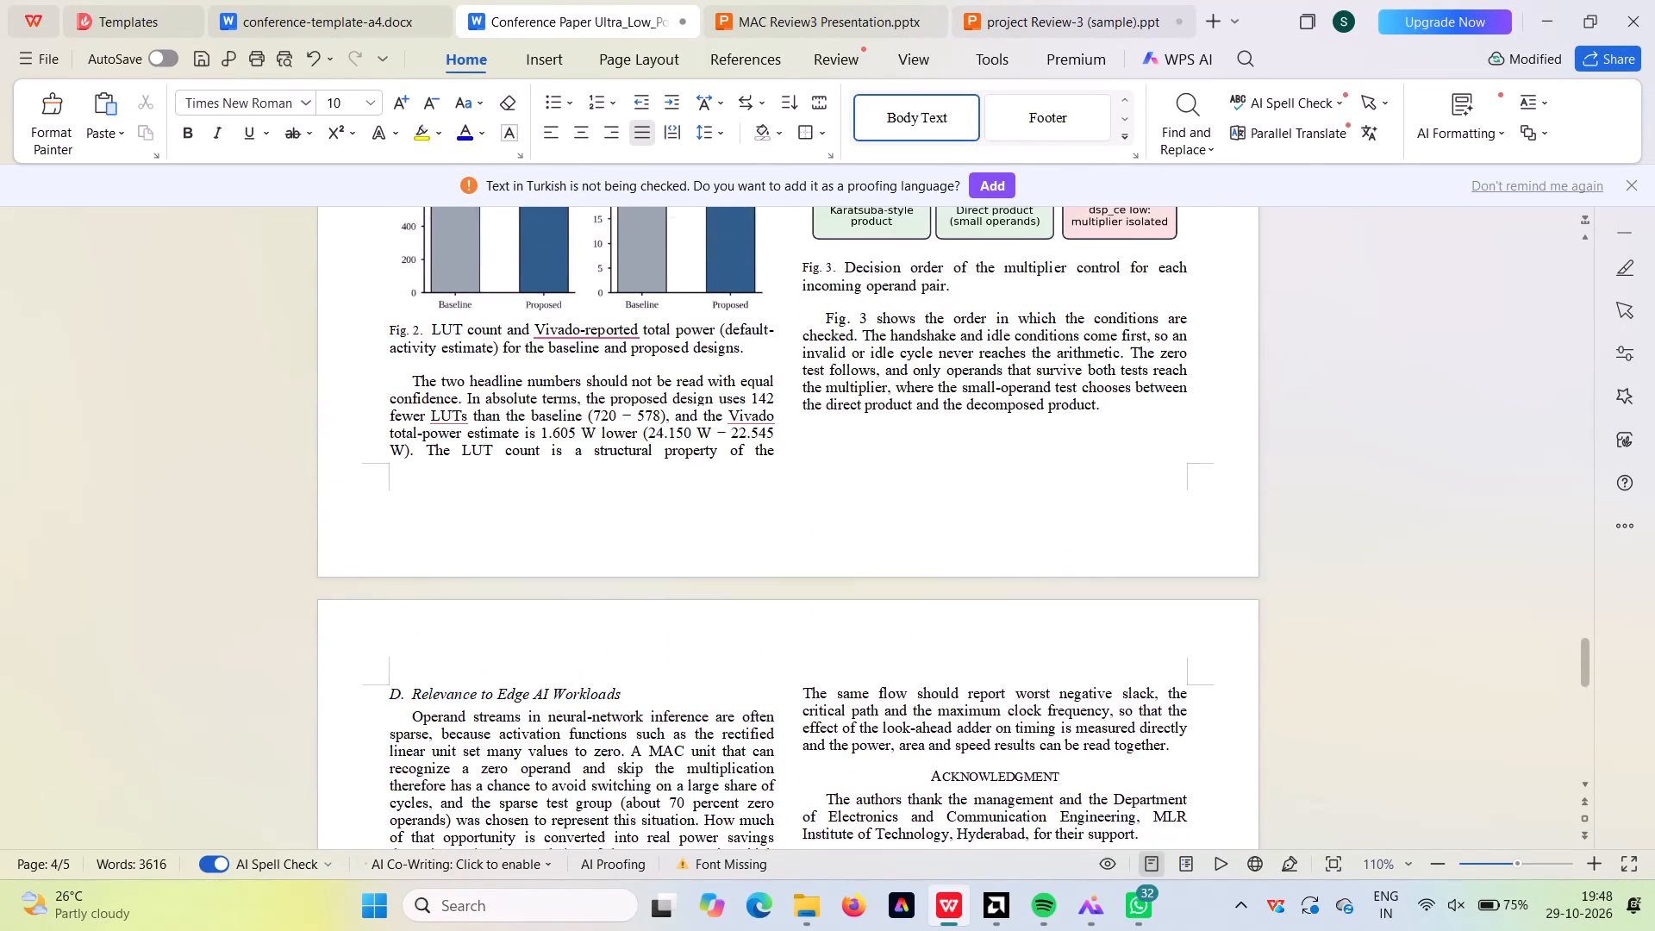
scroll(921, 663, up, 7)
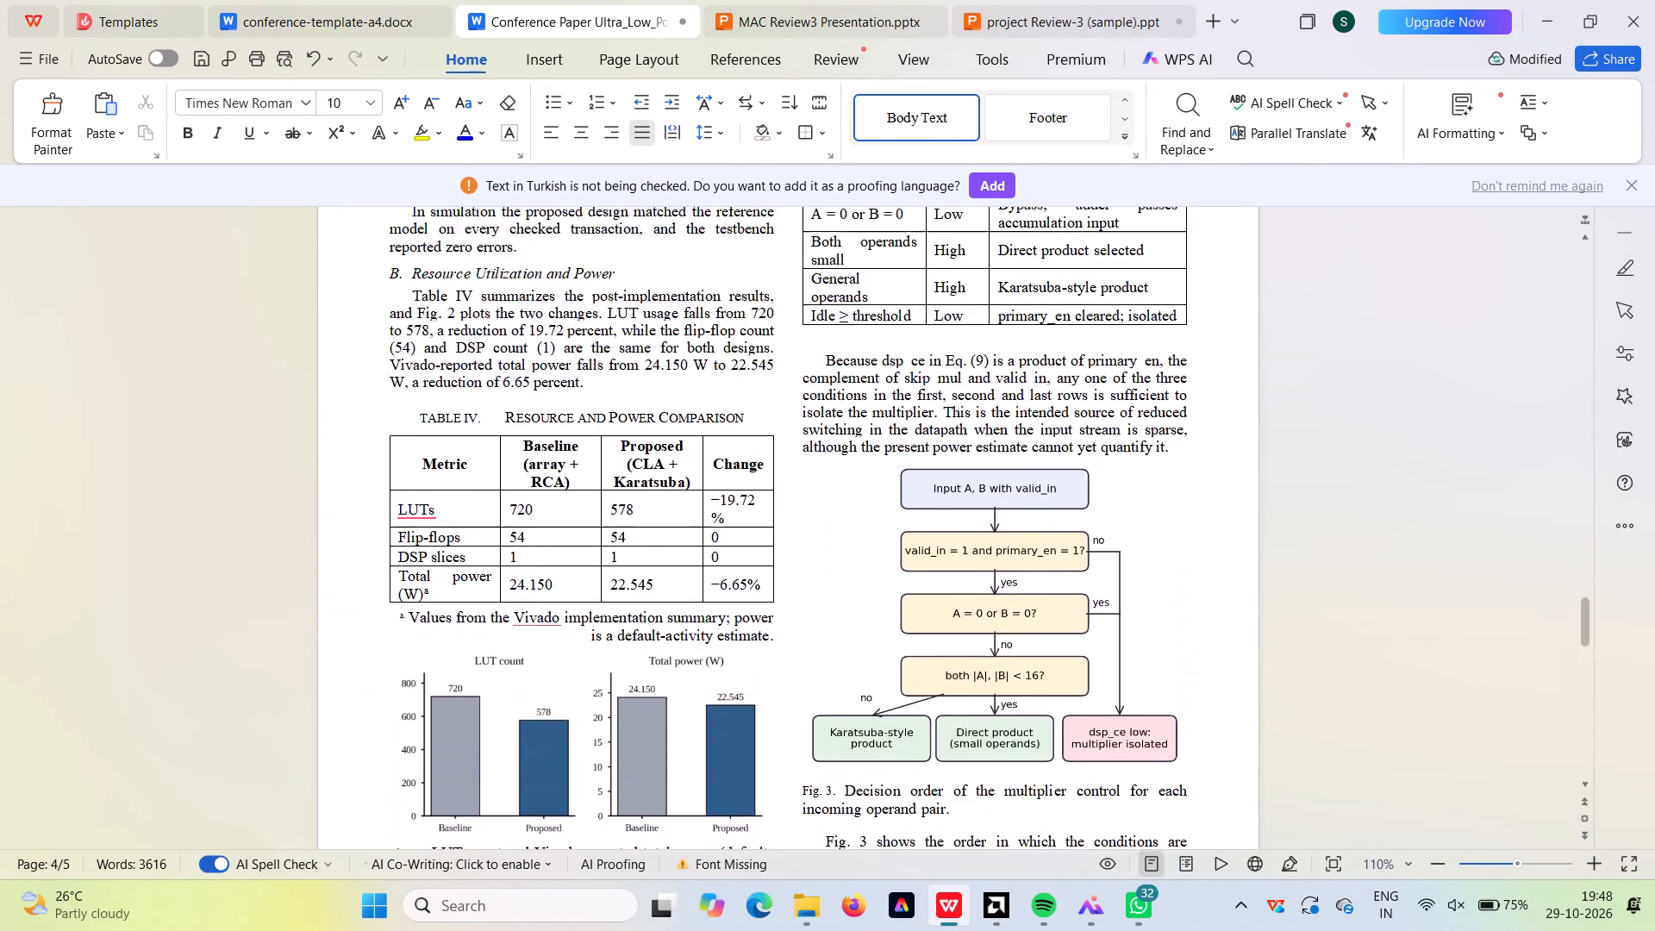
scroll(921, 663, up, 4)
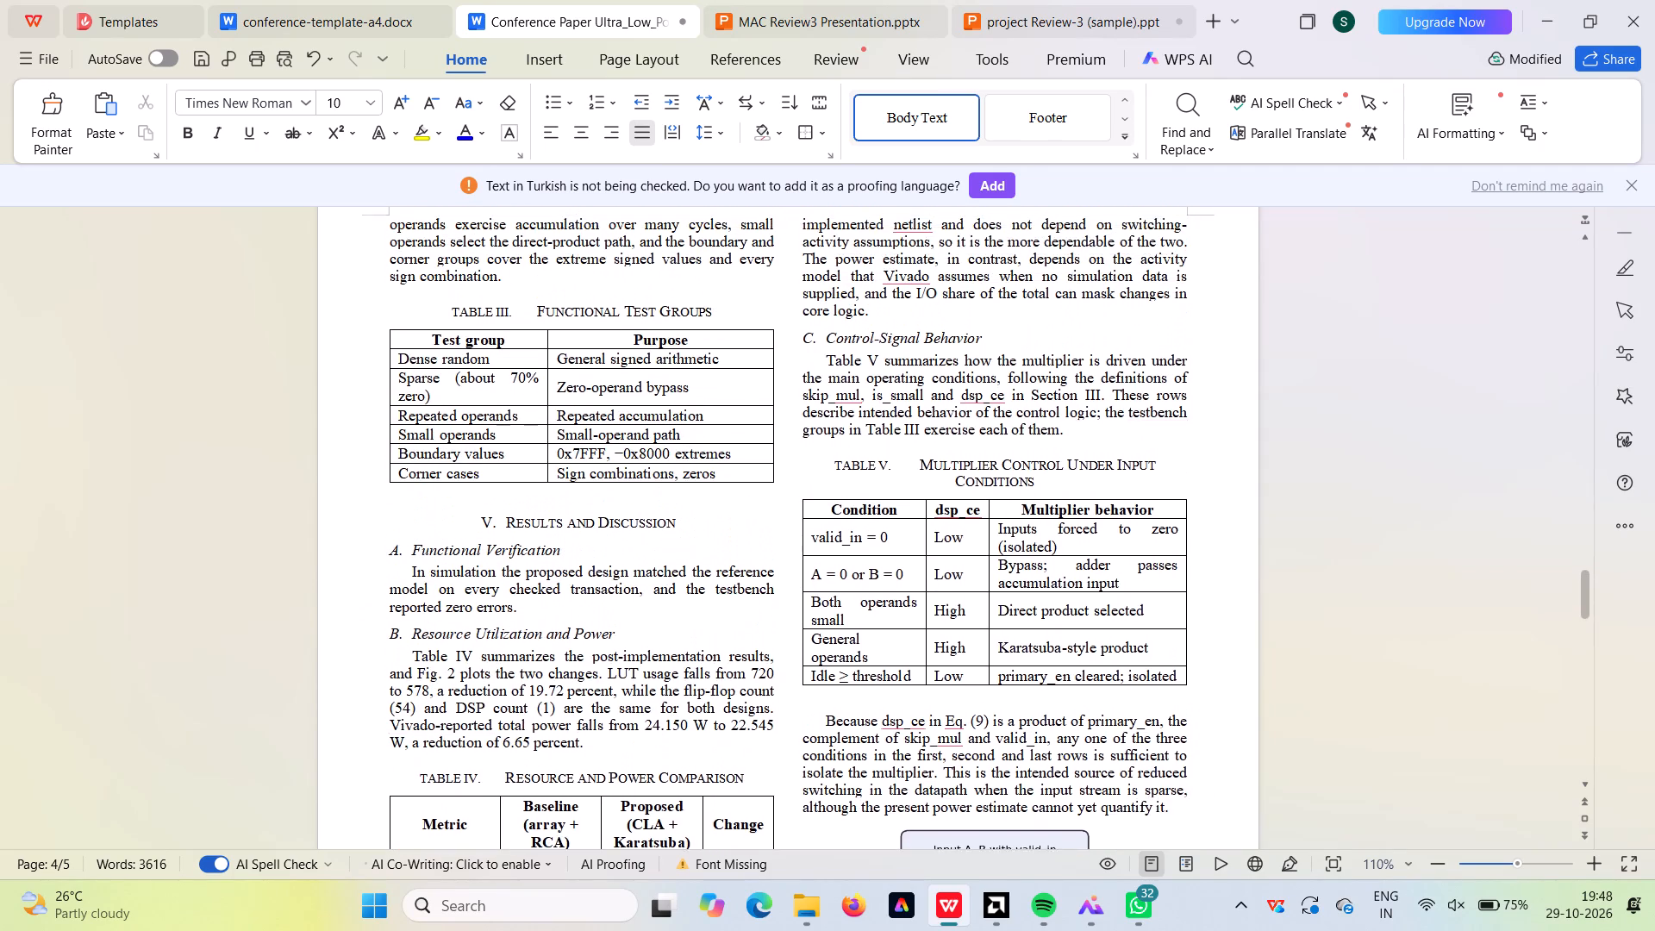
scroll(921, 663, up, 4)
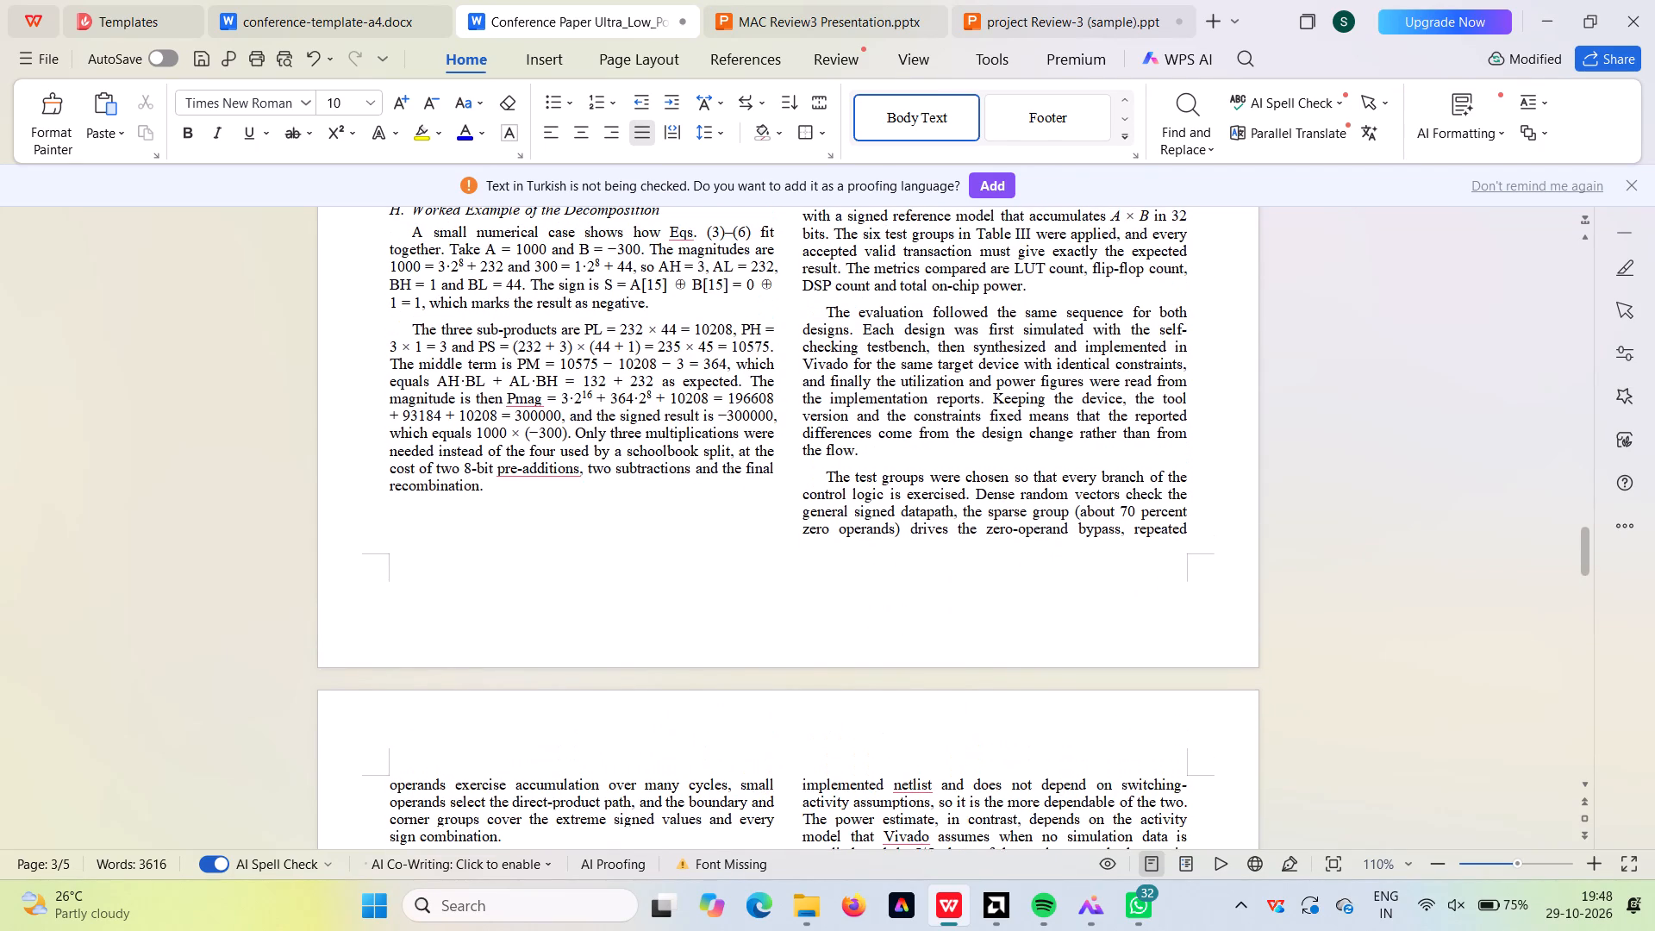
scroll(921, 663, up, 1)
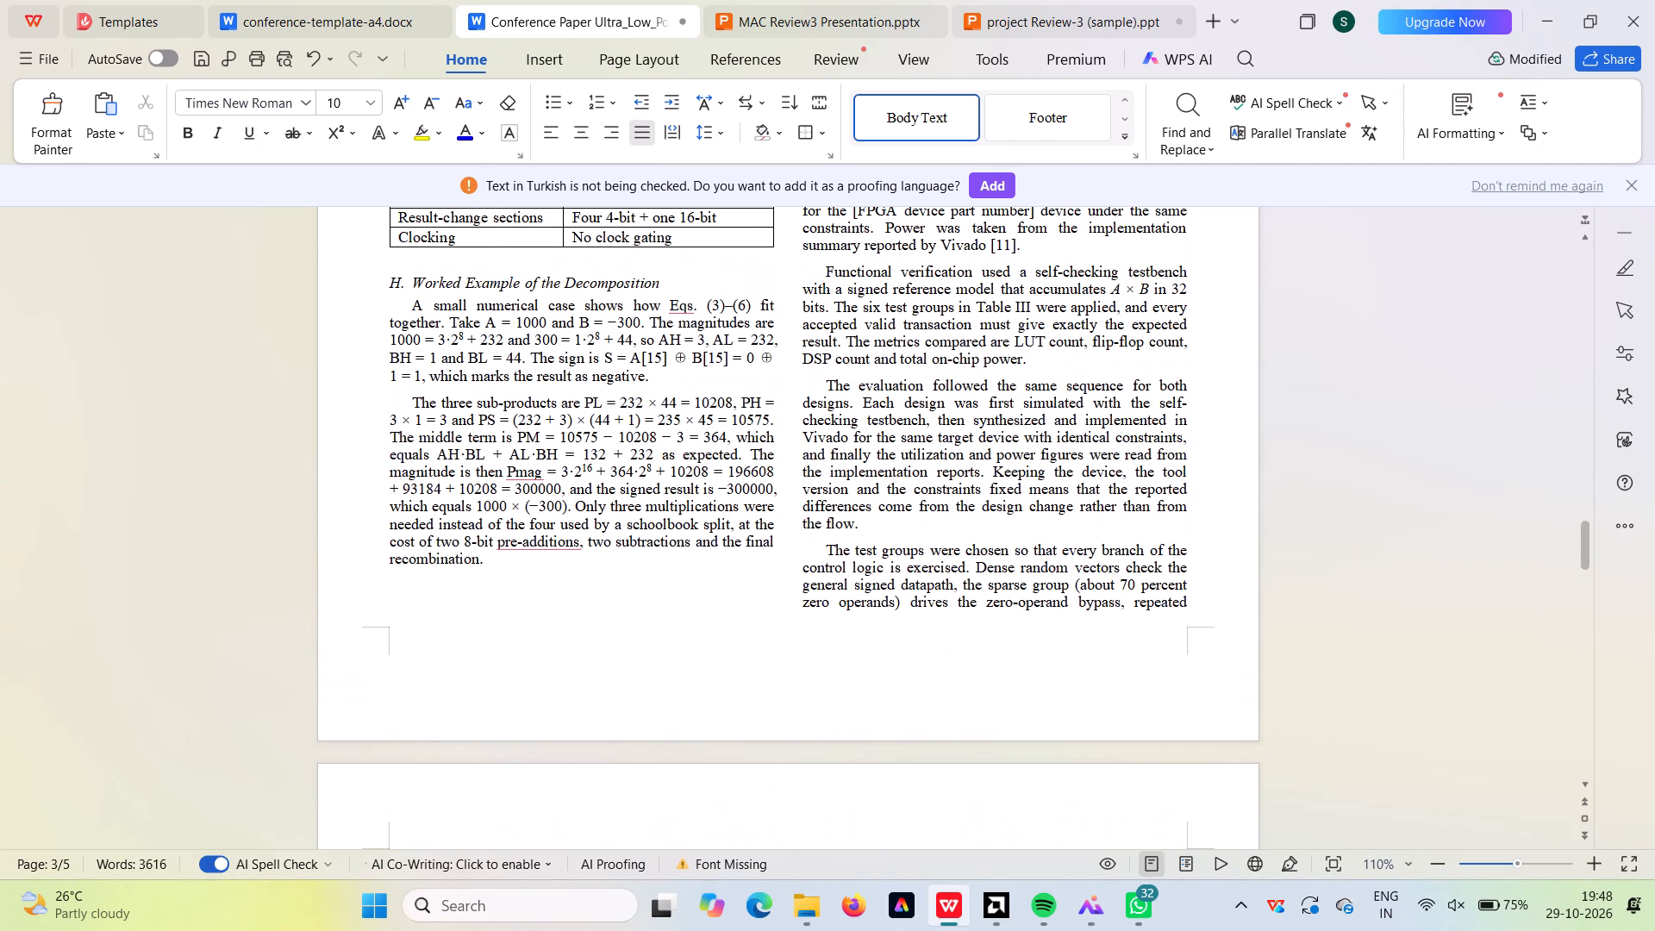
scroll(921, 663, up, 1)
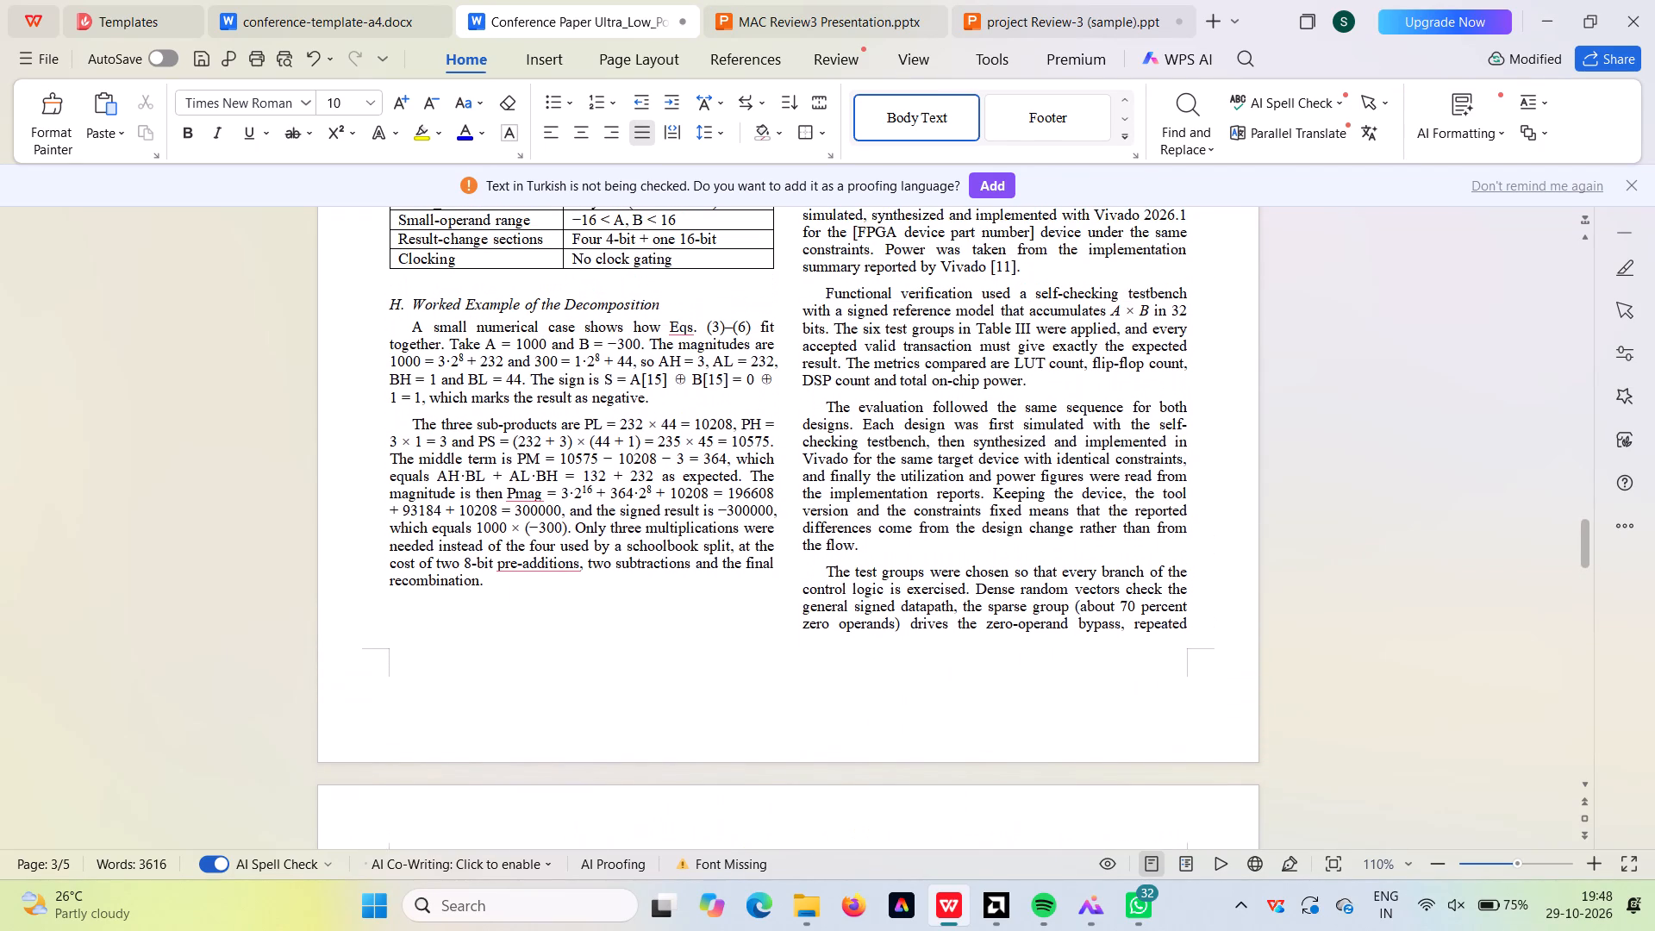
scroll(921, 663, up, 2)
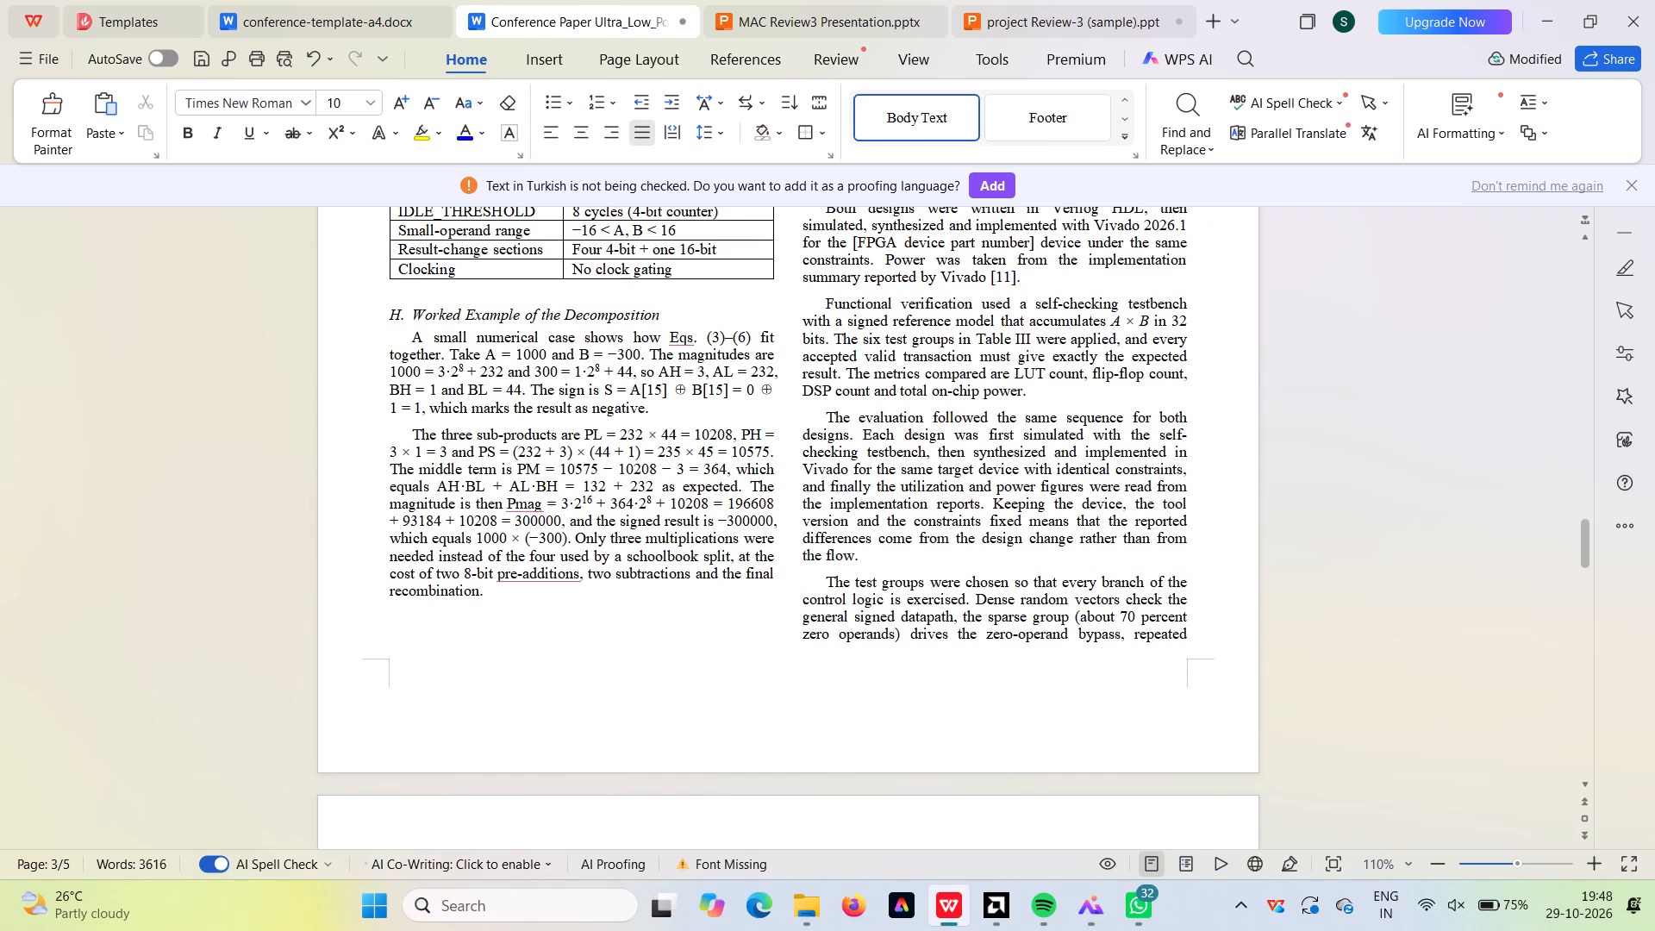
scroll(921, 663, up, 5)
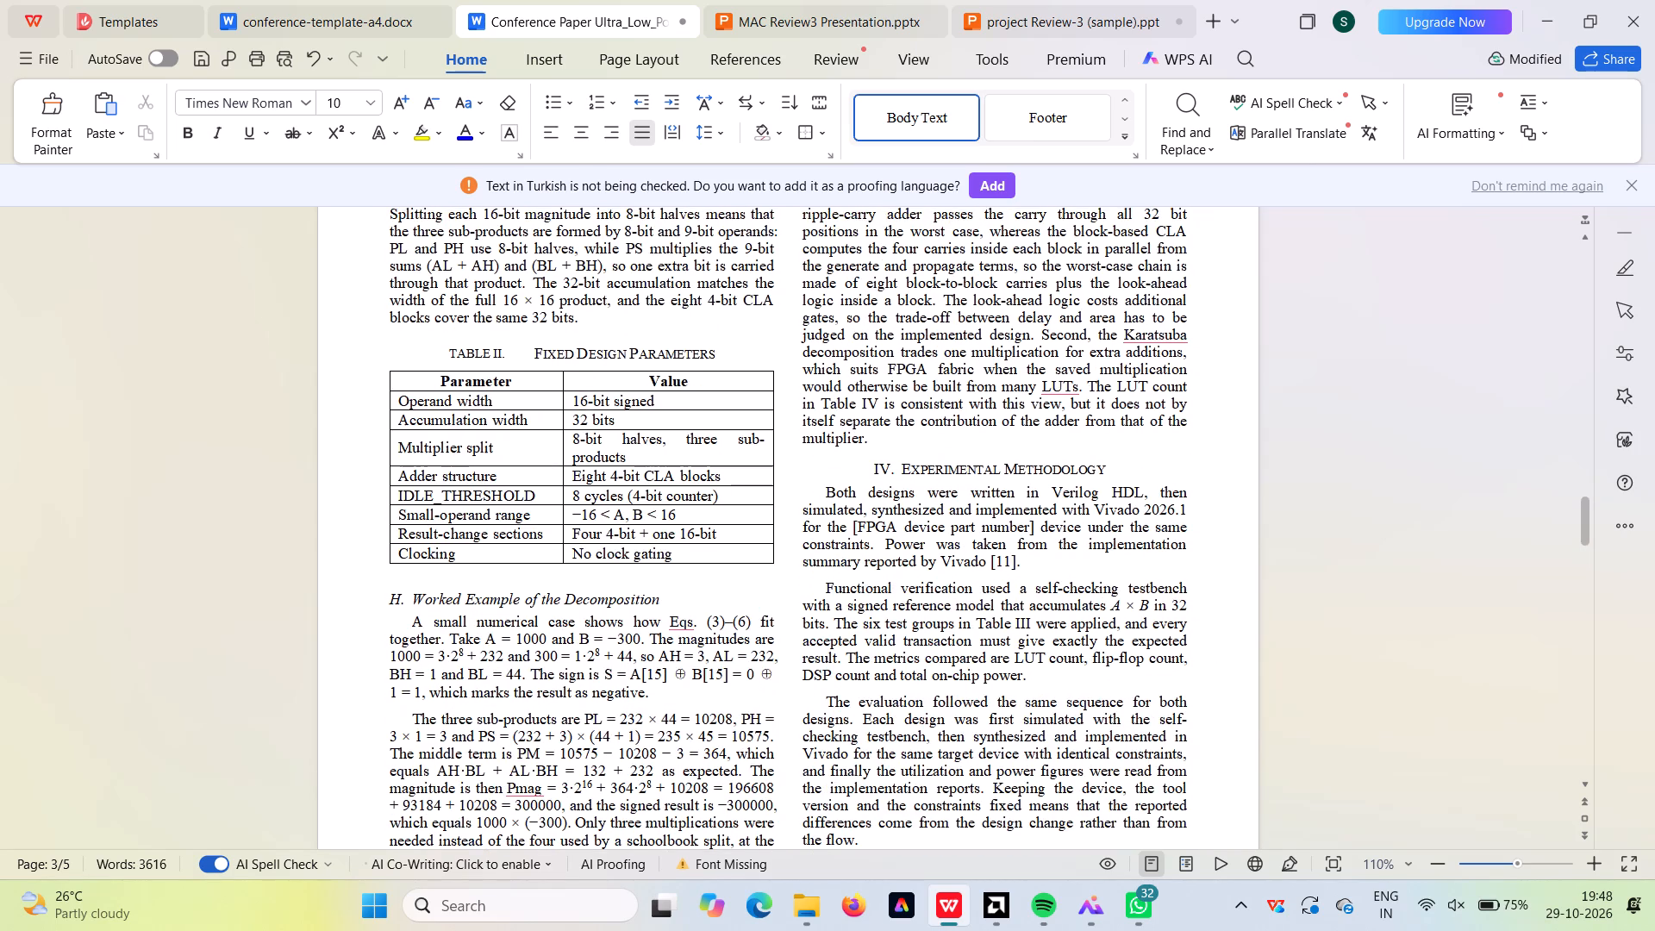
scroll(921, 663, up, 4)
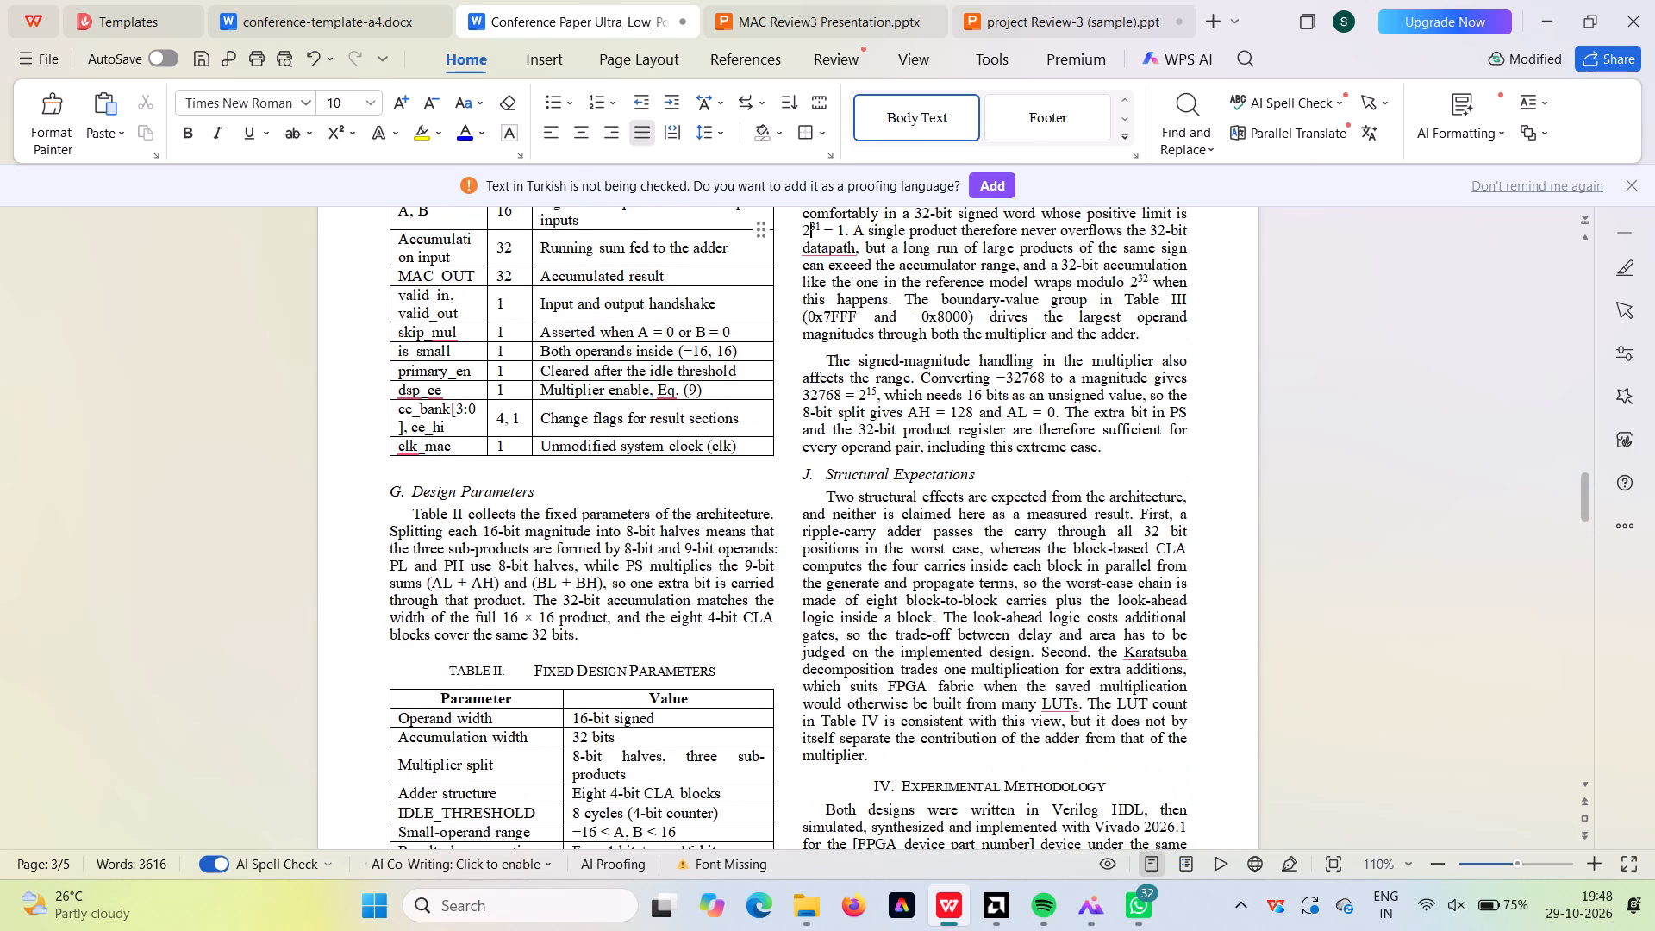
scroll(921, 663, up, 2)
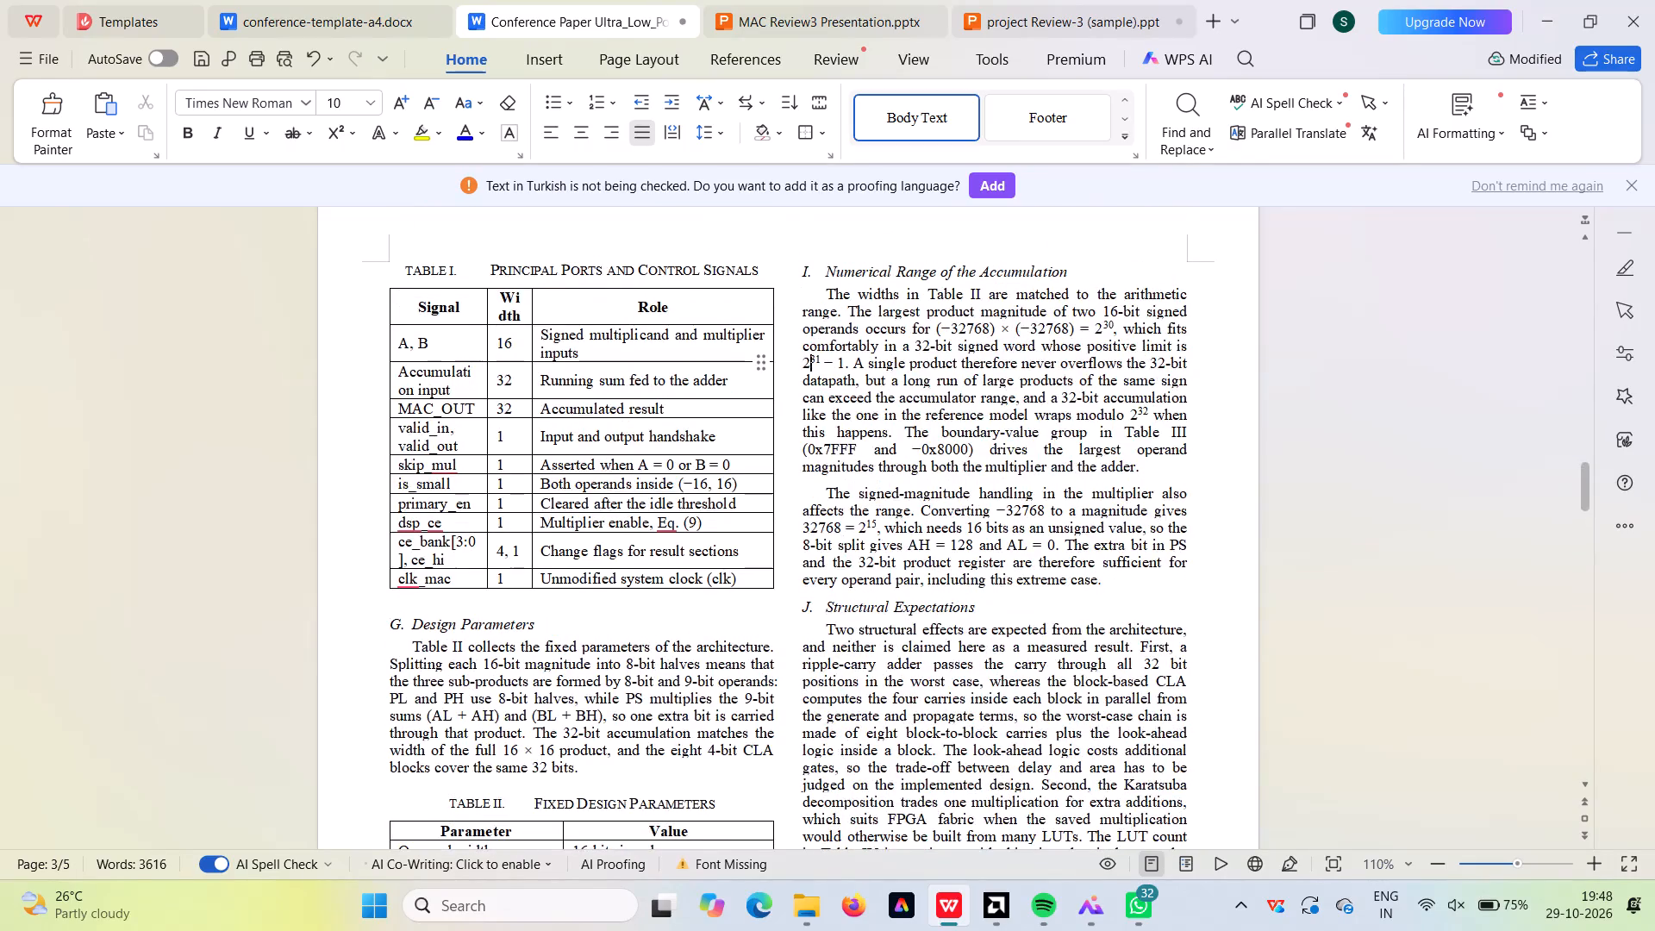
scroll(921, 663, up, 15)
scroll(921, 663, up, 7)
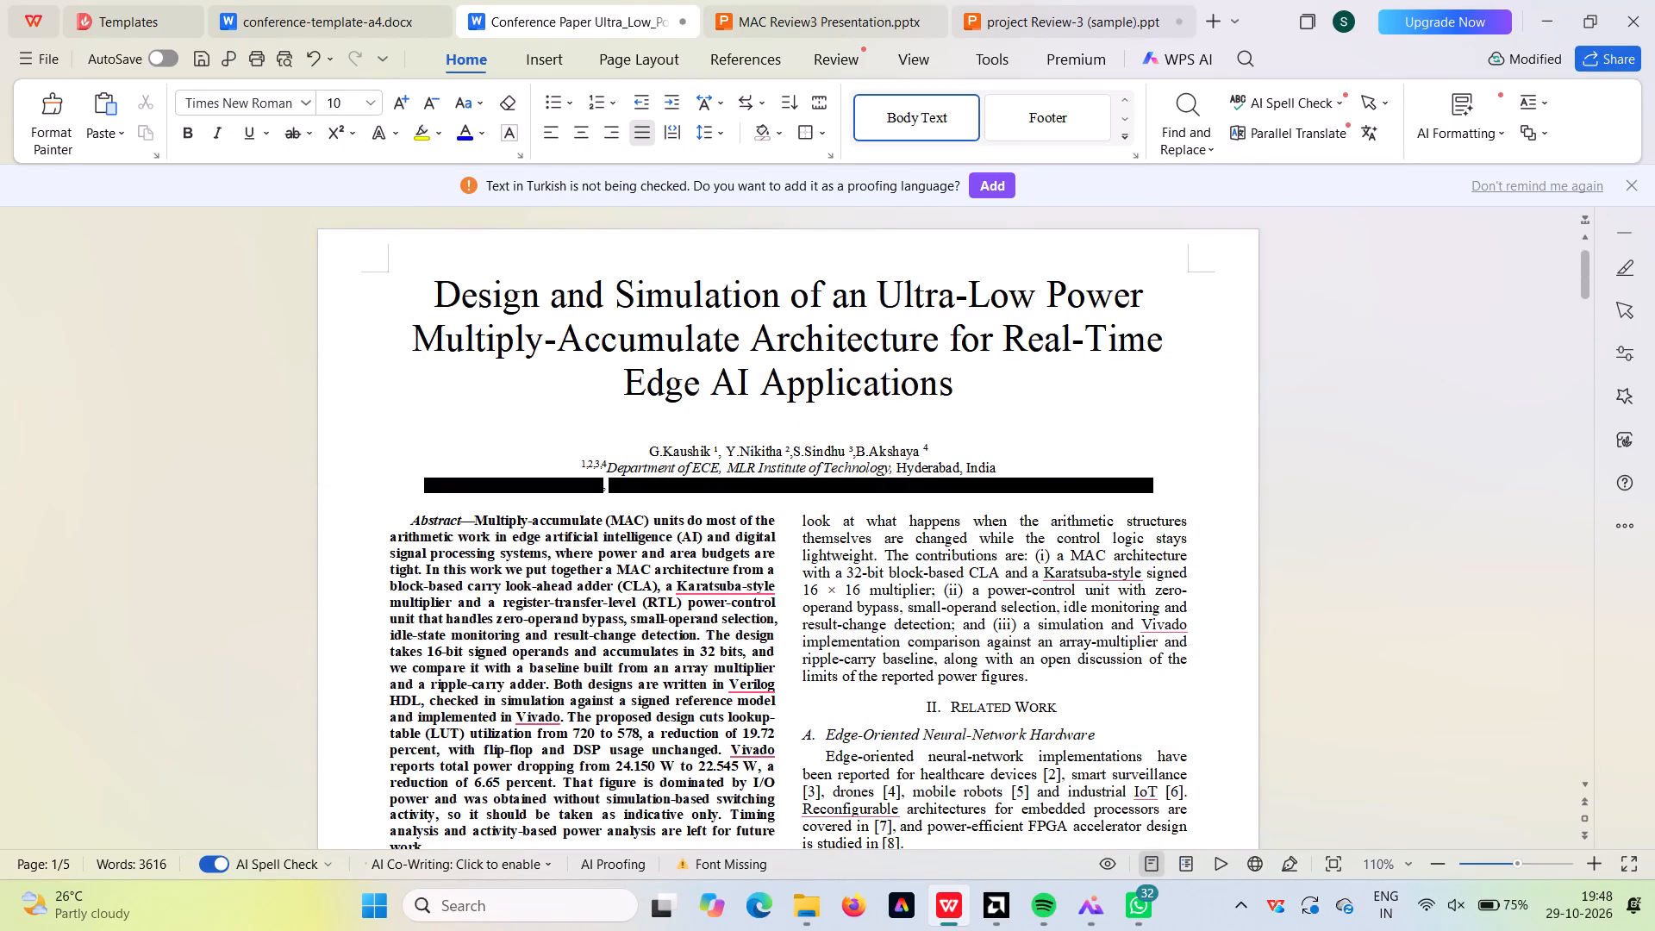
Review page 1 of the paper, from the author block and abstract through the Introduction equations and the Related Work section.
scroll(921, 663, down, 2)
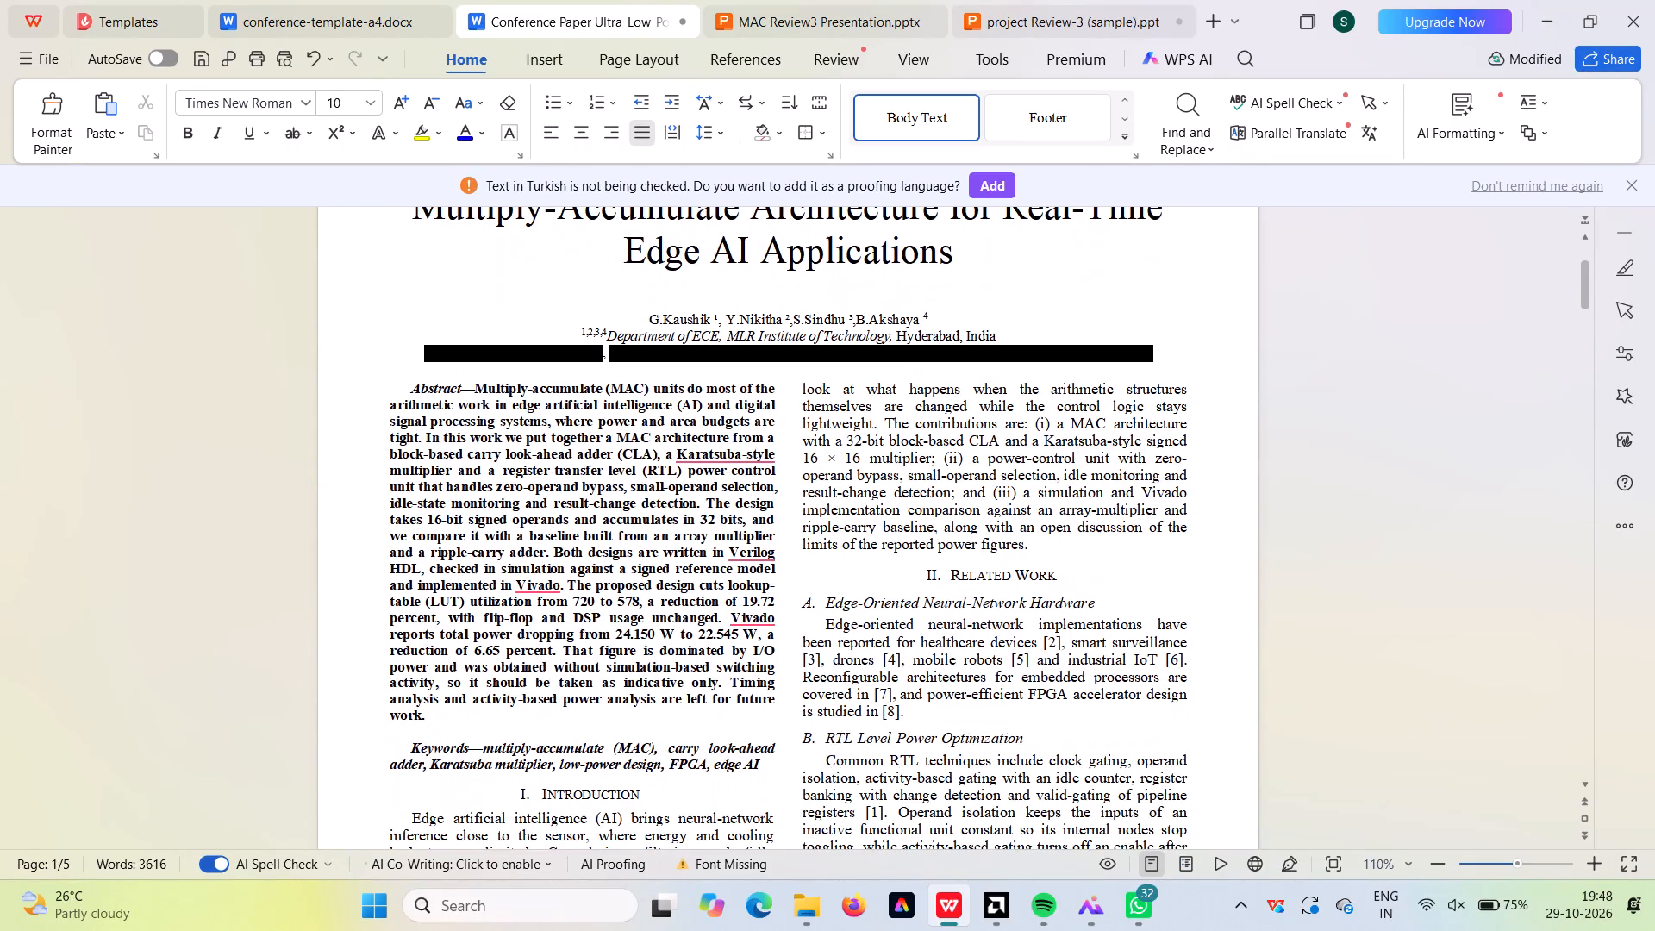
scroll(921, 663, down, 6)
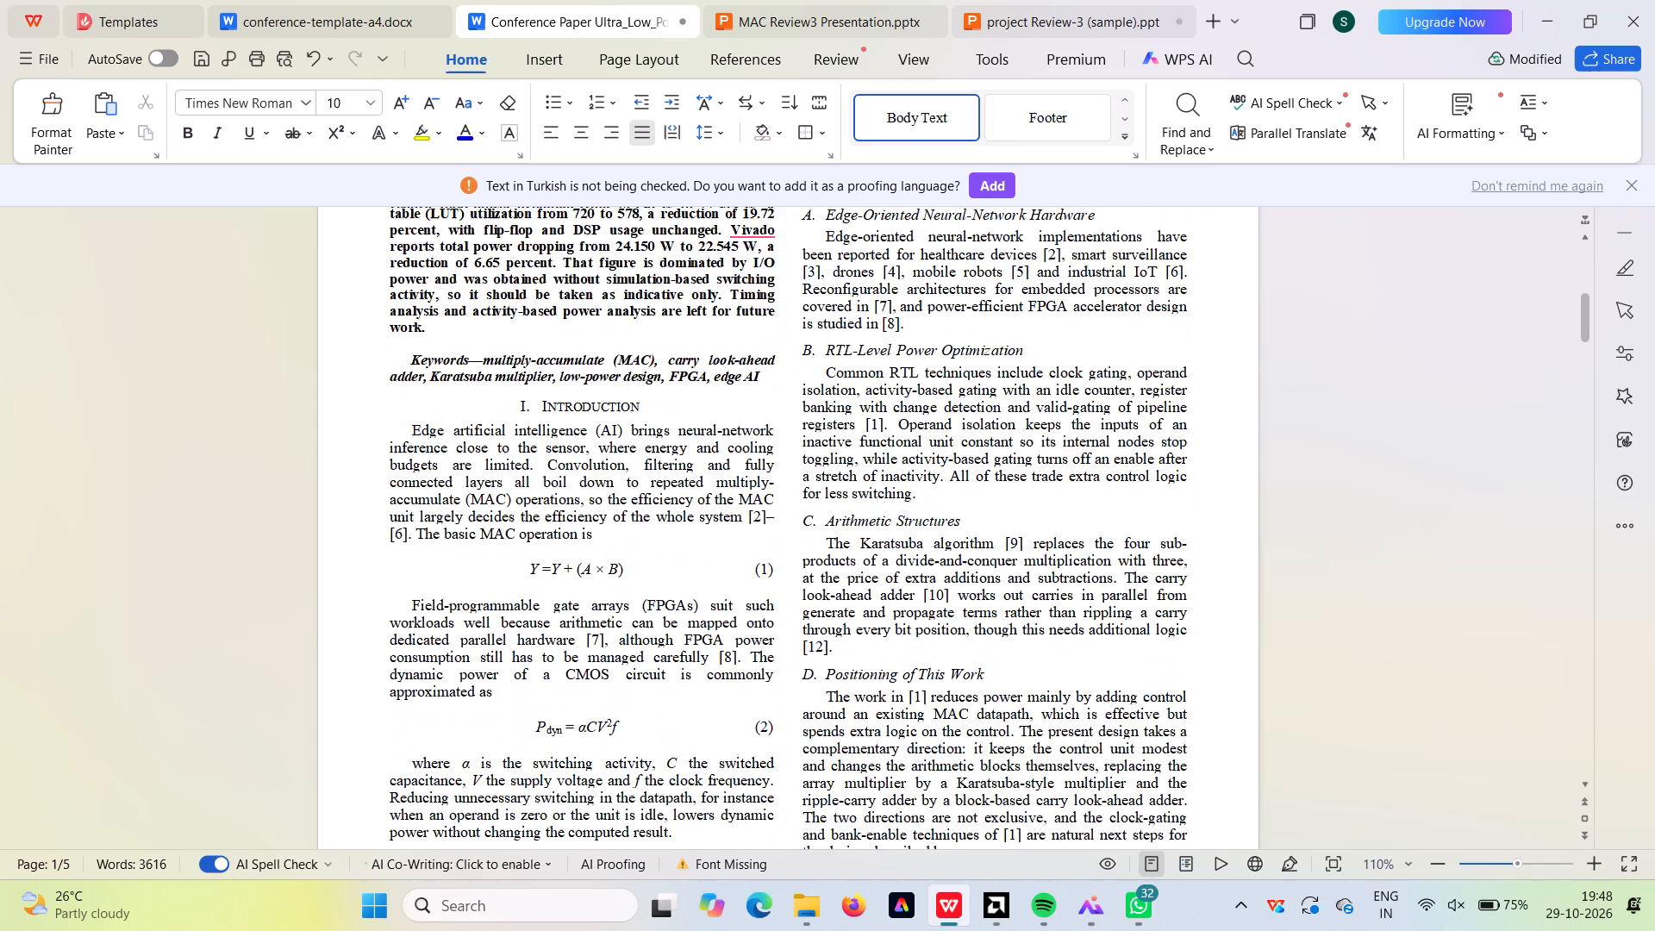
scroll(921, 663, down, 2)
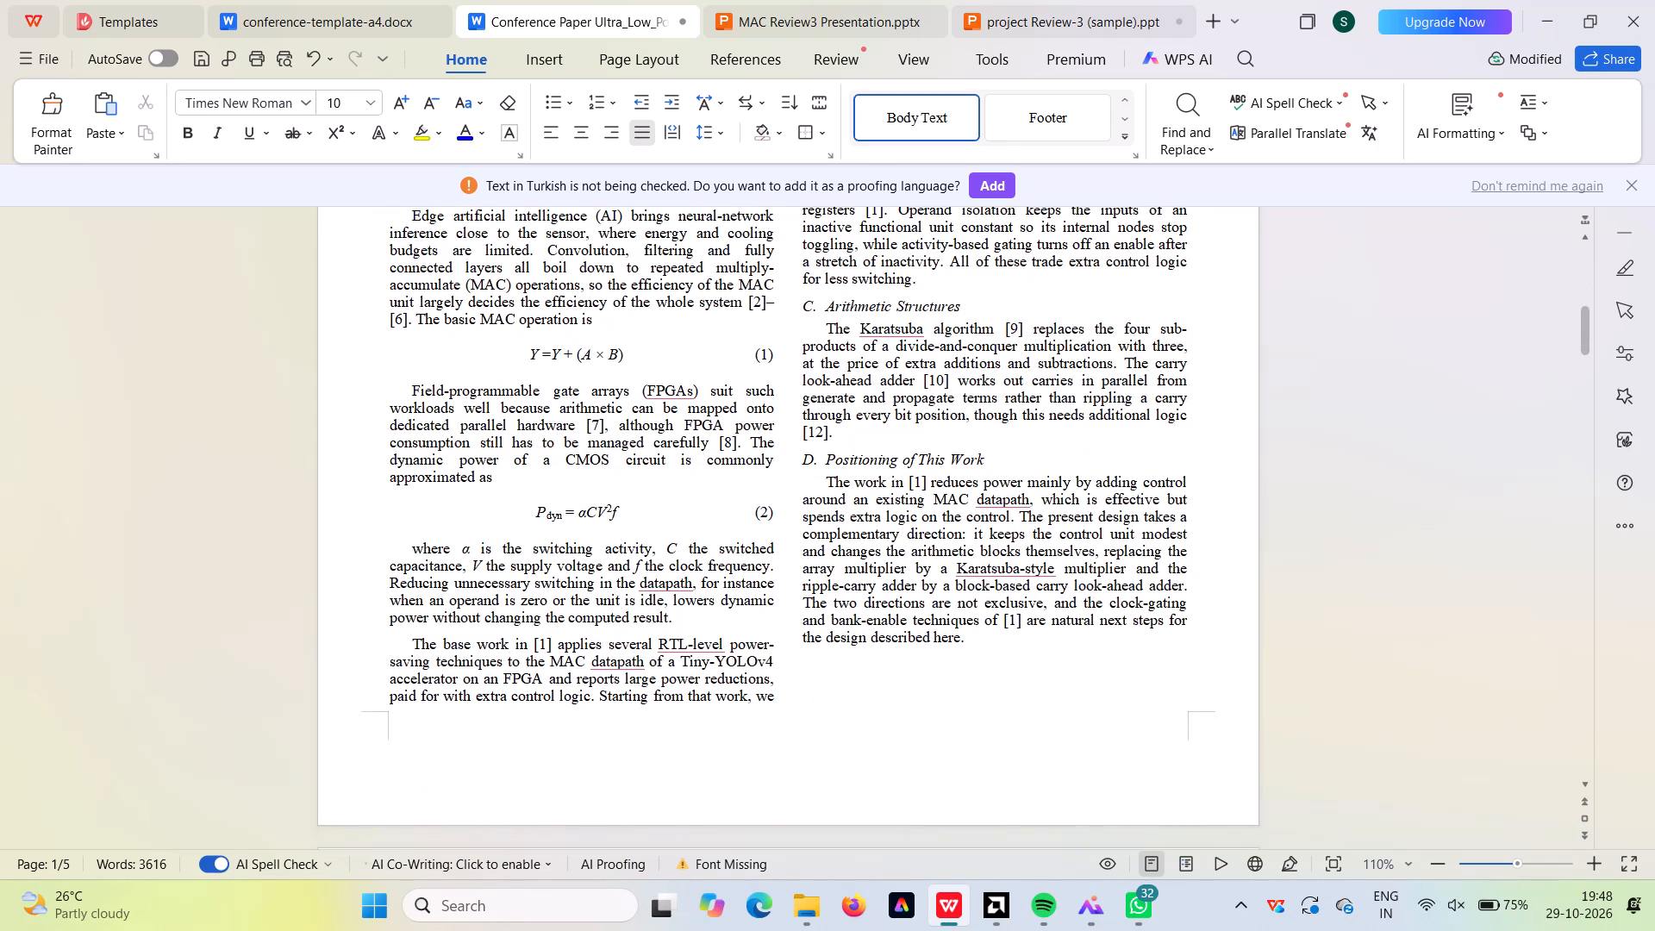
scroll(921, 663, up, 1)
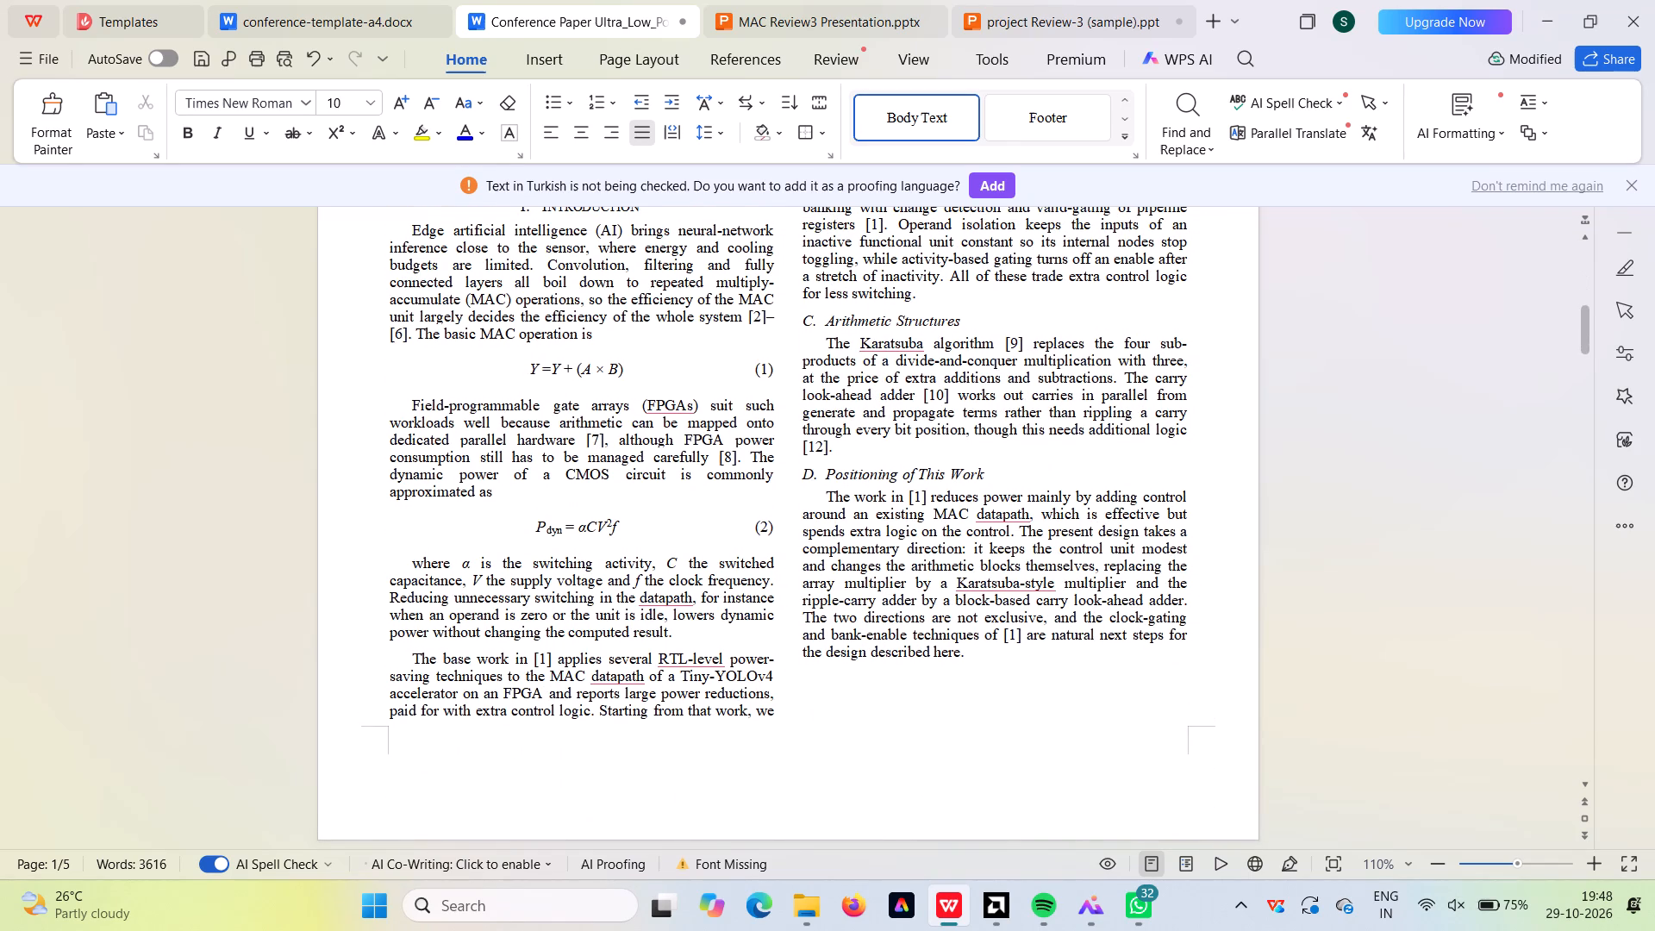
scroll(921, 663, up, 4)
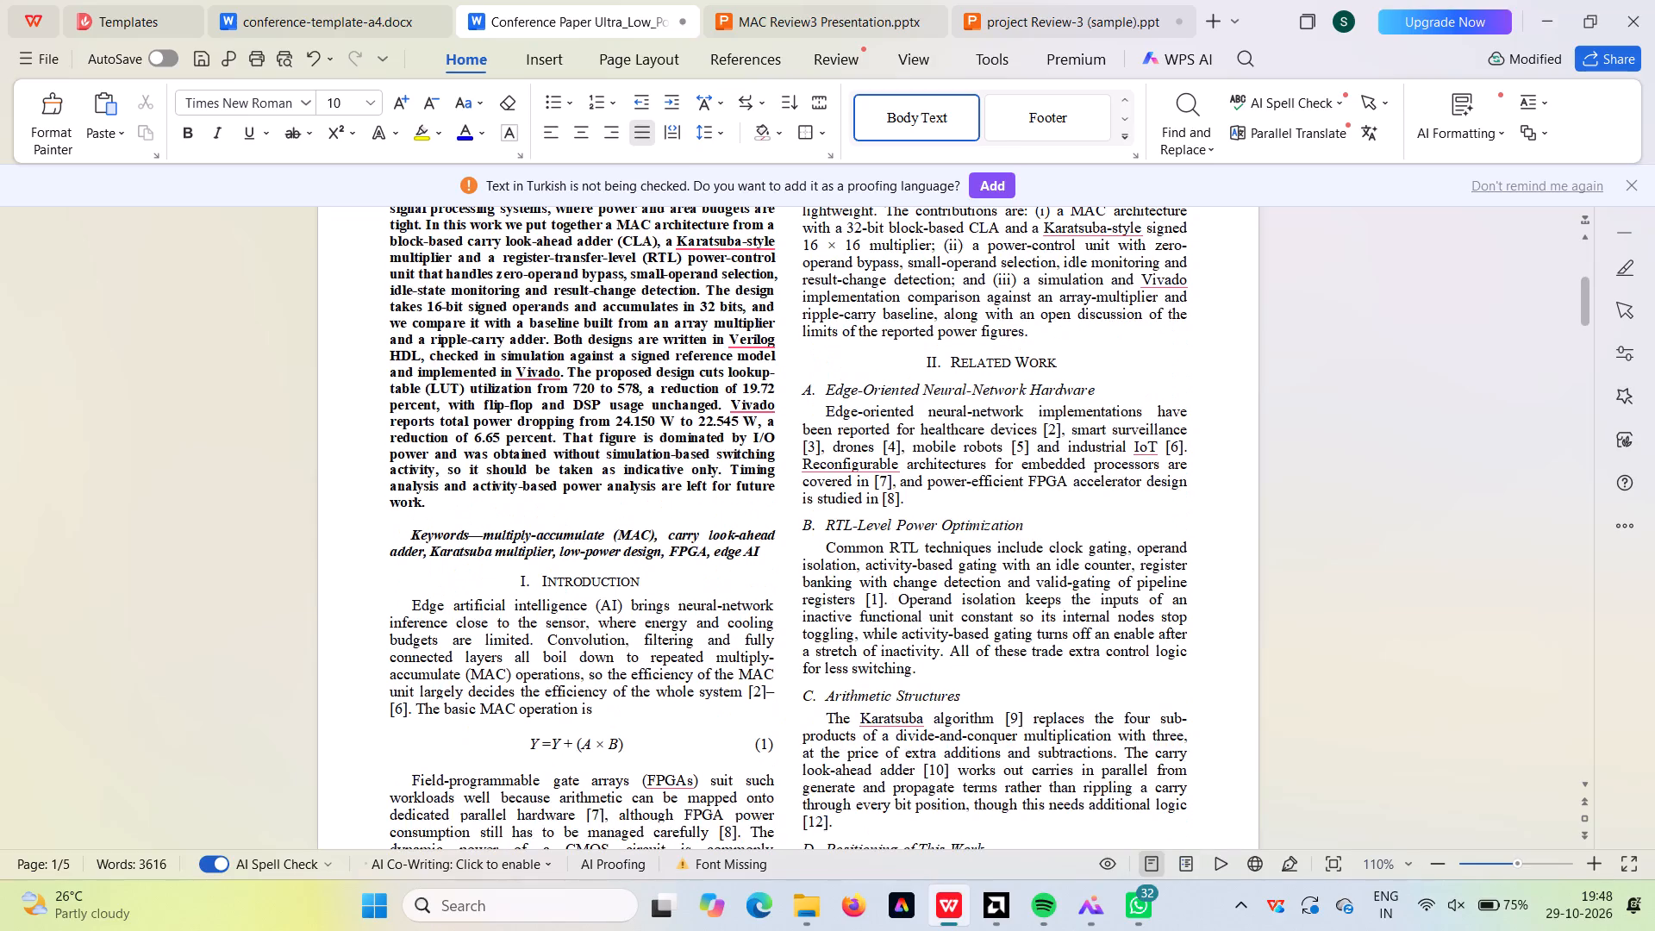
scroll(921, 663, up, 3)
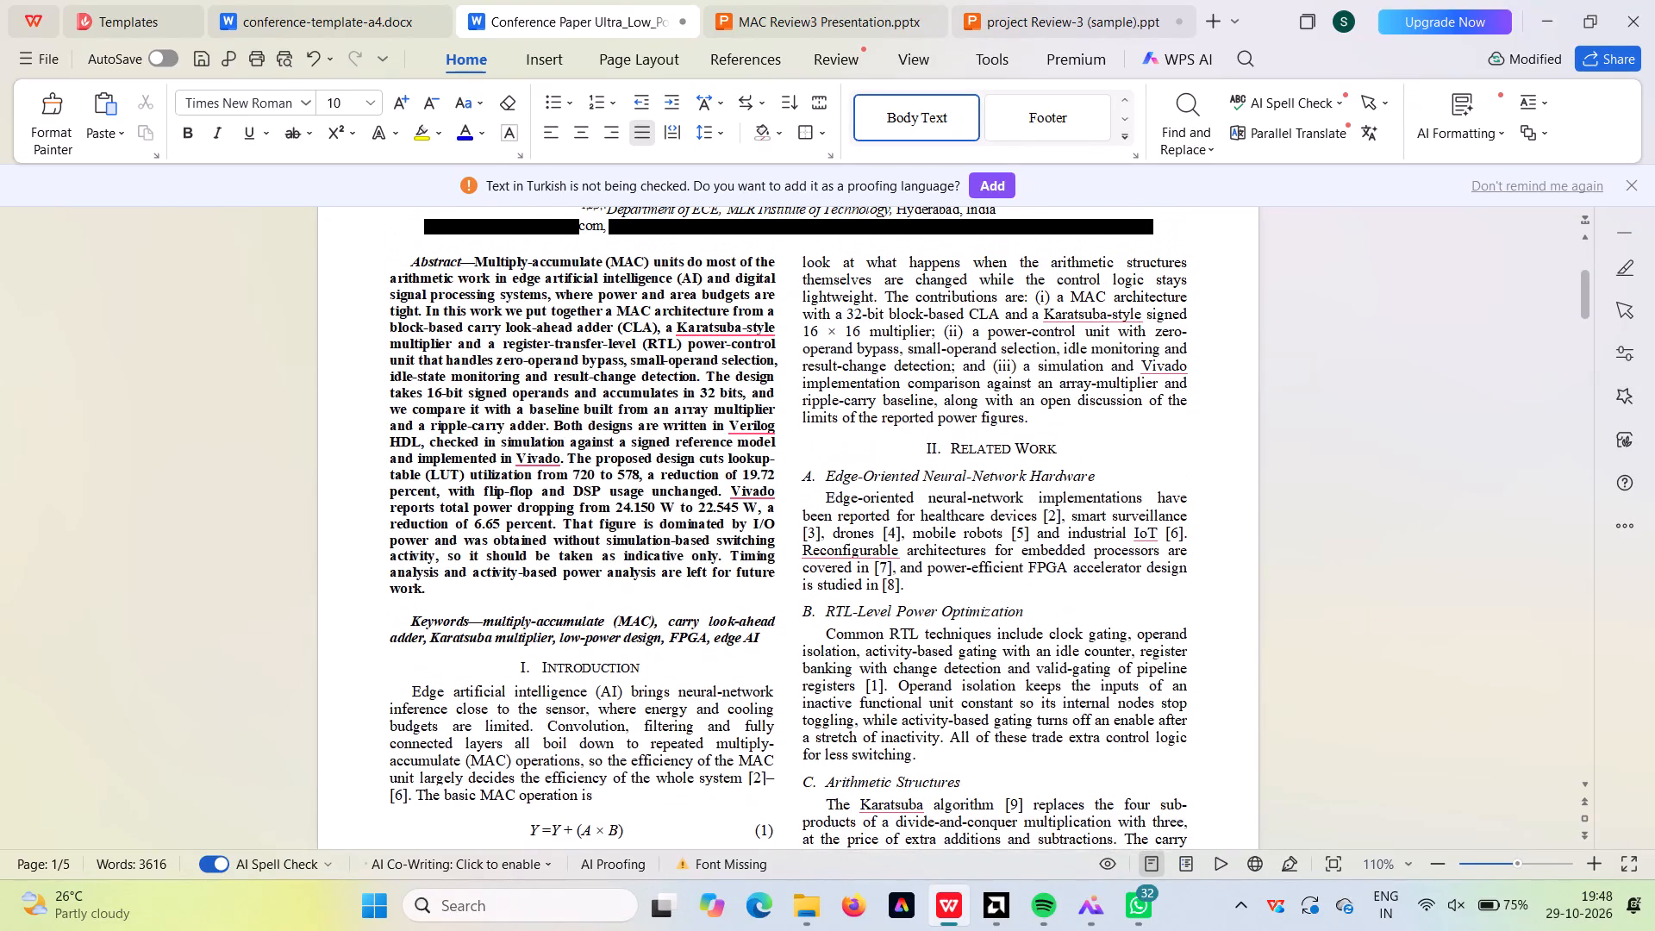
scroll(921, 663, down, 2)
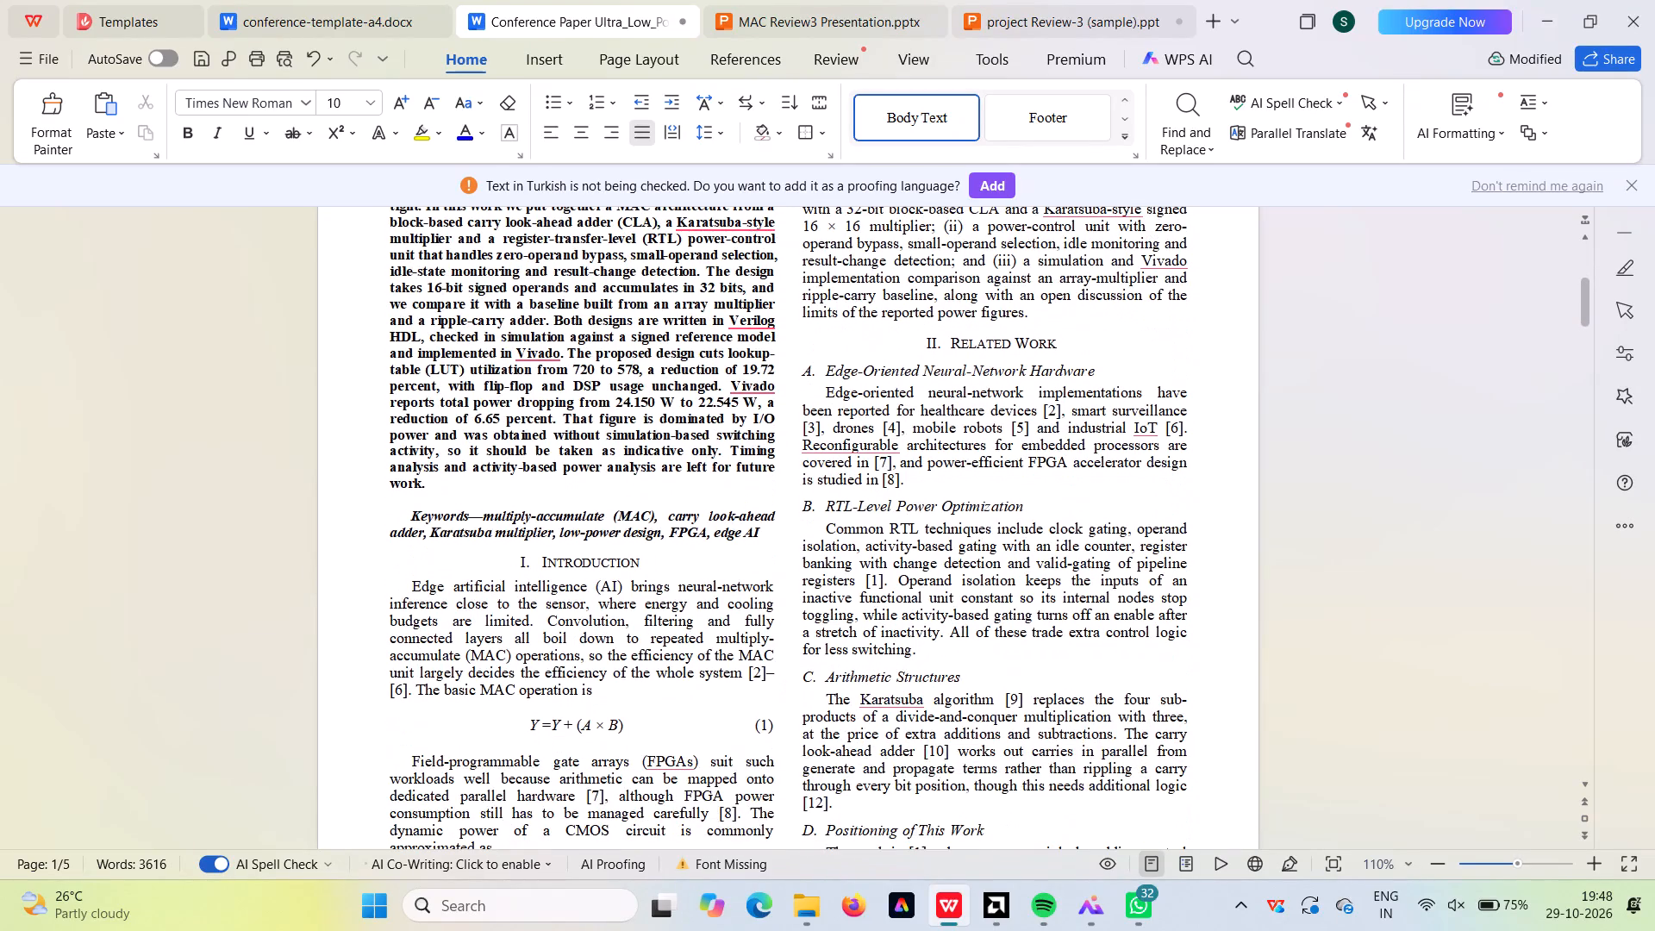
scroll(921, 663, down, 4)
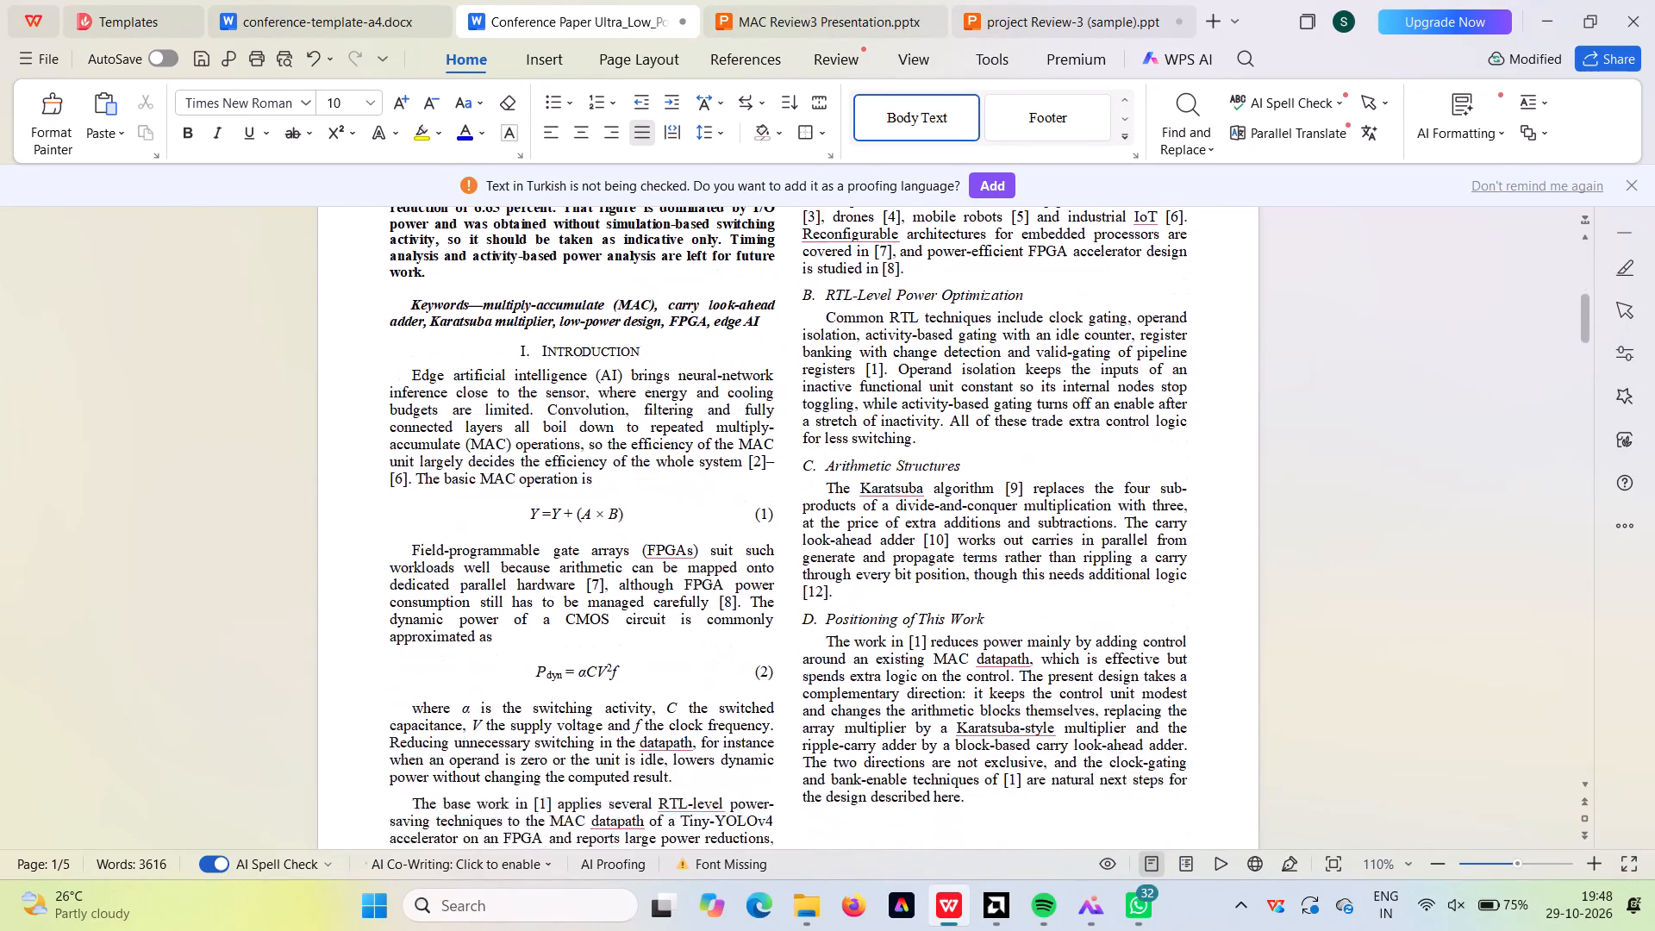
Review page 2, checking the Proposed MAC Architecture section, the Fig. 1 block diagram, equations (3) to (9) and the Interface and Principal Signals text.
scroll(921, 663, down, 5)
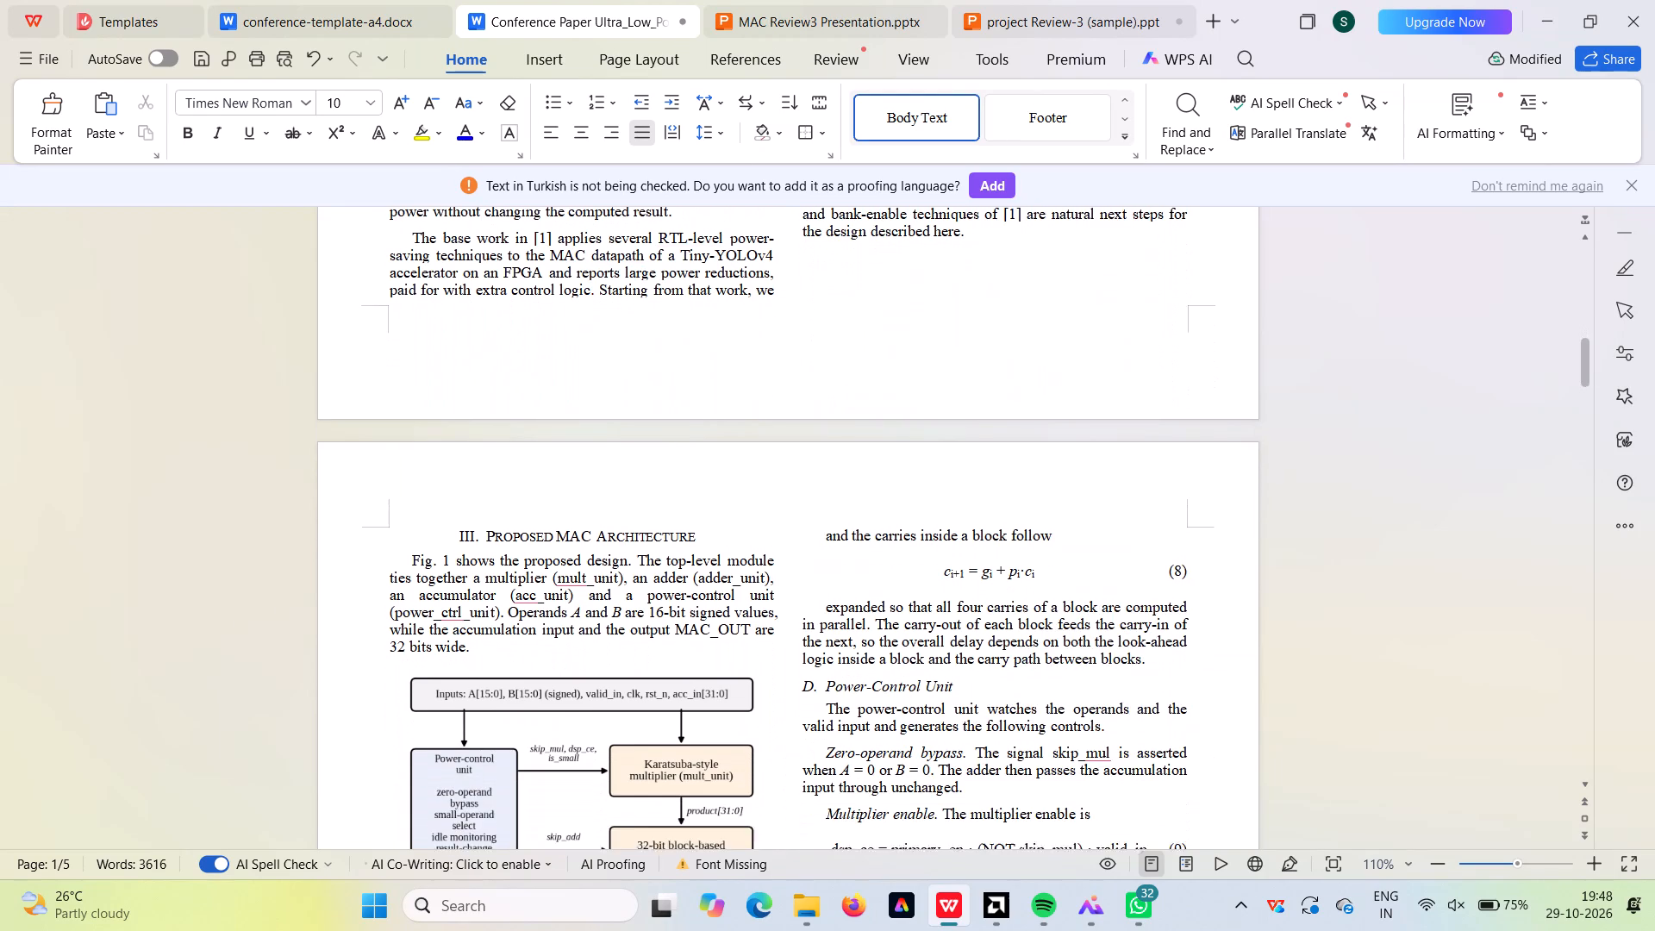
scroll(921, 663, down, 2)
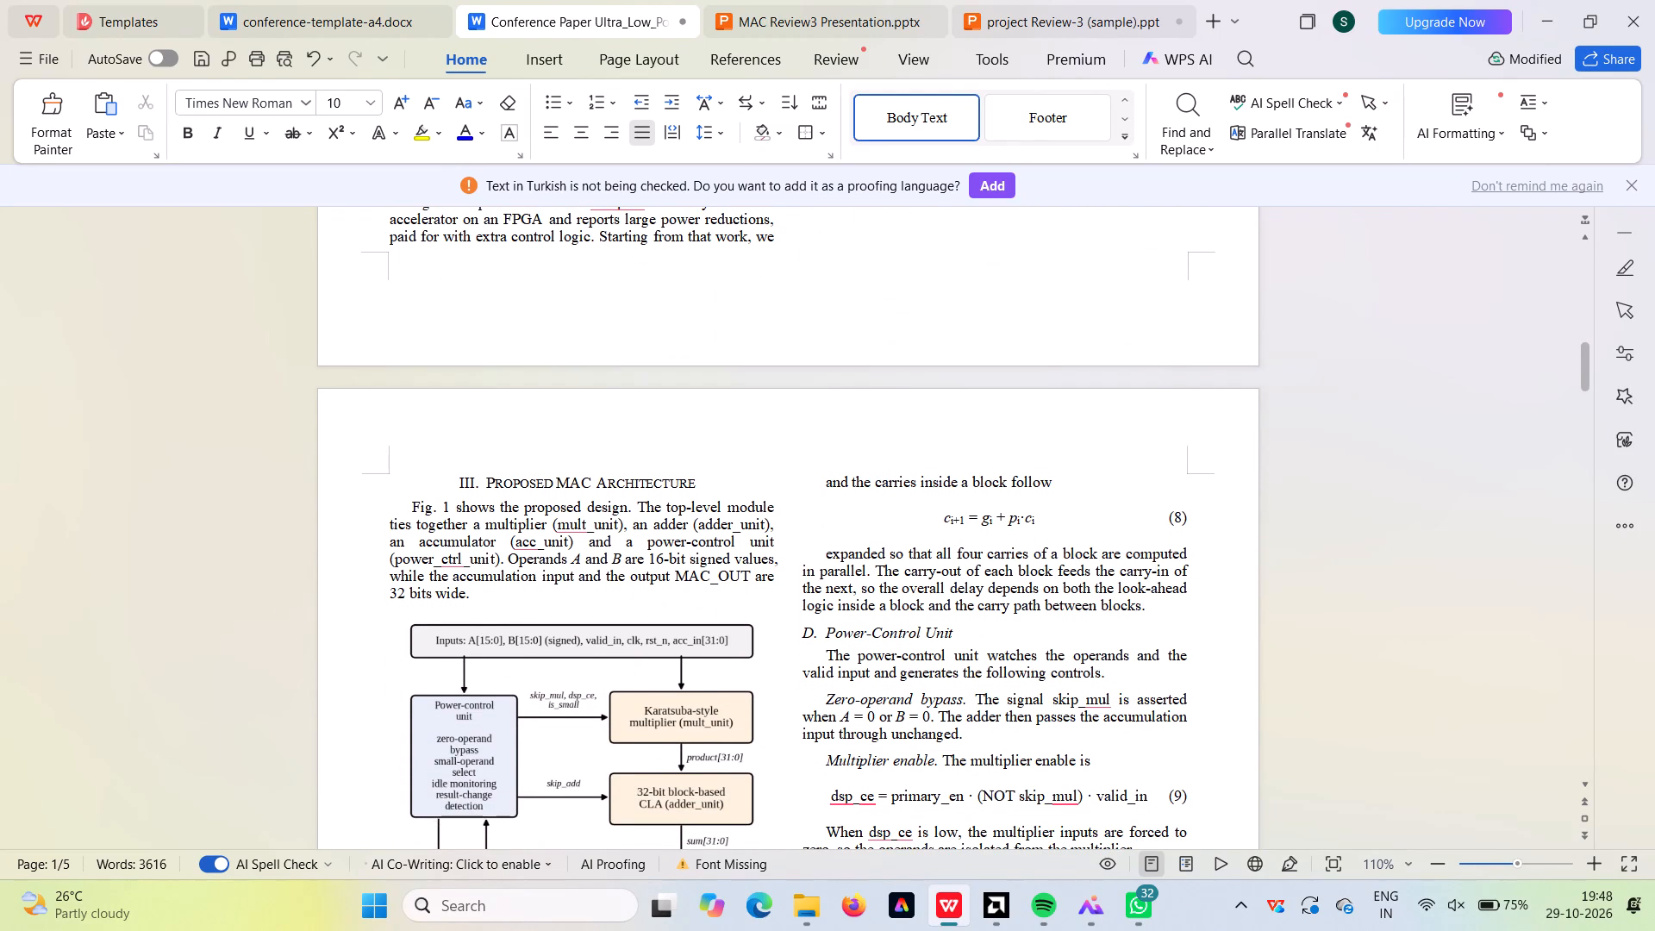
scroll(921, 663, down, 3)
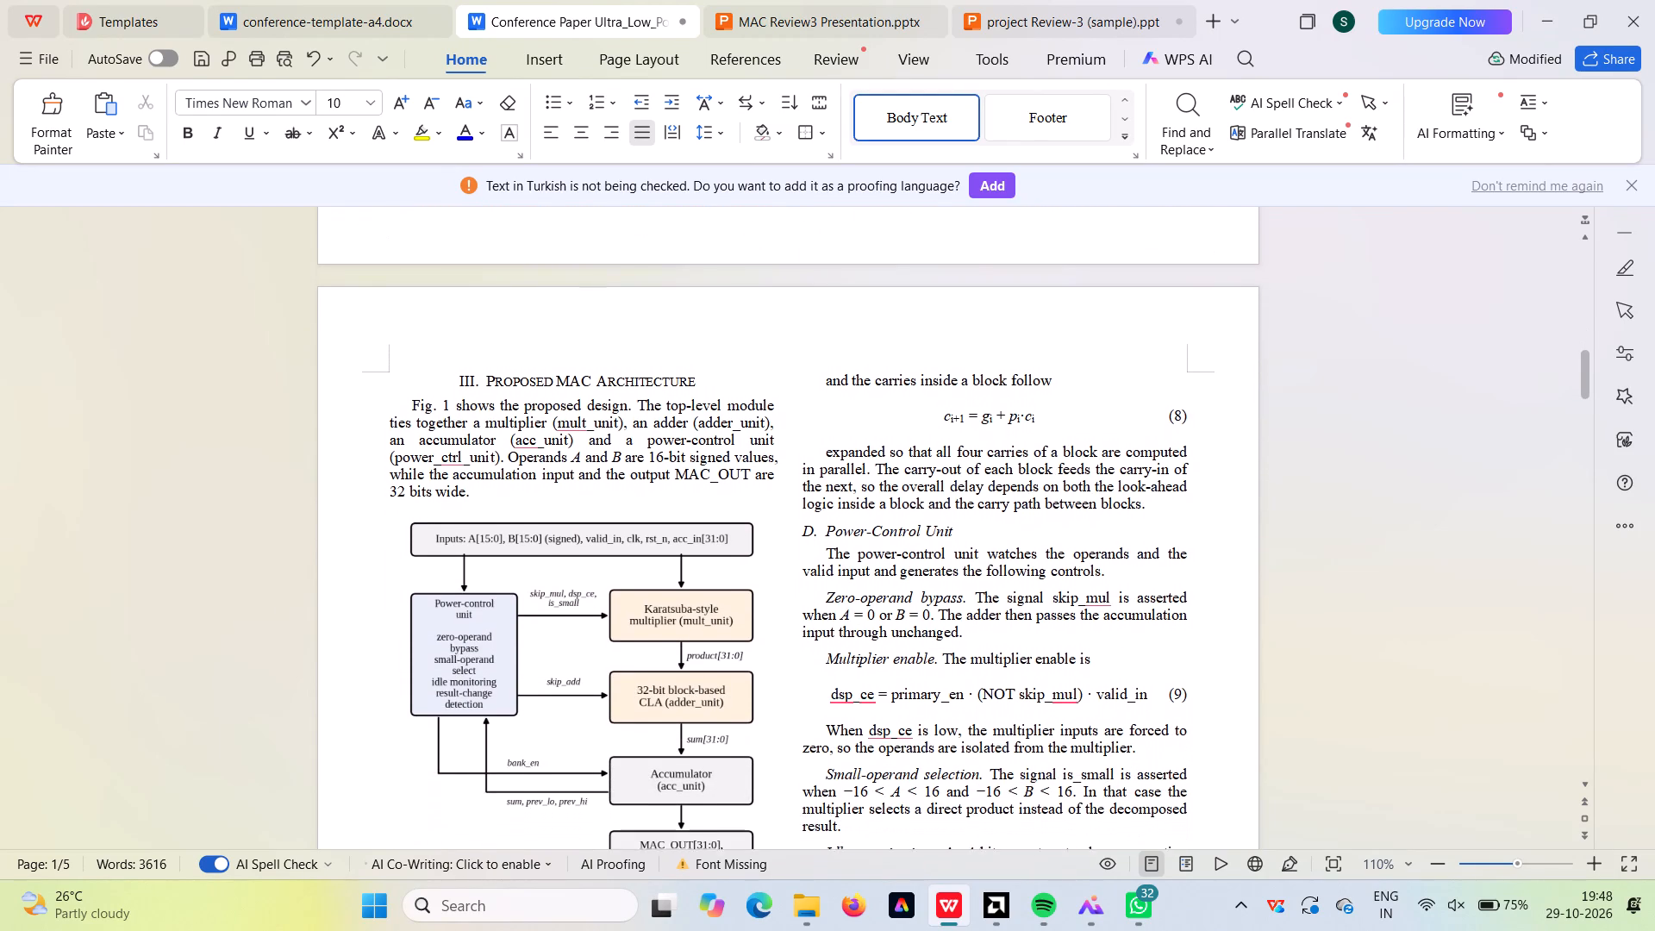
scroll(921, 663, down, 3)
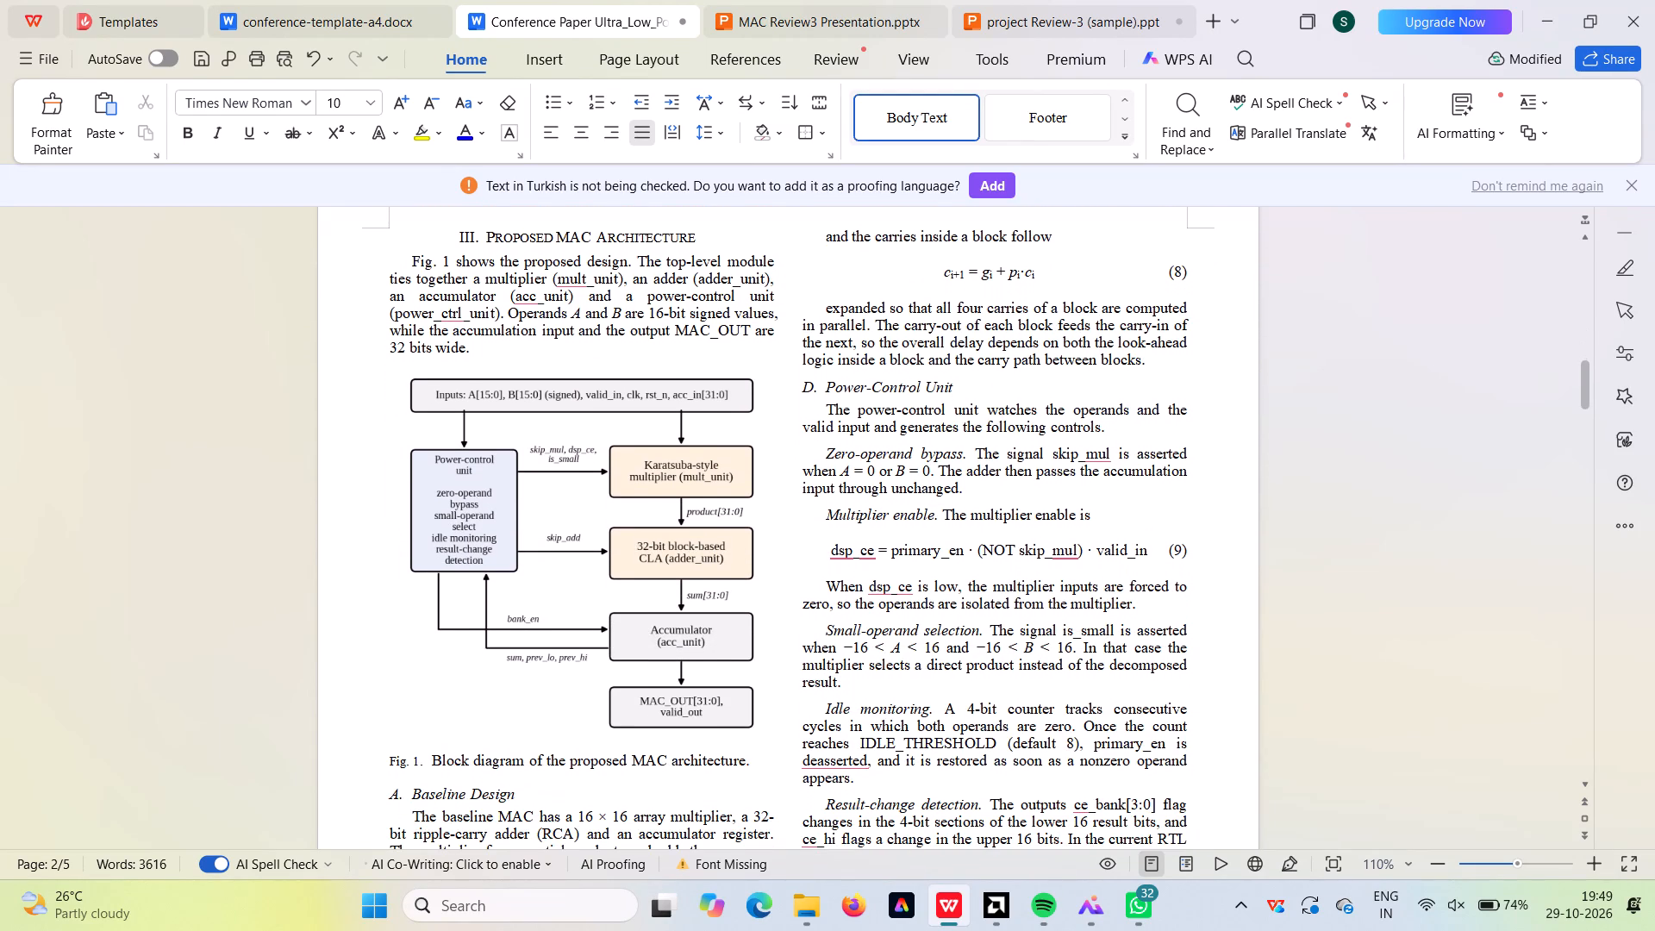
scroll(921, 663, down, 2)
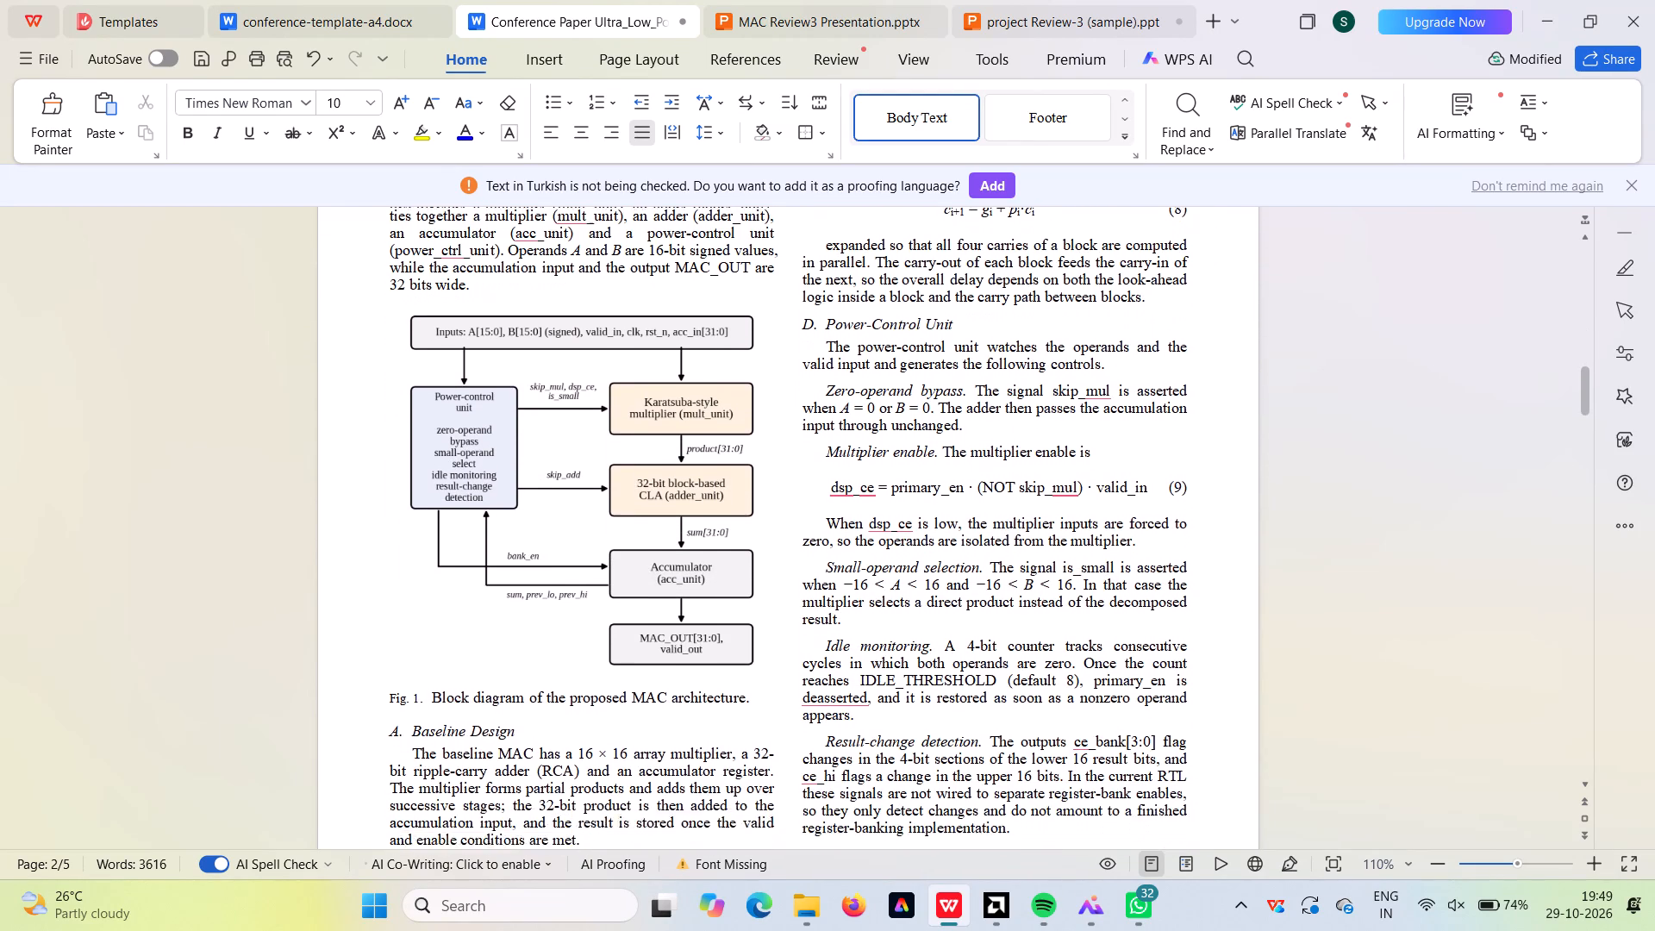
scroll(921, 663, down, 3)
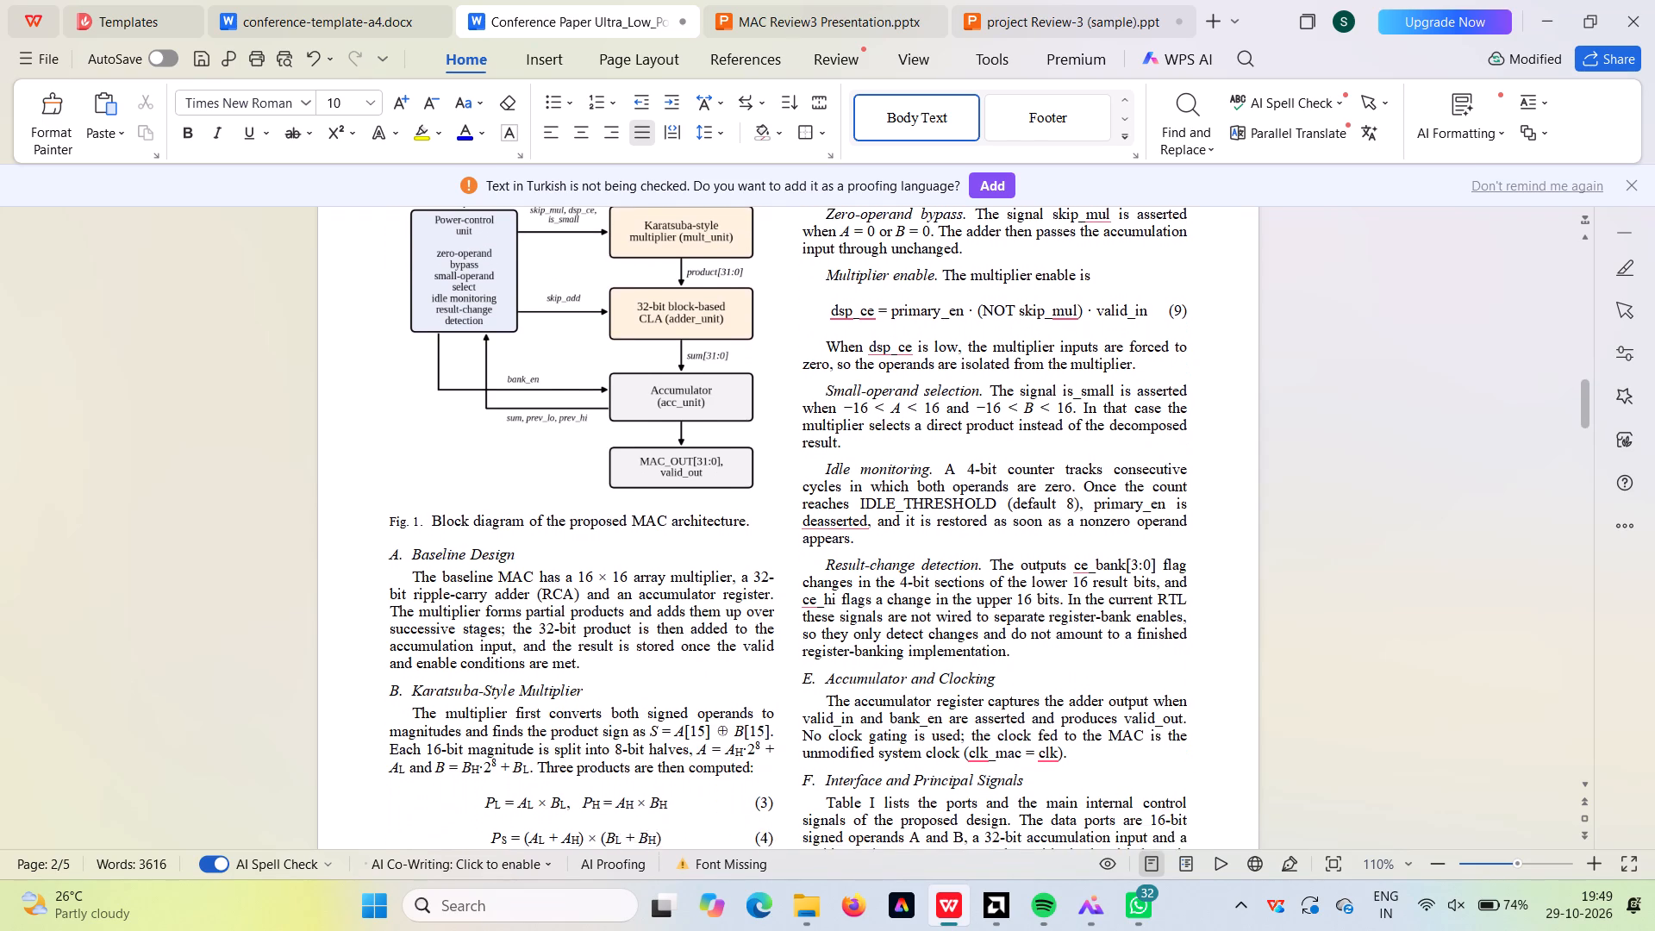
scroll(921, 663, down, 4)
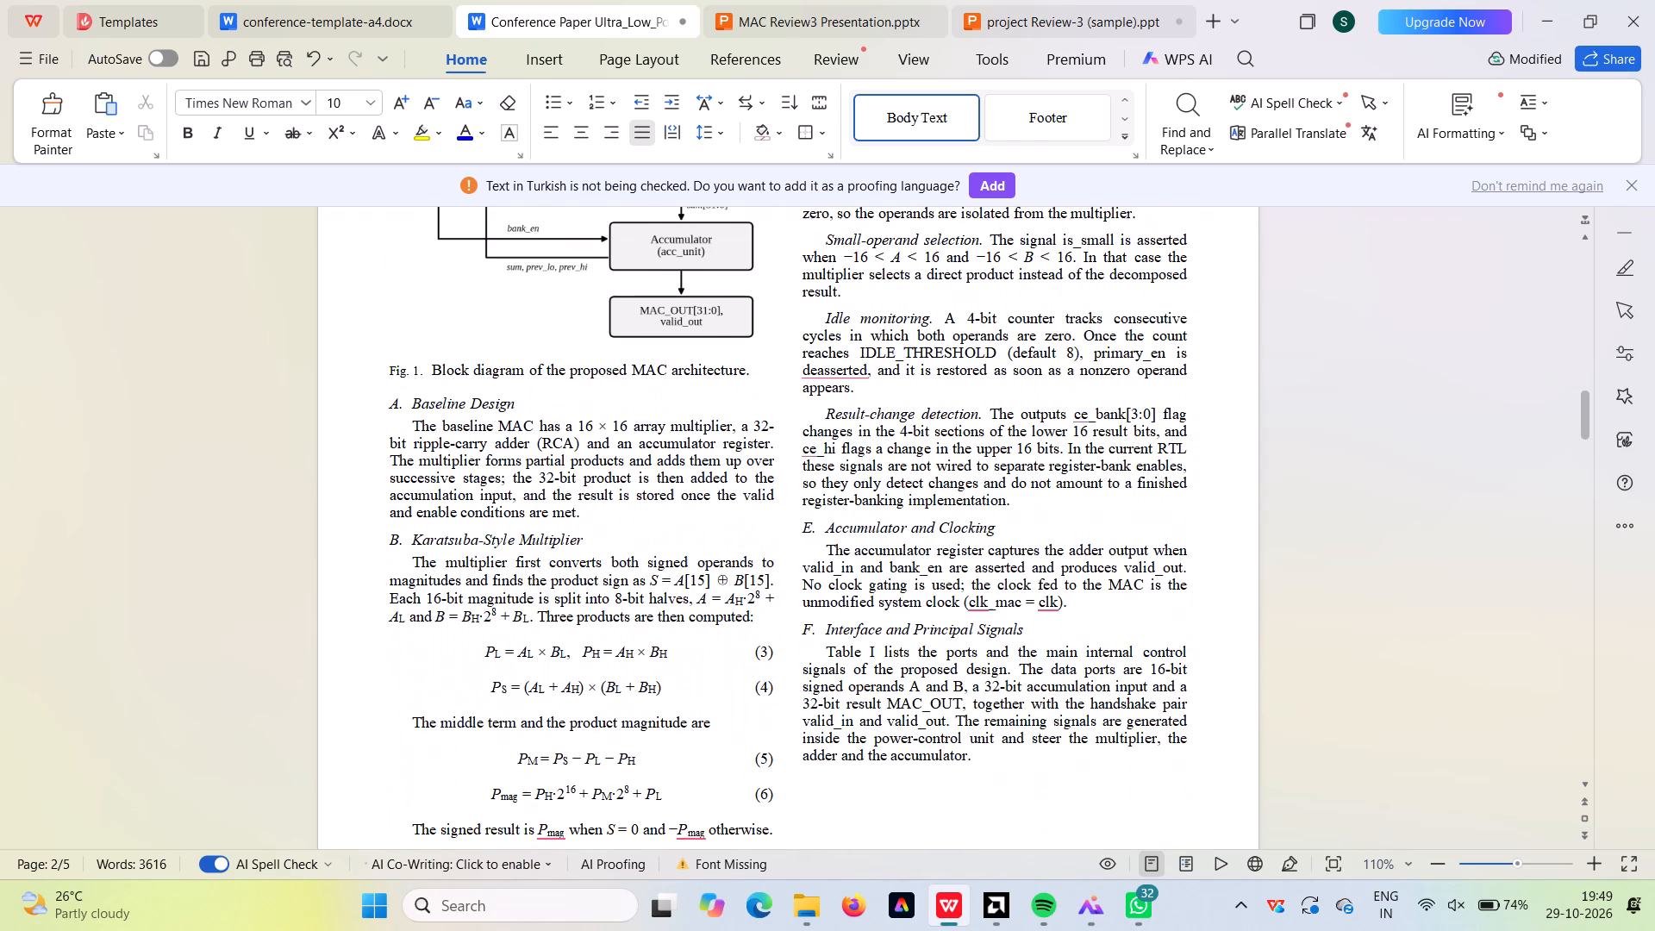
scroll(921, 663, down, 3)
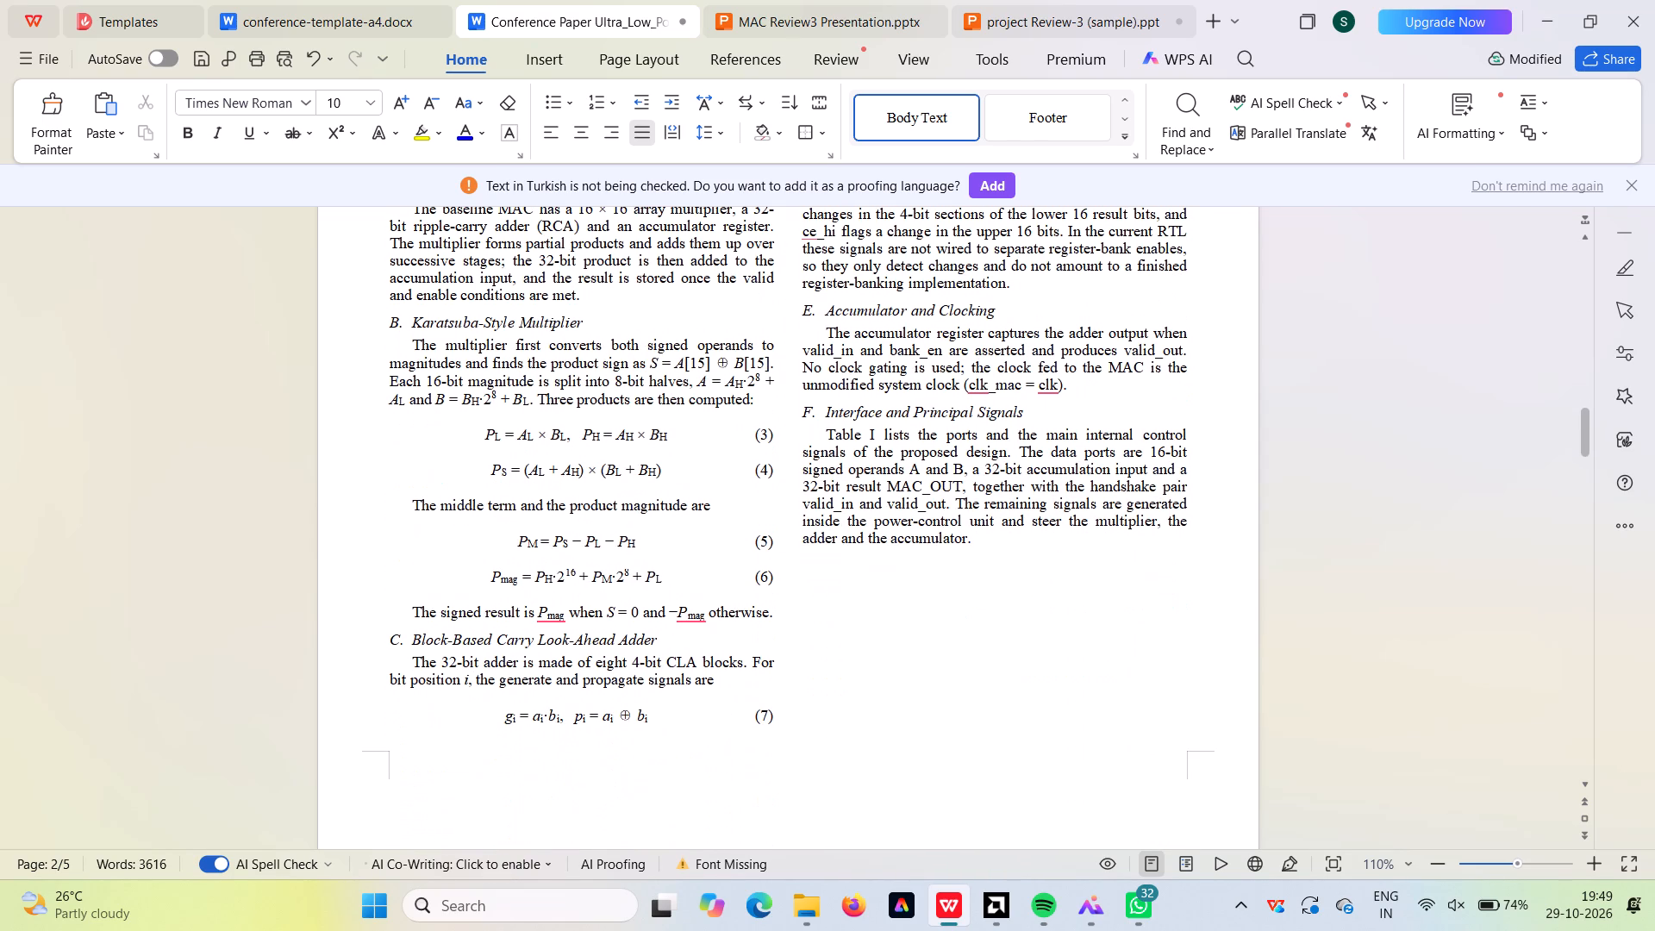
scroll(921, 663, up, 4)
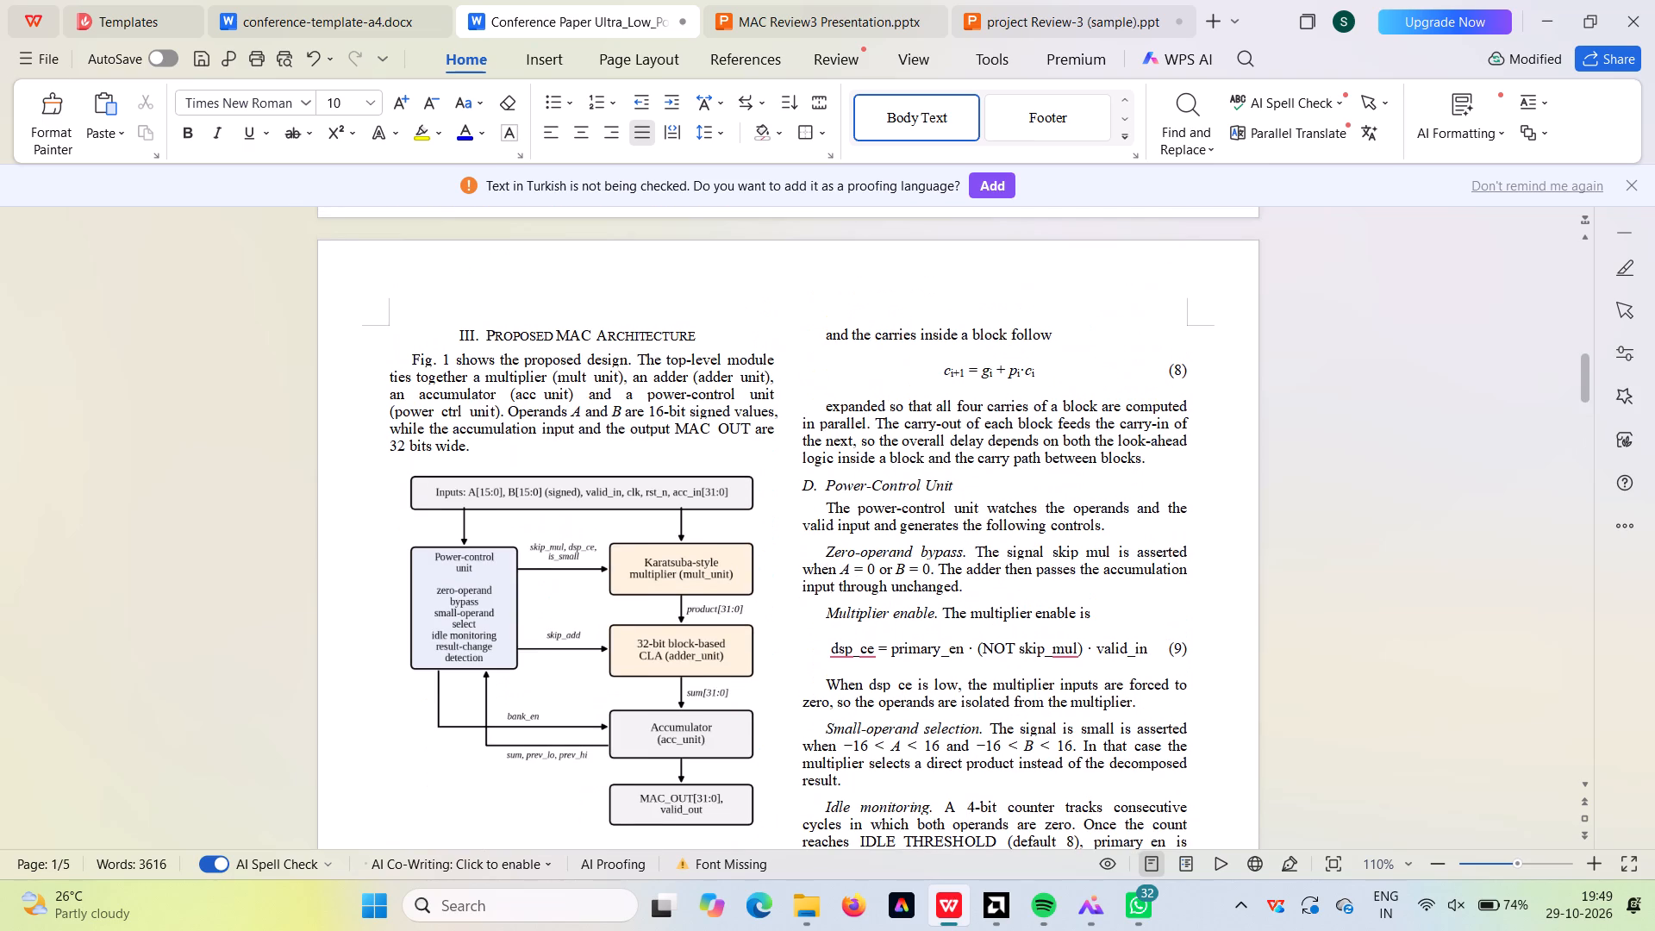
scroll(921, 663, down, 1)
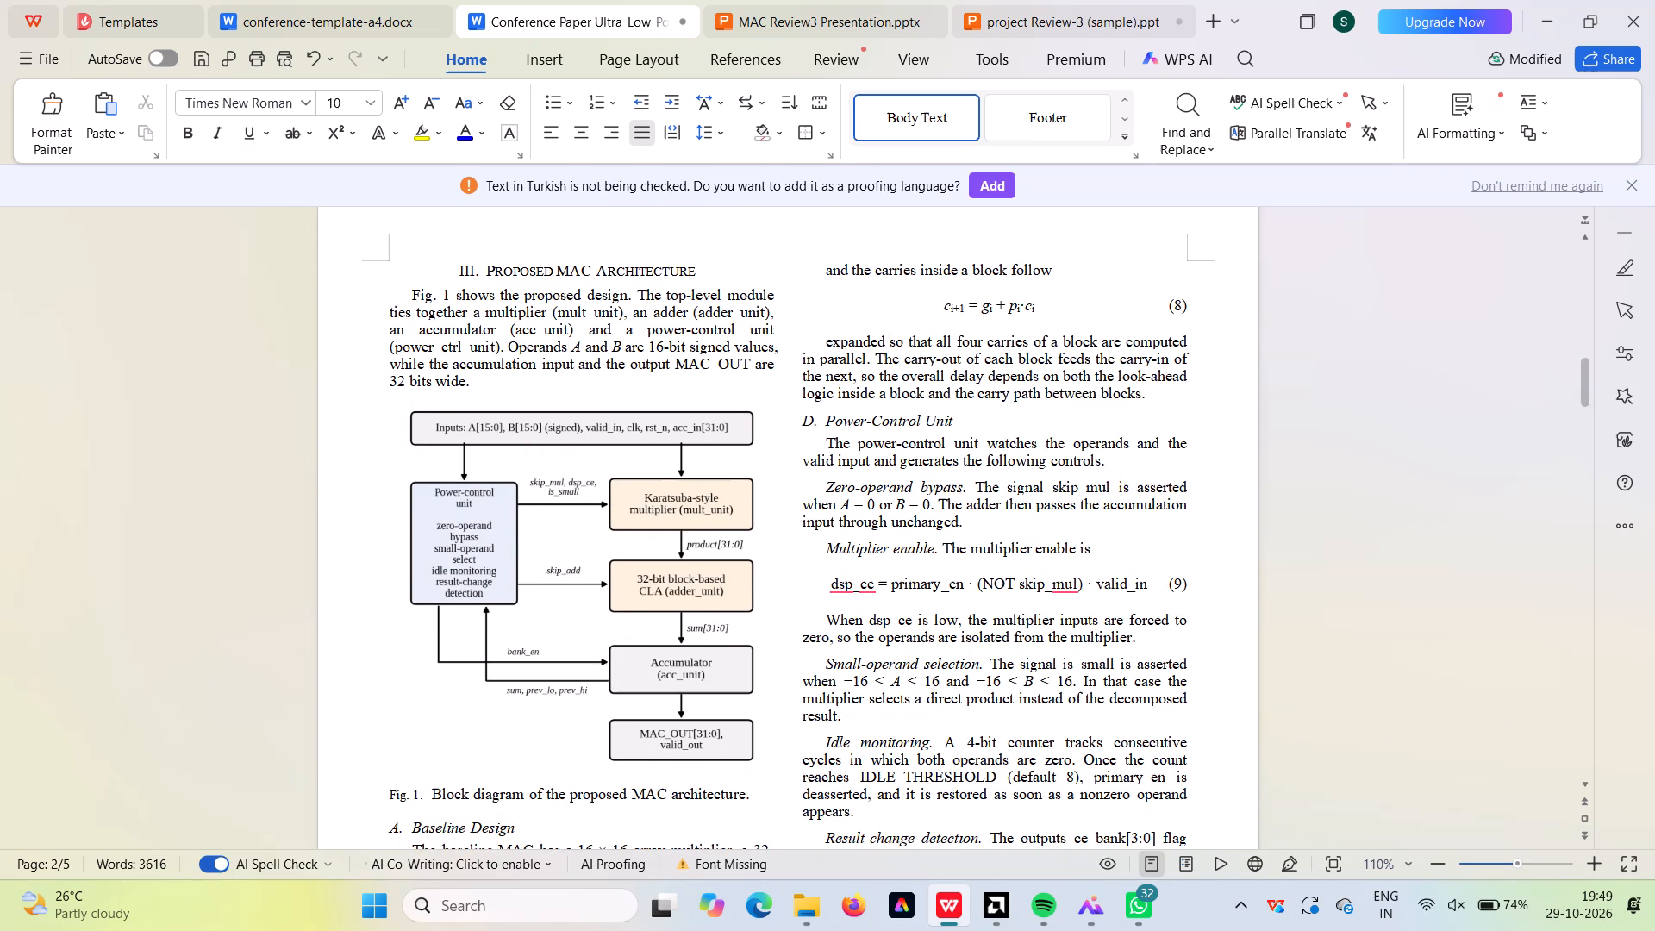
scroll(921, 663, down, 2)
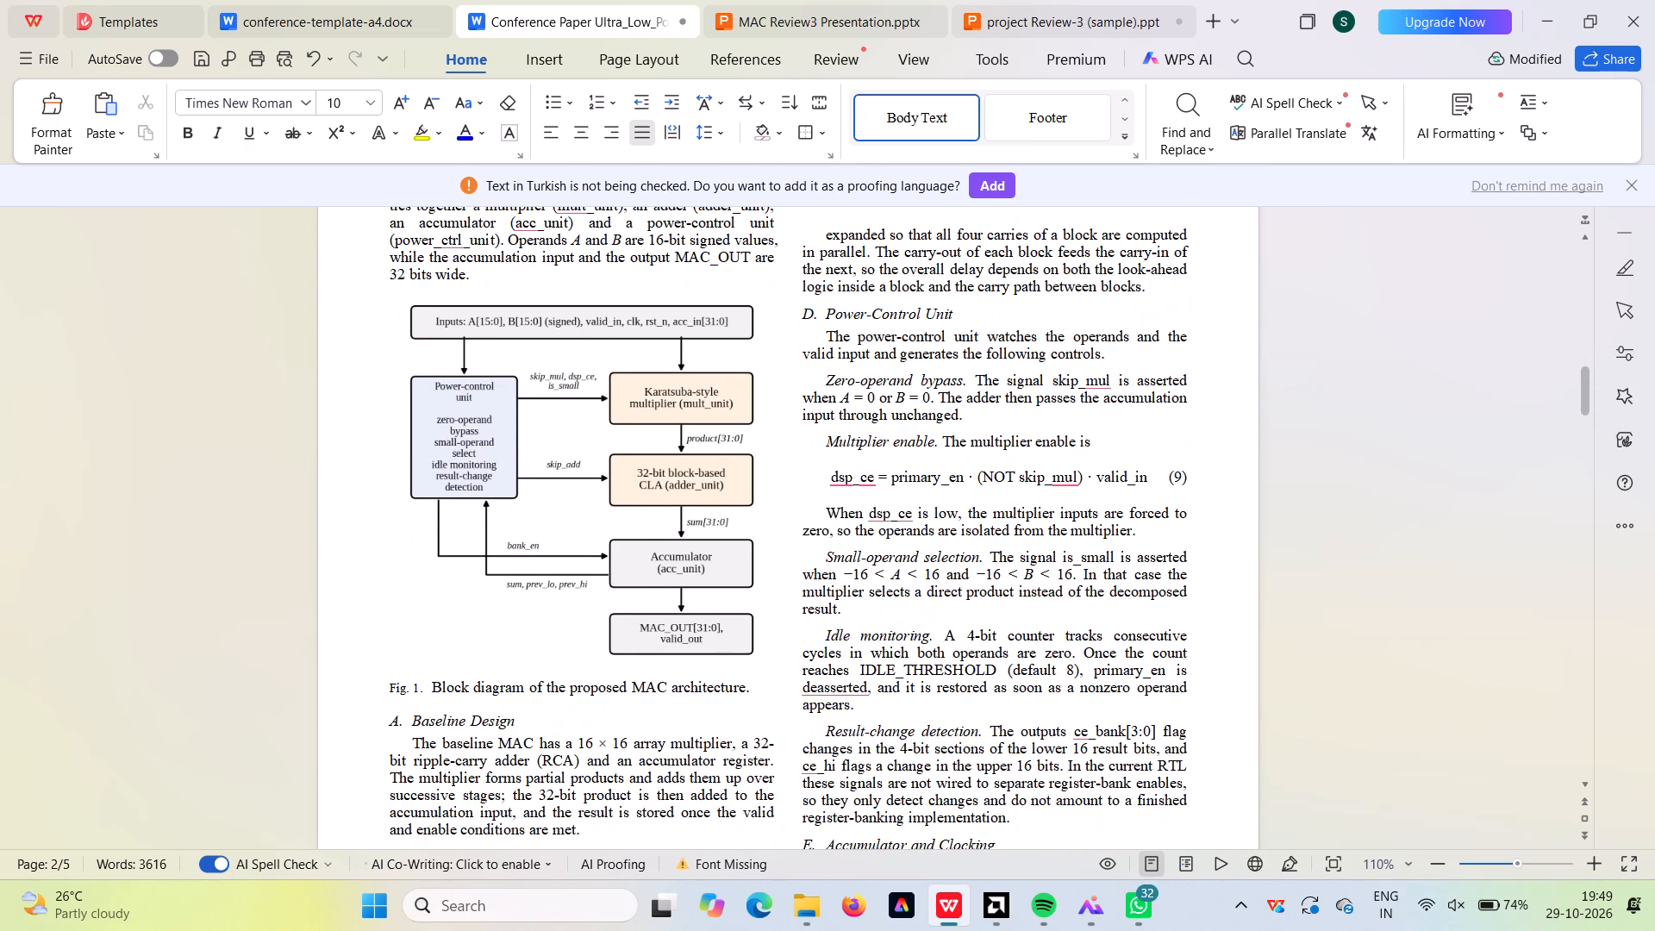
scroll(921, 663, down, 2)
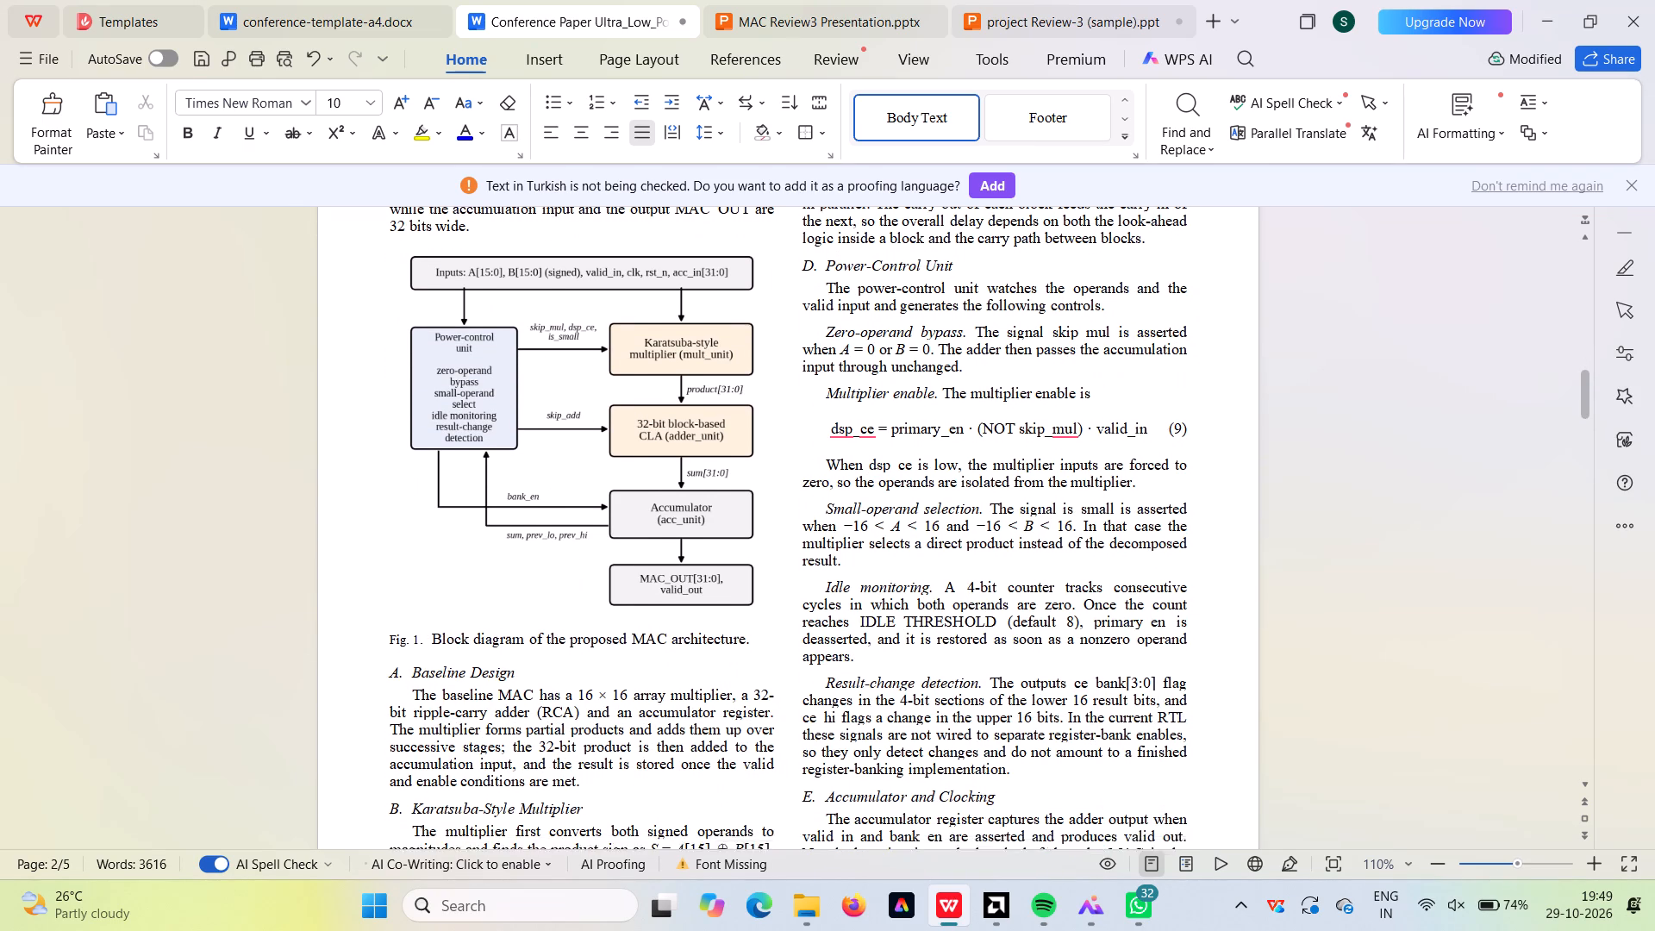
scroll(921, 663, down, 2)
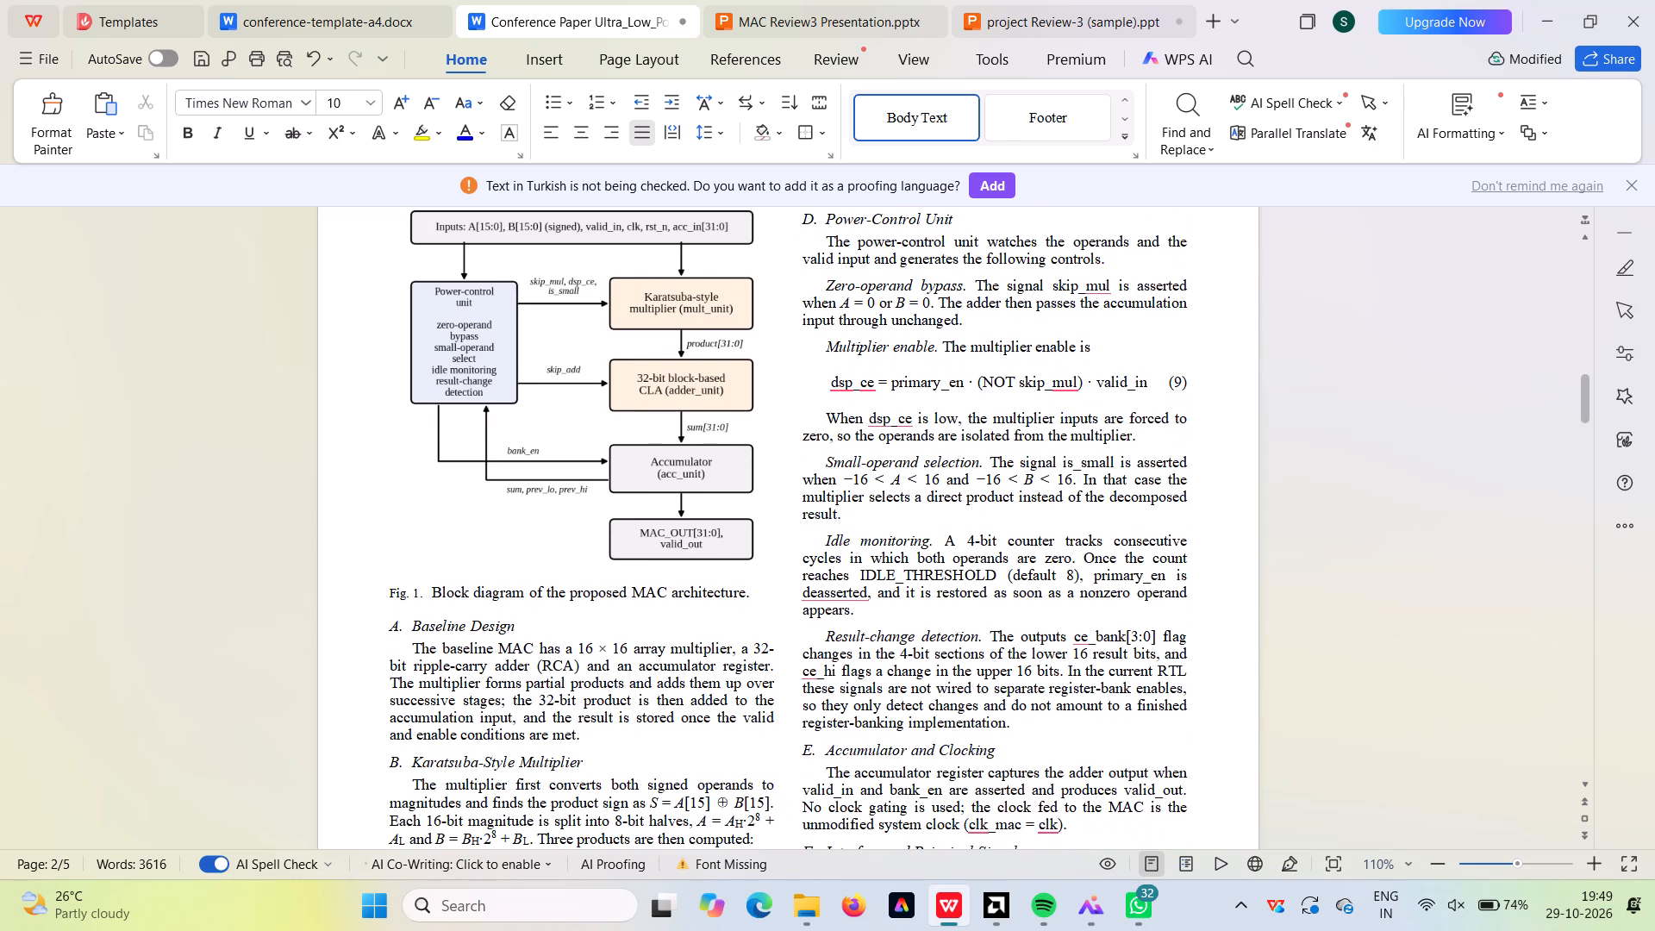
scroll(921, 663, down, 3)
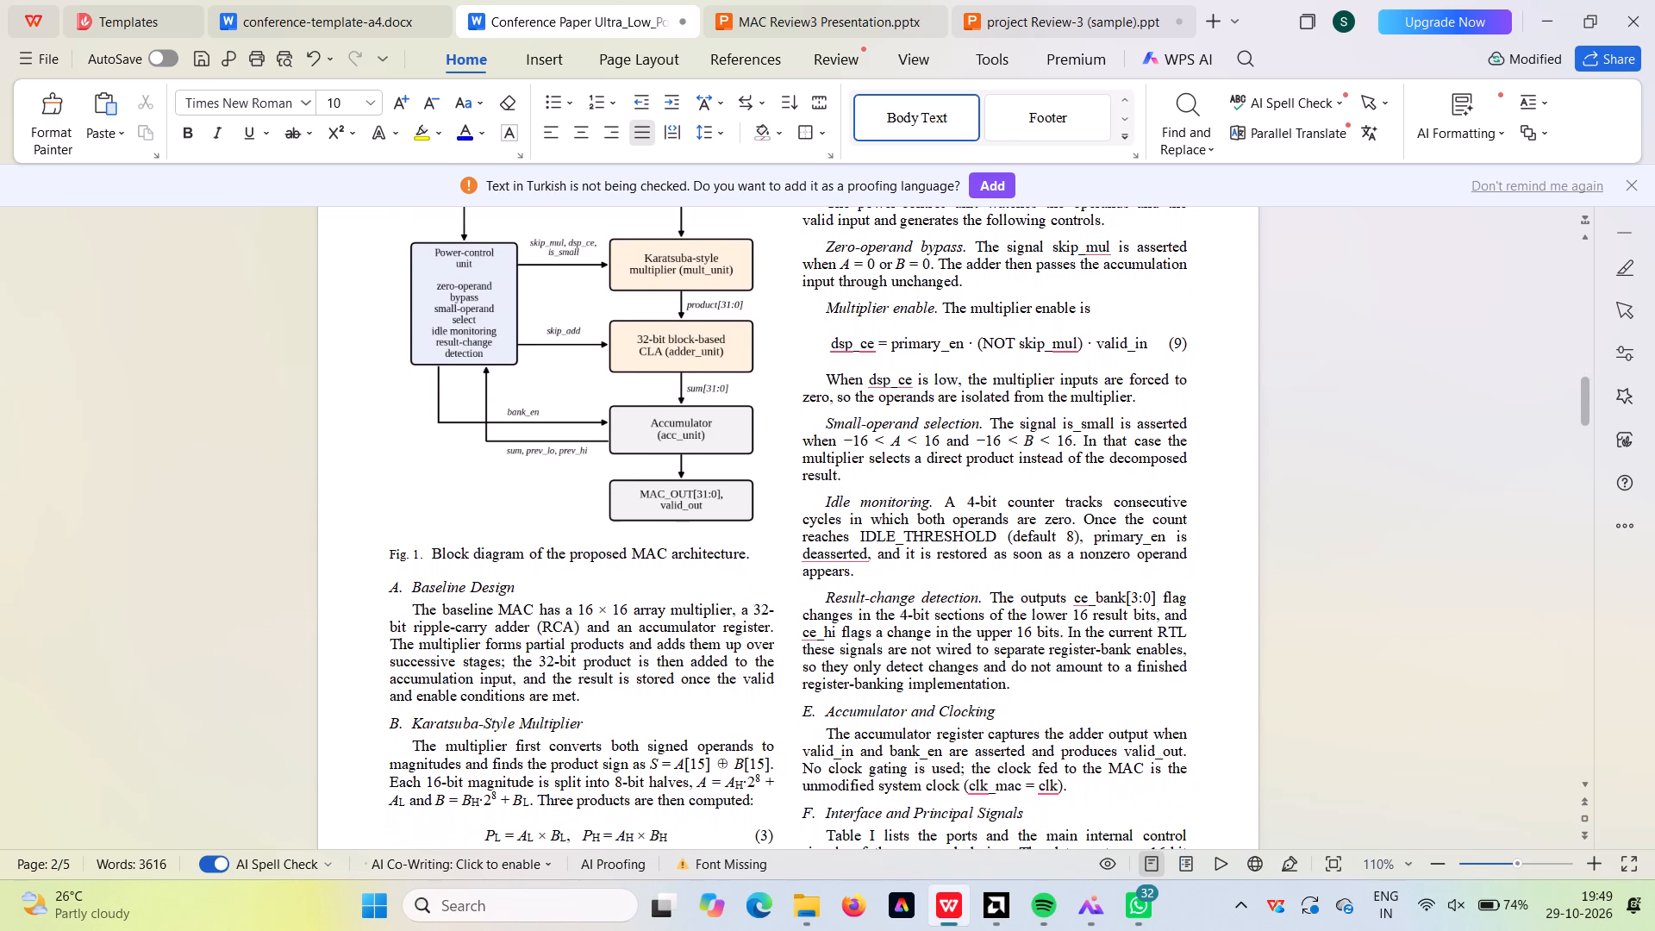
scroll(921, 663, down, 3)
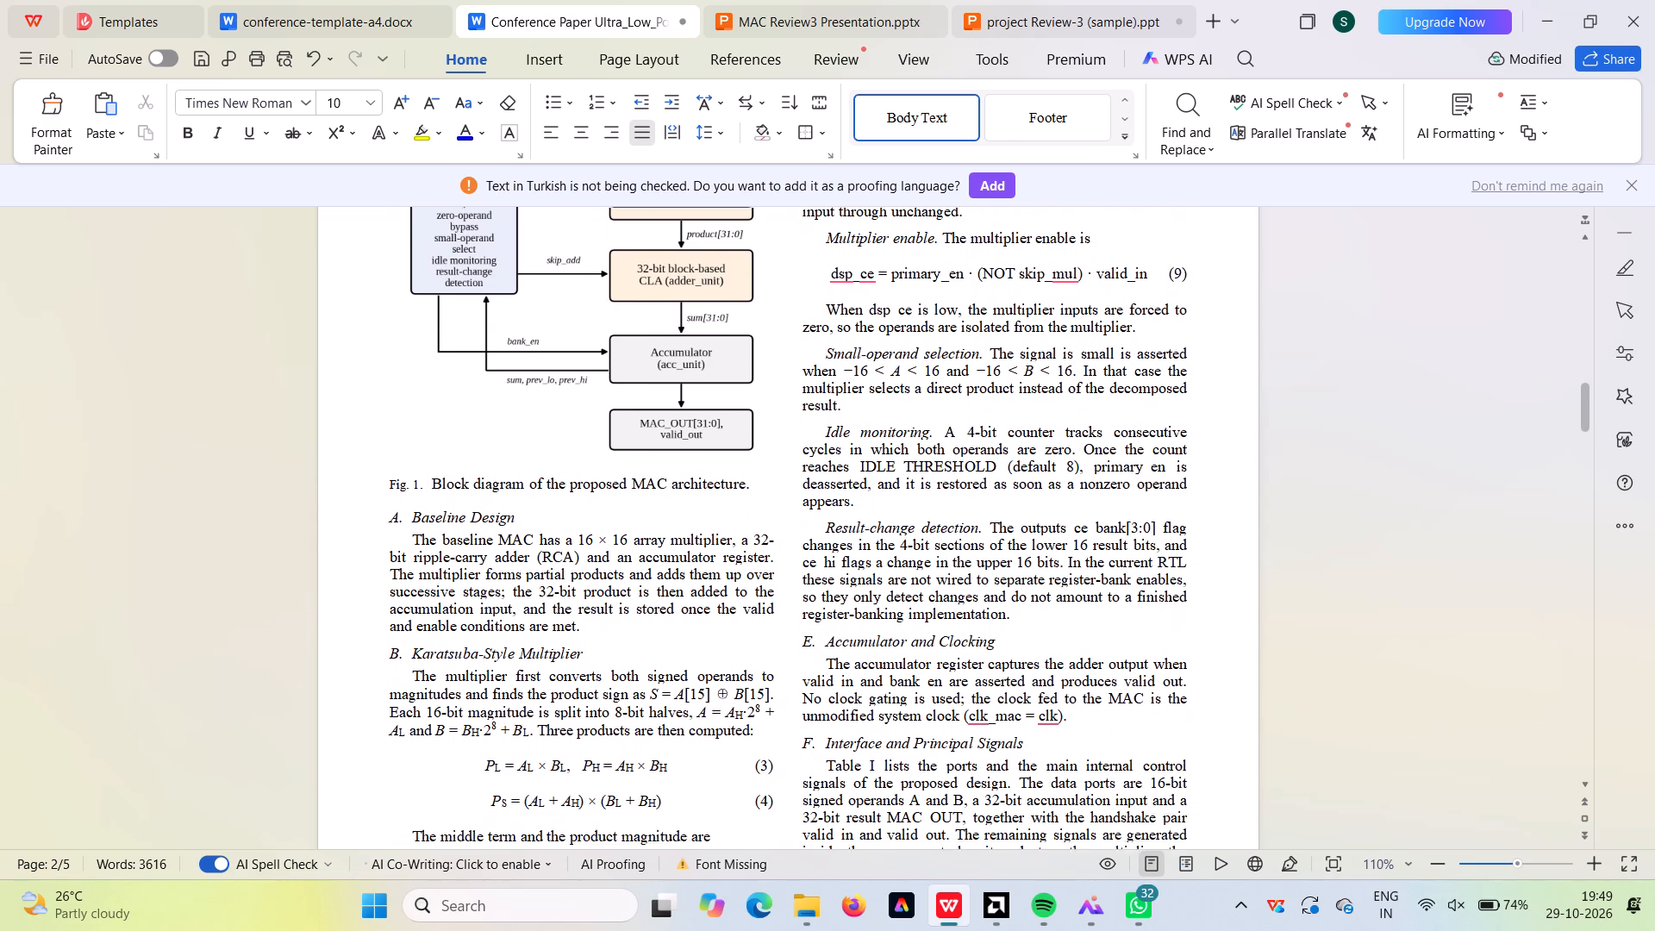
scroll(921, 663, down, 4)
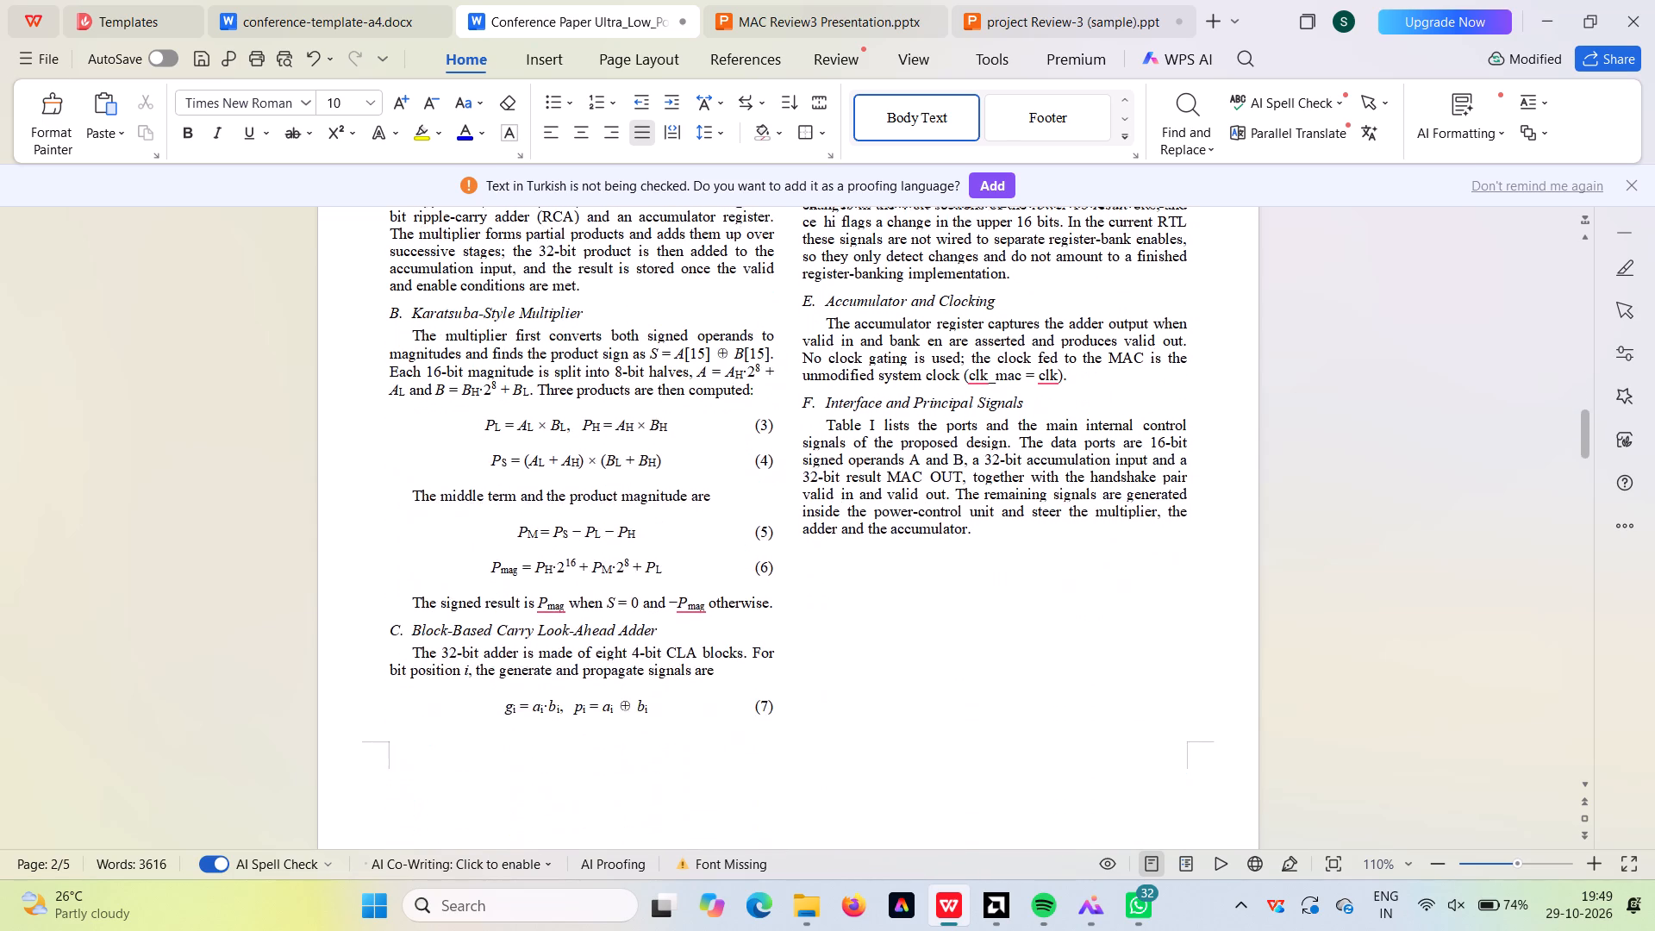
Review page 3 of the paper, from Table I and Design Parameters through the Worked Example and Experimental Methodology sections.
scroll(921, 663, down, 4)
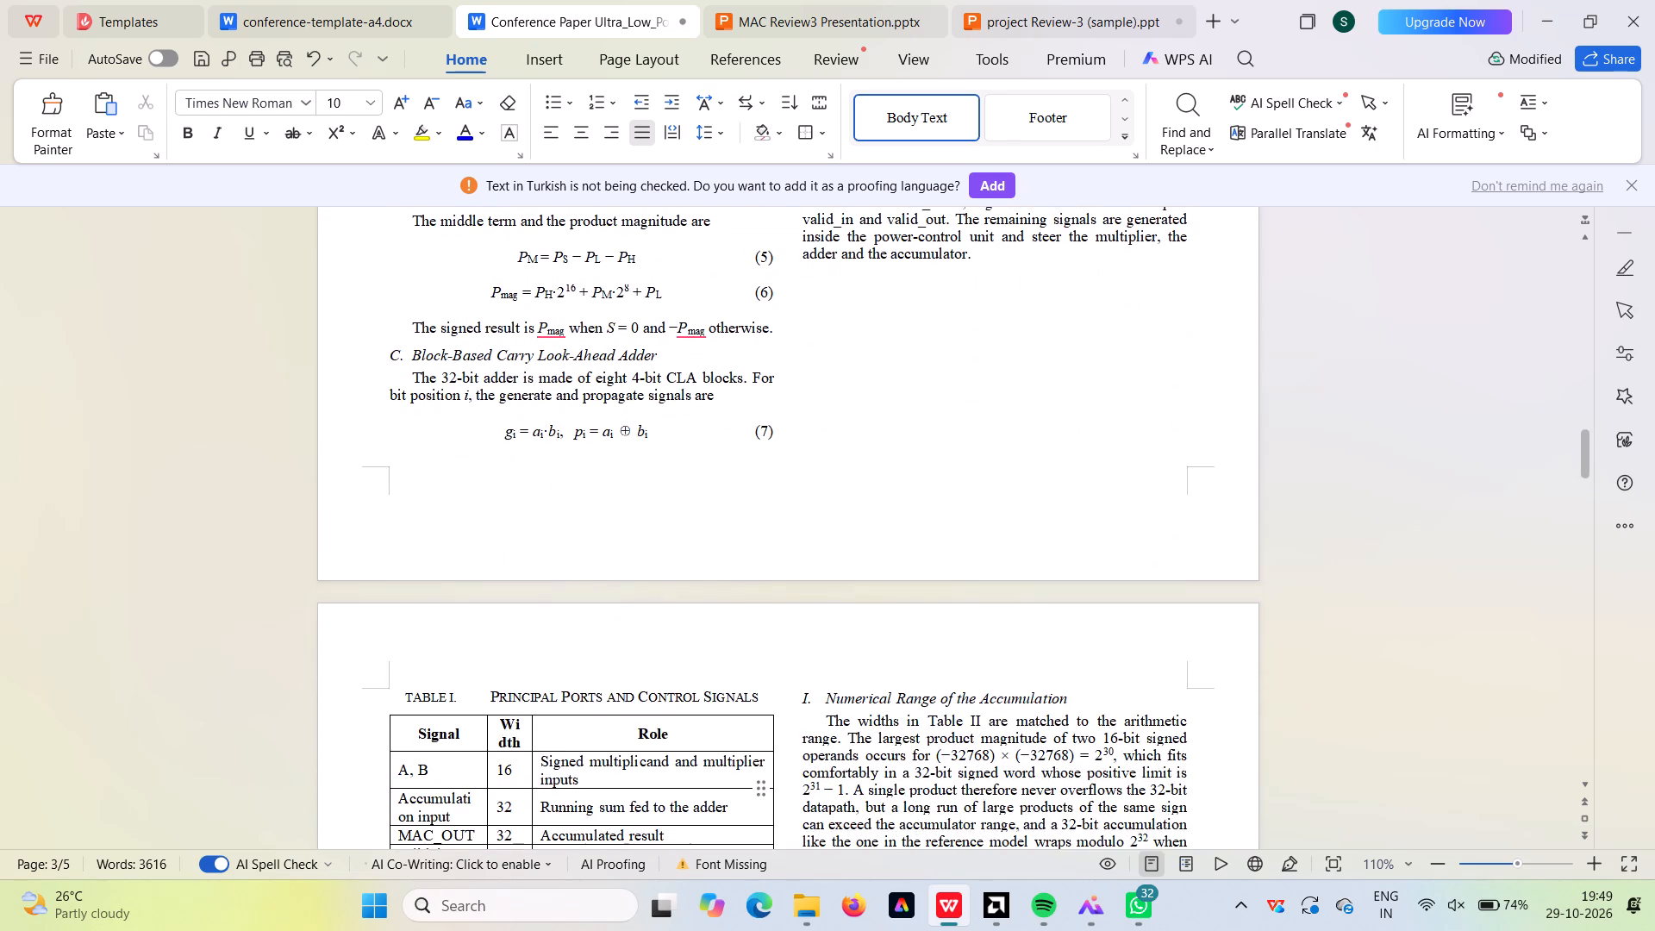
scroll(921, 663, down, 6)
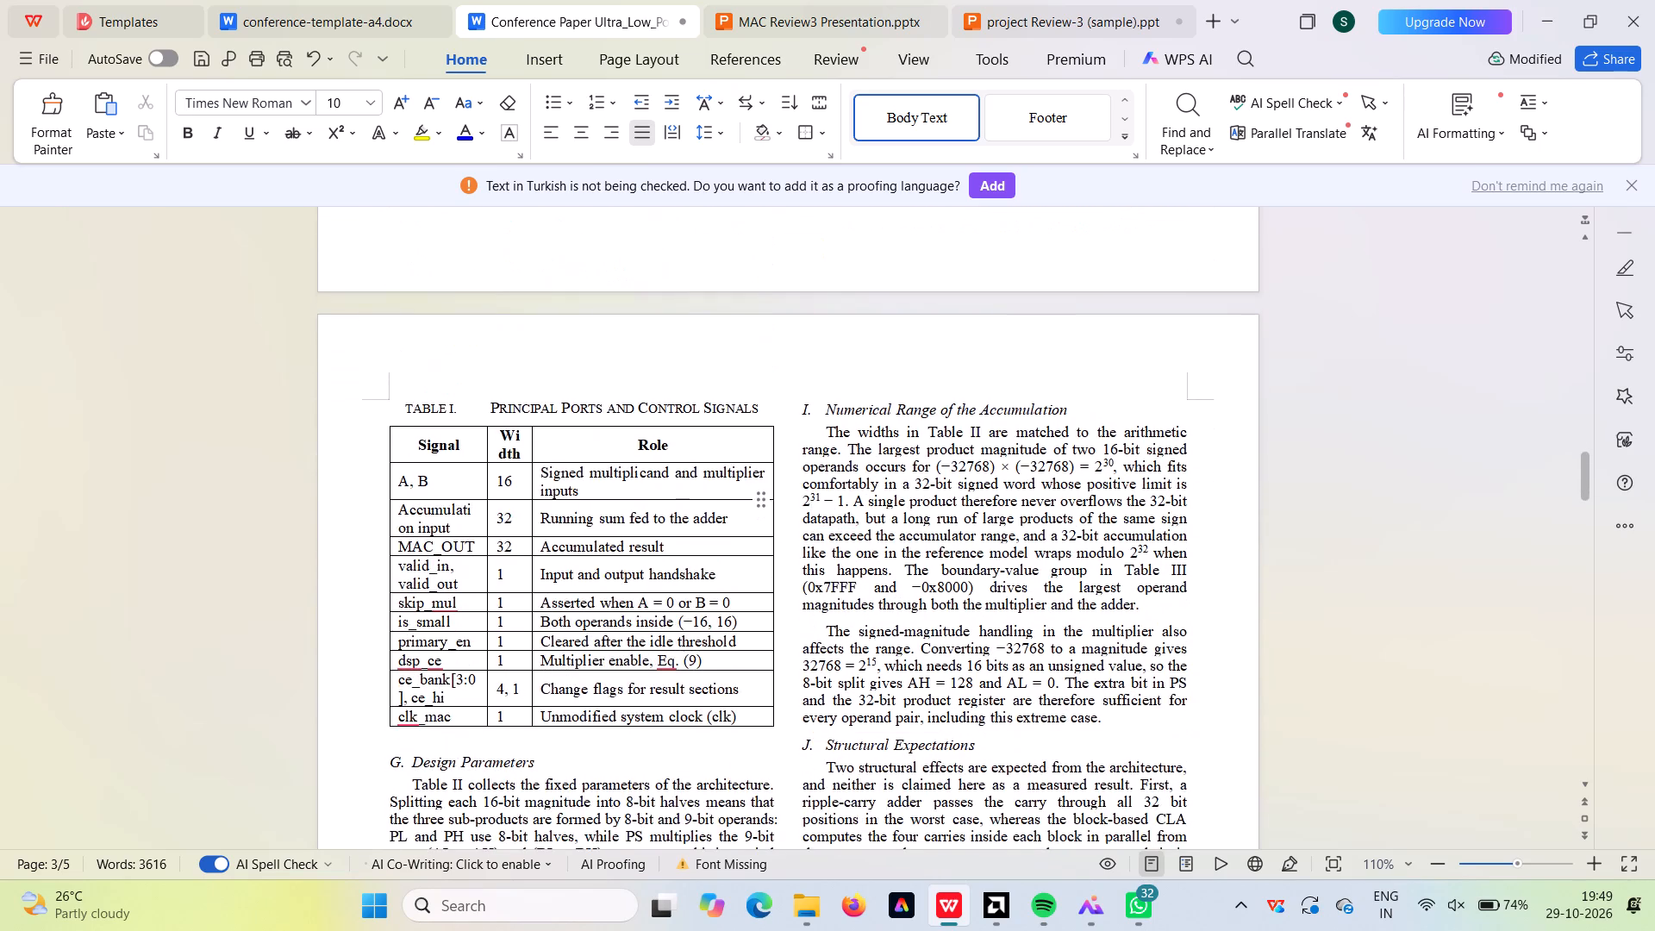
scroll(921, 663, down, 2)
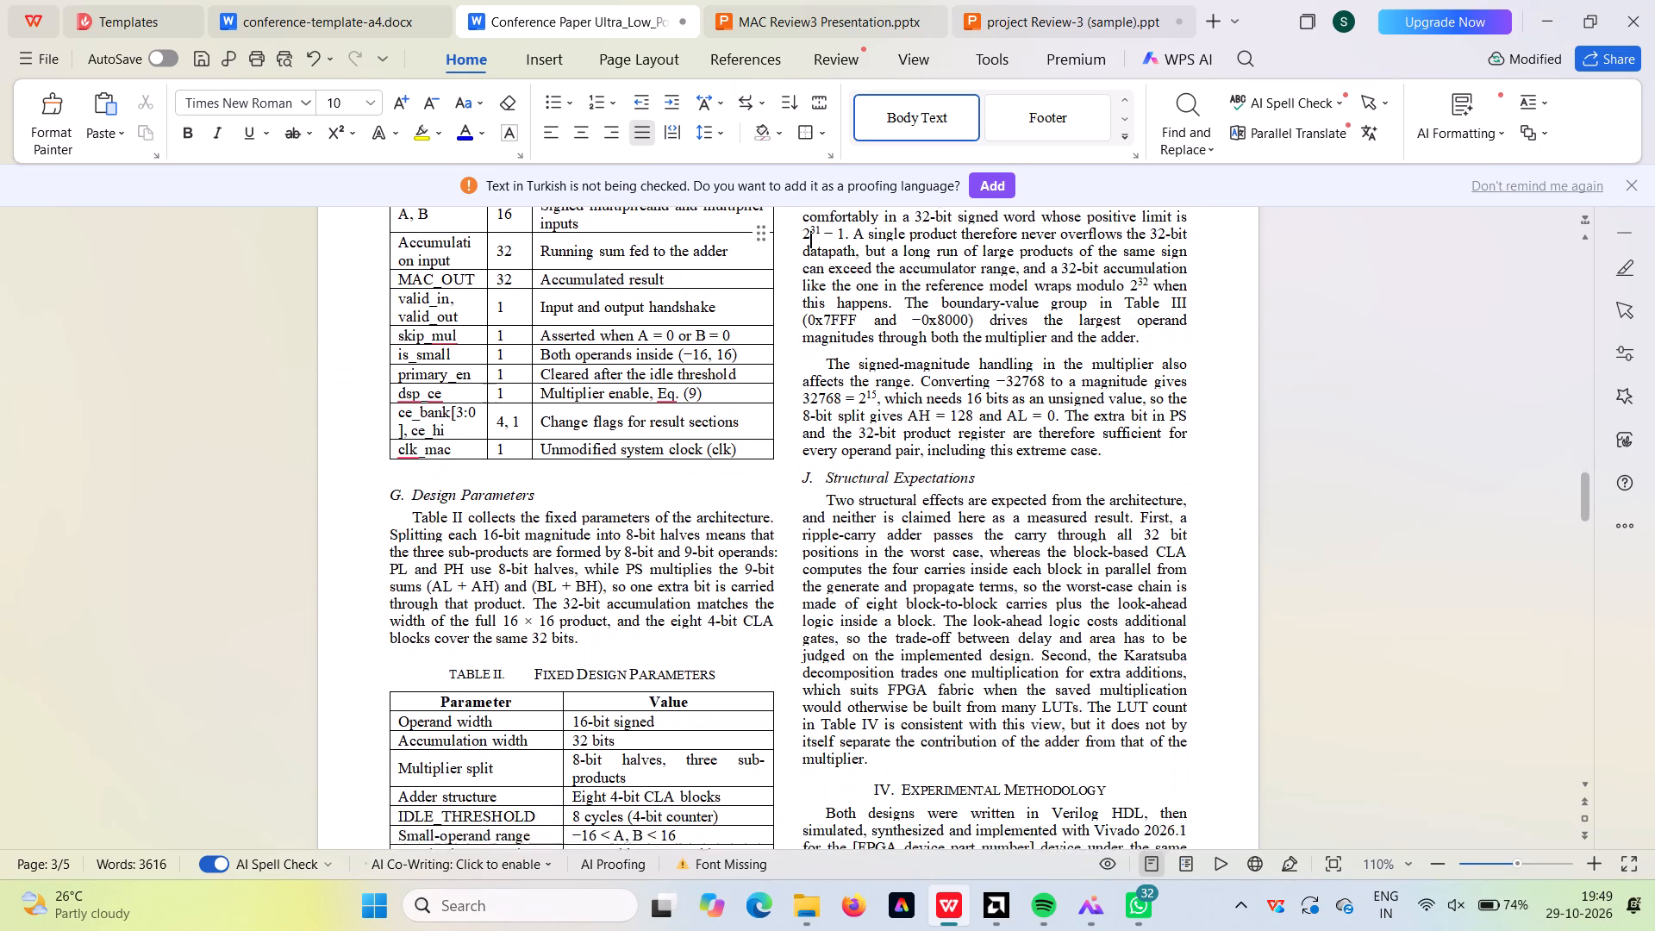
scroll(921, 663, down, 5)
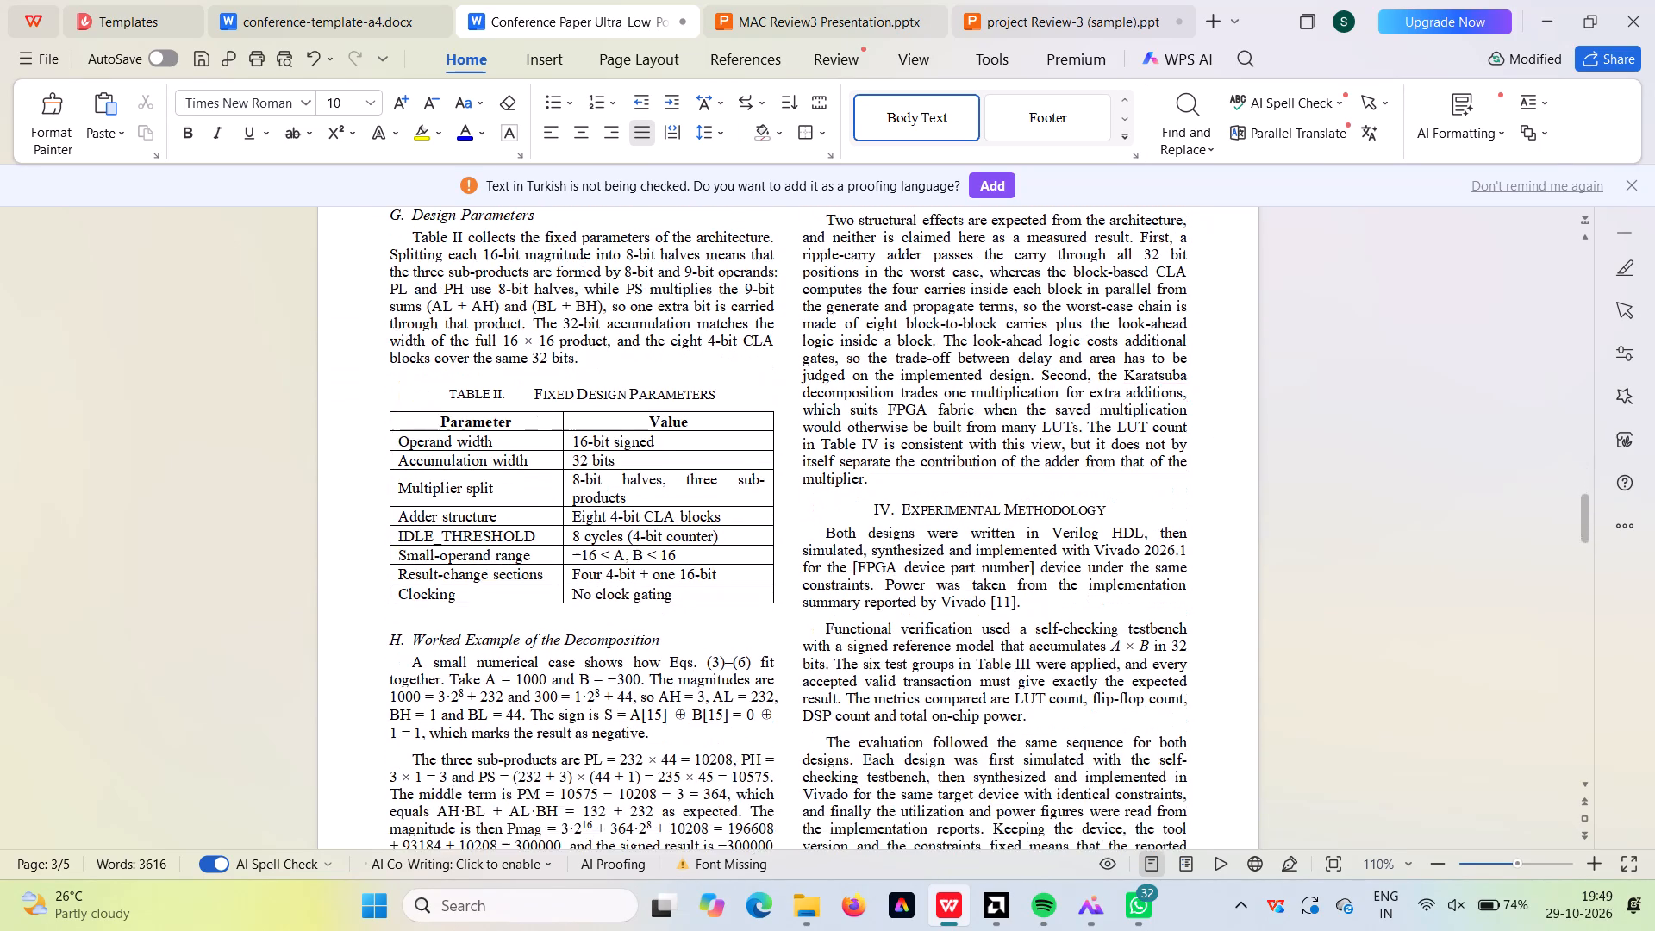
scroll(921, 663, down, 1)
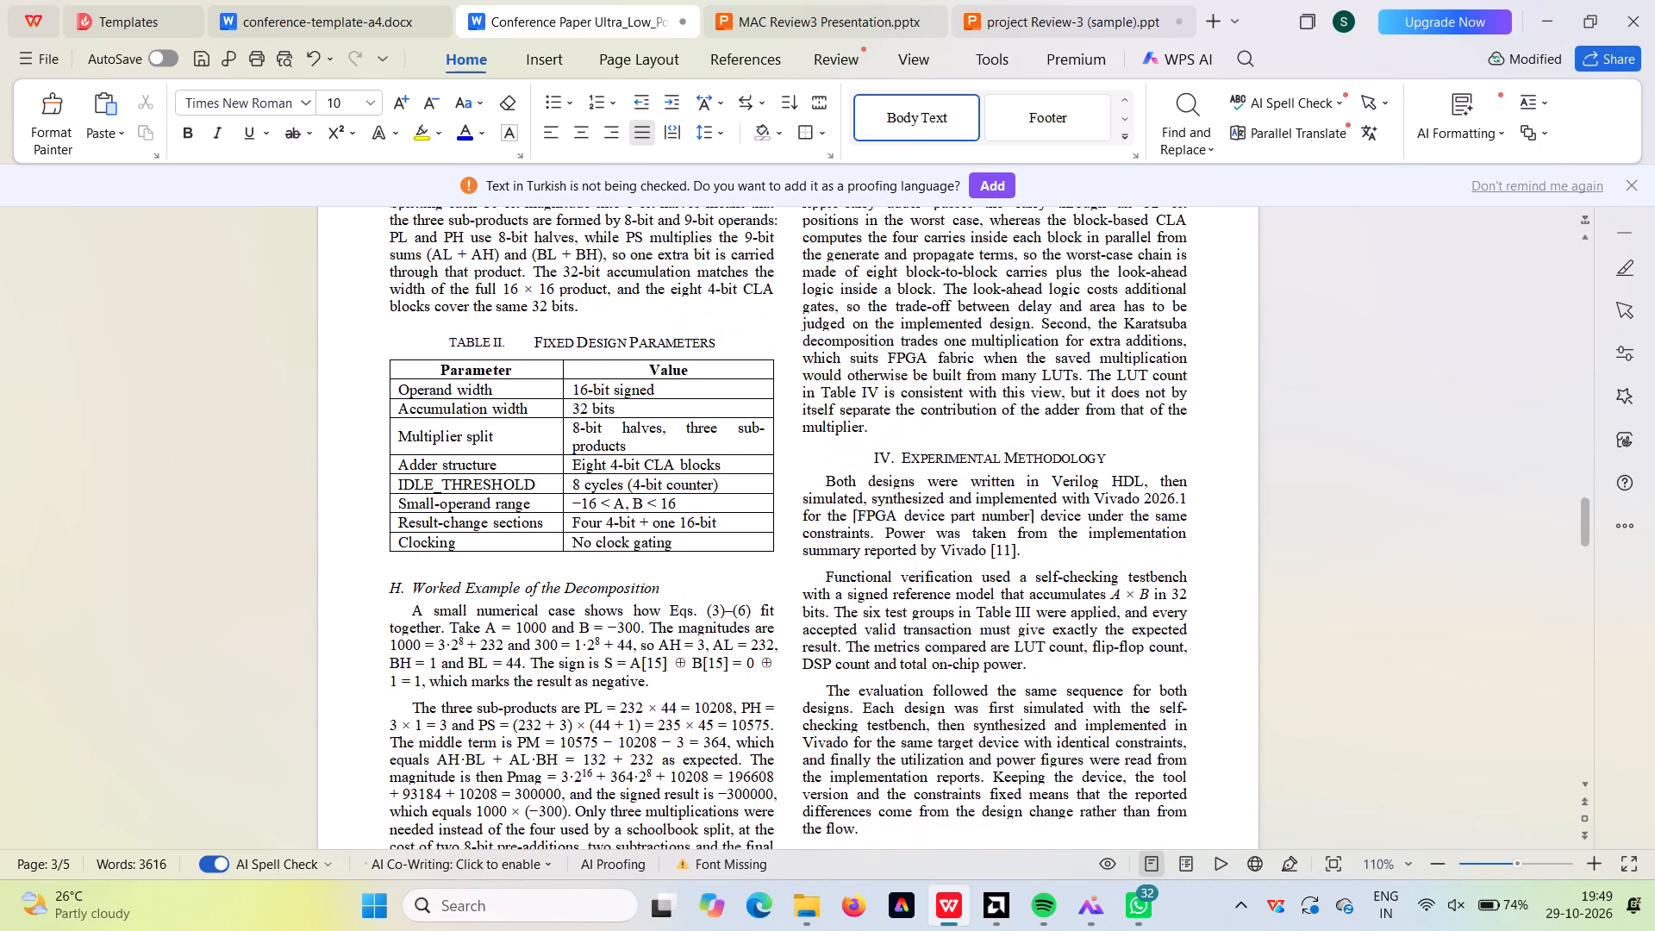
scroll(921, 663, down, 4)
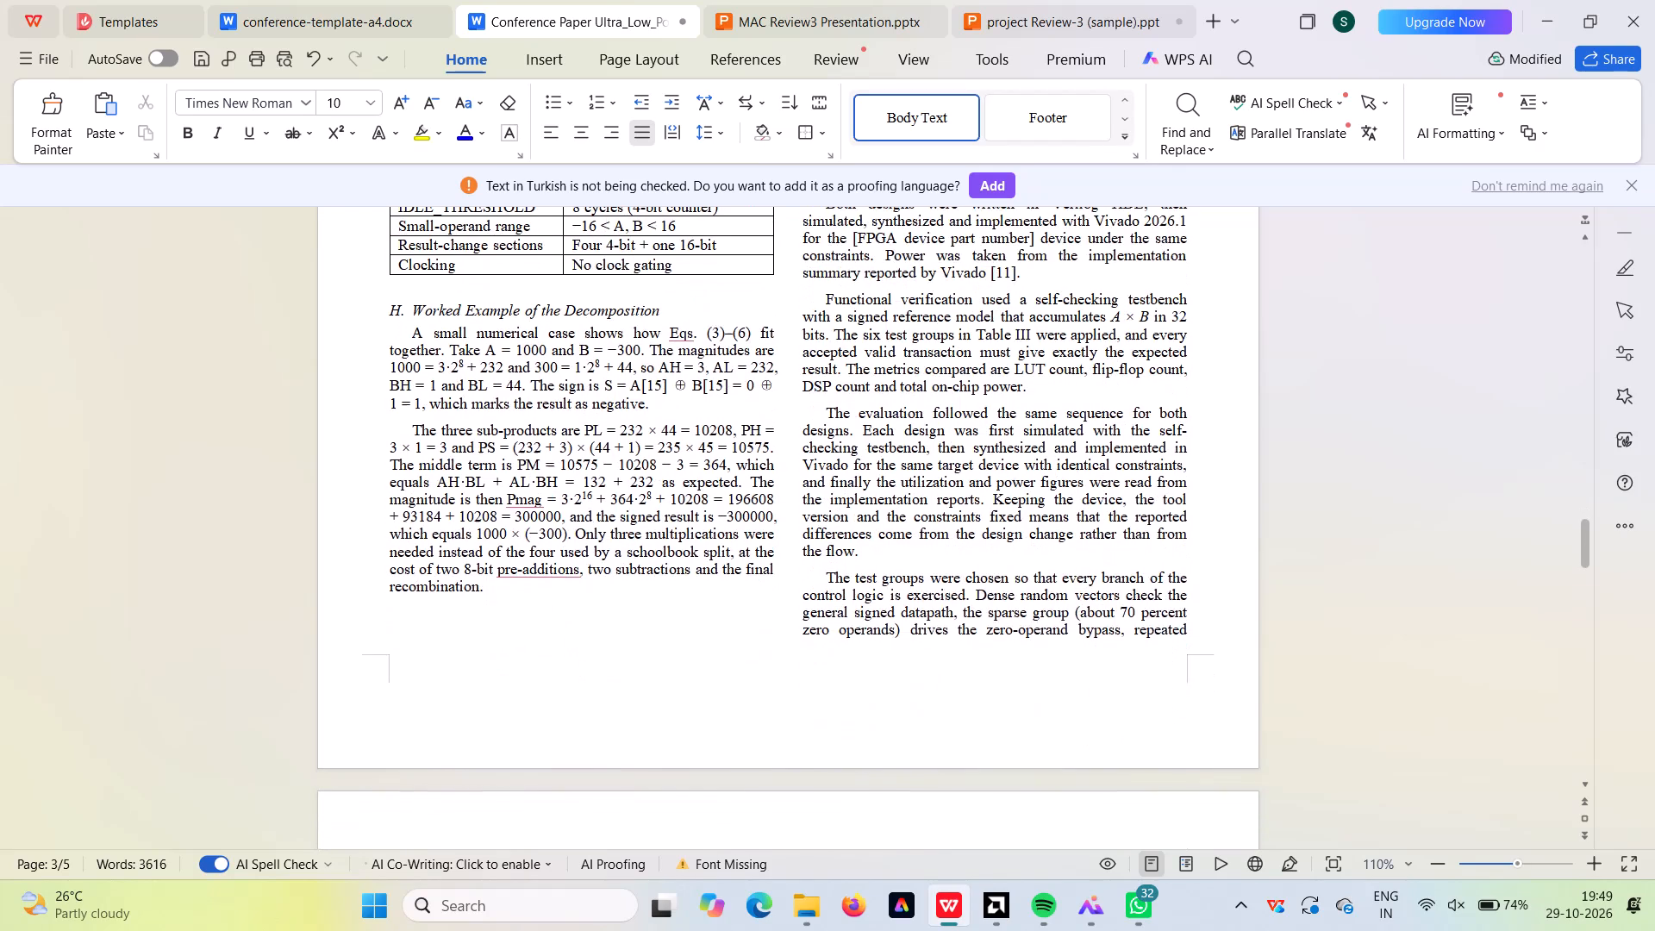
scroll(921, 663, down, 1)
Recheck page 3, focusing on Table I, the Numerical Range and Structural Expectations sections, and Table II.
scroll(921, 663, up, 7)
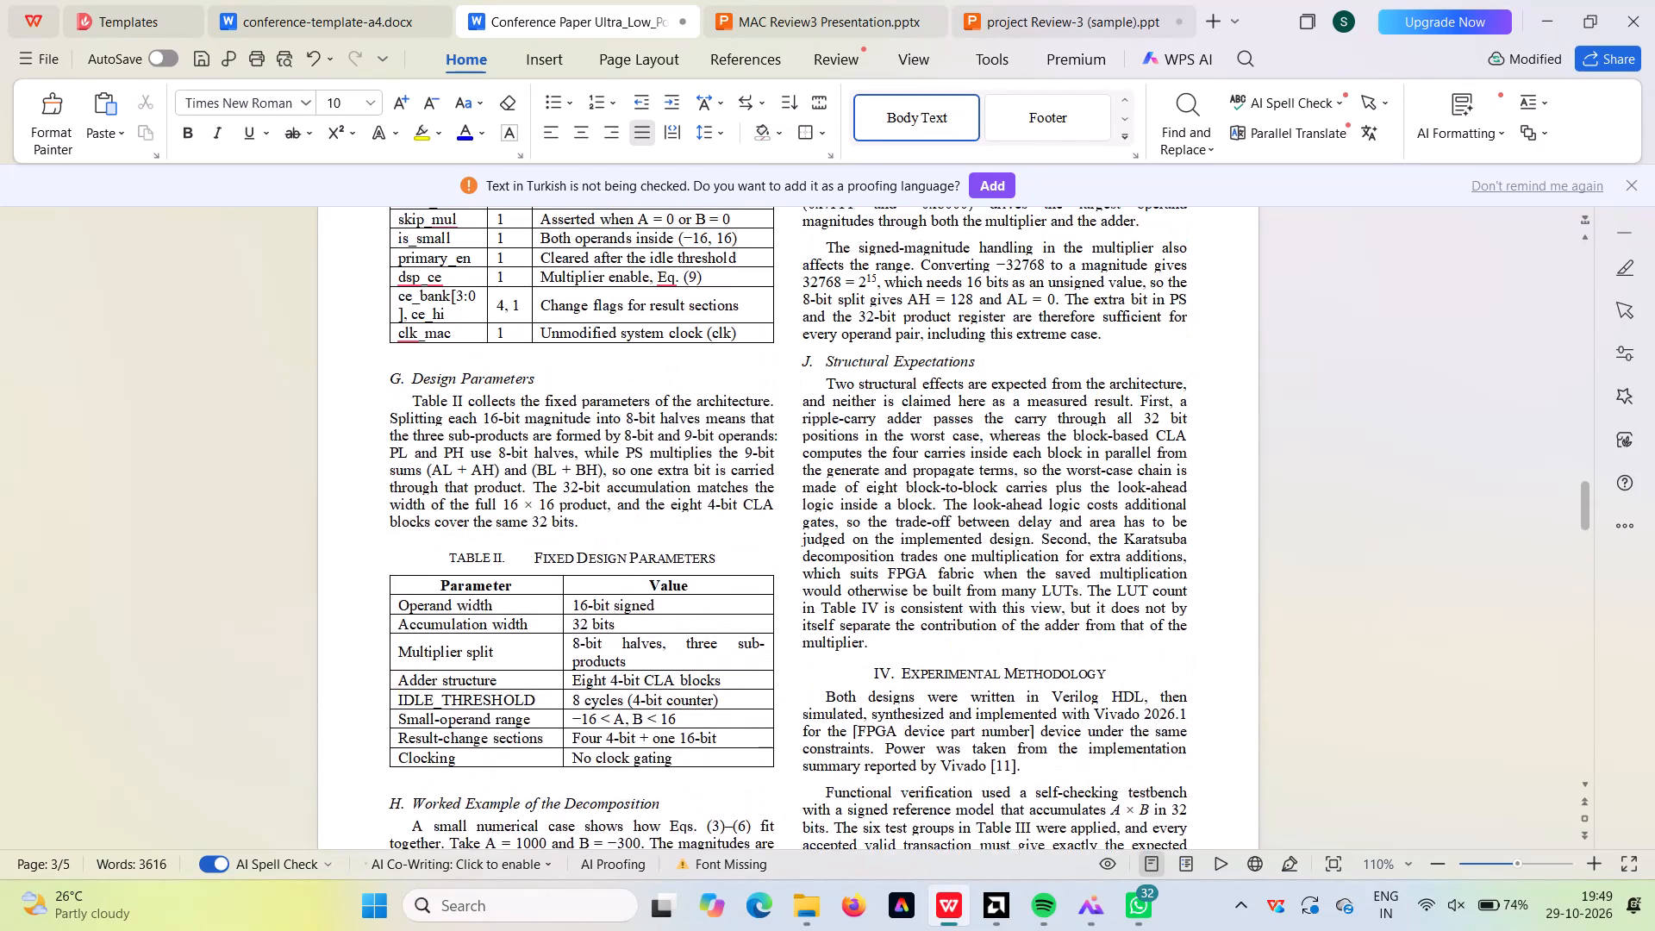
scroll(921, 663, up, 4)
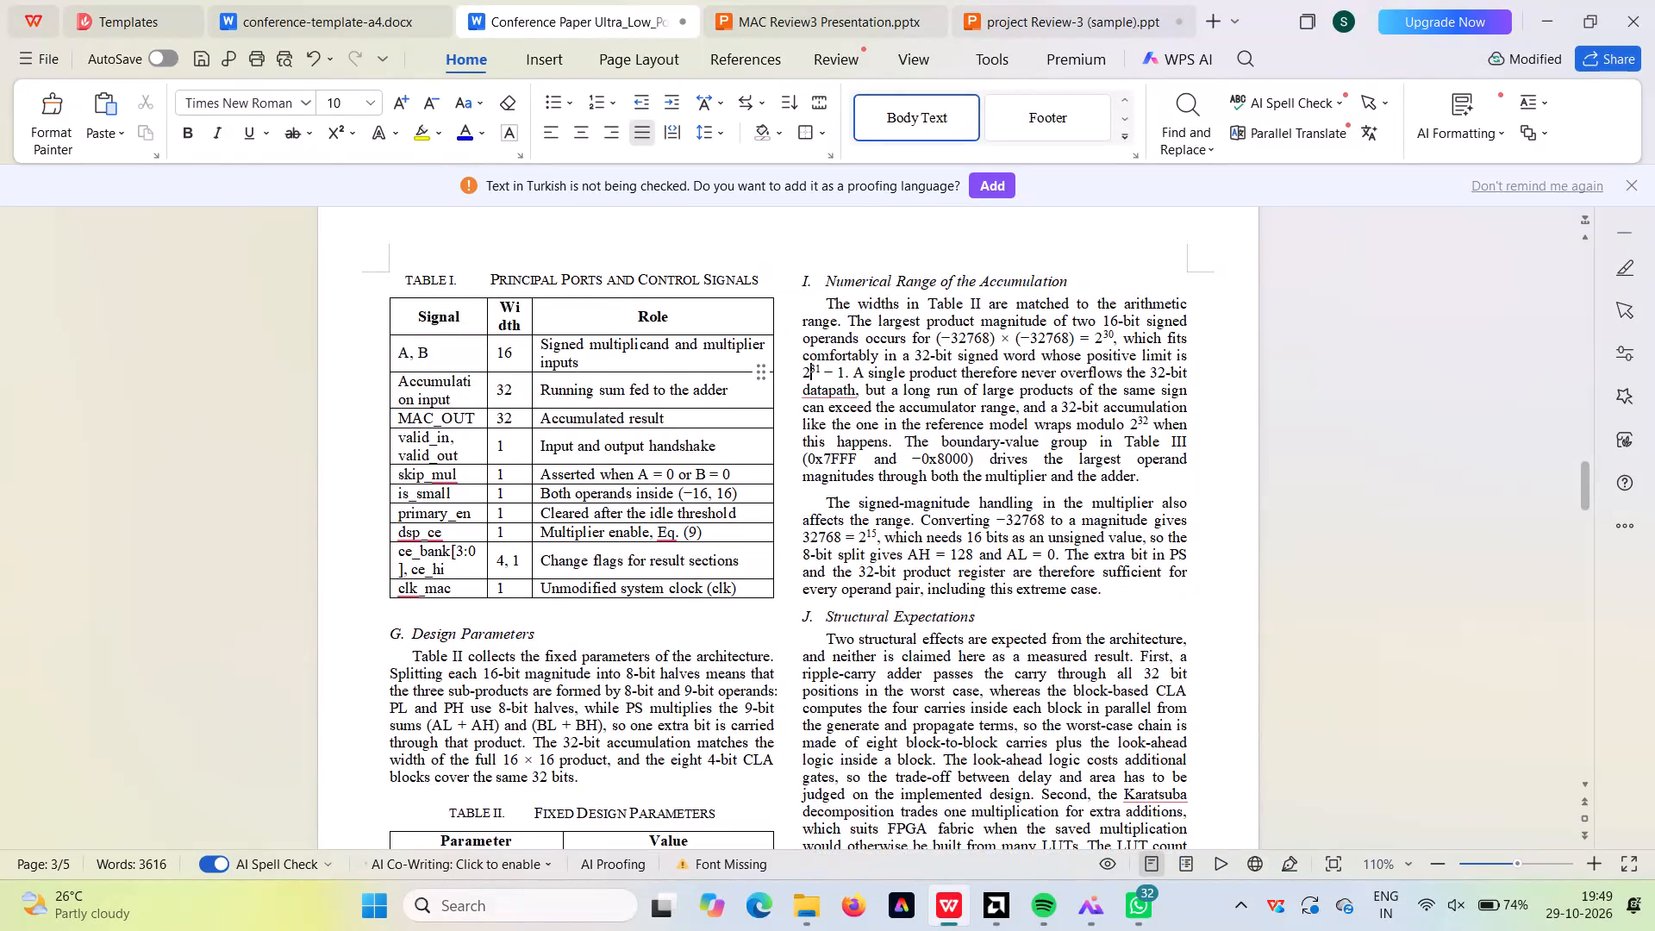
scroll(921, 663, down, 1)
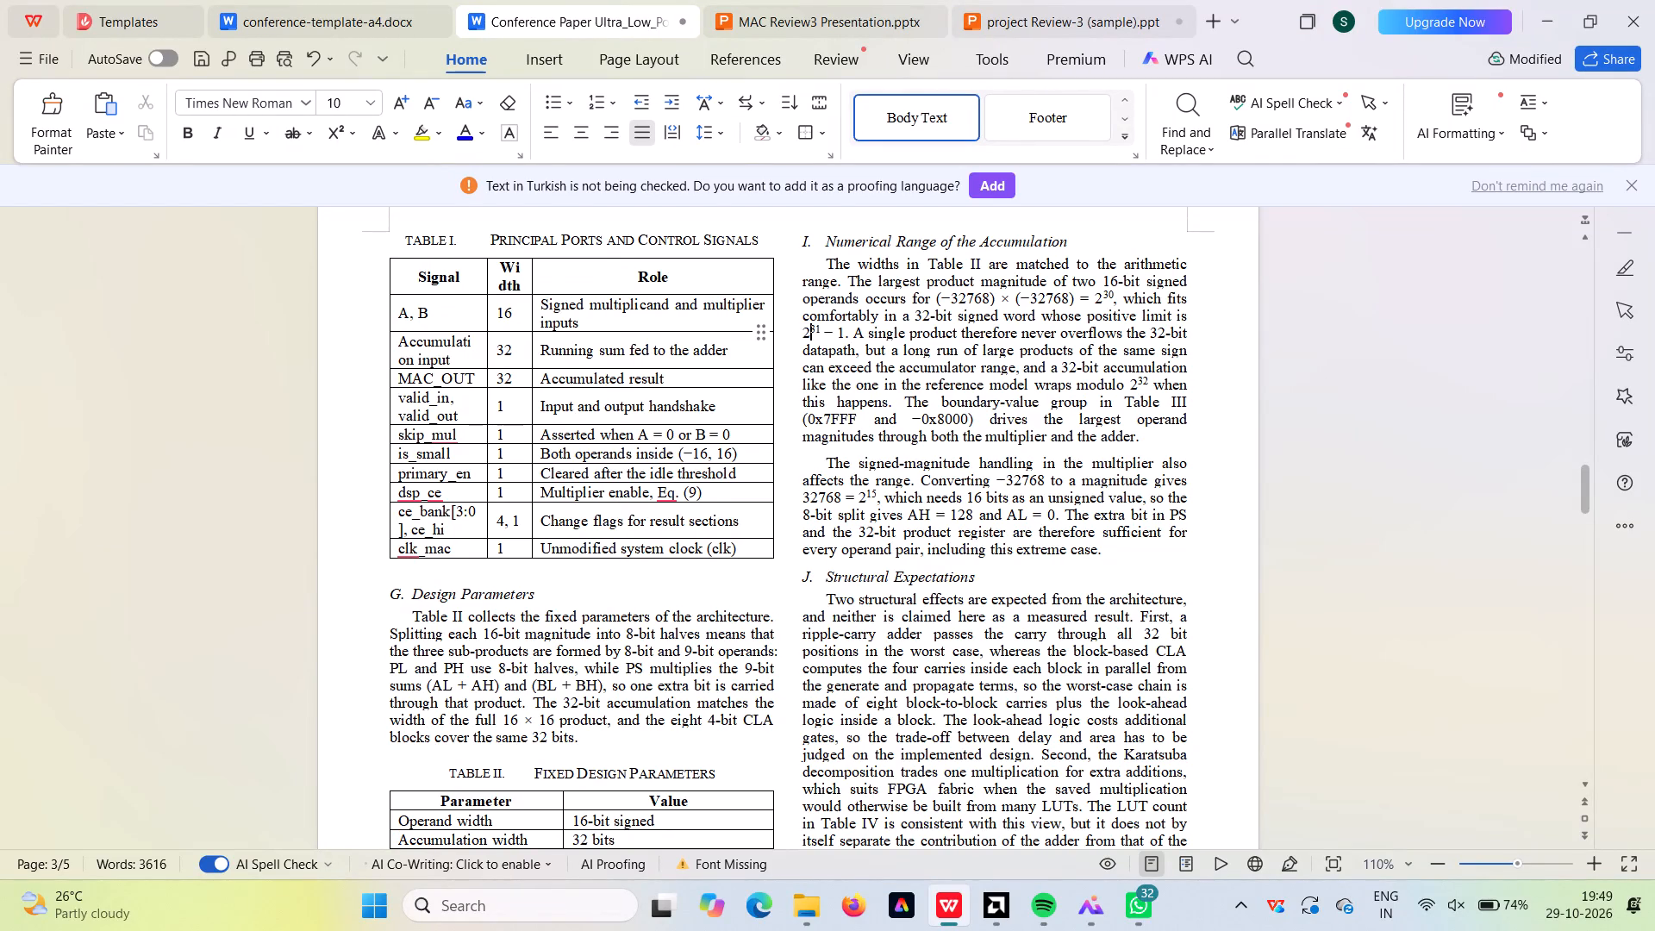
scroll(1050, 665, down, 1)
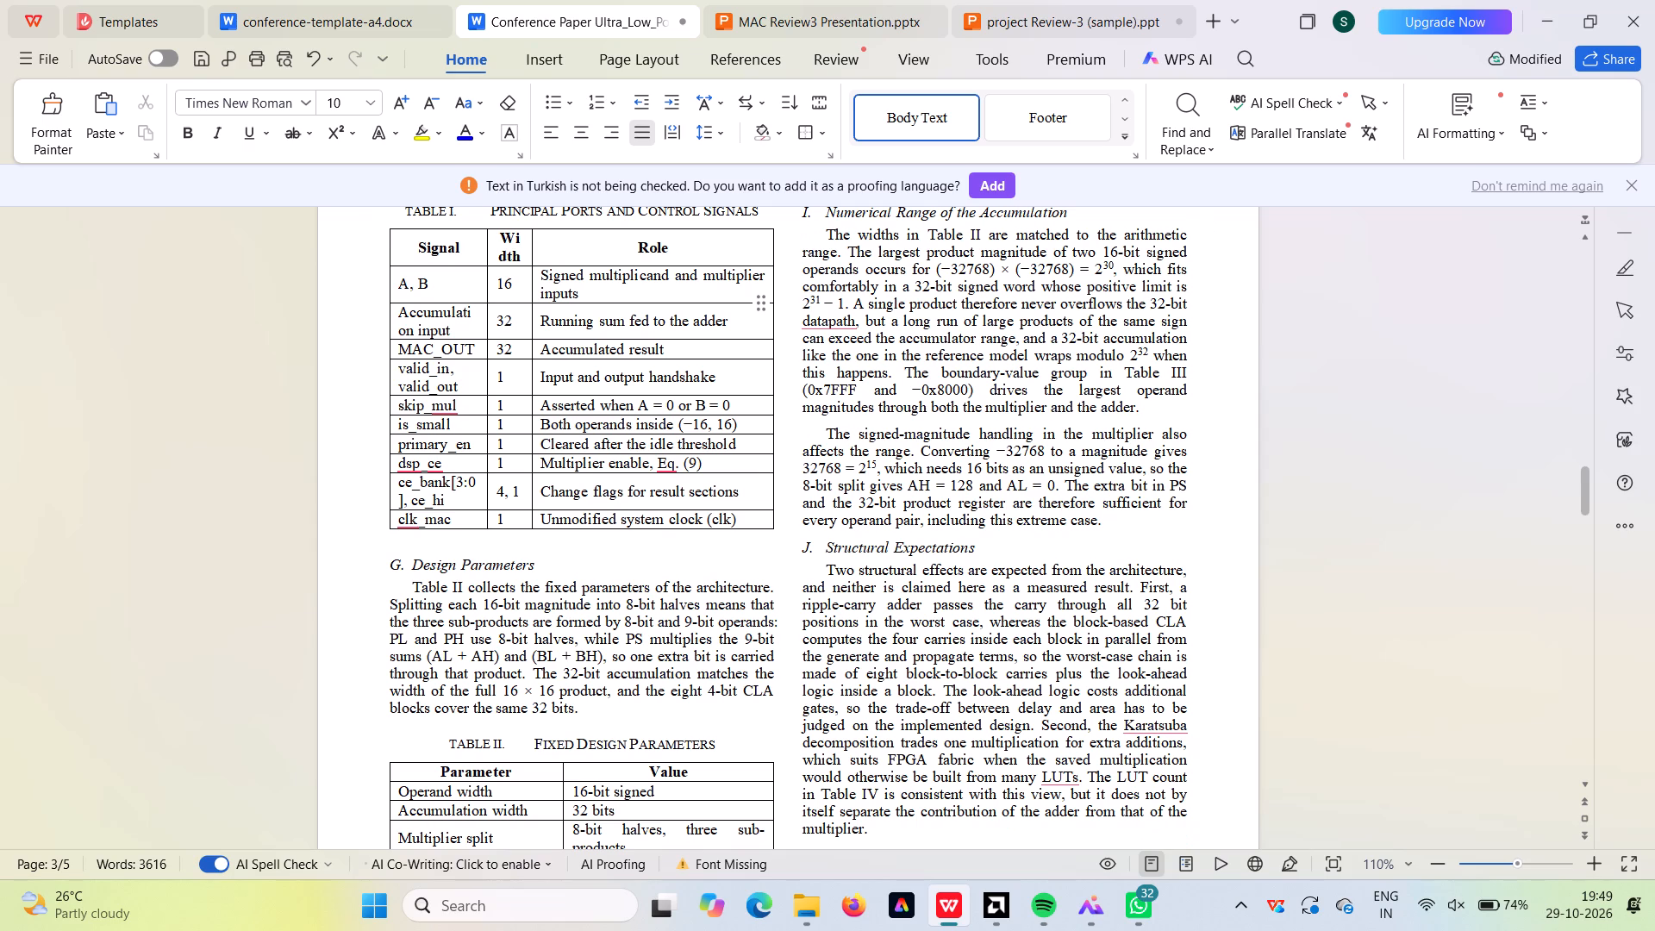
scroll(1050, 665, down, 1)
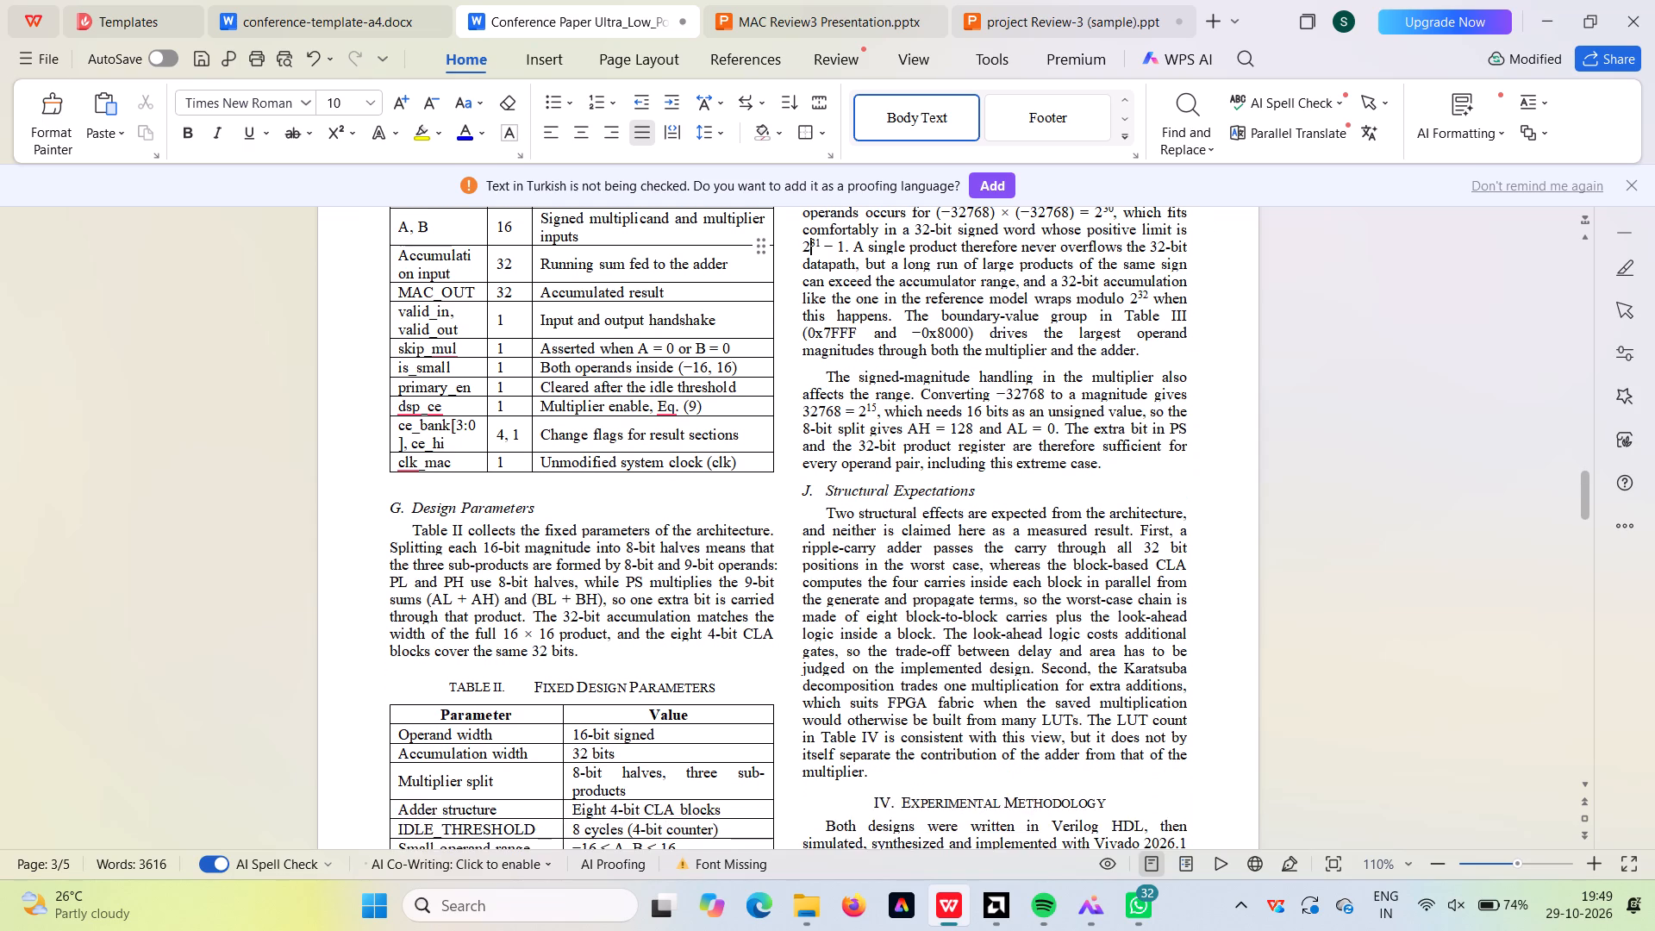
scroll(1050, 665, down, 10)
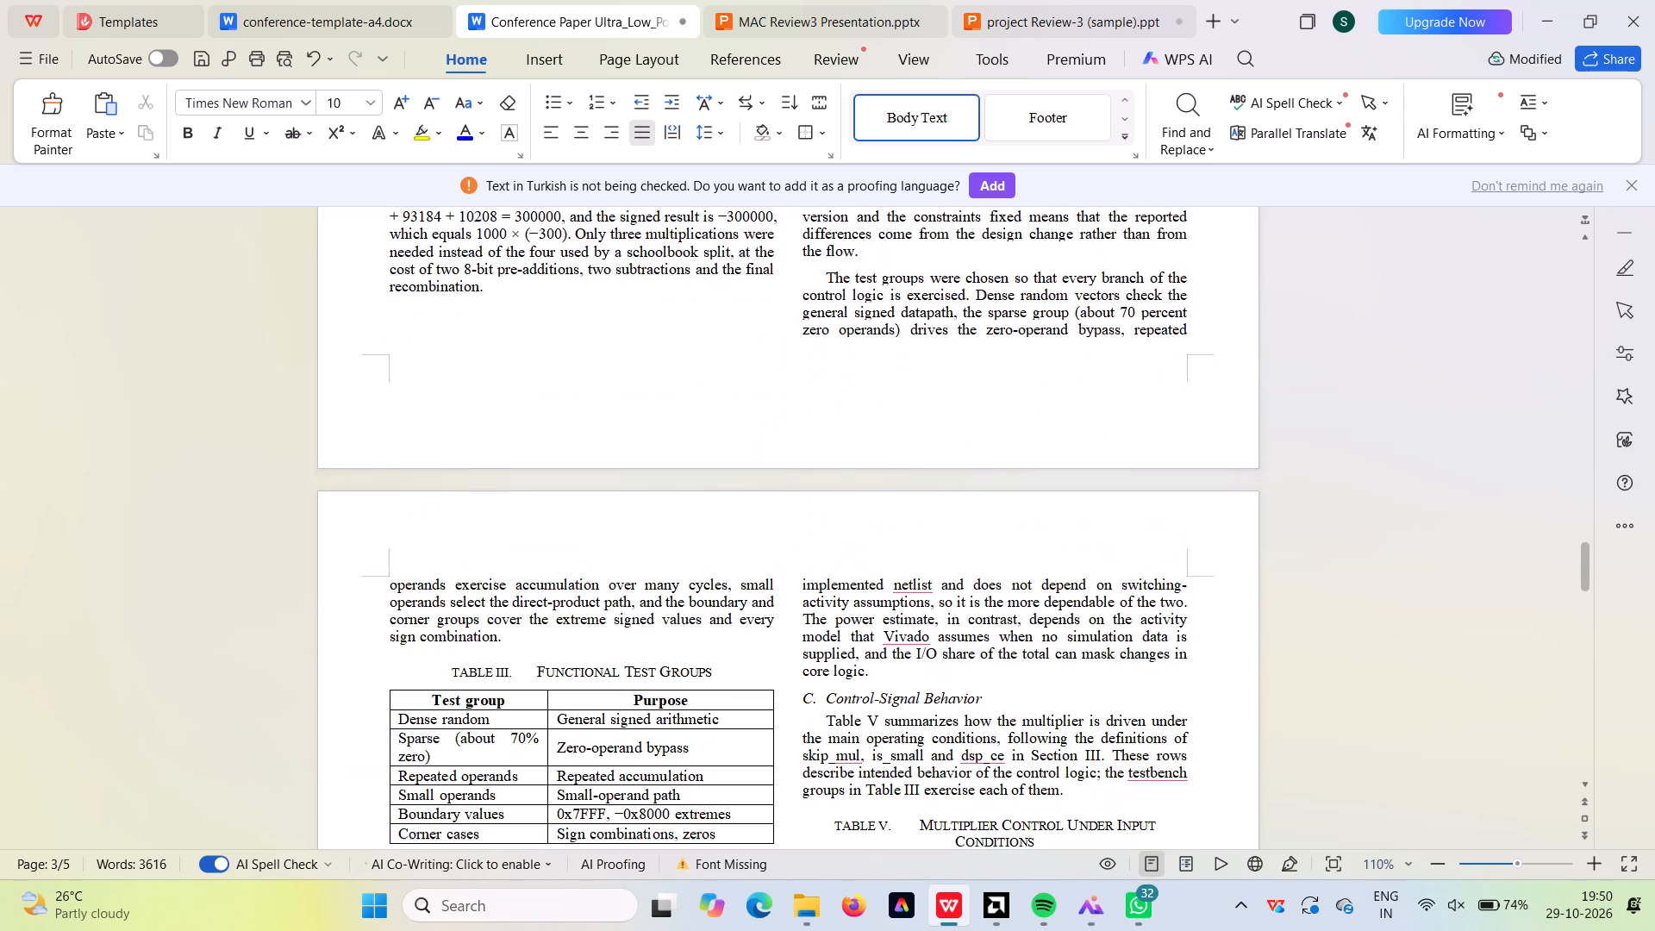
Review page 4, checking Tables III to V, the Results and Discussion text, the Fig. 2 charts and the Fig. 3 flowchart.
scroll(1050, 665, down, 1)
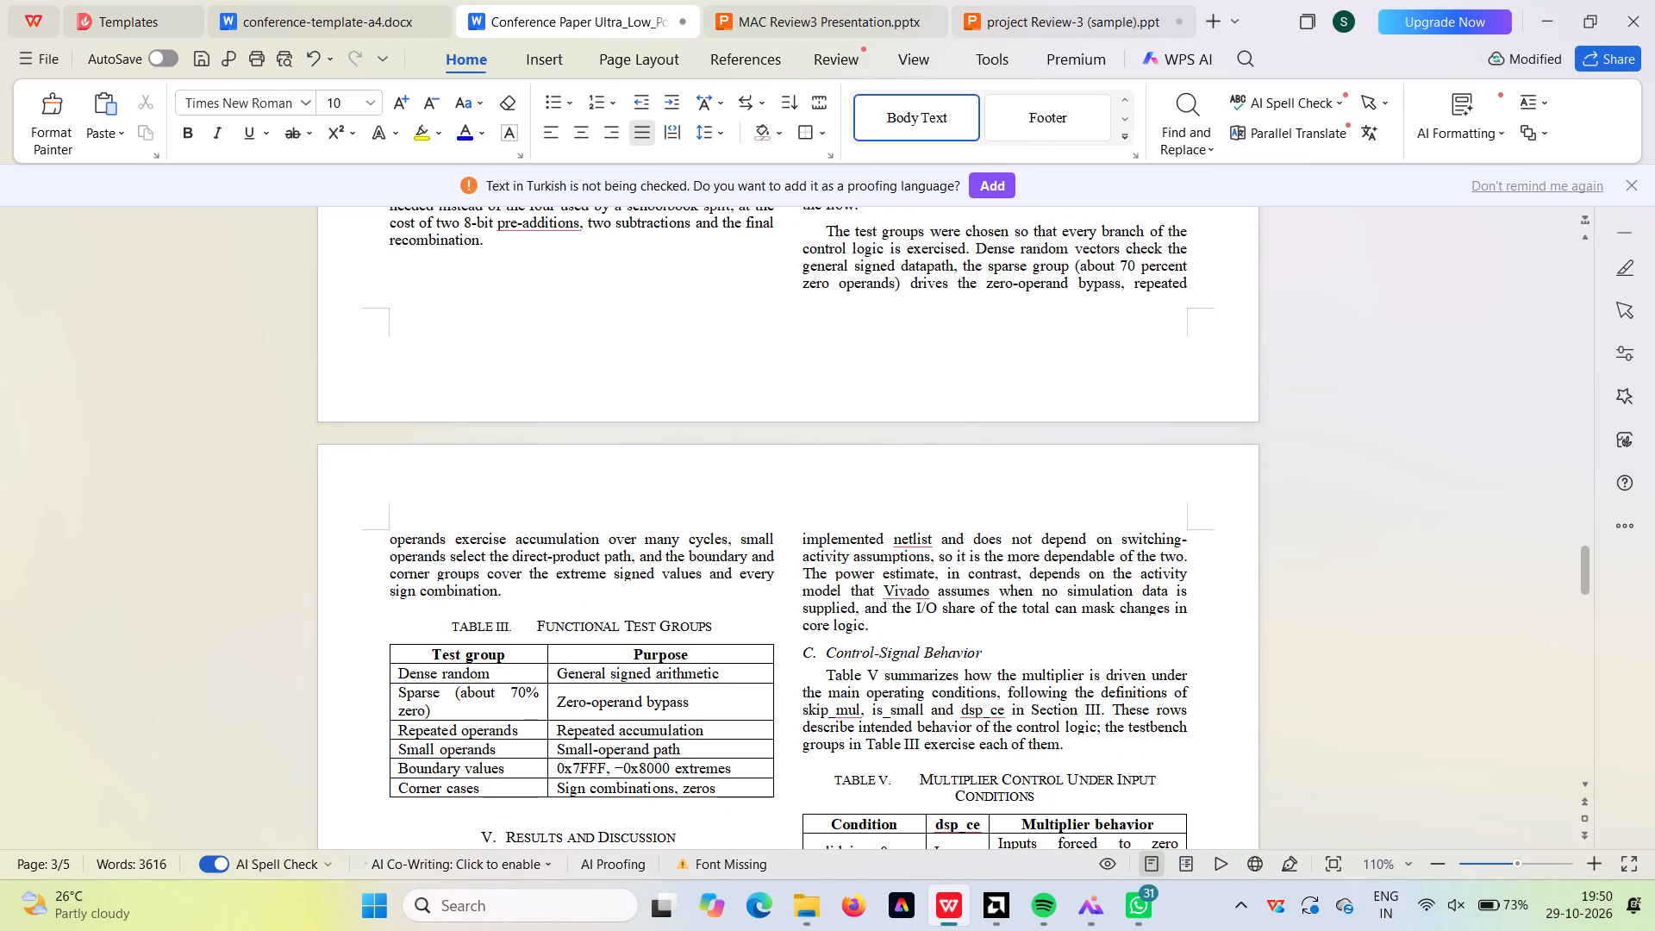
scroll(1050, 665, down, 2)
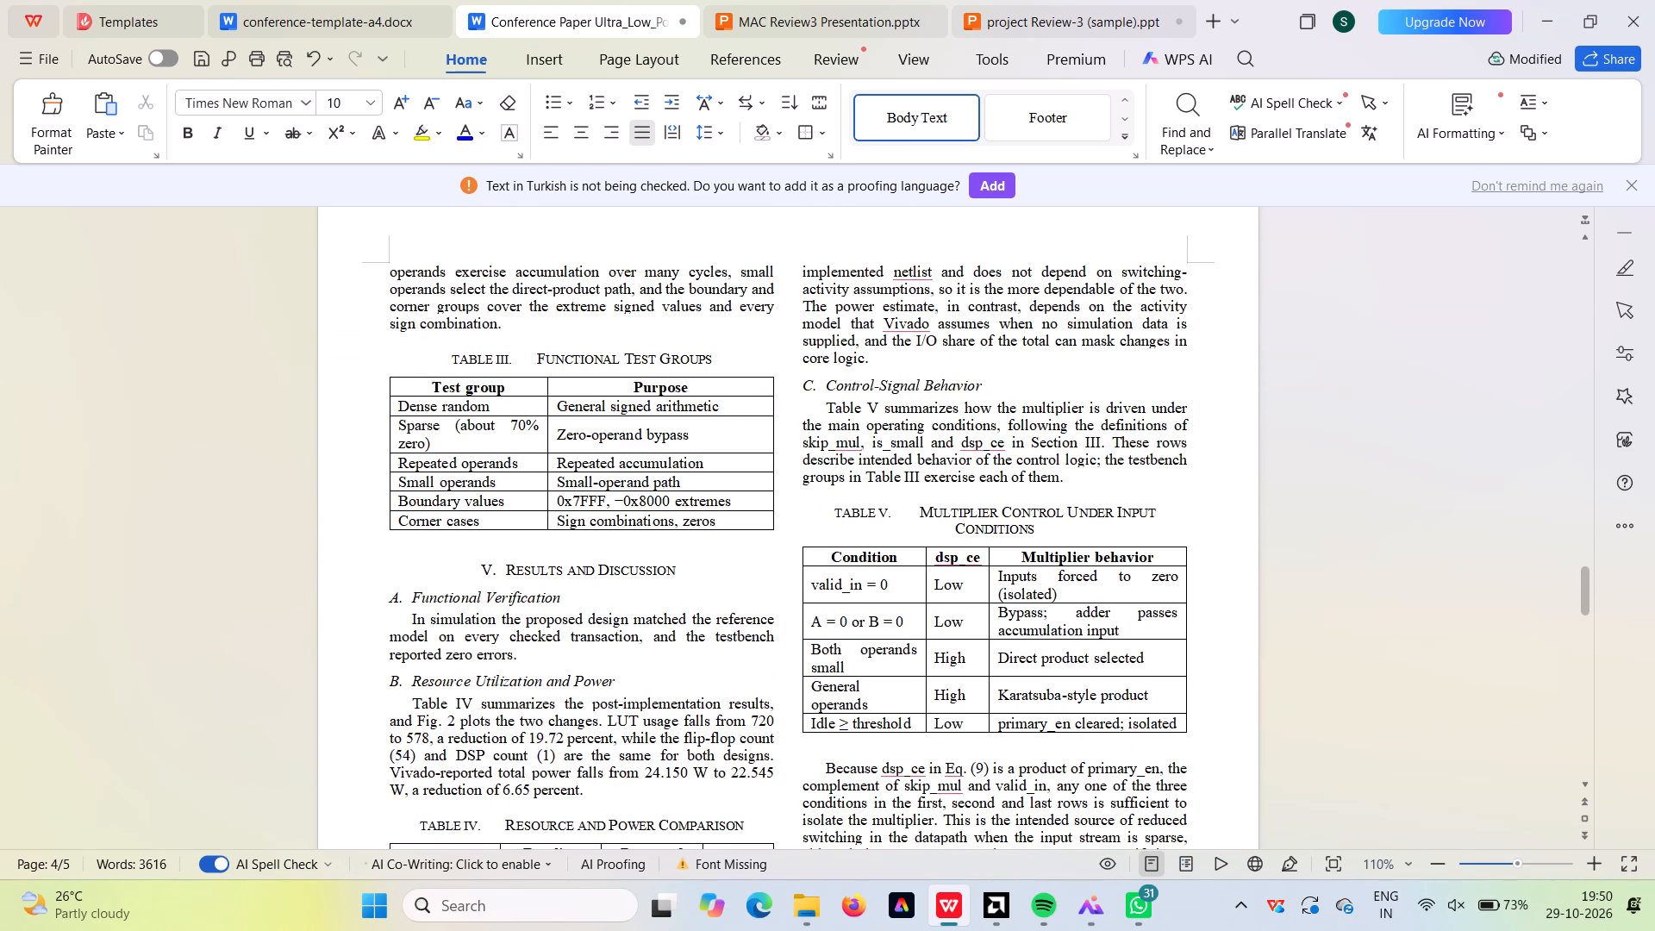
scroll(1050, 665, down, 3)
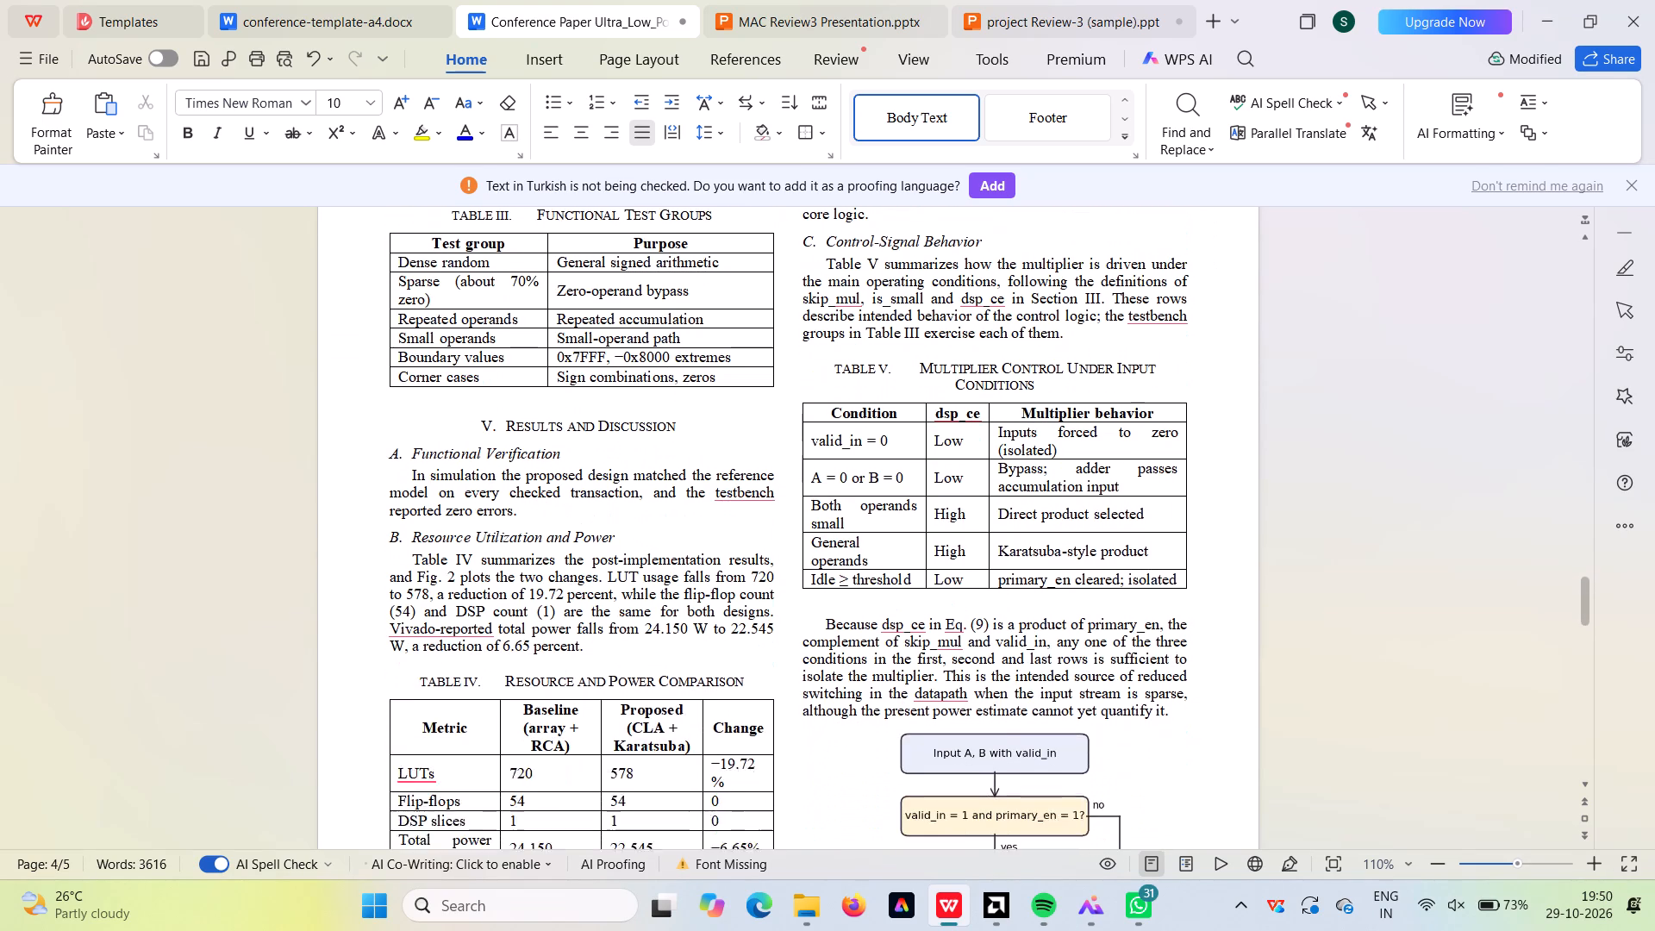
scroll(1050, 665, down, 4)
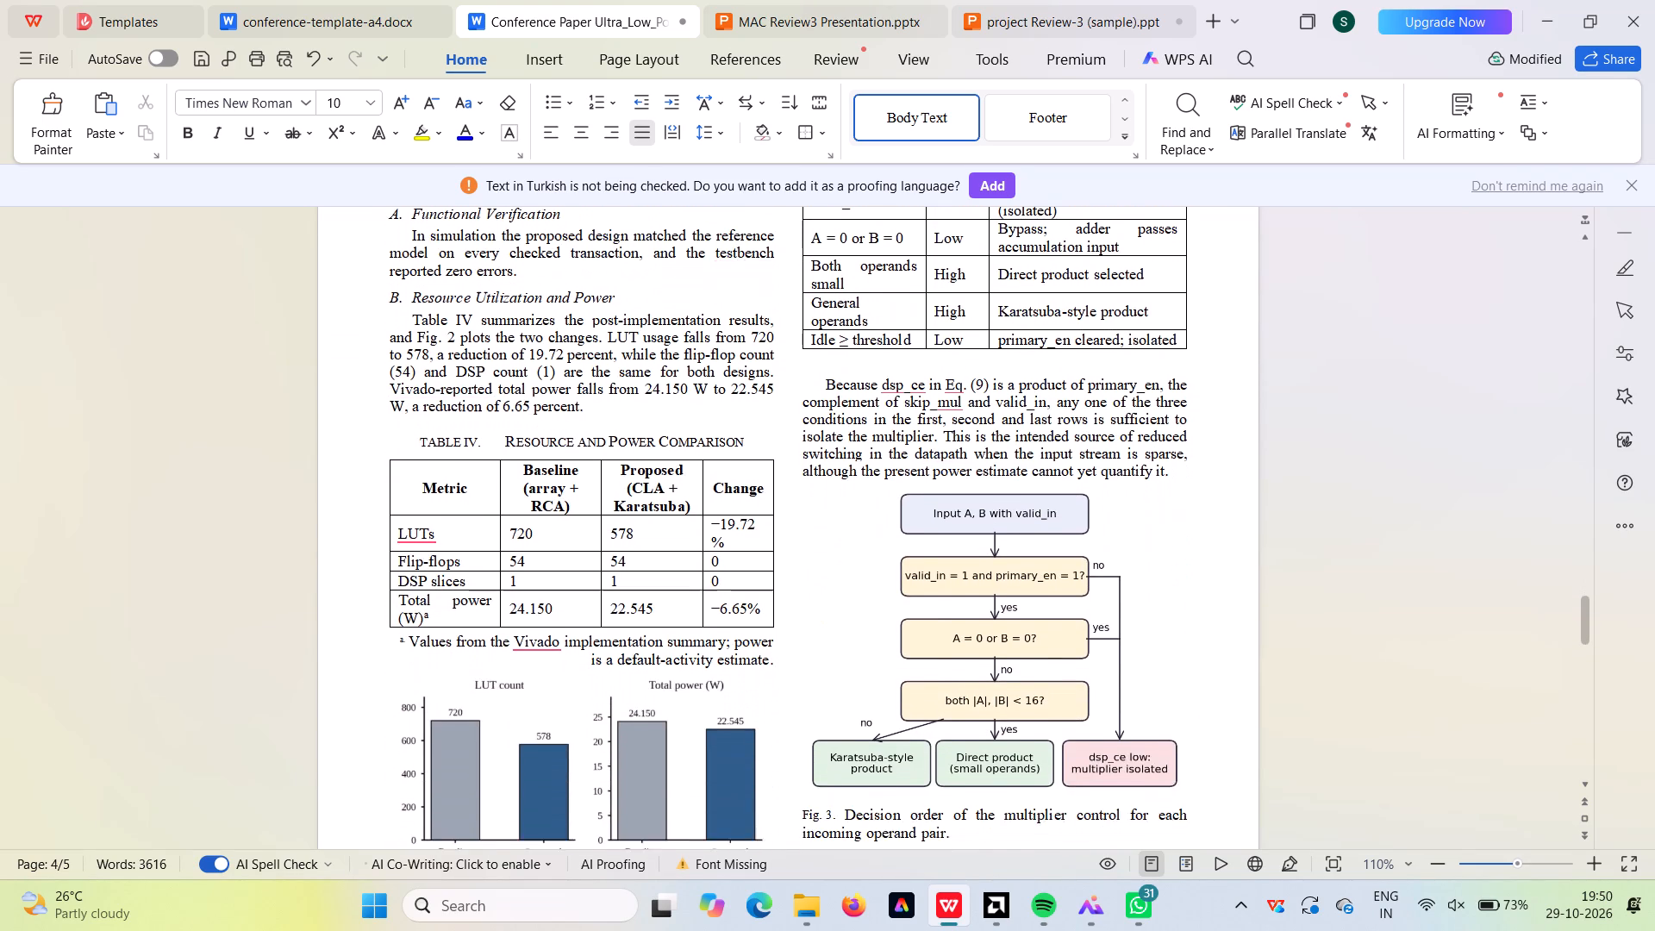
scroll(1050, 665, down, 5)
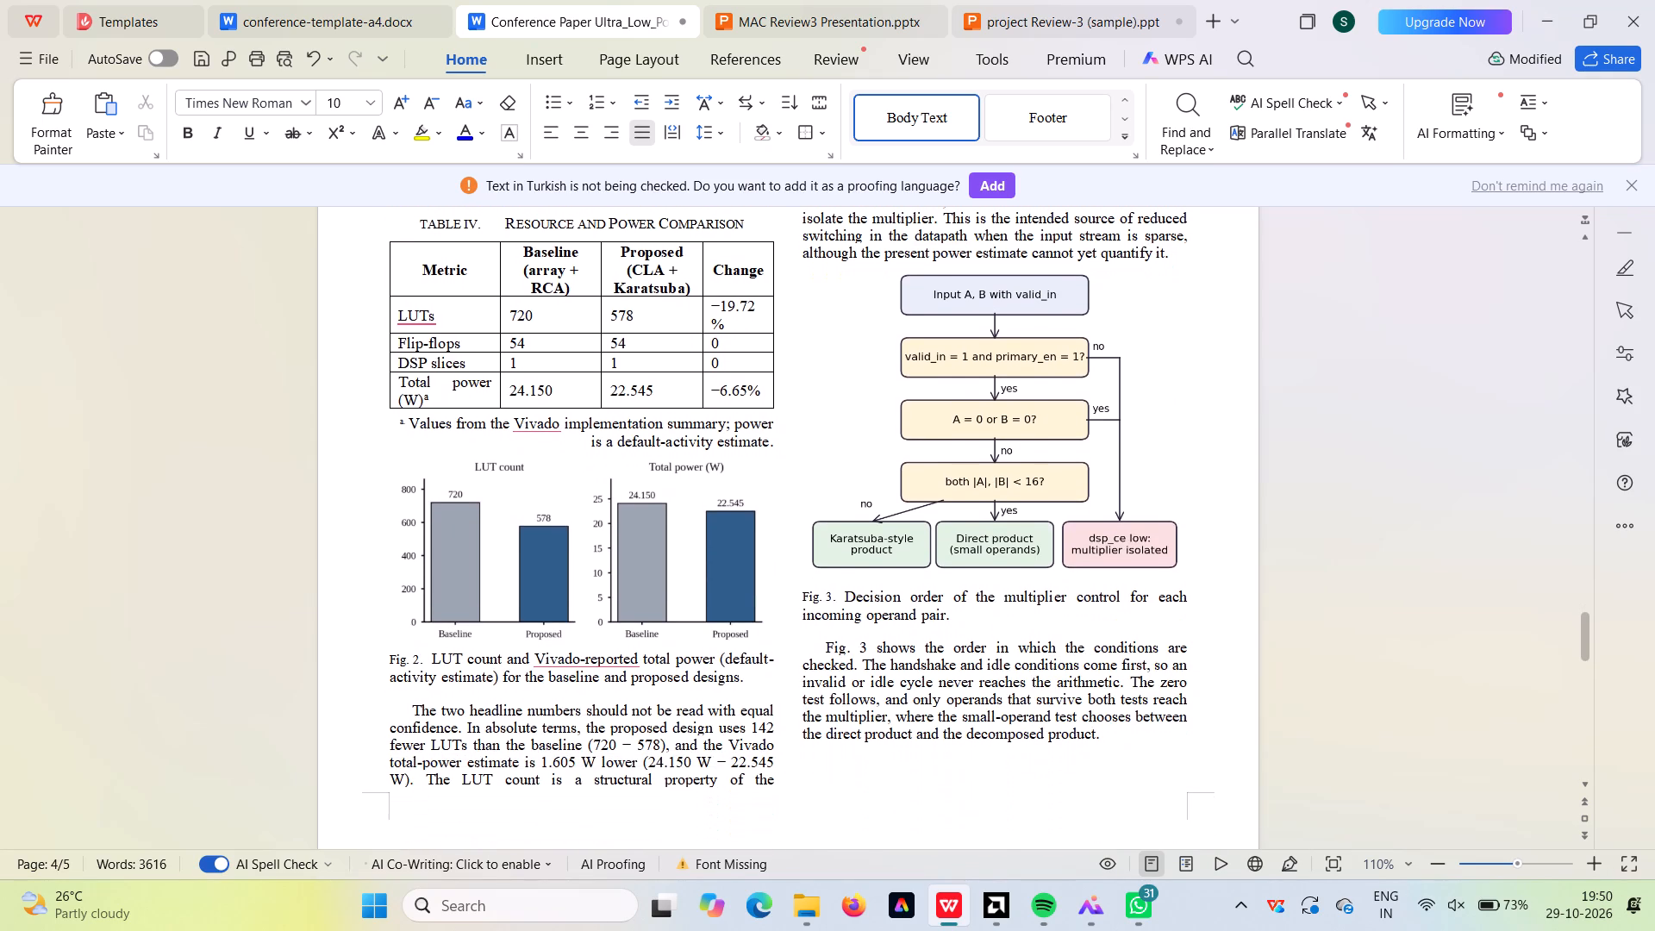
scroll(1050, 665, down, 3)
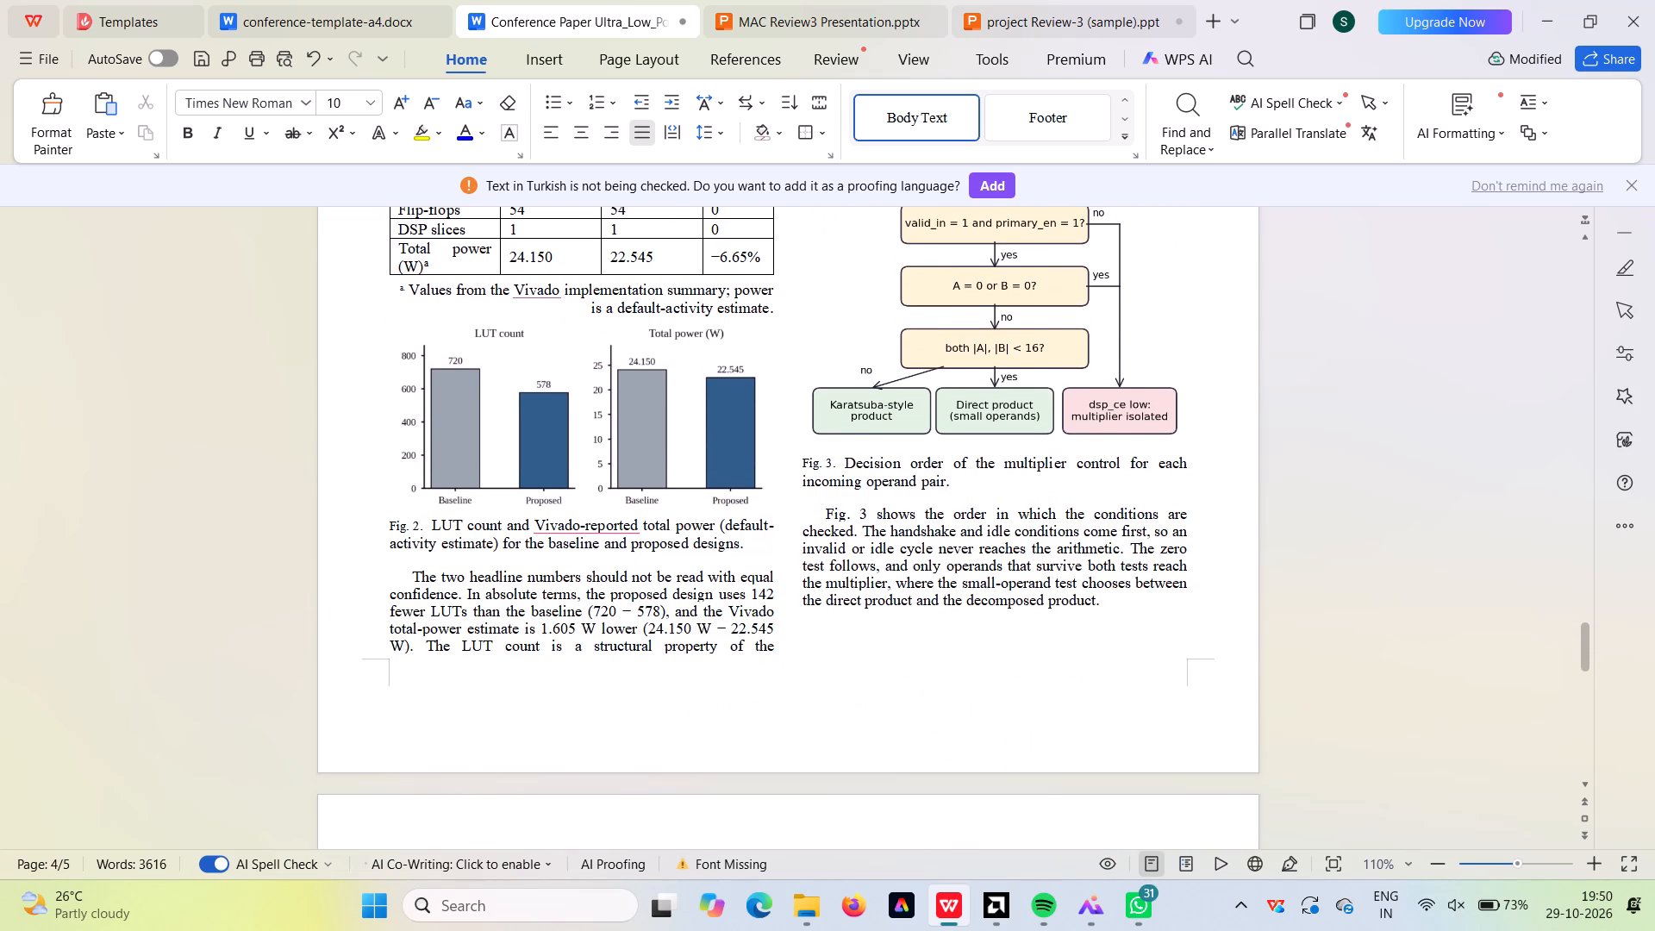
Review page 5, from Relevance to Edge AI Workloads and Limitations through the Conclusion, Acknowledgment and References.
scroll(1050, 665, down, 4)
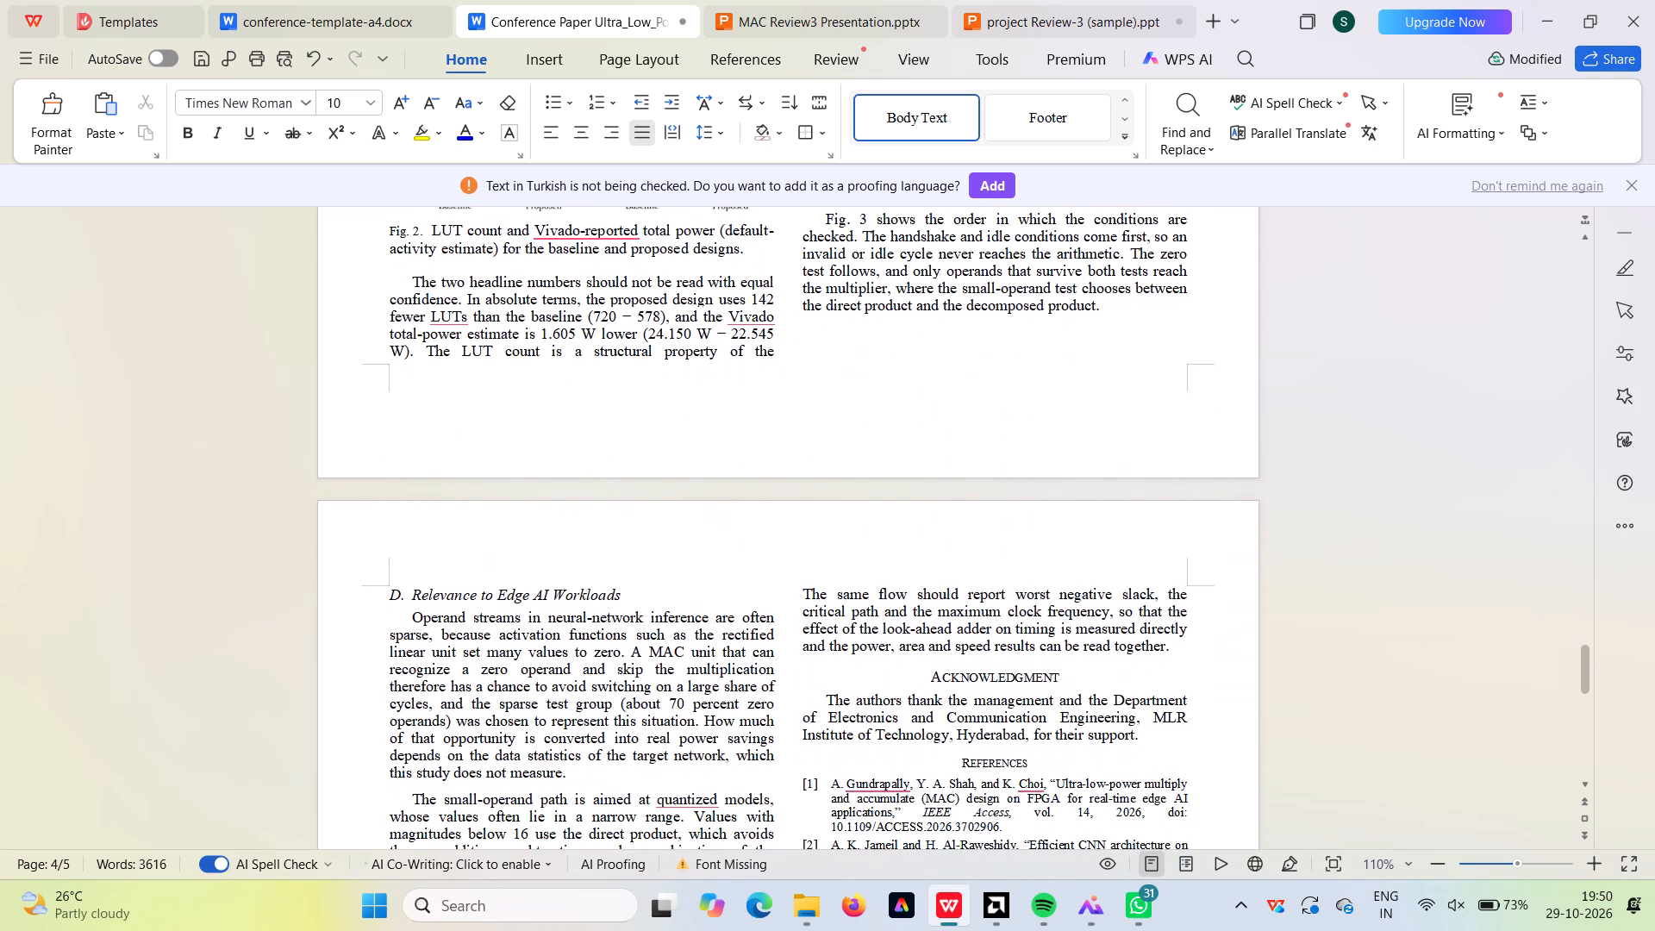
scroll(1050, 665, down, 2)
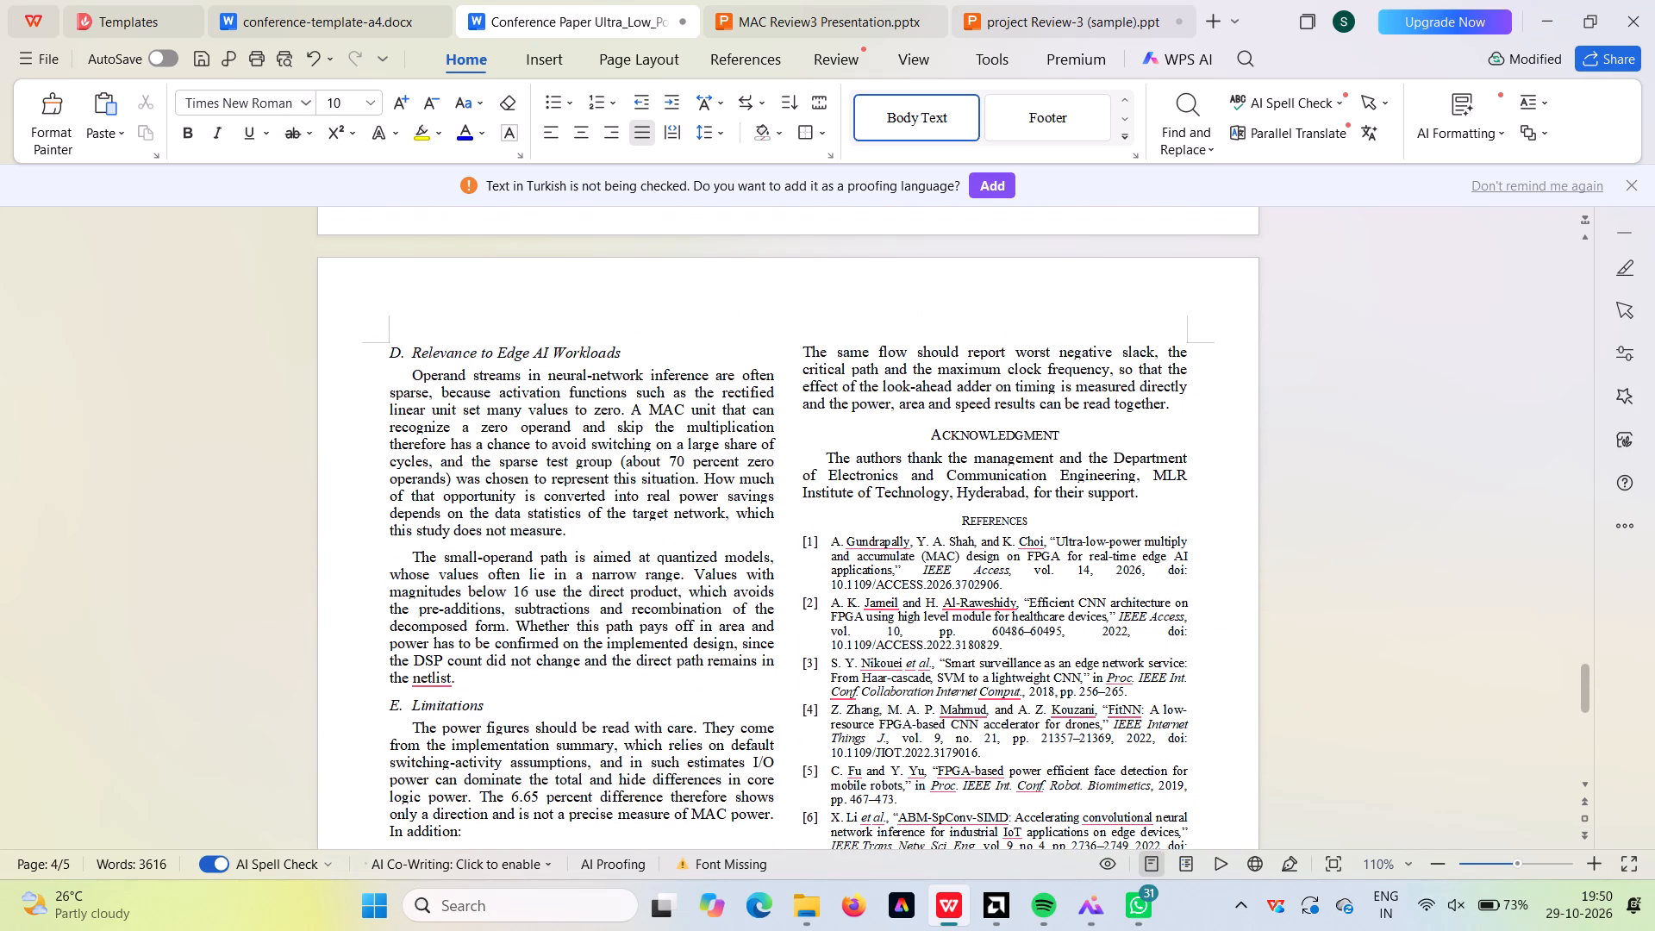
scroll(1050, 665, down, 7)
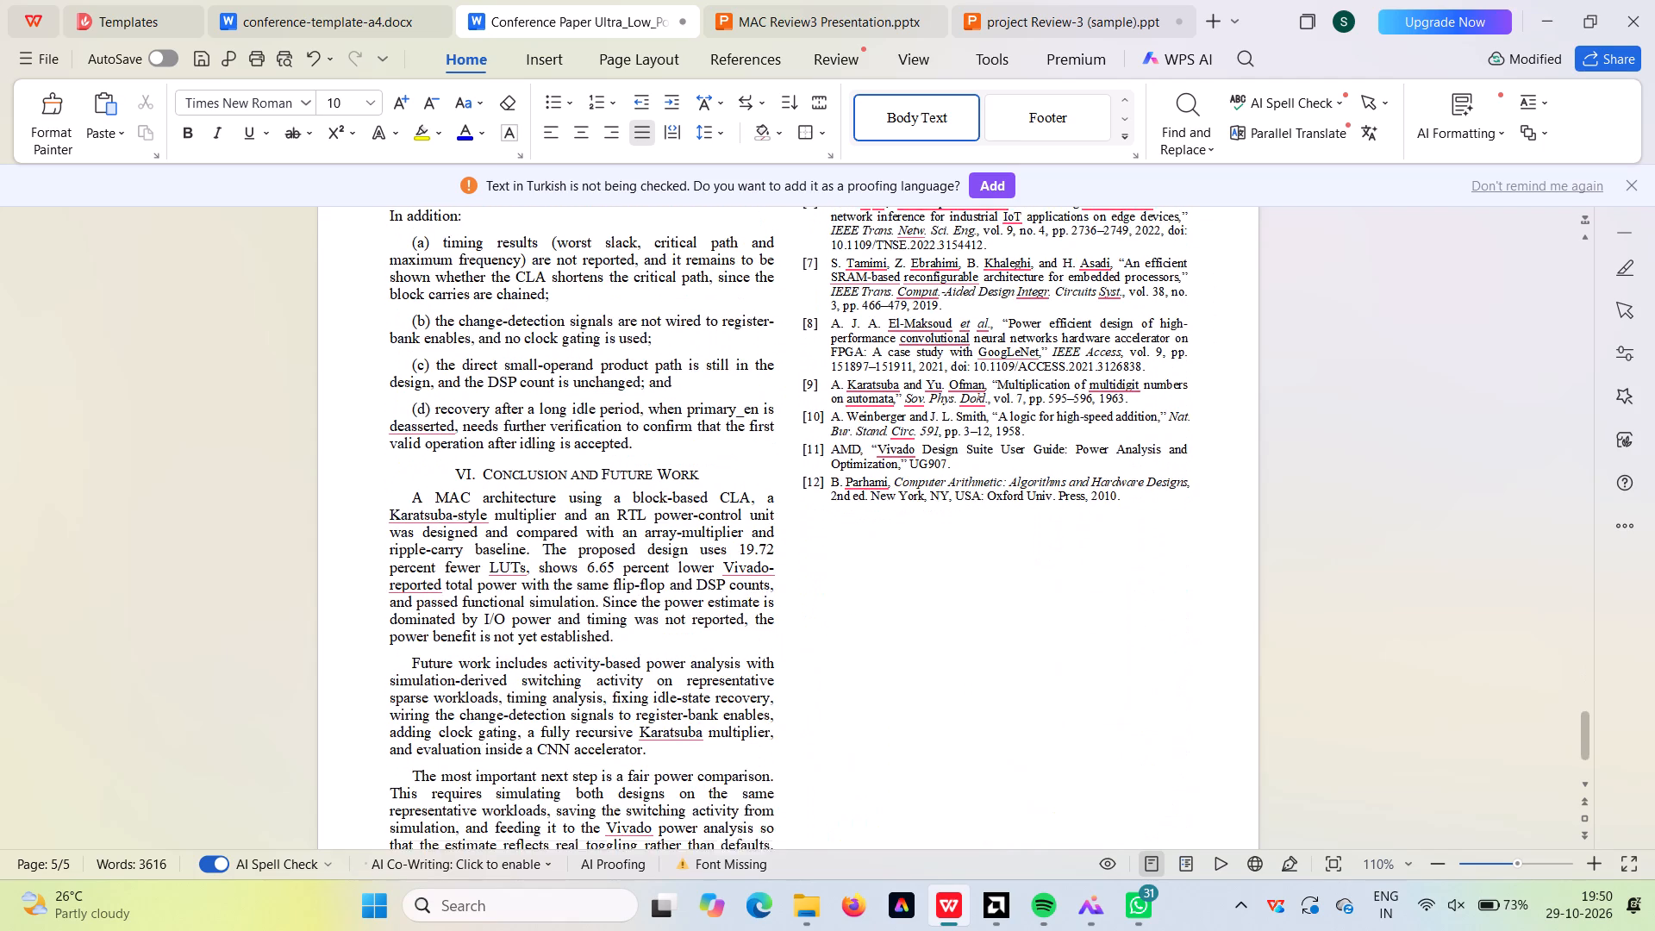
scroll(1050, 665, down, 4)
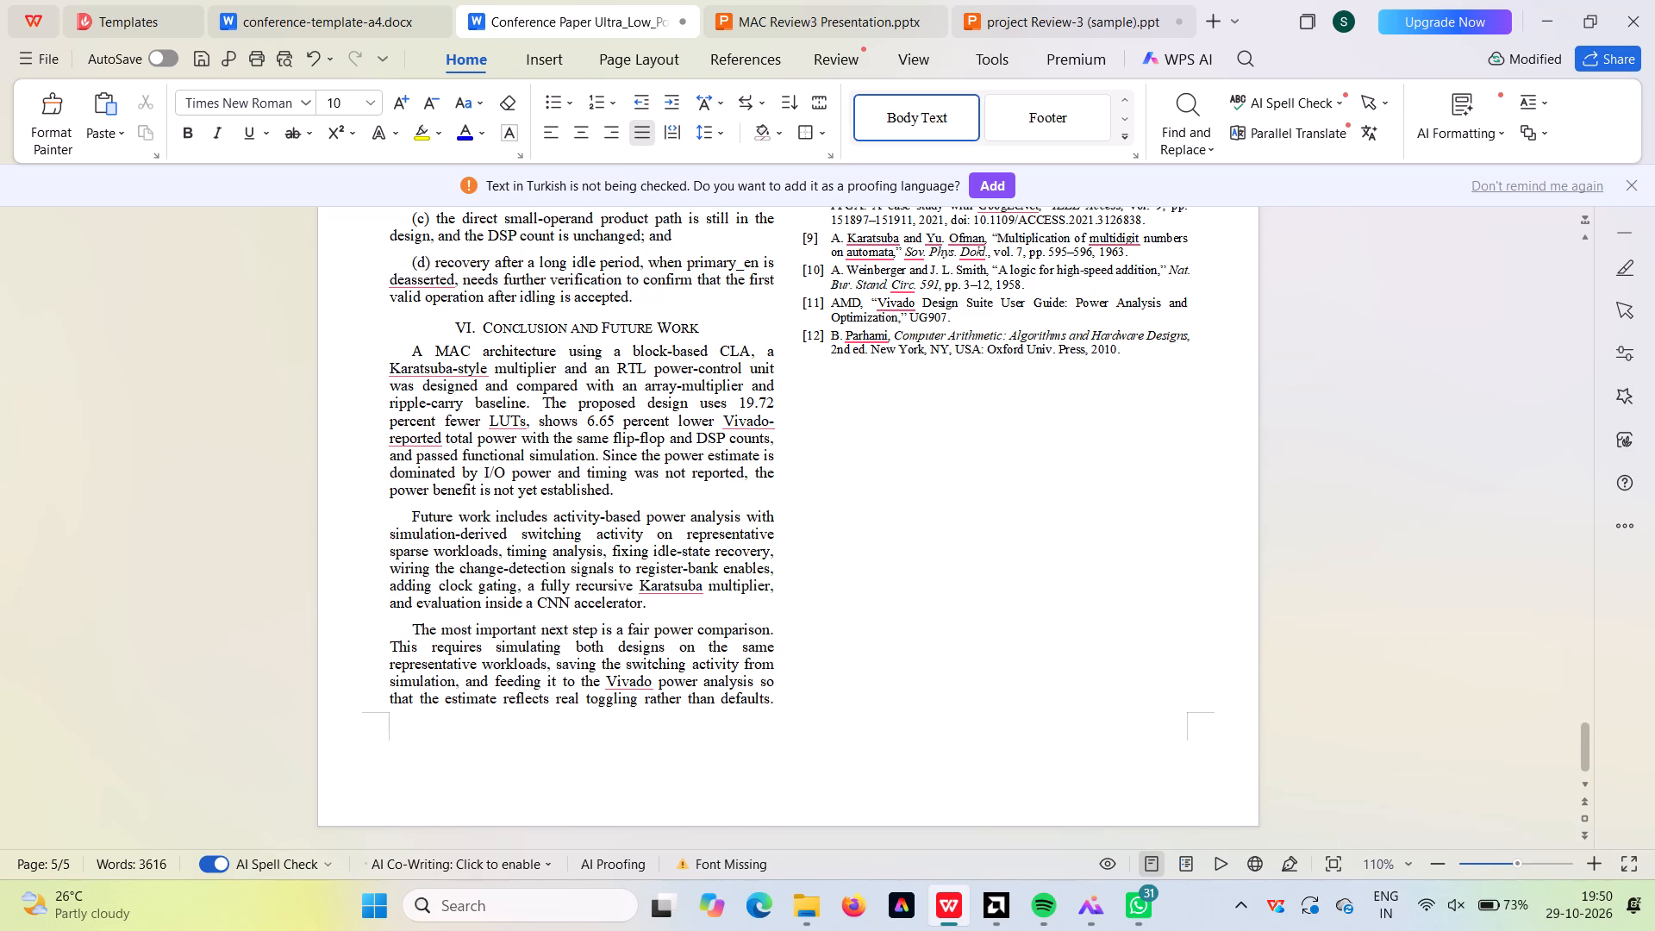
Review page 5 backwards from the Conclusion and References through Limitations to the end of page 4.
scroll(684, 387, up, 3)
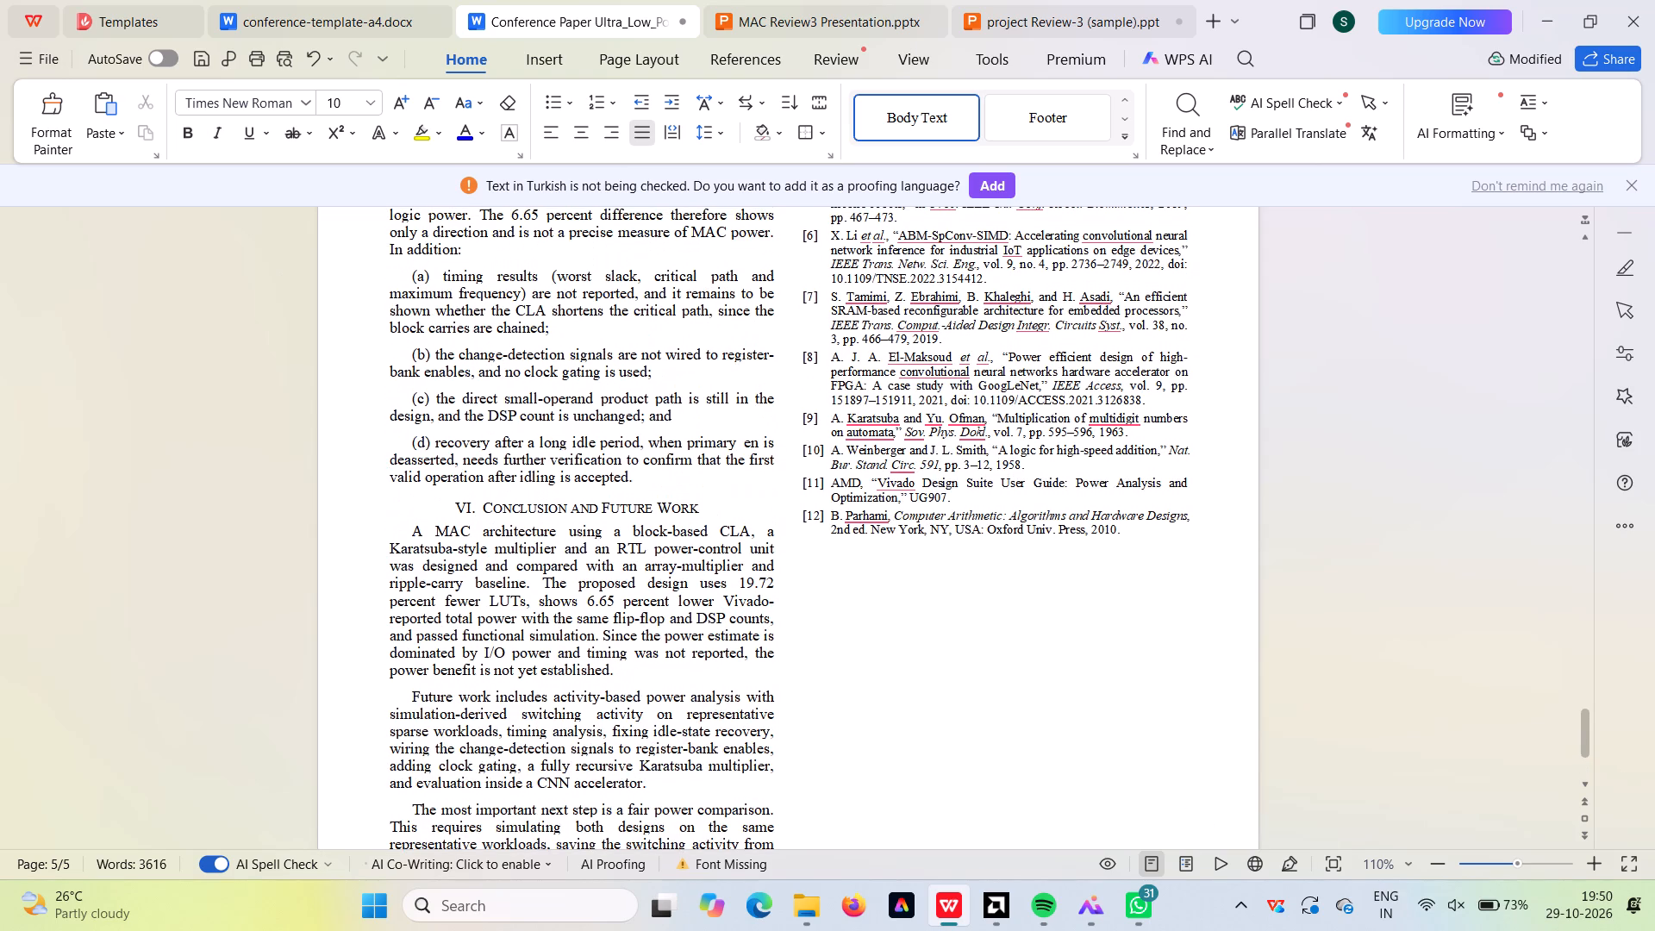
scroll(684, 387, up, 4)
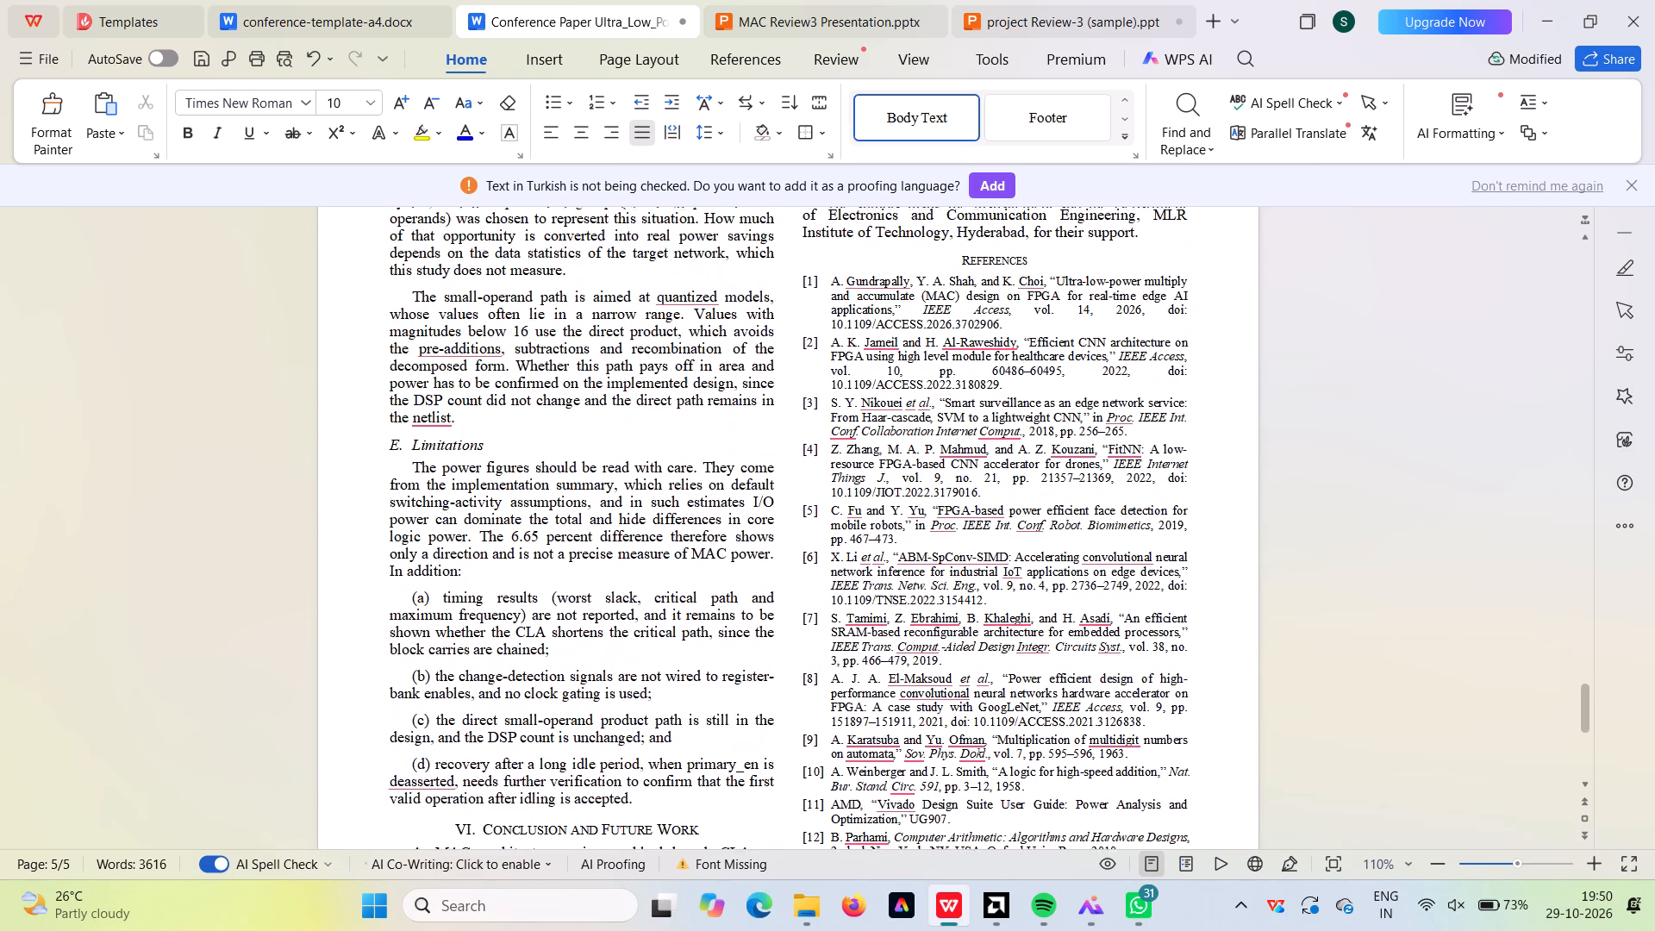
scroll(684, 387, up, 4)
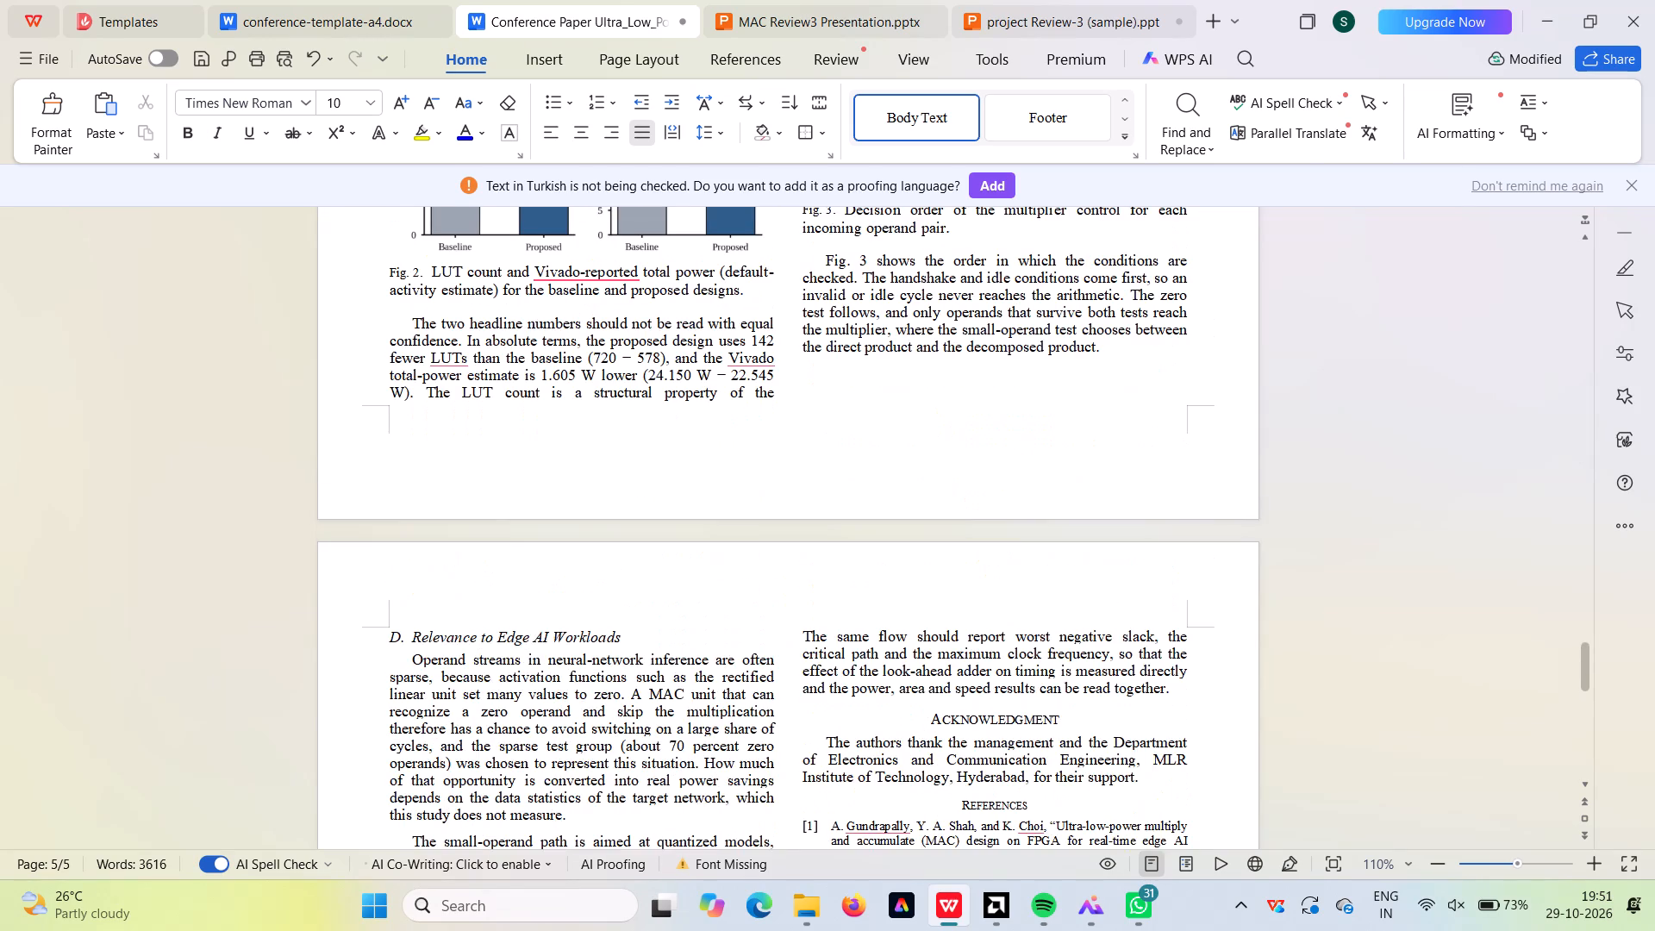
Skim the paper backwards from the end of page 4, with its figures and Tables III to V, to the title on page 1.
scroll(684, 387, up, 1)
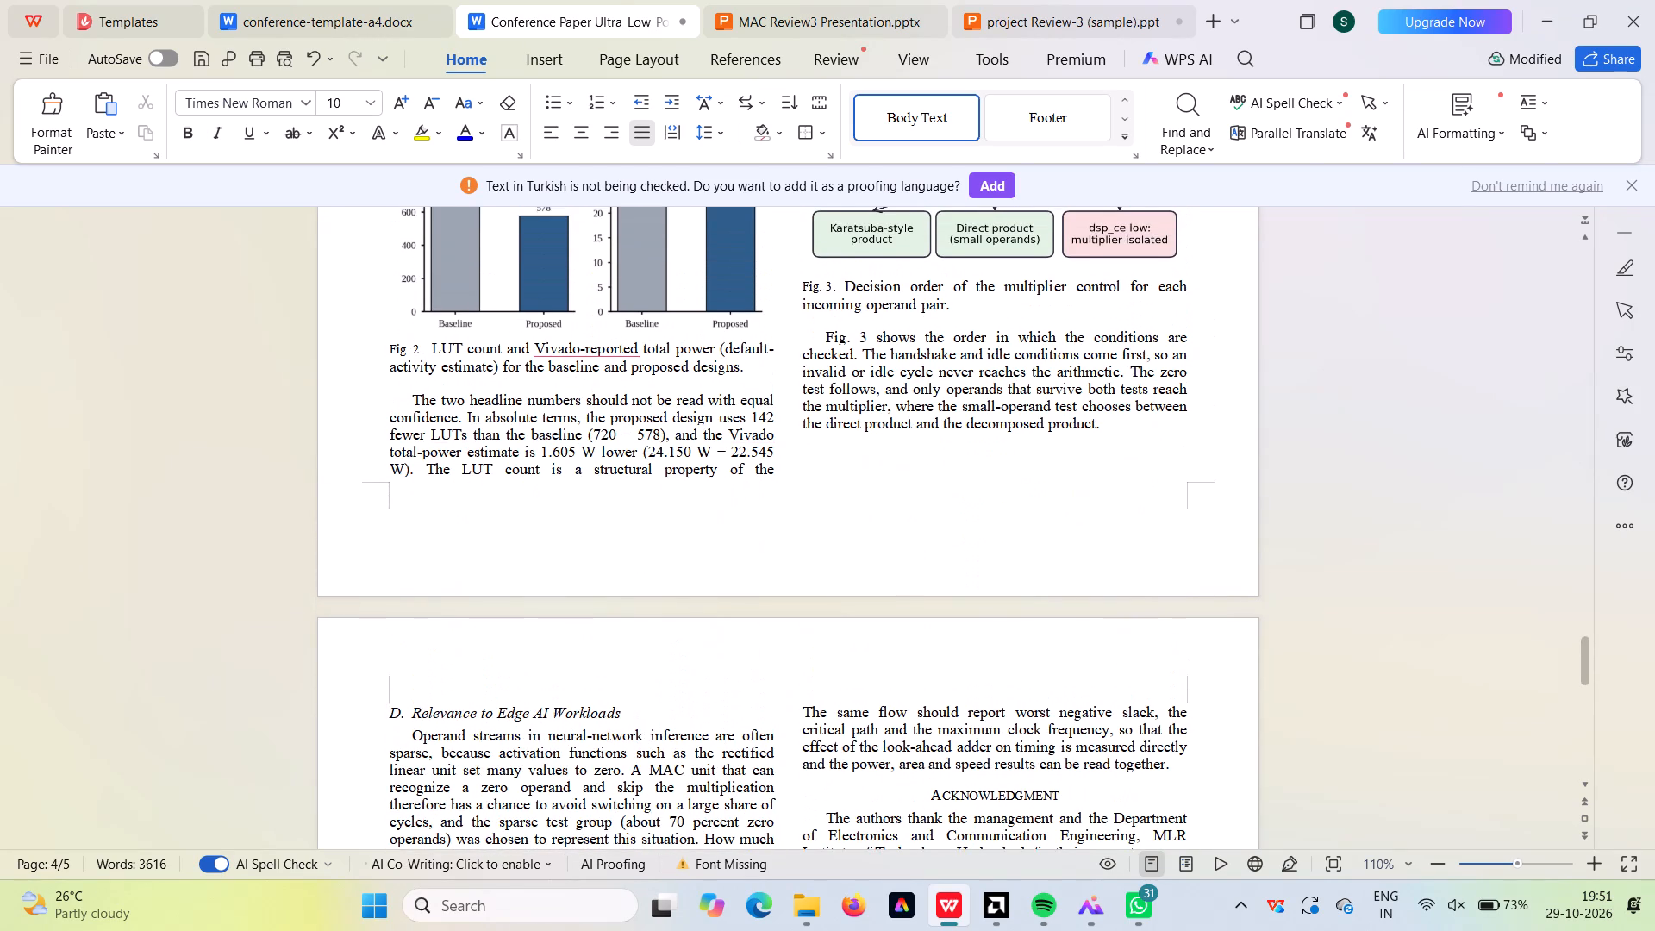
scroll(684, 387, up, 3)
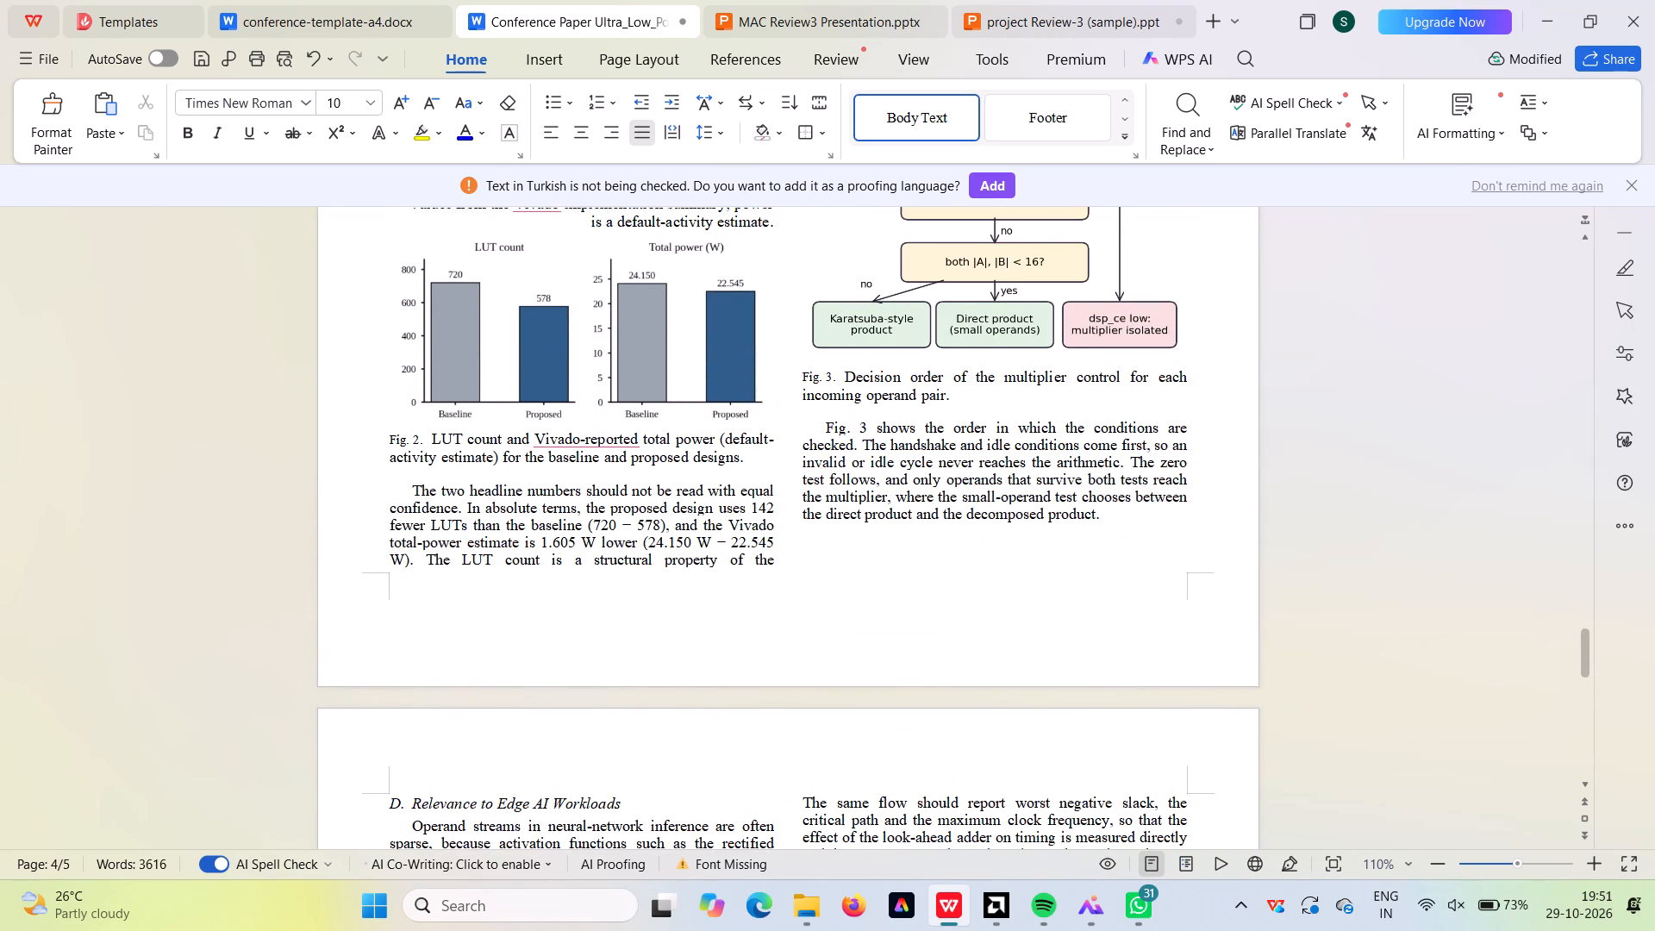
scroll(684, 387, up, 9)
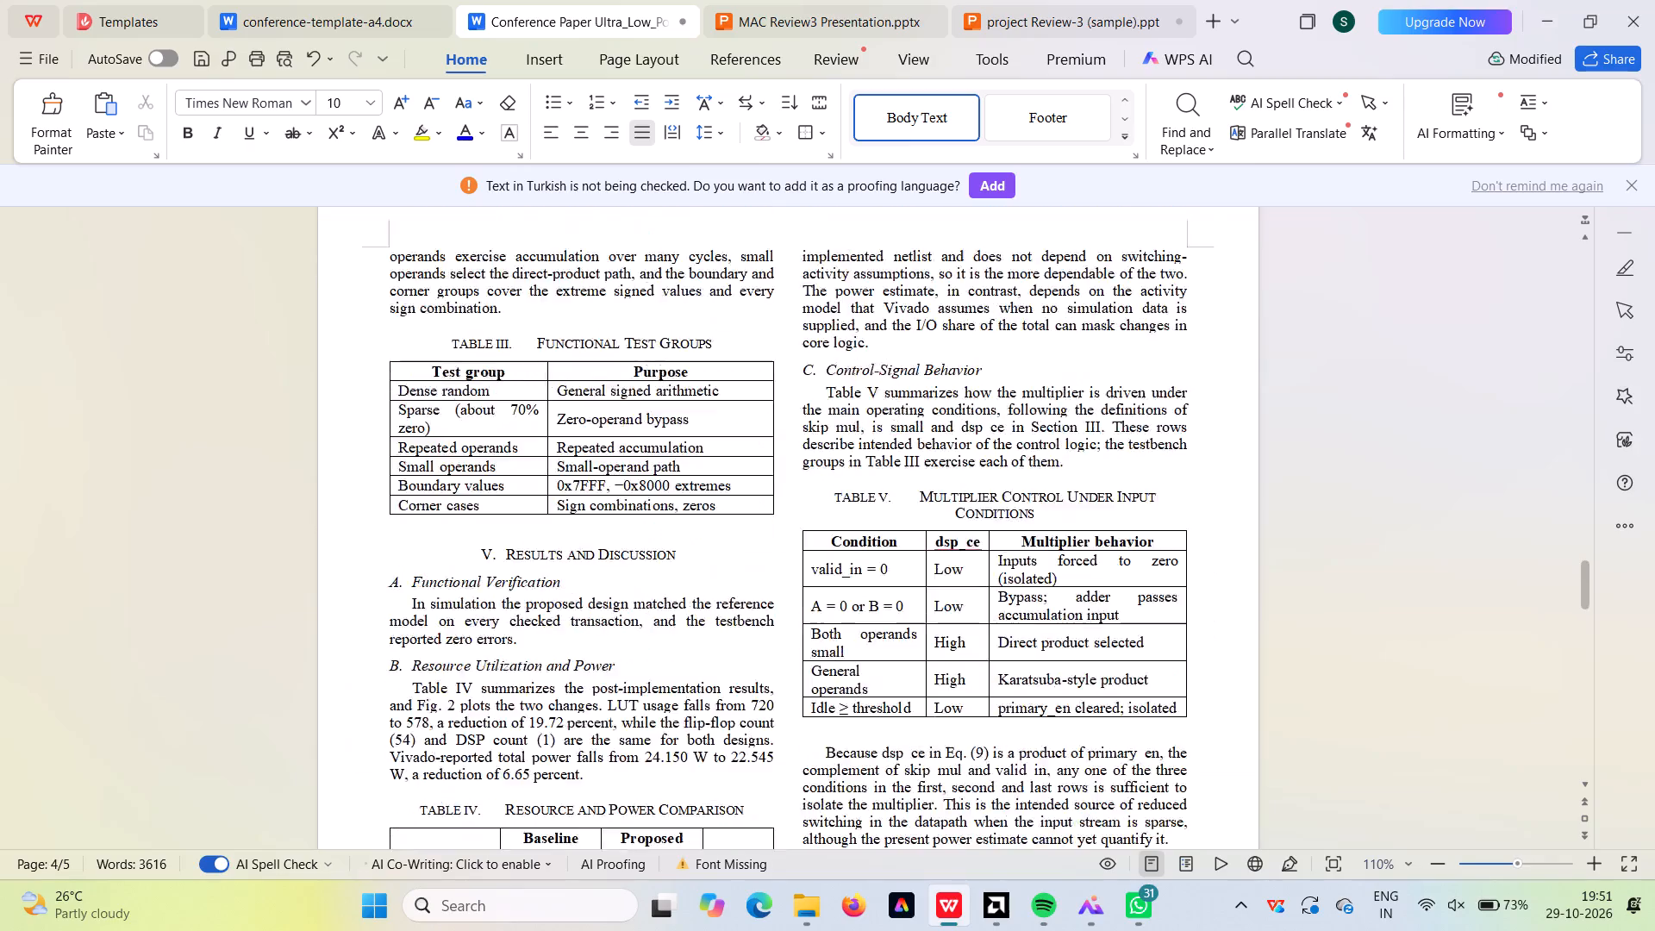
scroll(684, 387, up, 19)
scroll(684, 387, up, 10)
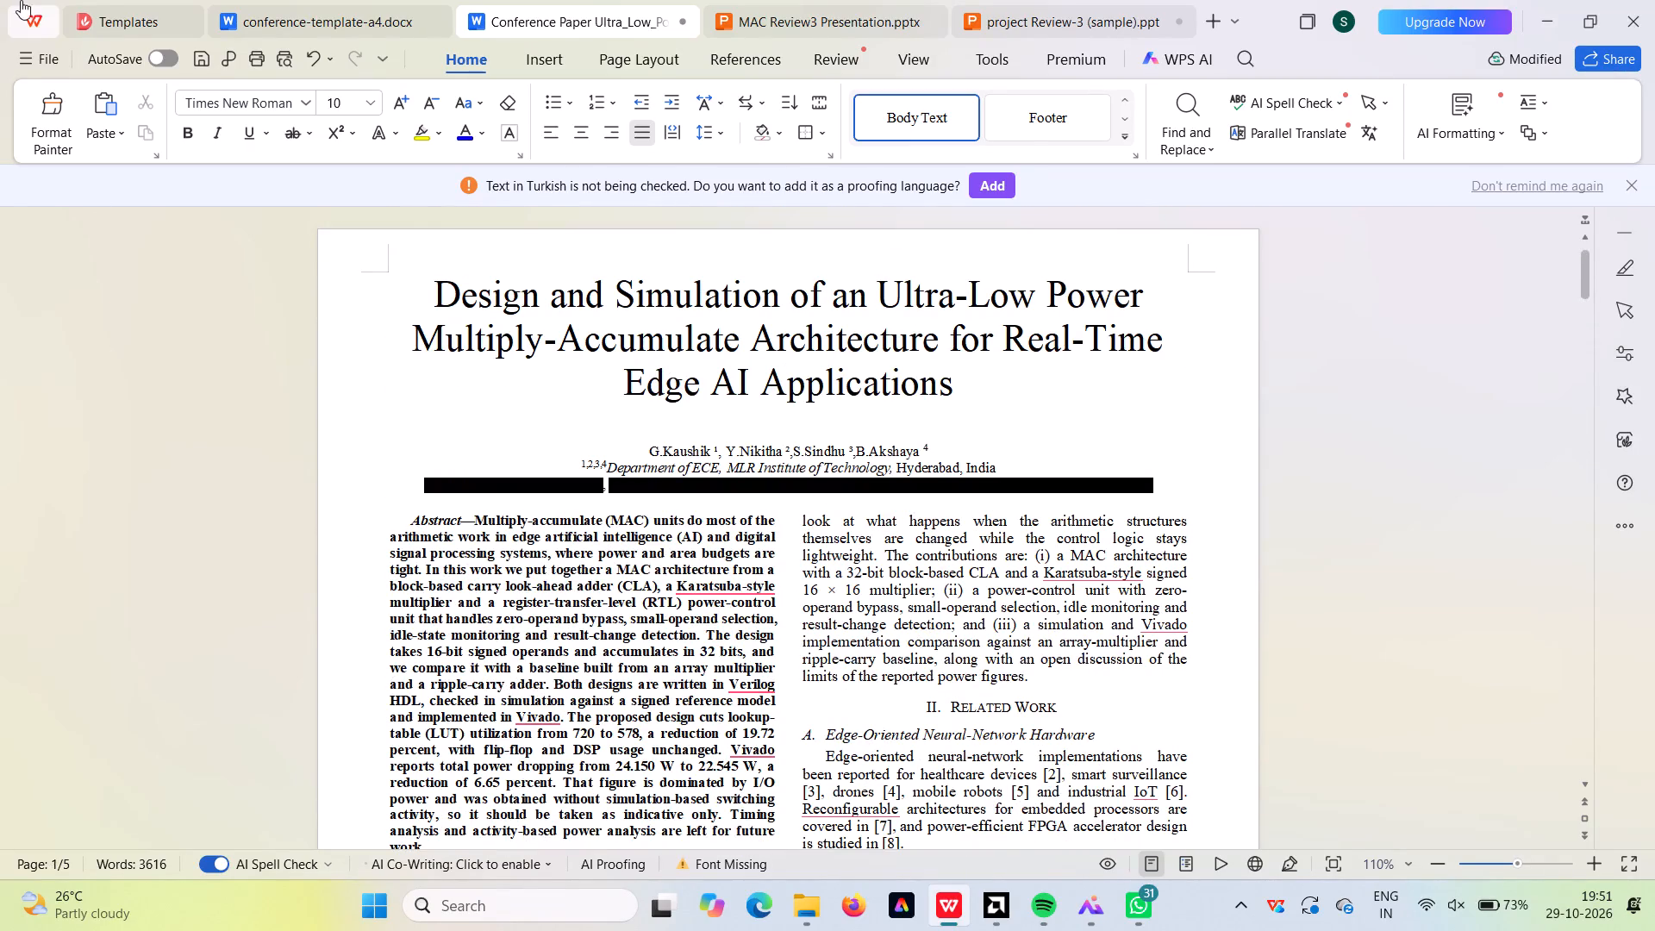
Save the paper as Conference Paper Ultra_Low_Power MAC.docx in the Outlook Files folder, replacing the existing file.
click(29, 57)
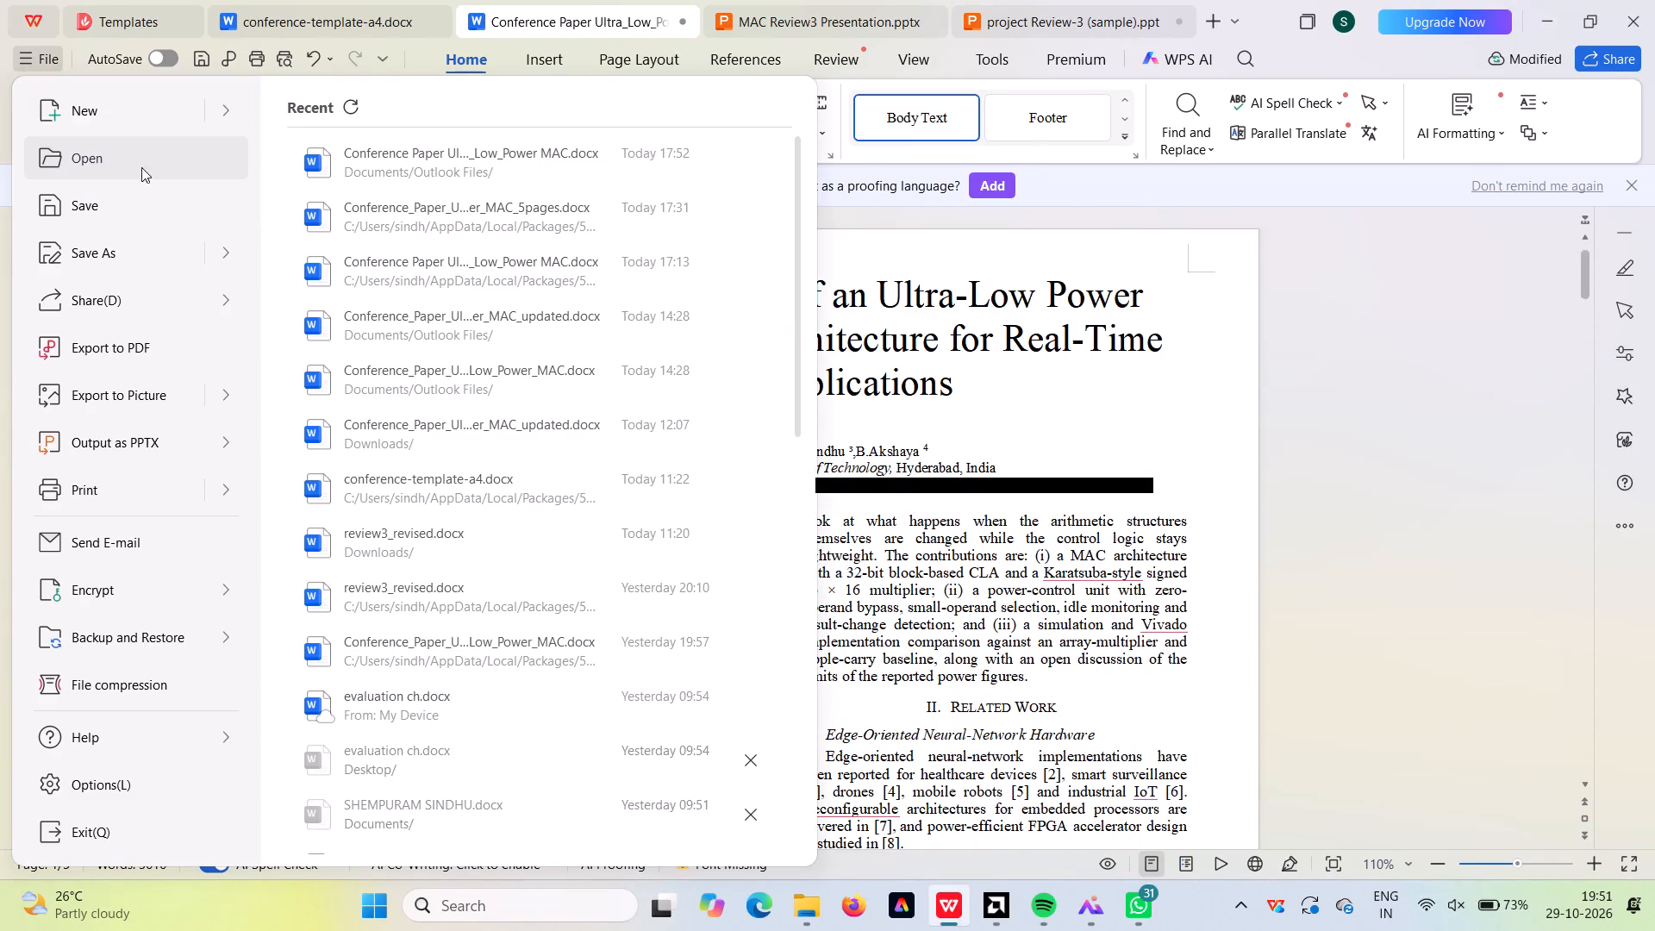
click(169, 263)
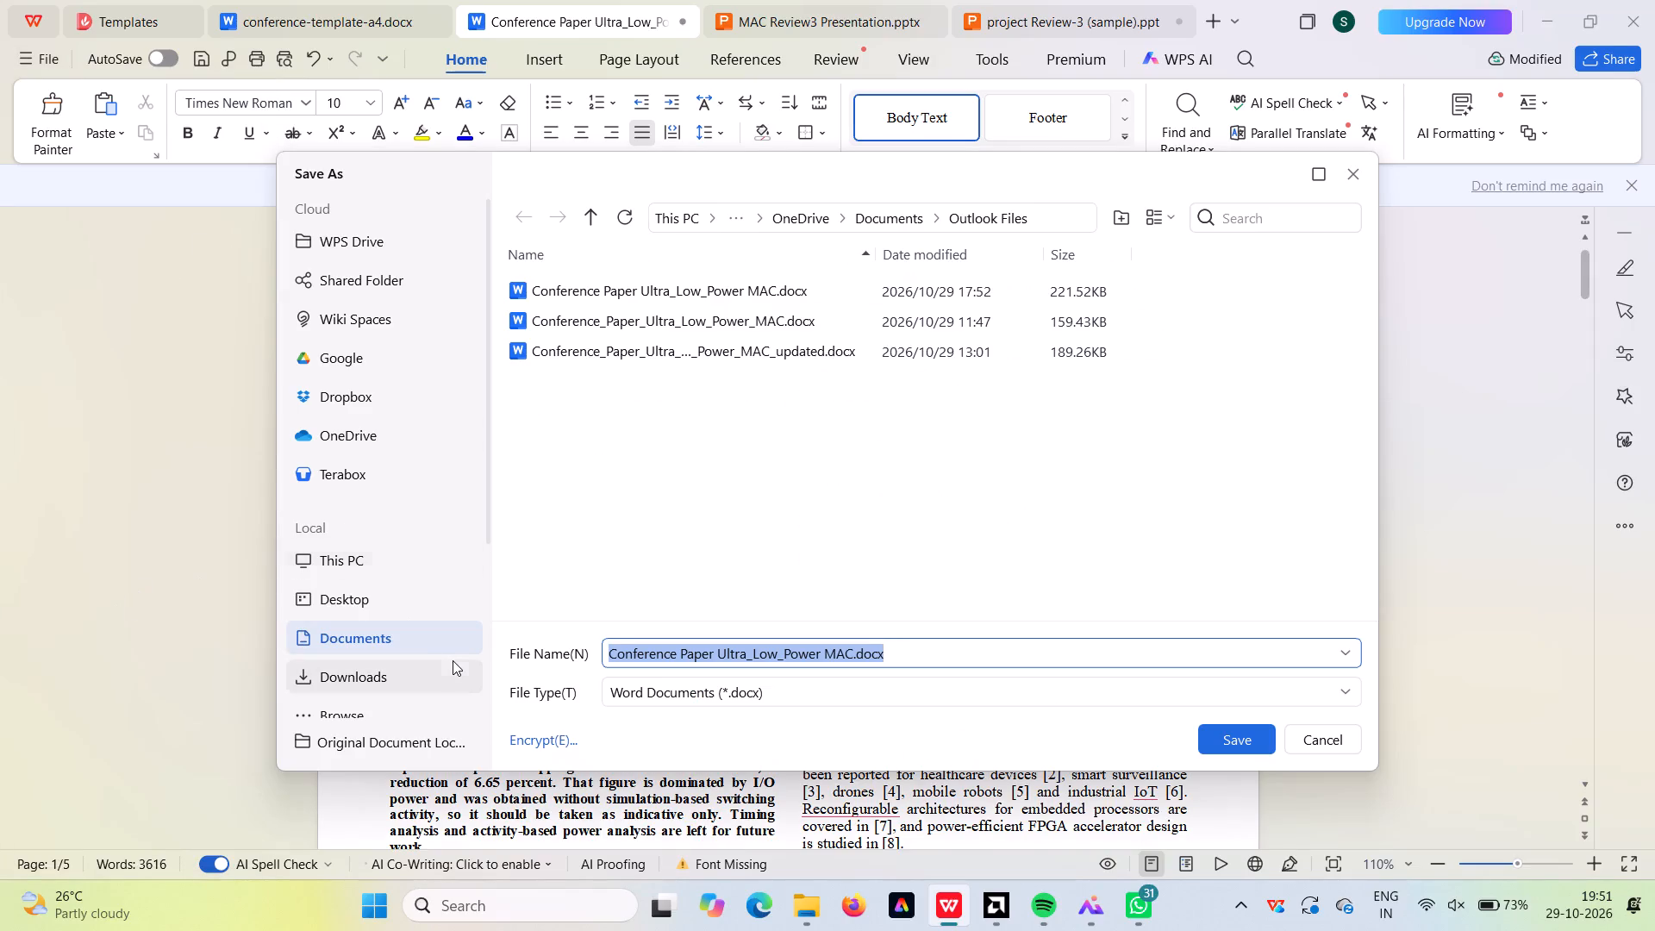
click(1233, 743)
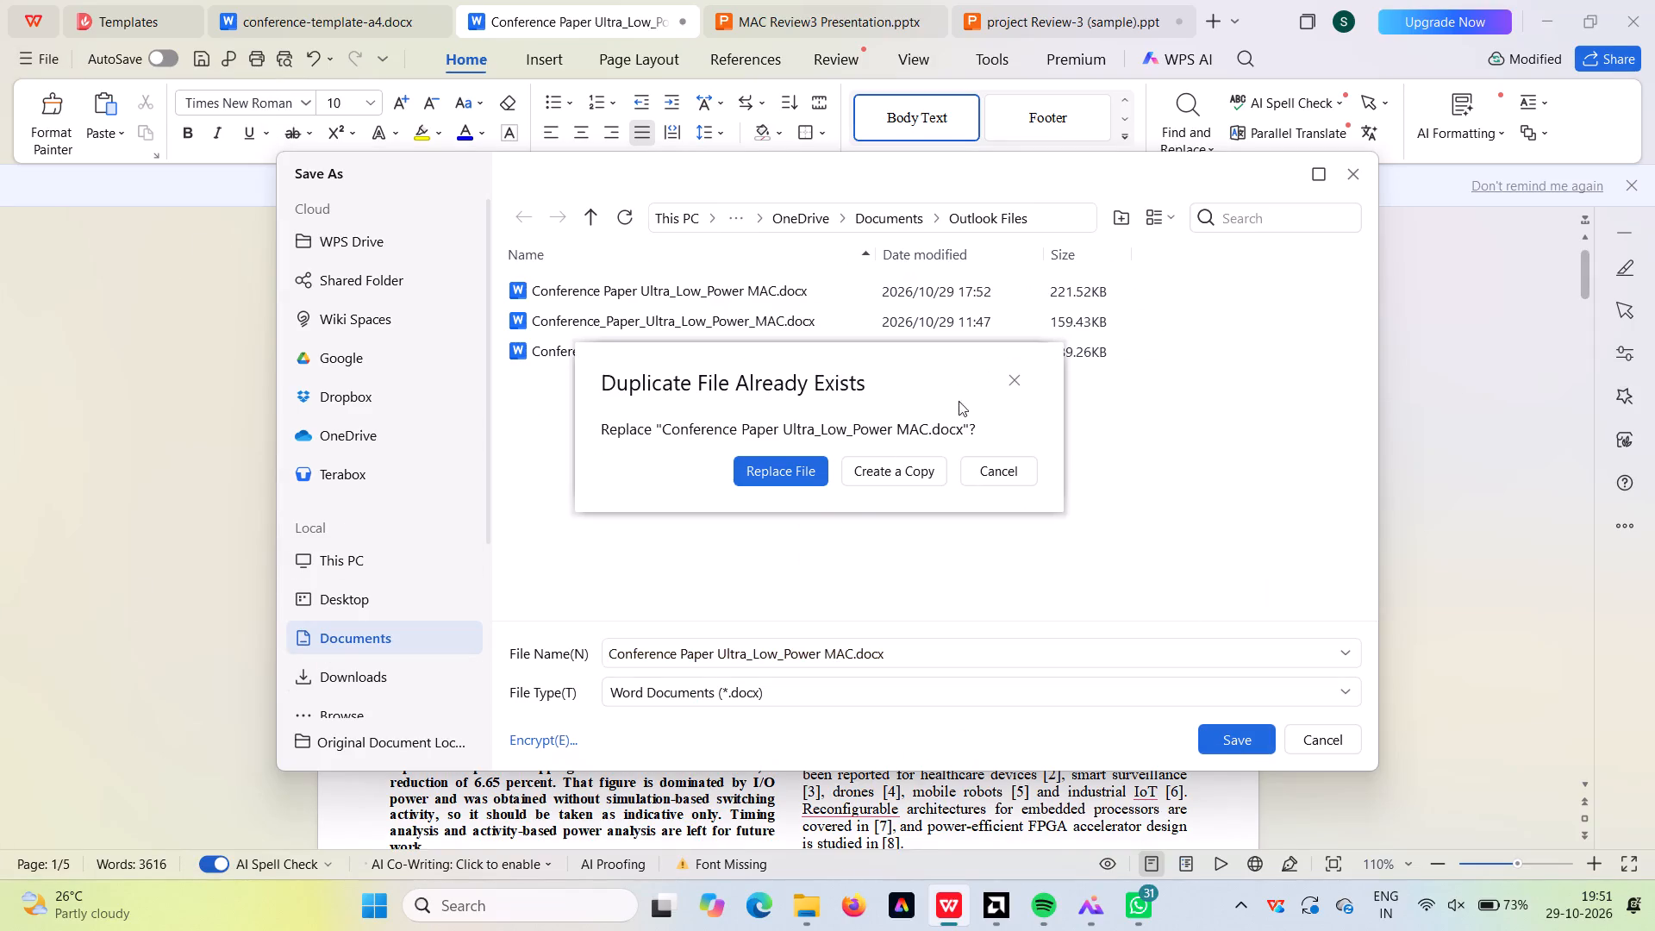
click(791, 472)
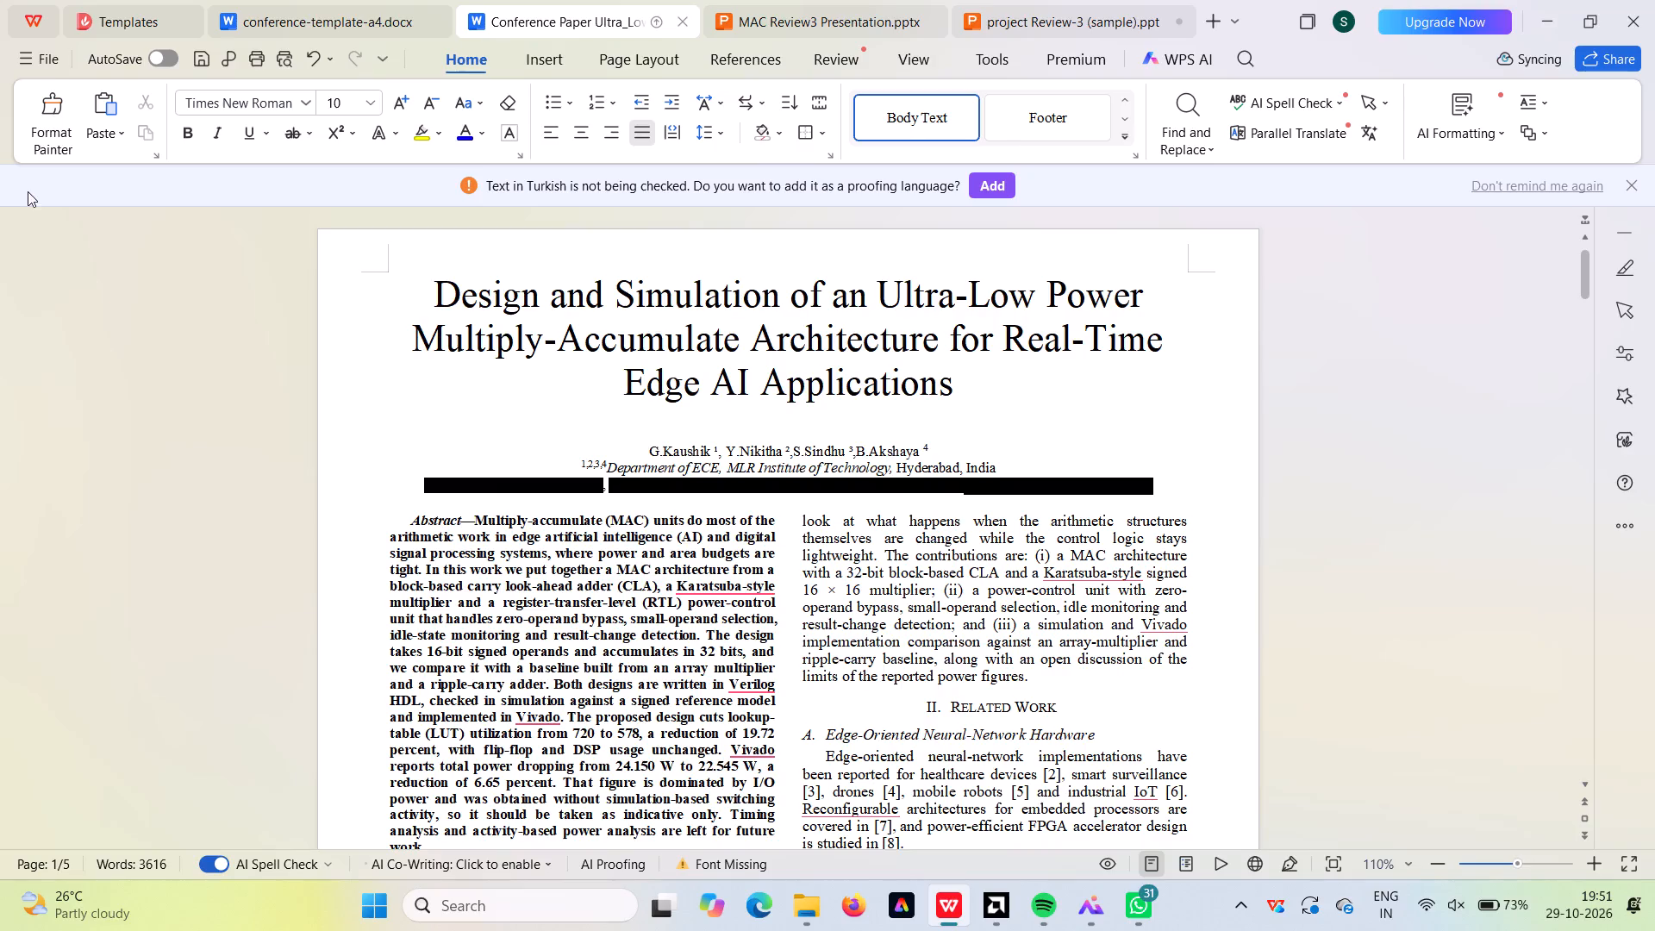
Share the paper using Send File in .docx format by copying the file to the clipboard.
click(34, 59)
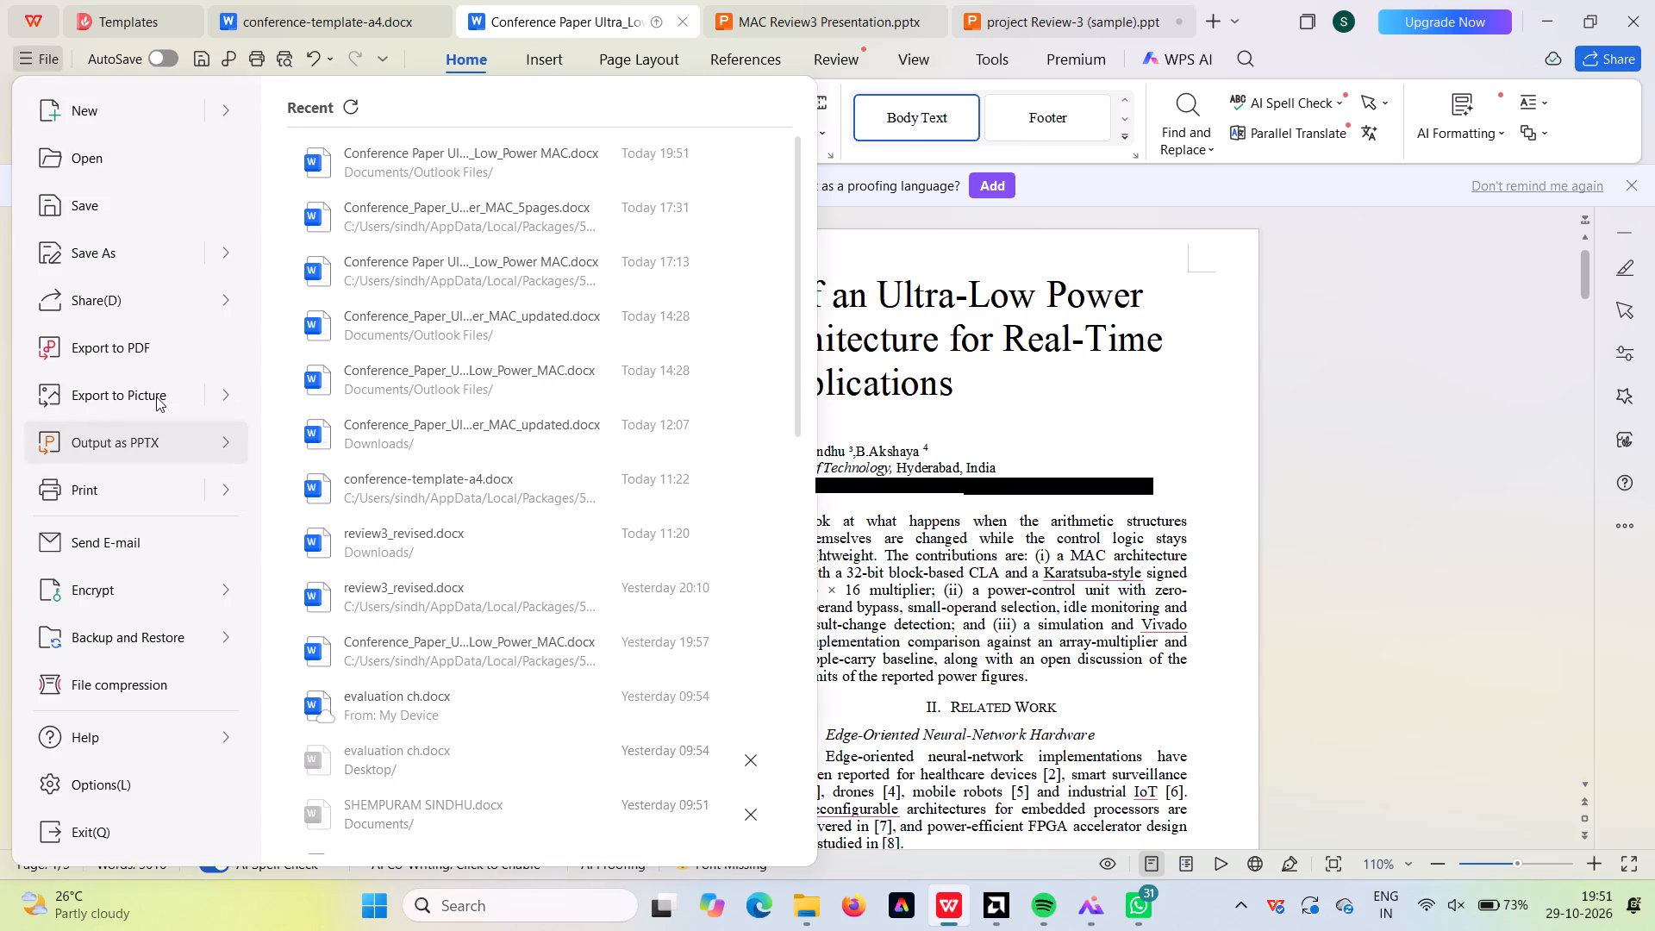
click(175, 321)
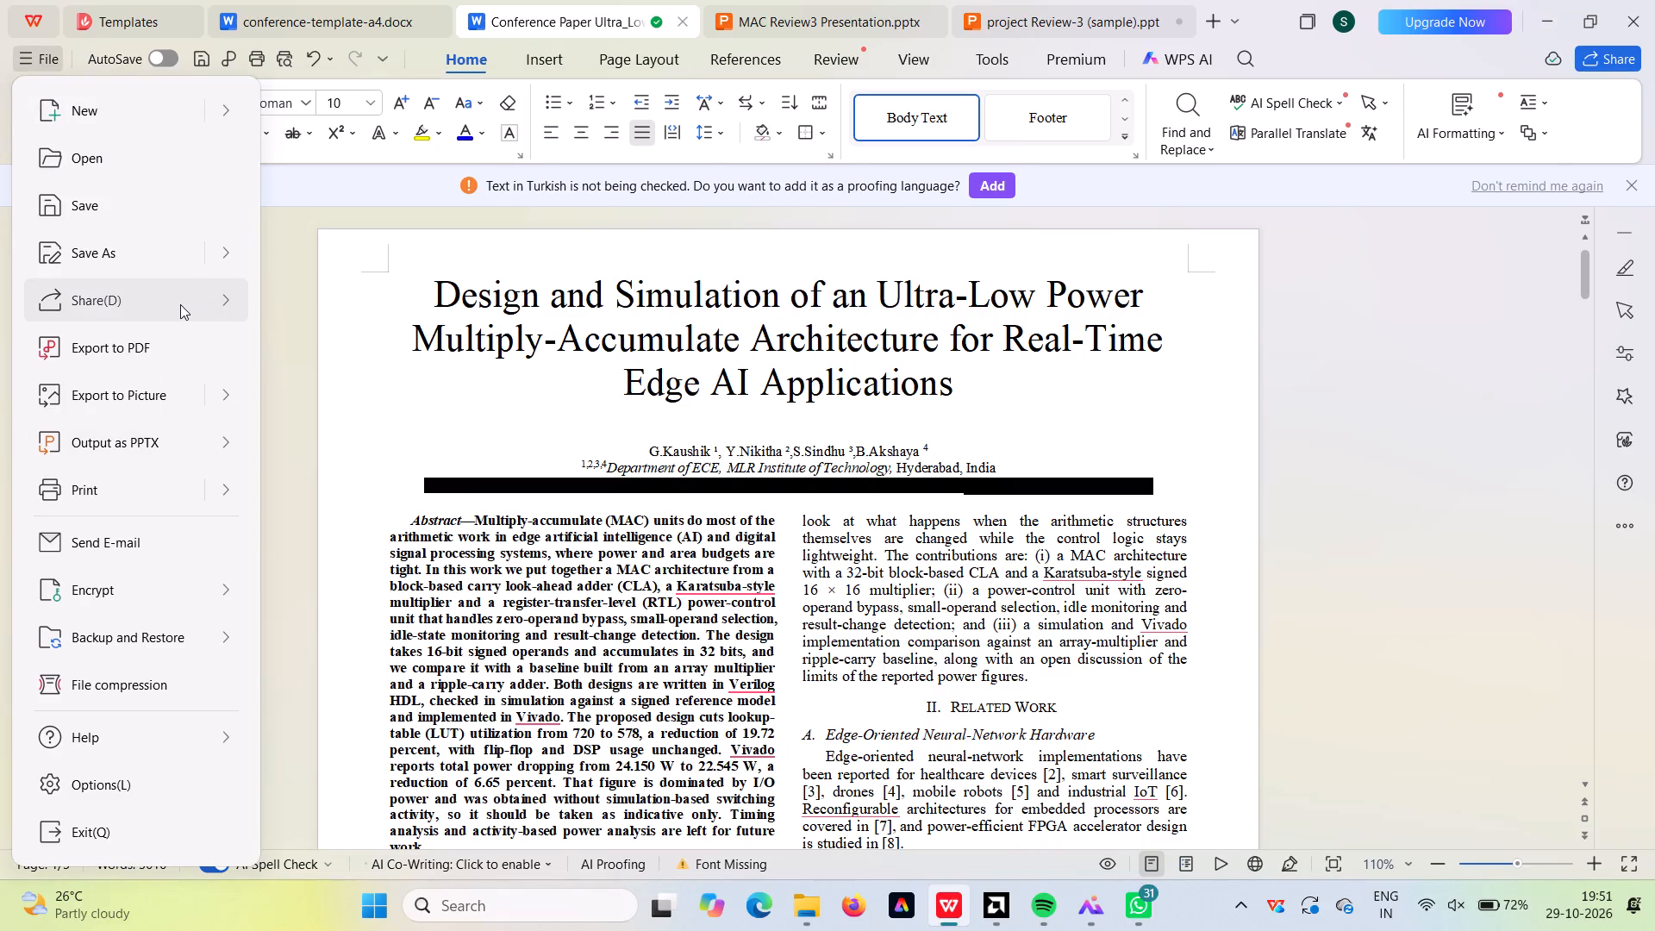
click(180, 304)
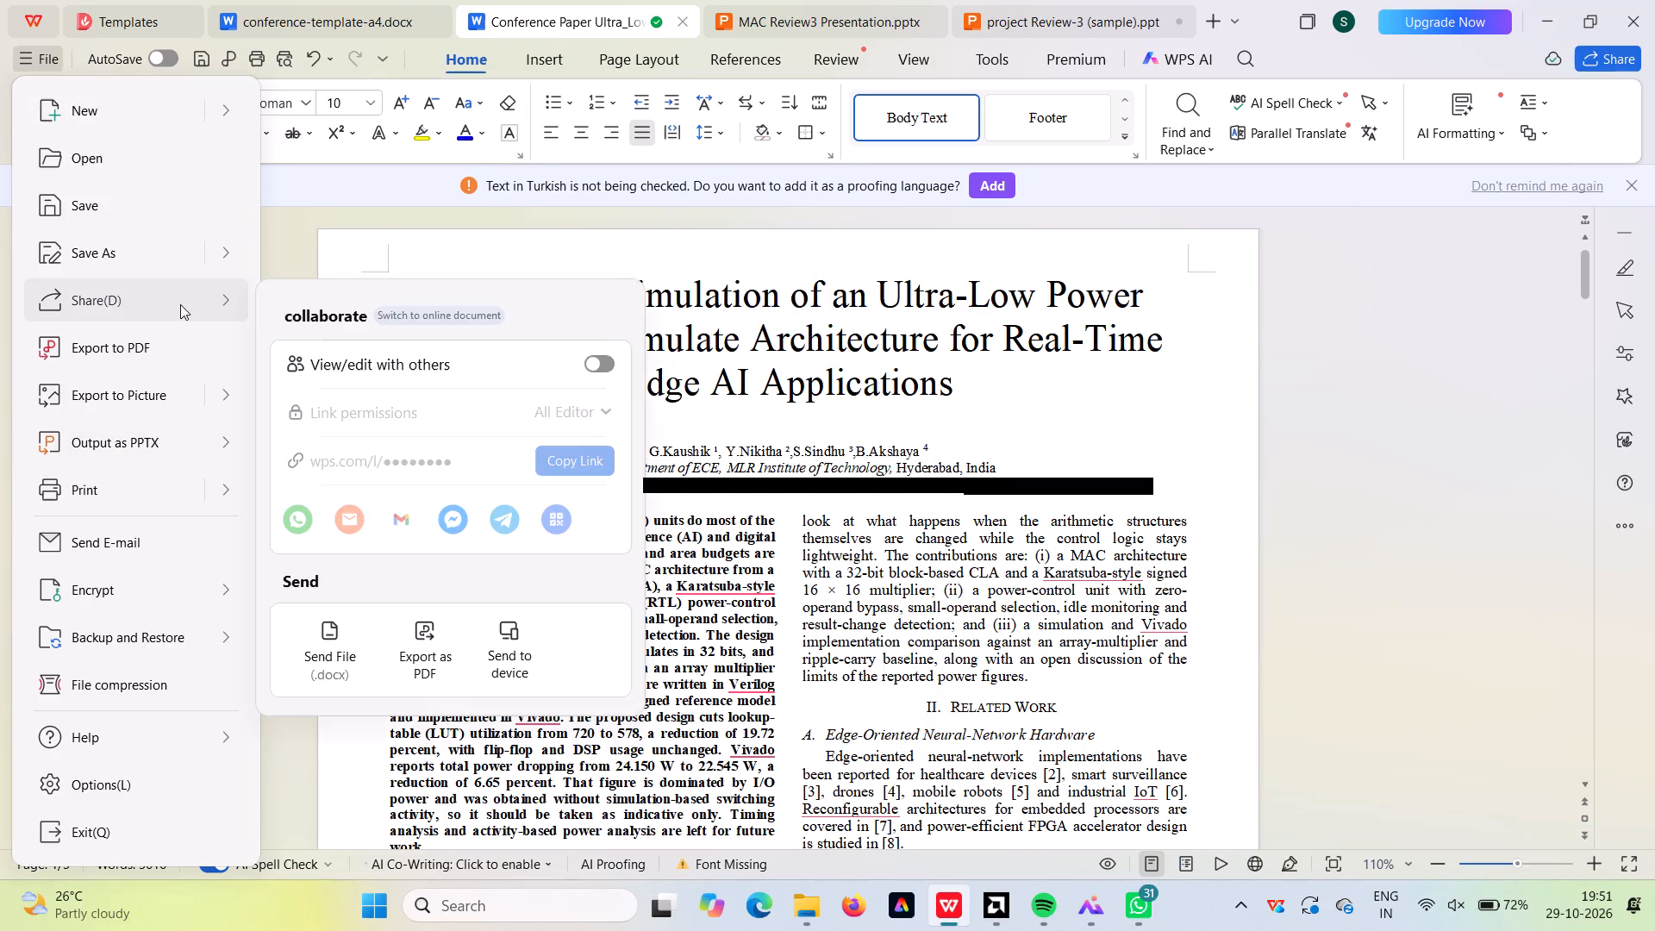
click(347, 640)
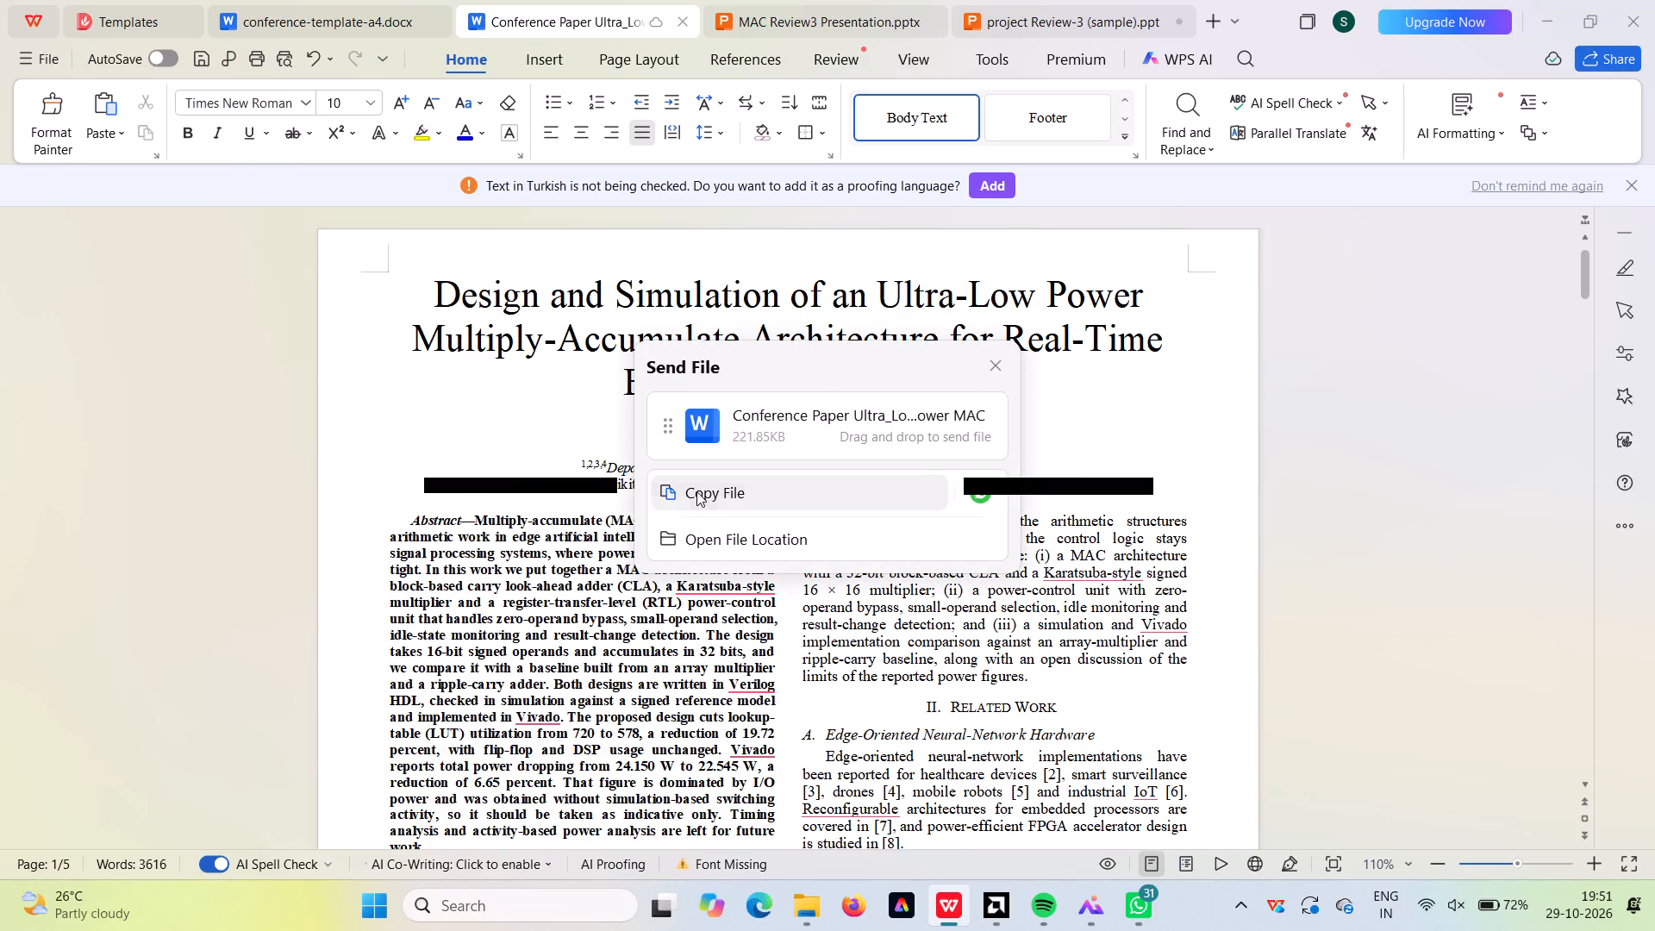
click(696, 491)
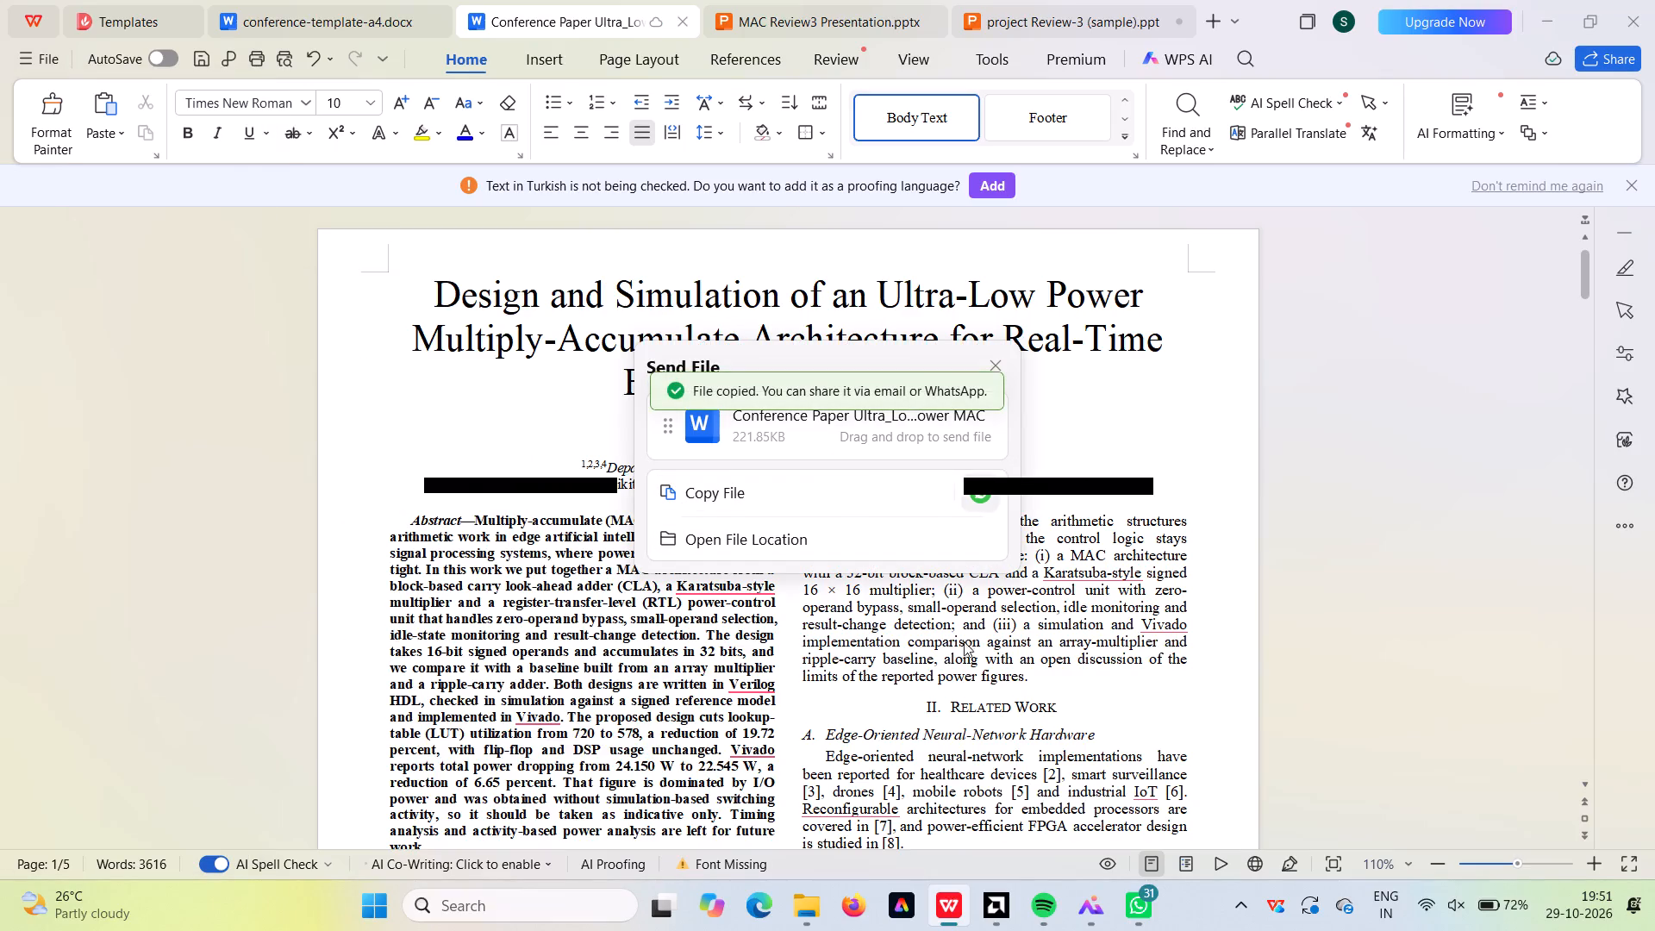
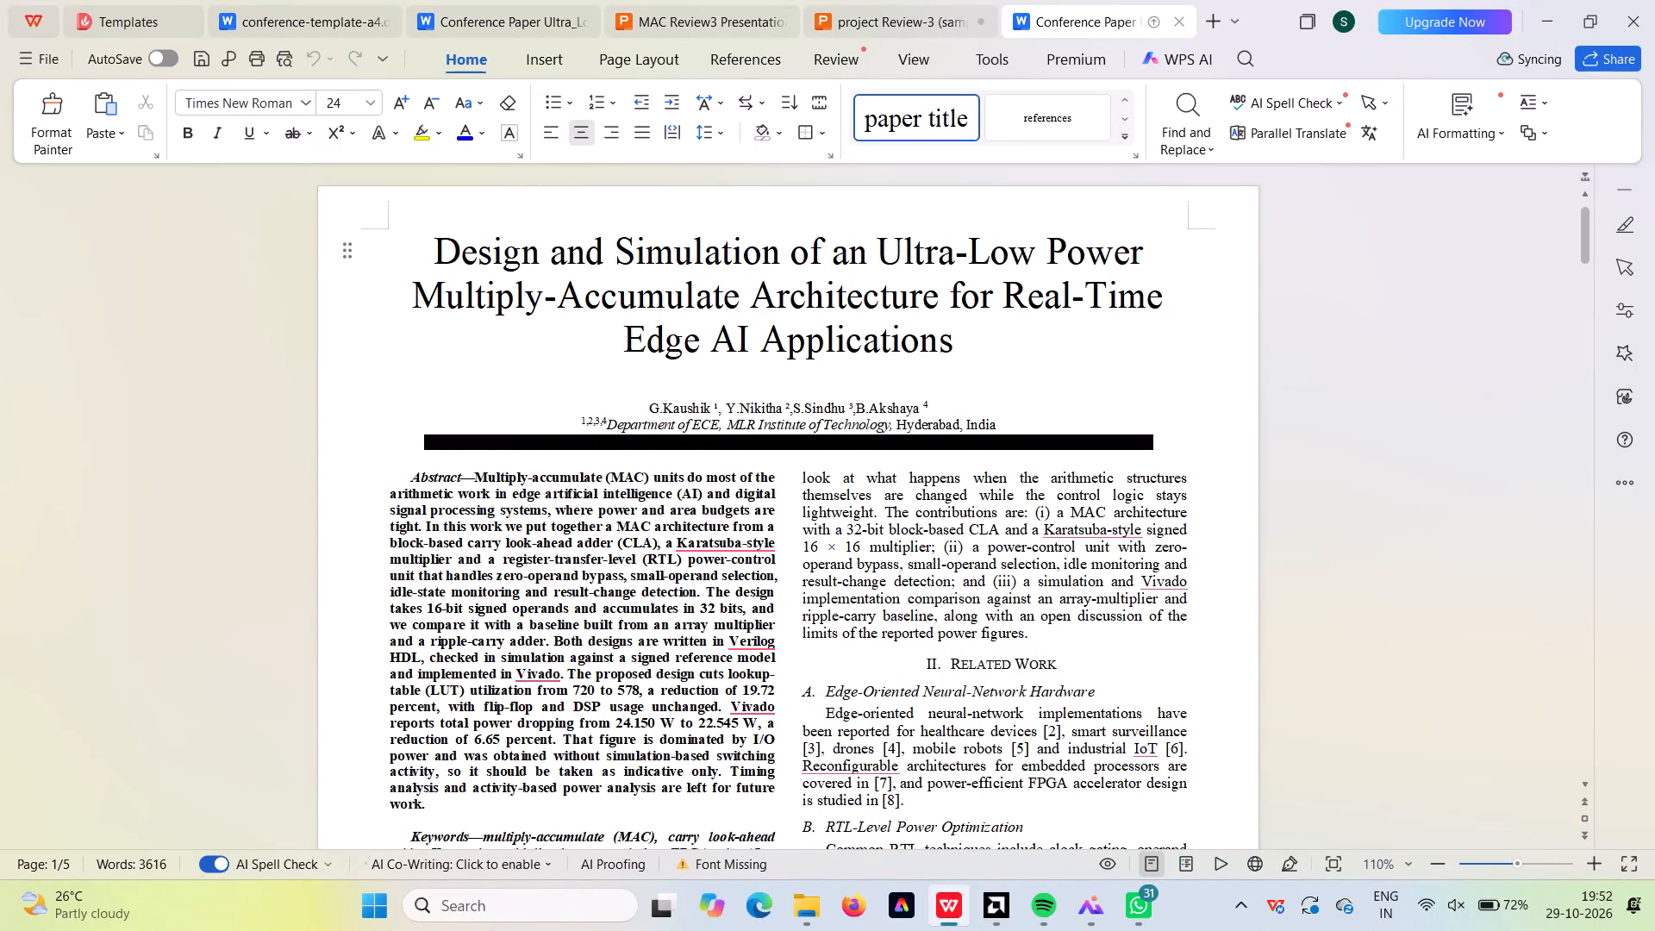
Reread pages 1 and 2, from the title and Abstract through Related Work to the Proposed MAC Architecture sections and equations.
scroll(971, 596, down, 3)
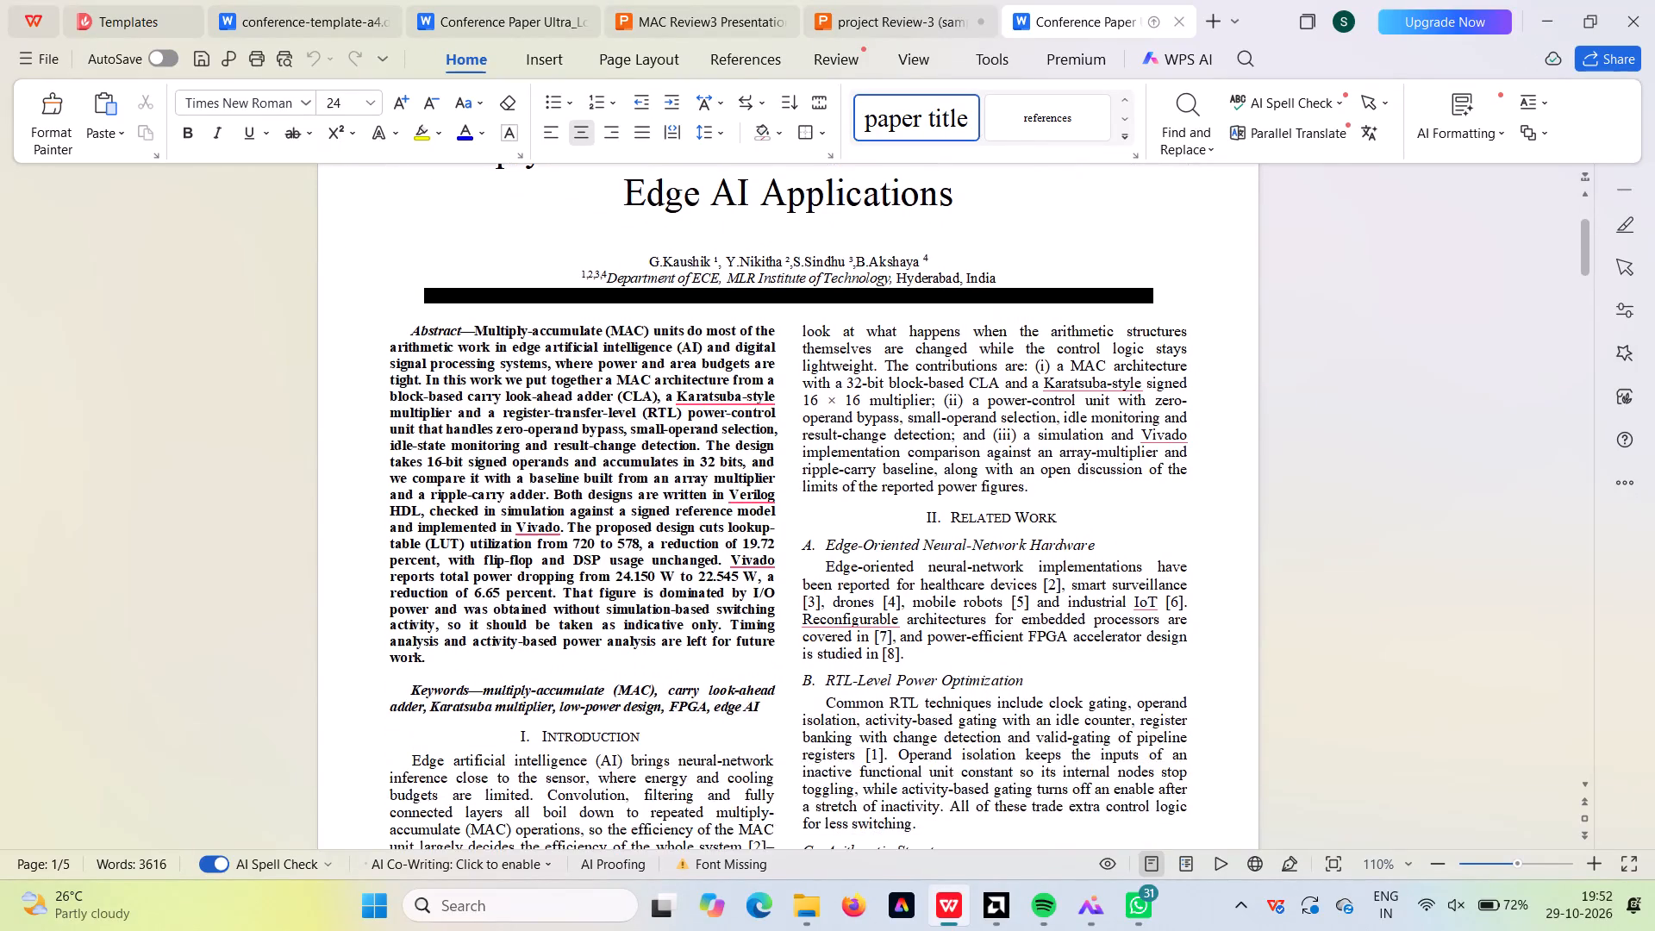
scroll(971, 596, down, 3)
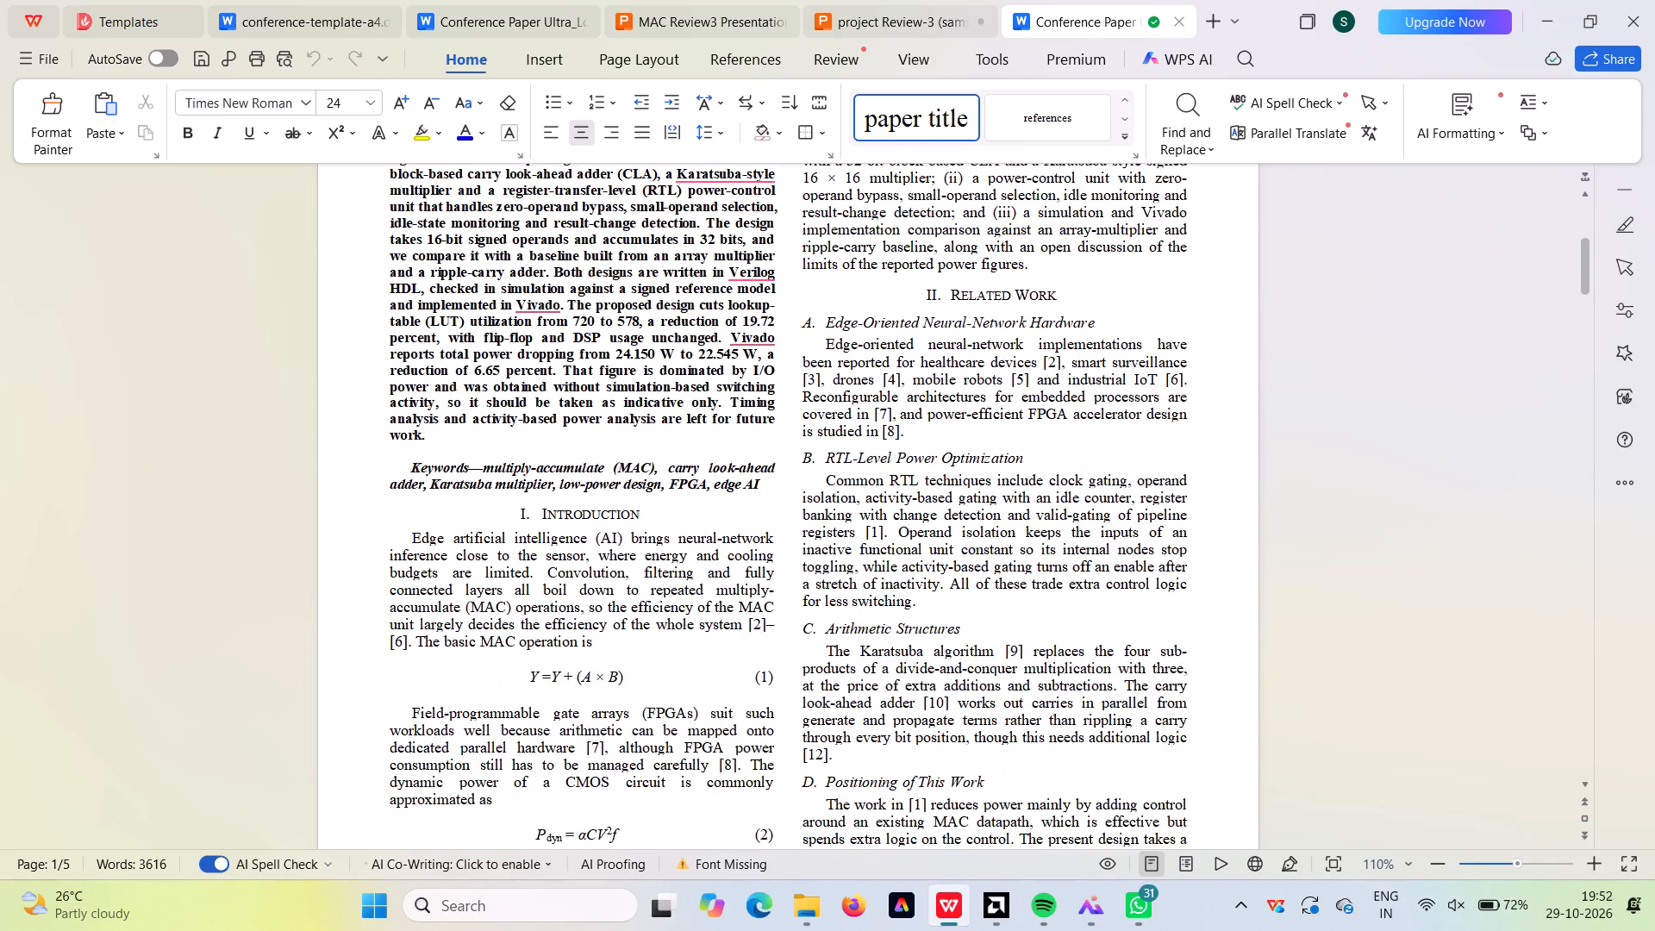
scroll(971, 596, down, 2)
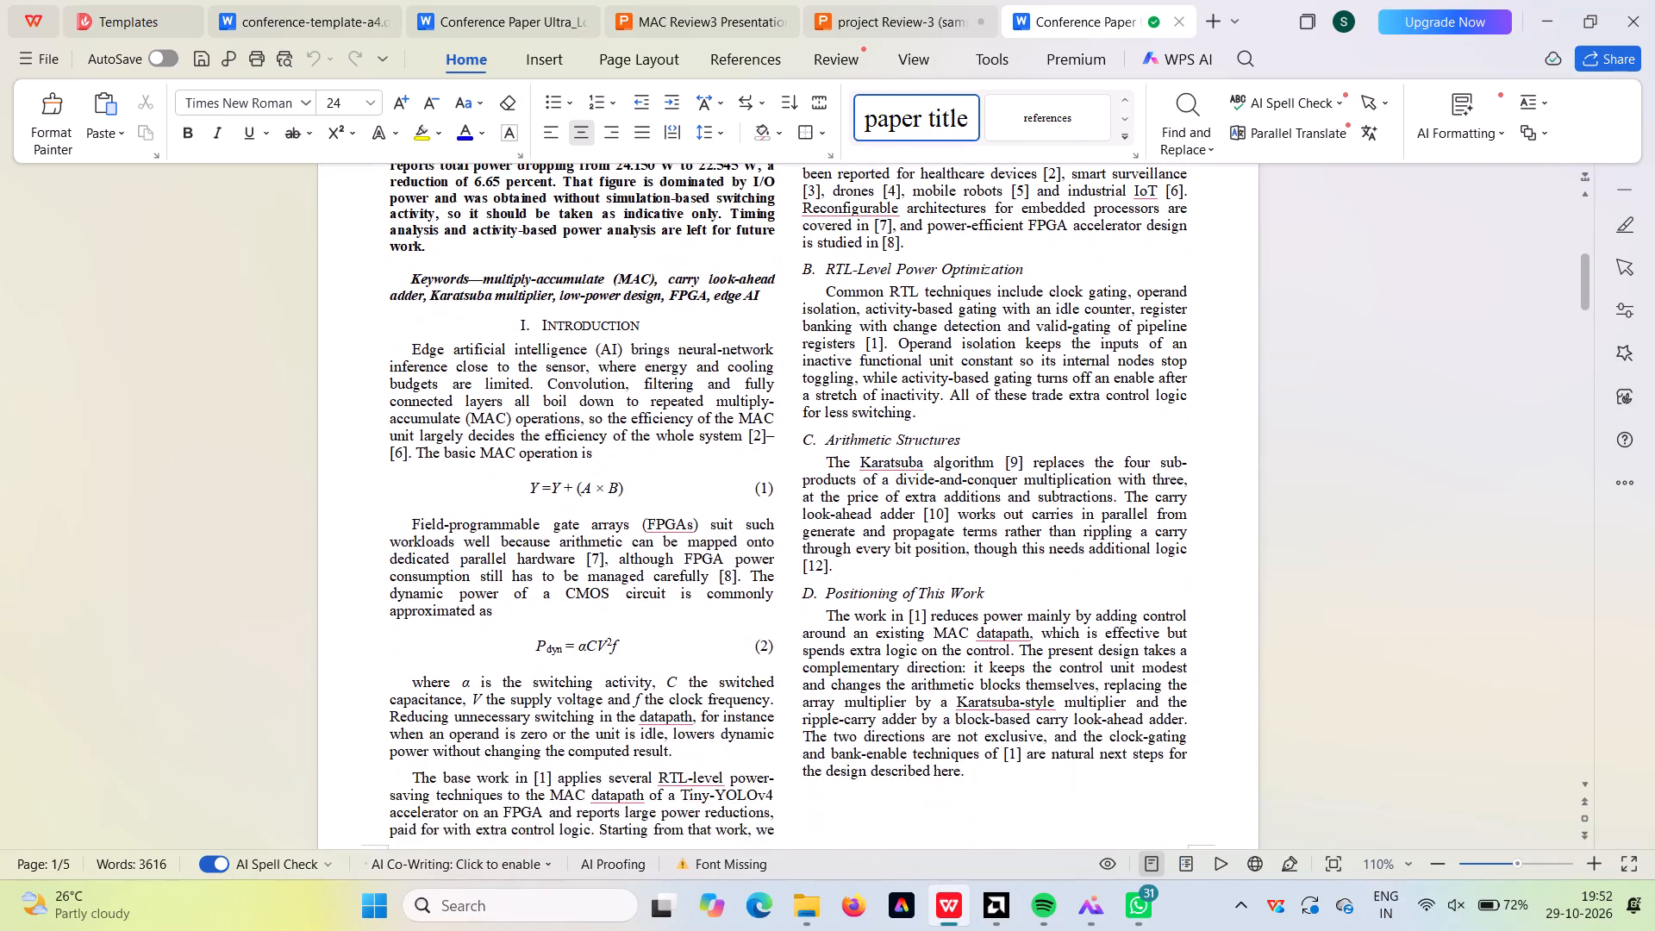
scroll(971, 596, down, 6)
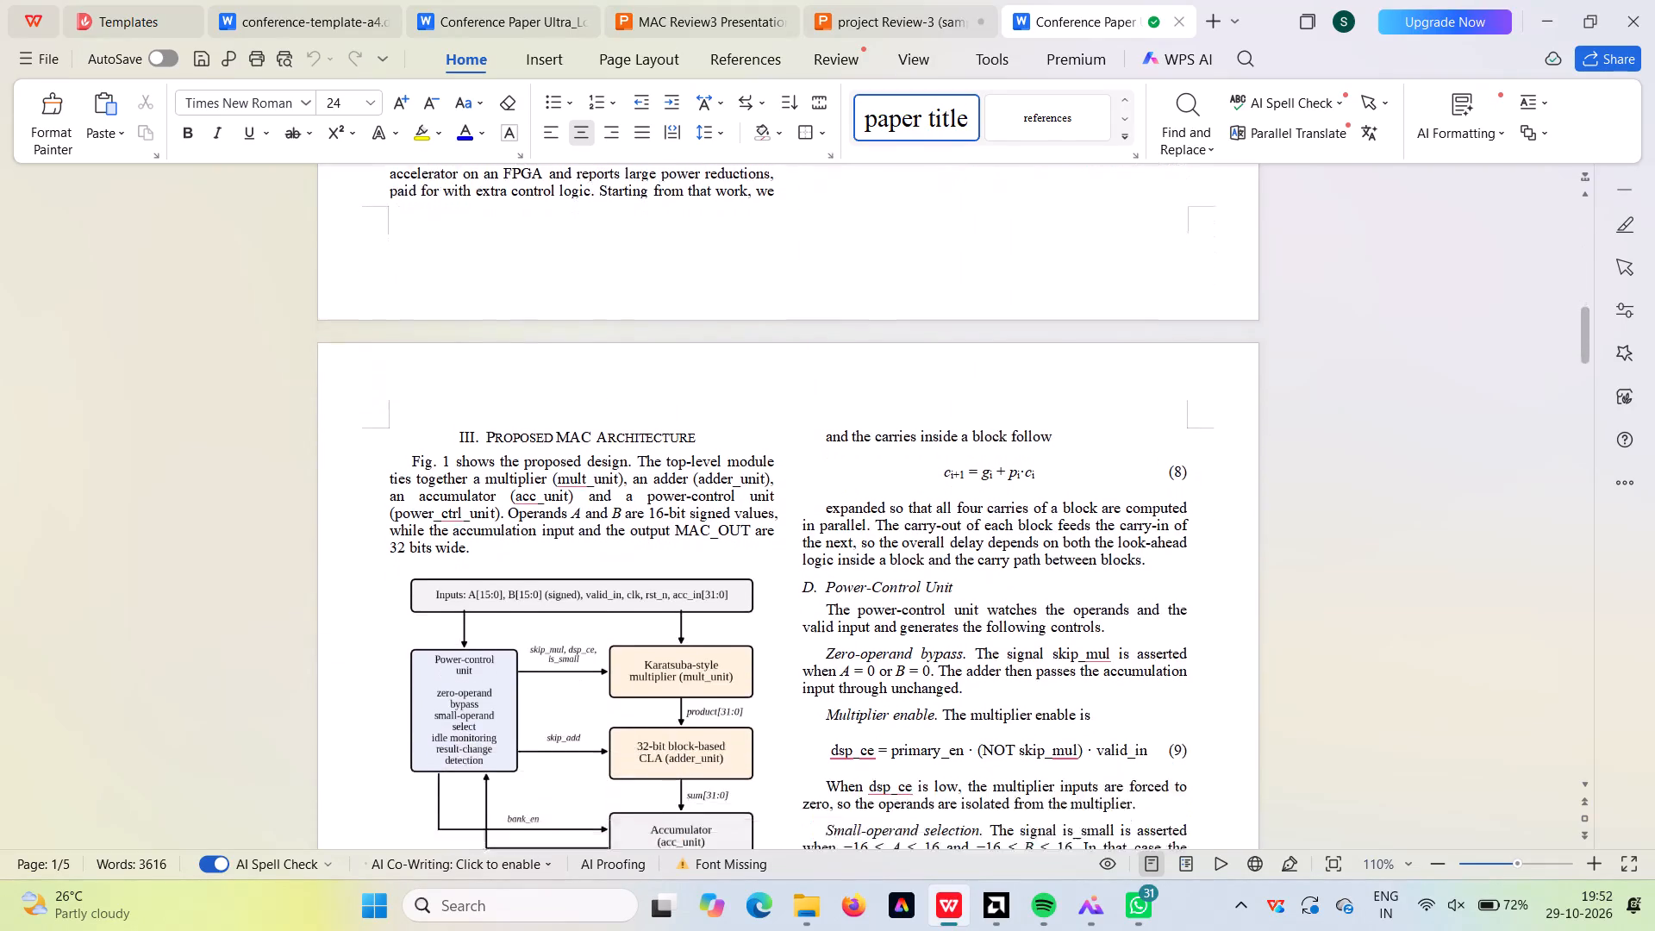
scroll(971, 596, down, 3)
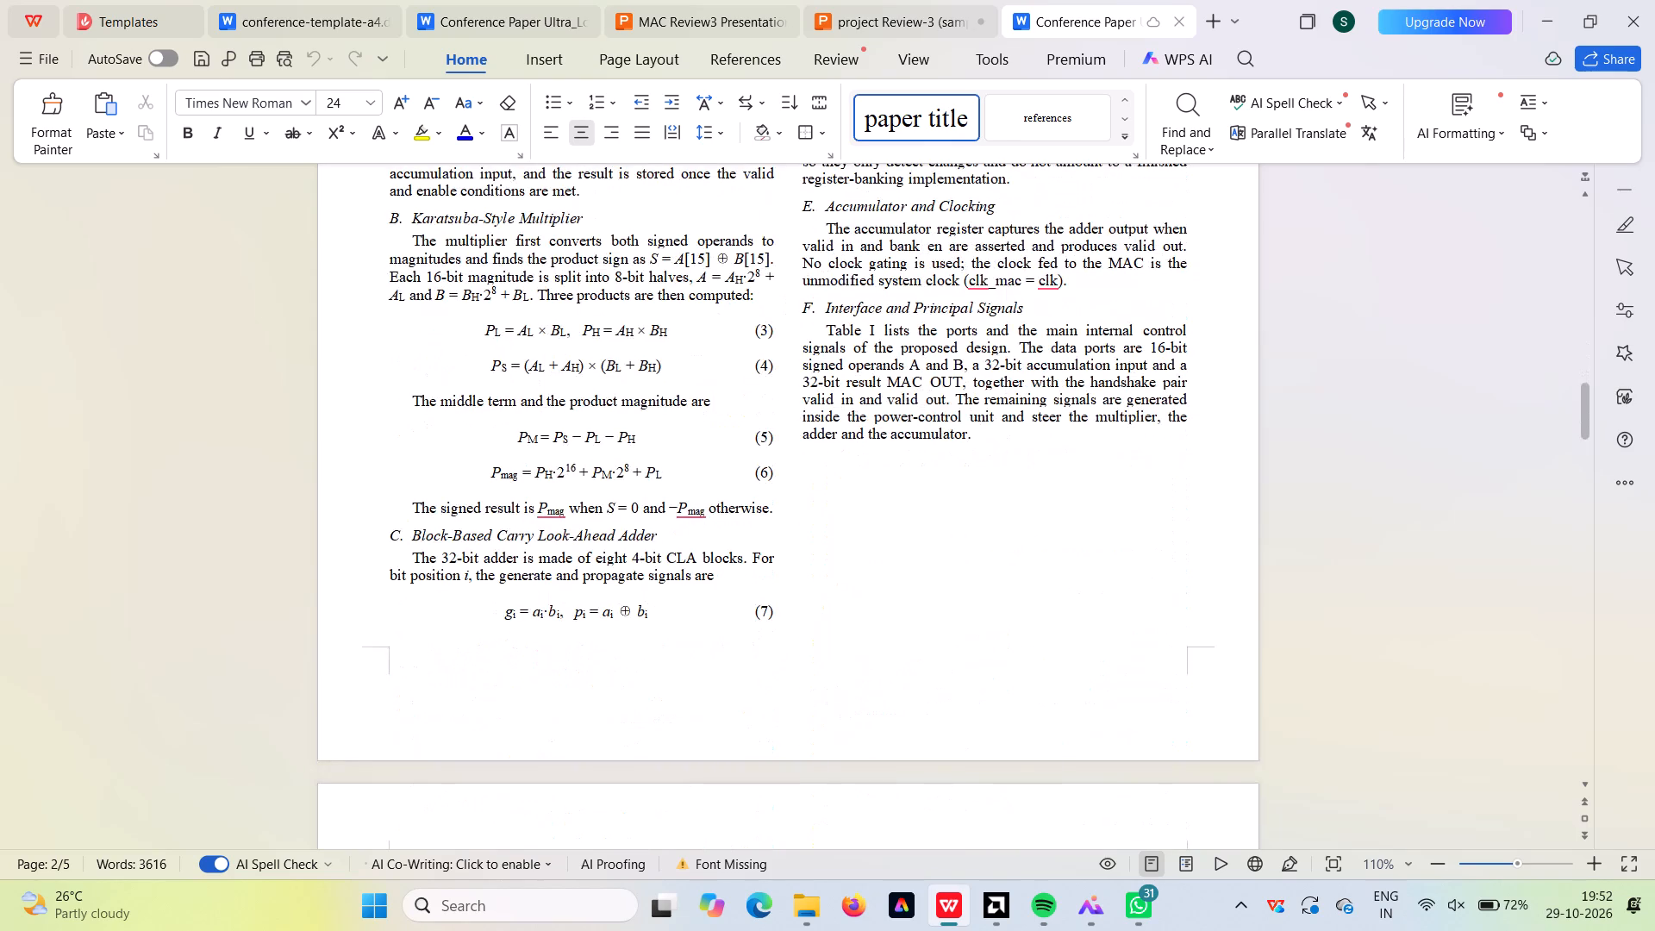
Recheck page 3, covering Tables I and II, the Worked Example of the Decomposition, Structural Expectations and Experimental Methodology.
scroll(971, 596, down, 2)
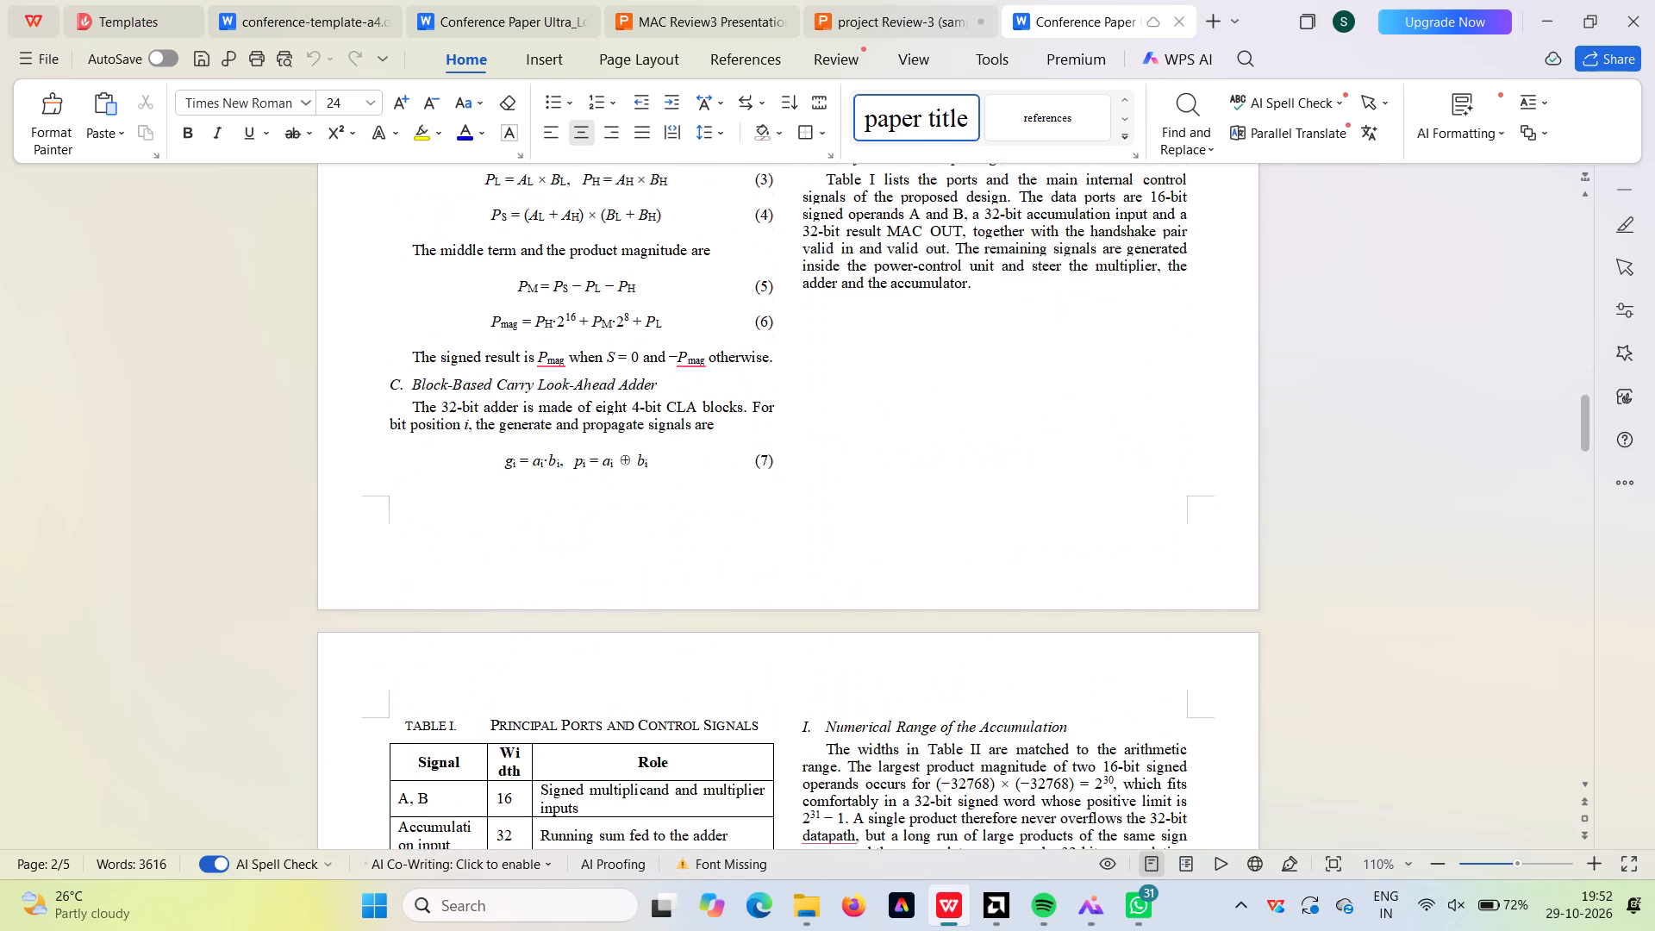
scroll(971, 596, down, 5)
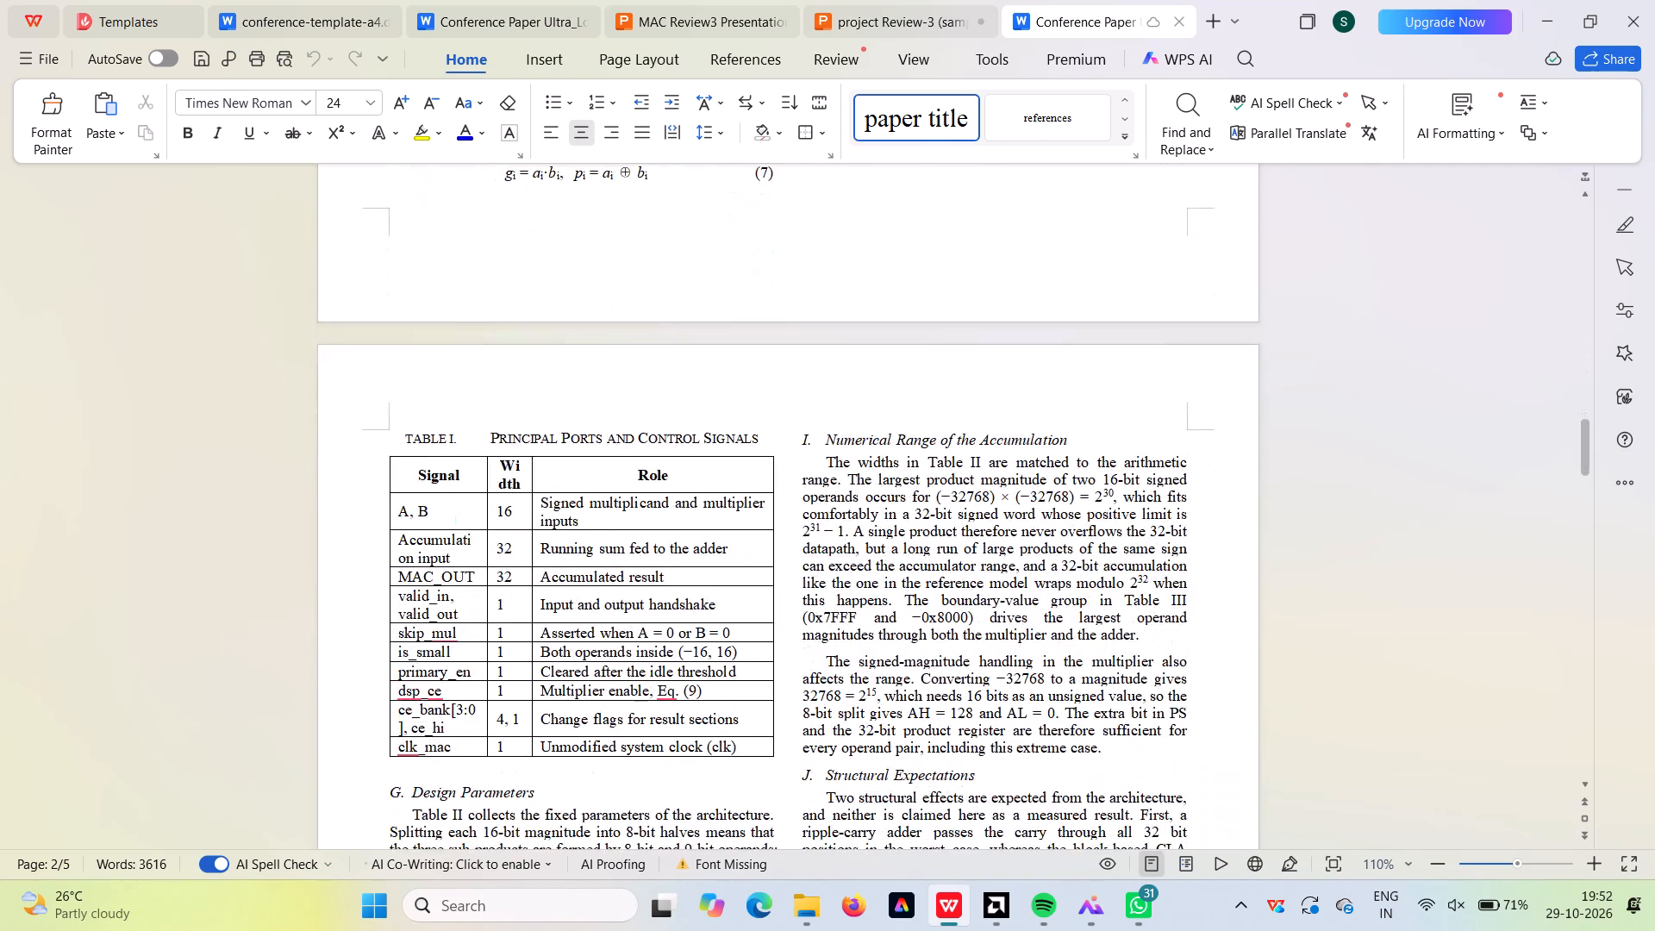
scroll(971, 596, down, 5)
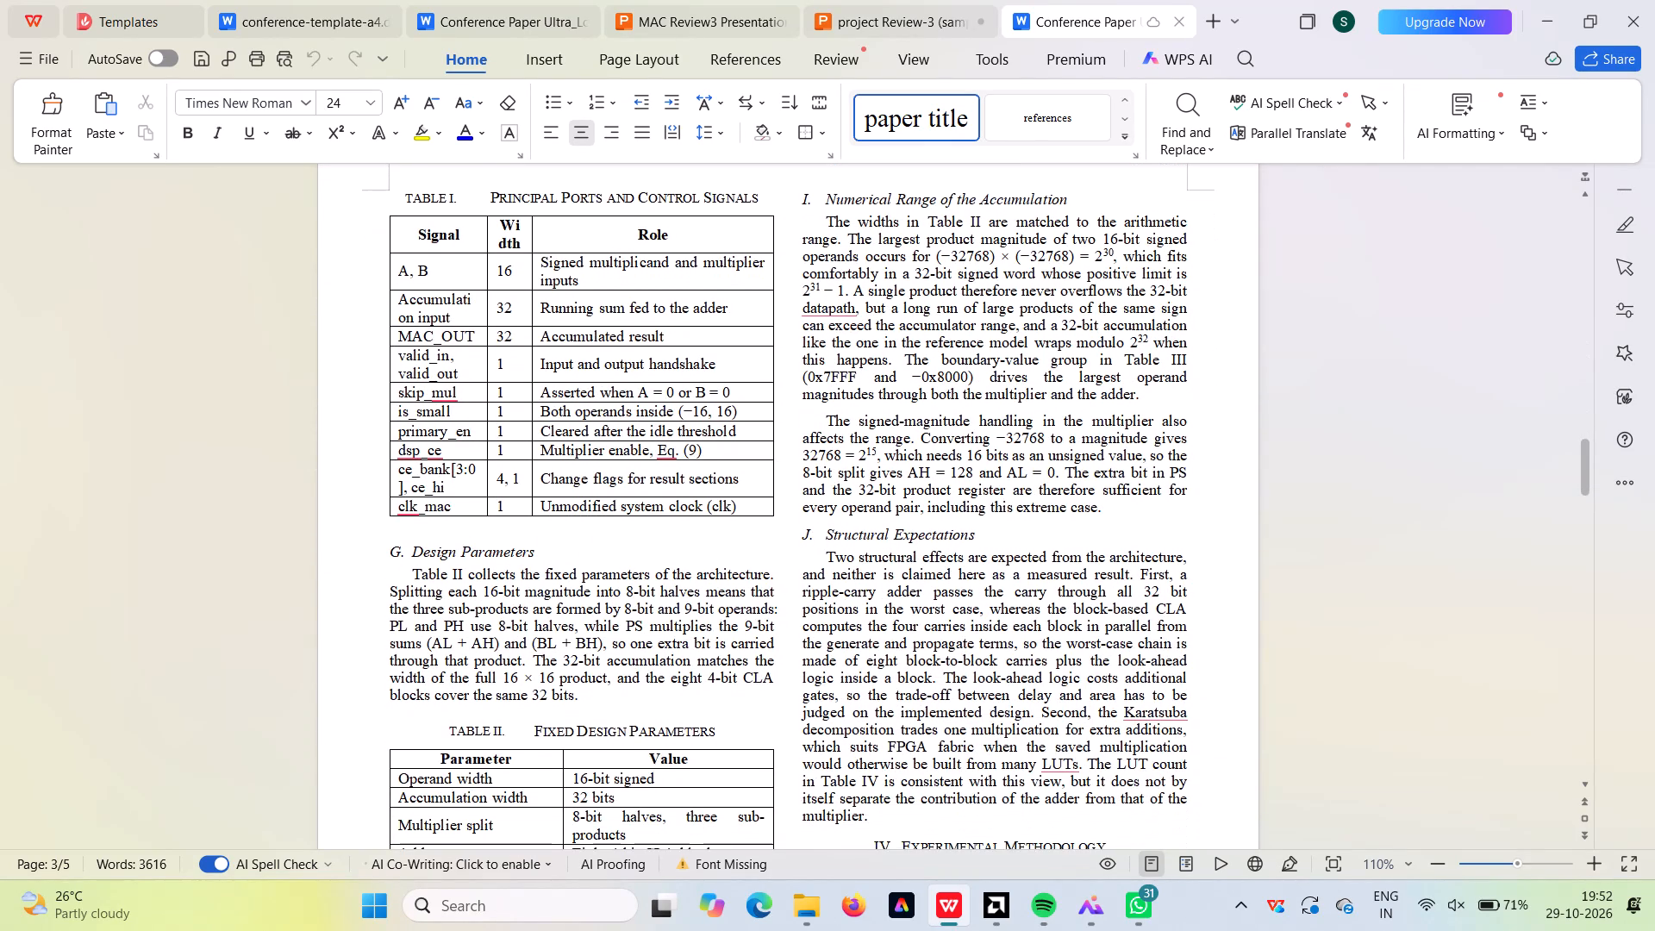
scroll(971, 596, down, 4)
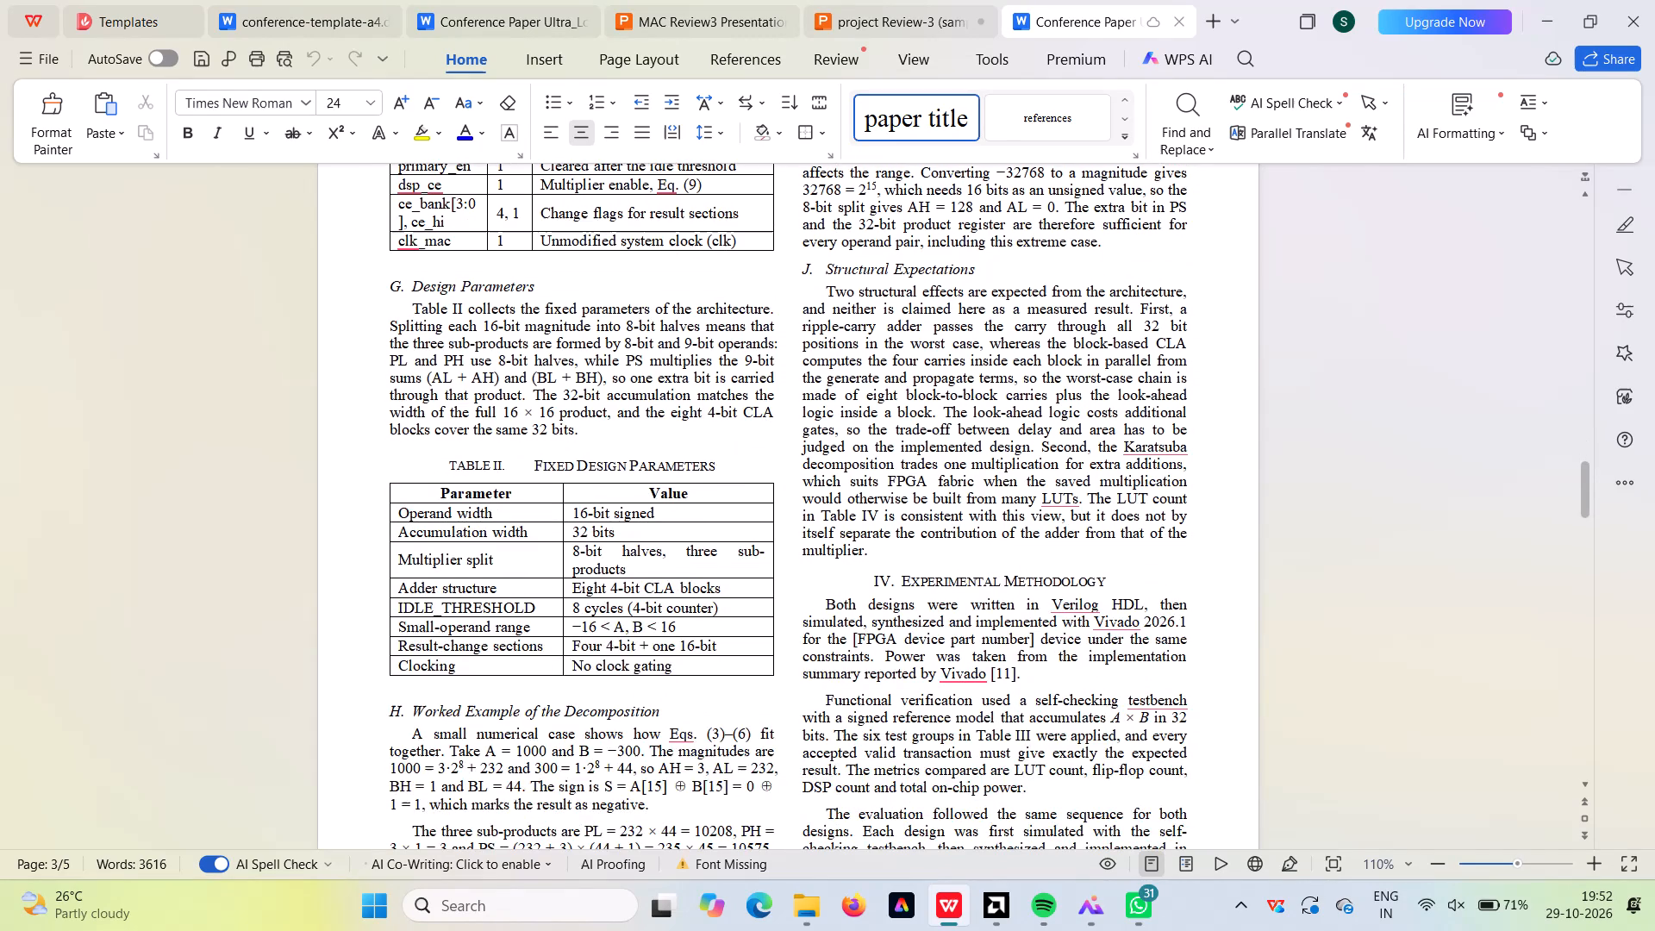
scroll(971, 596, down, 4)
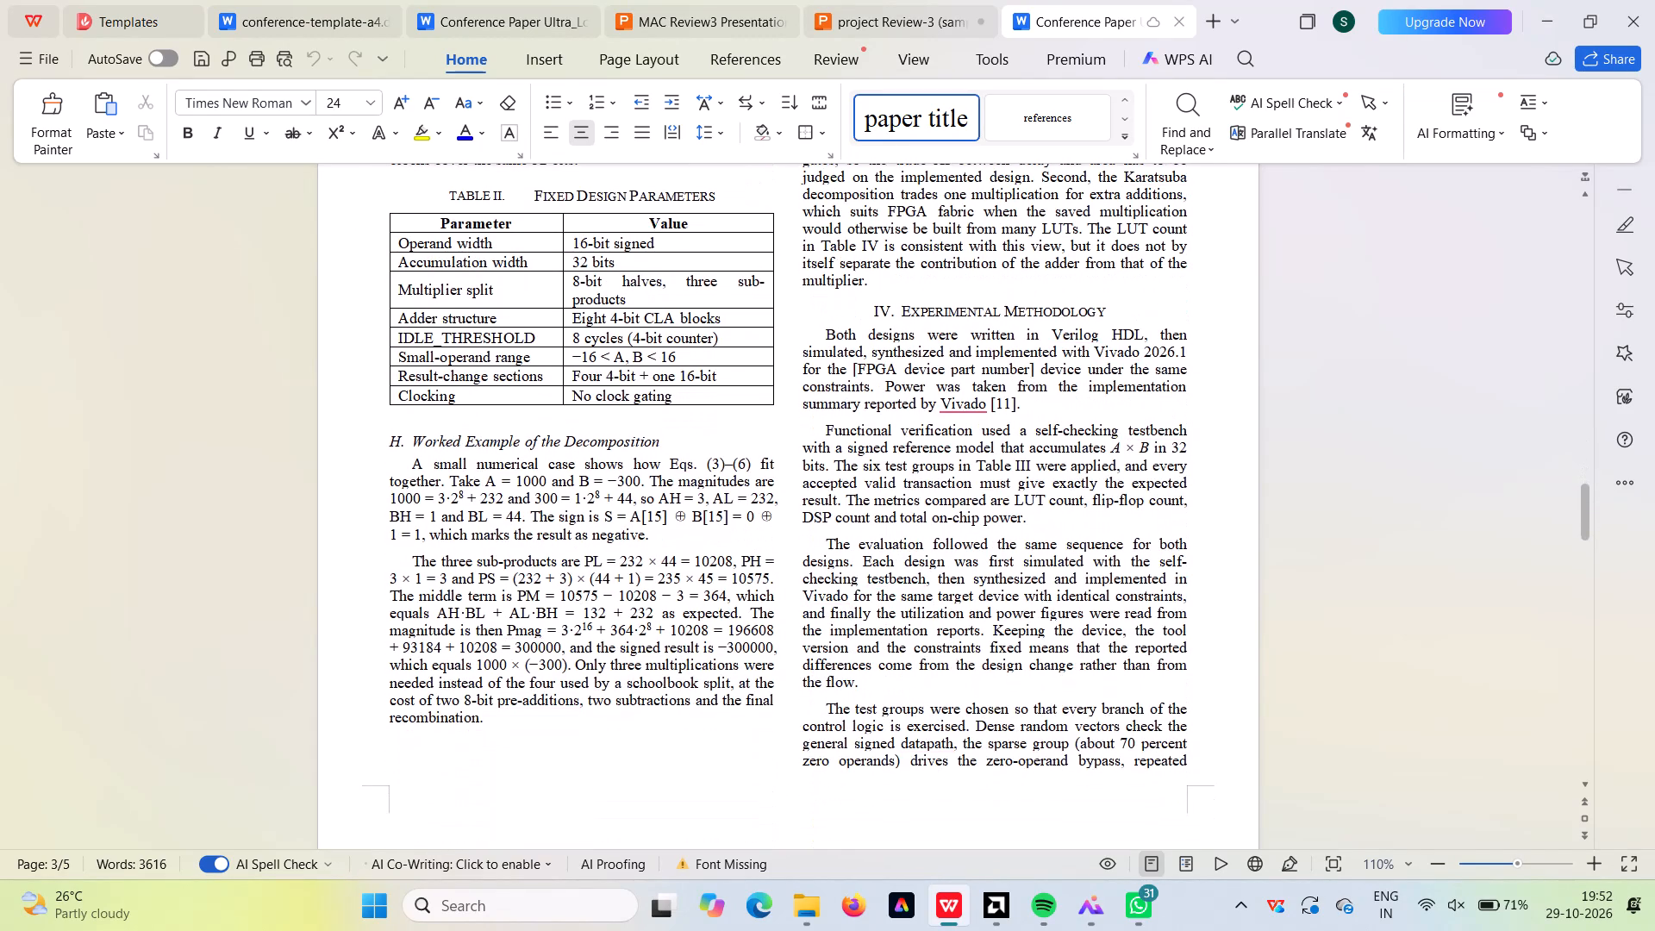
scroll(971, 596, down, 1)
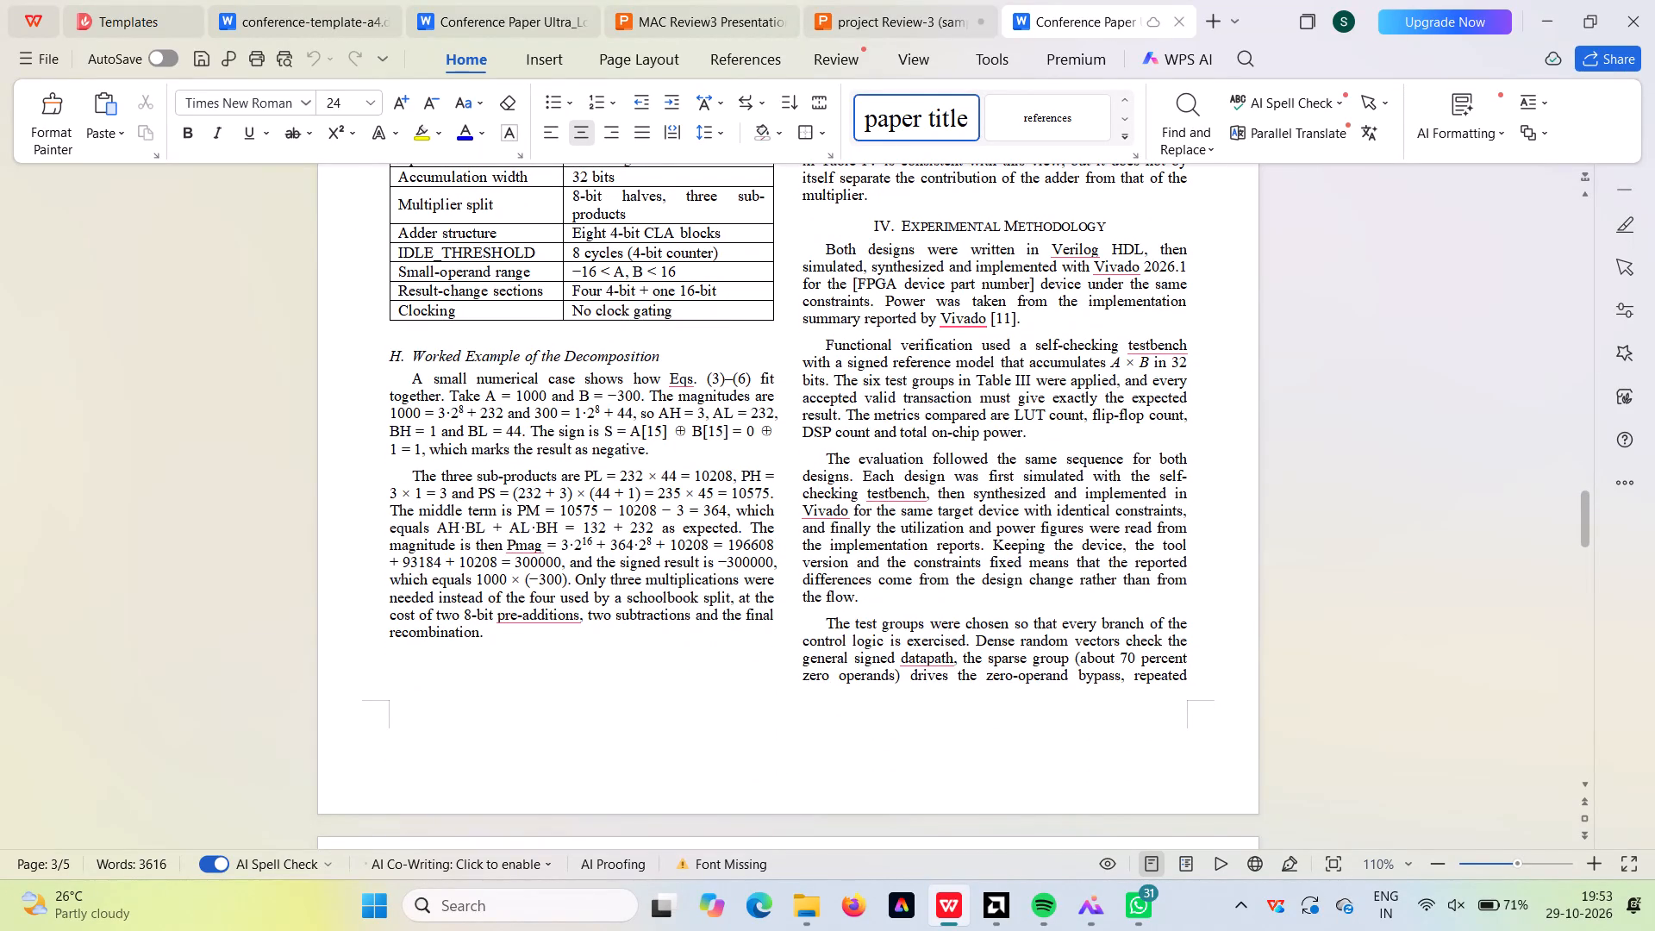
Review pages 4 and 5, from Tables III to V and Results and Discussion through Limitations, the Conclusion and References.
scroll(779, 670, down, 8)
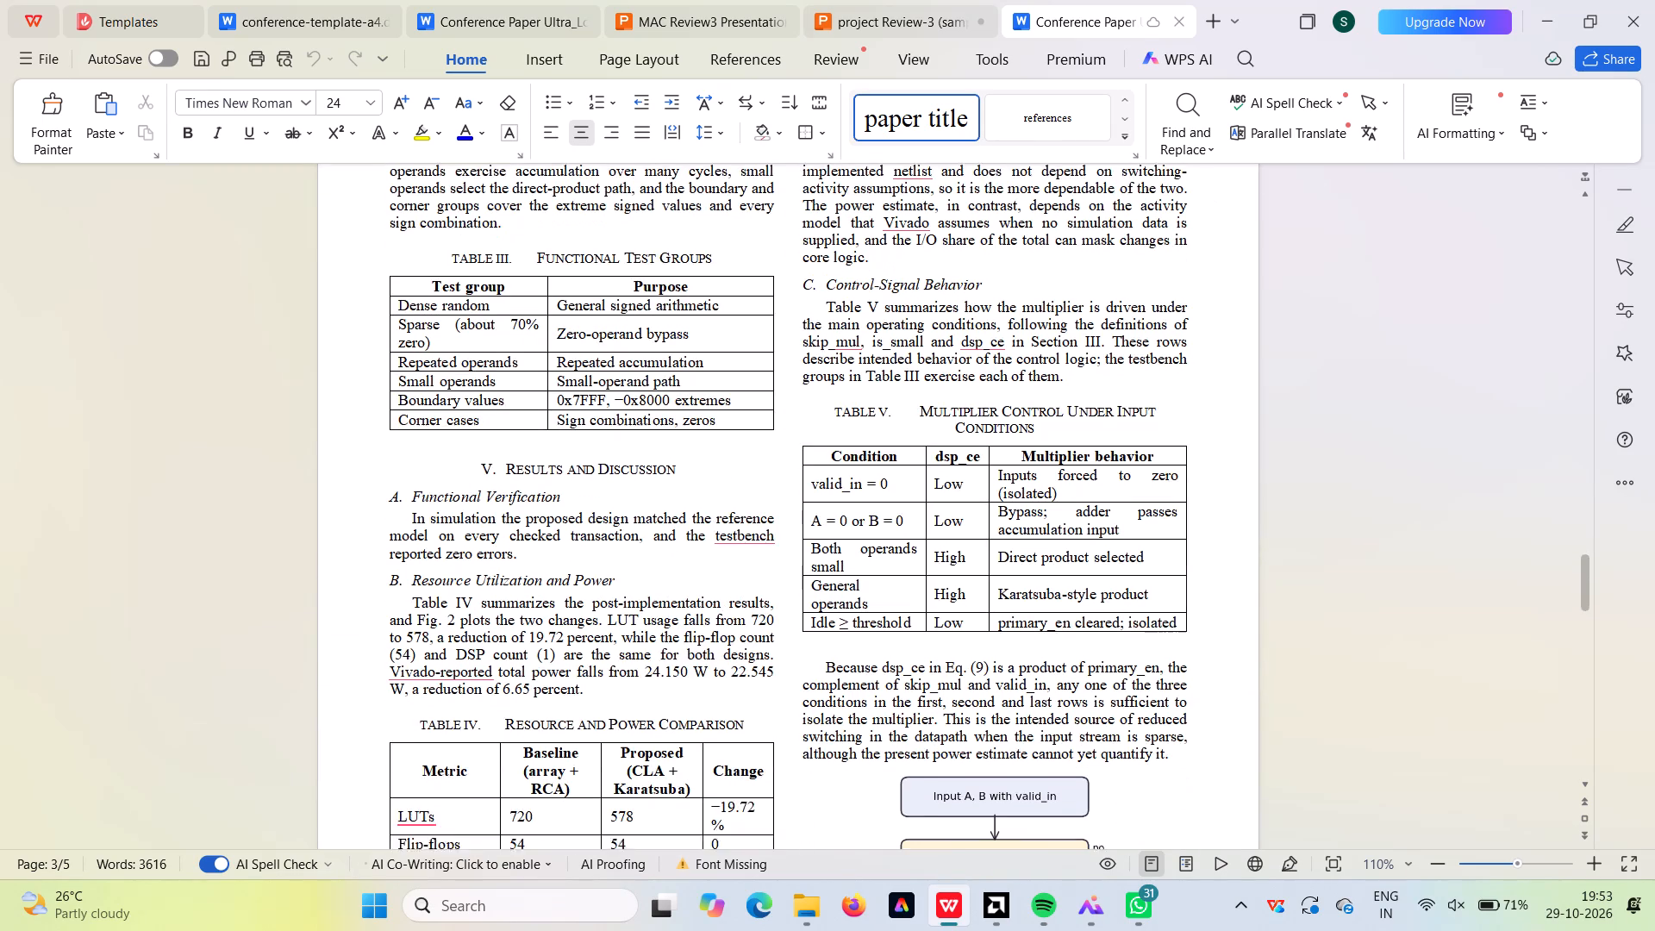
scroll(779, 670, down, 4)
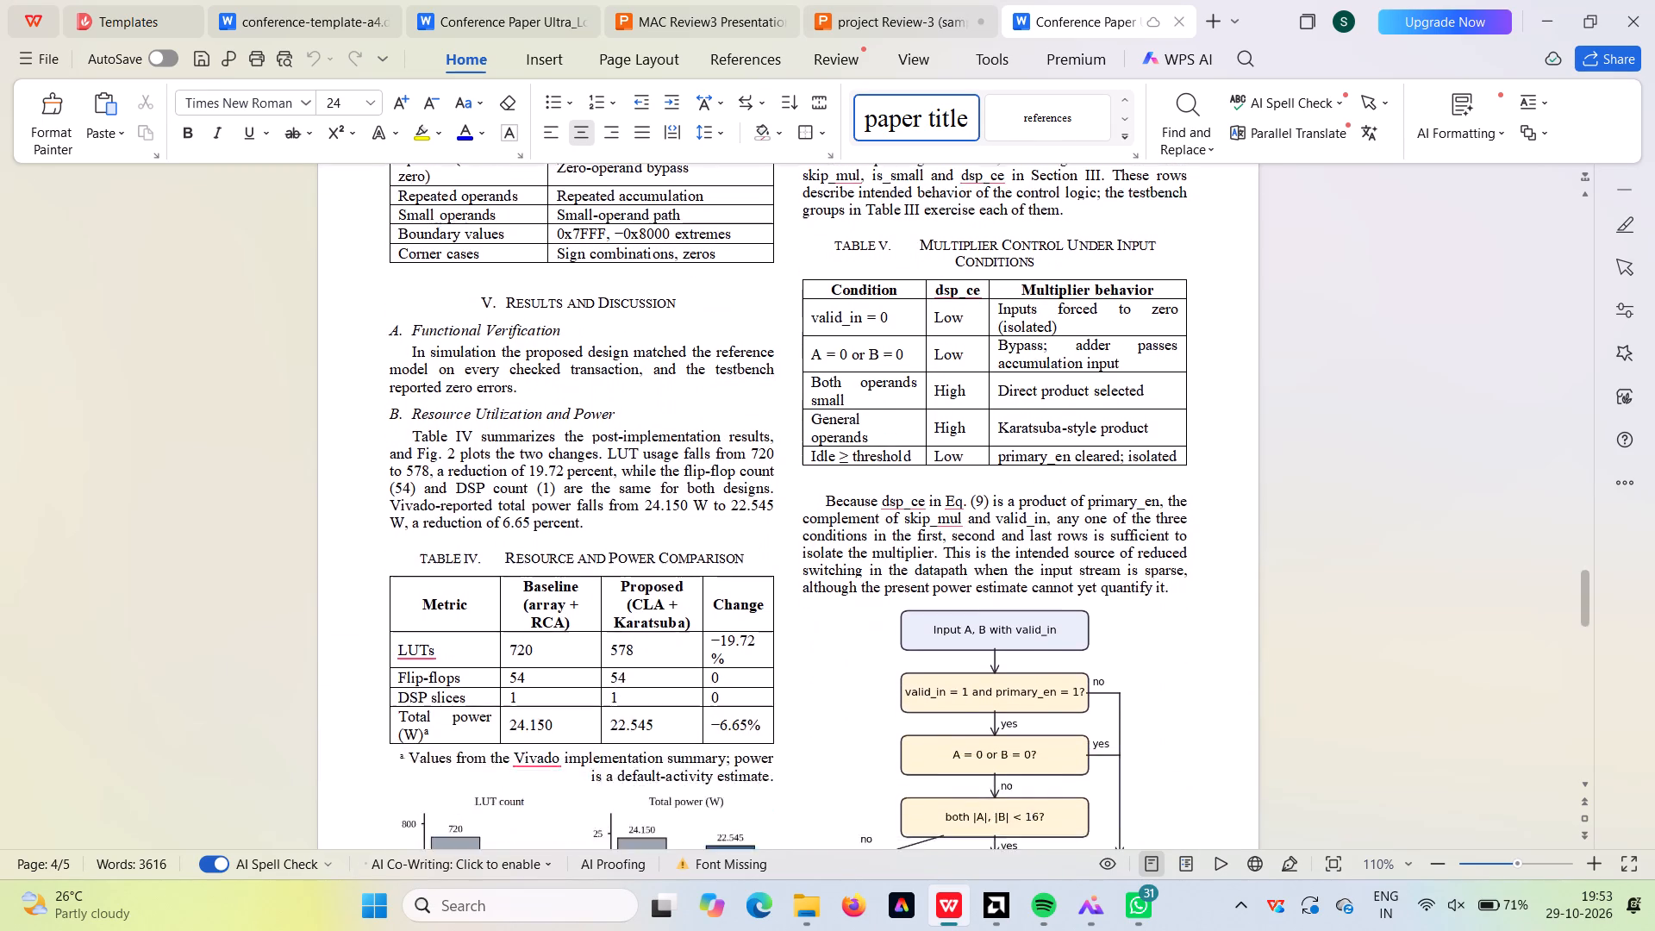
scroll(779, 670, down, 7)
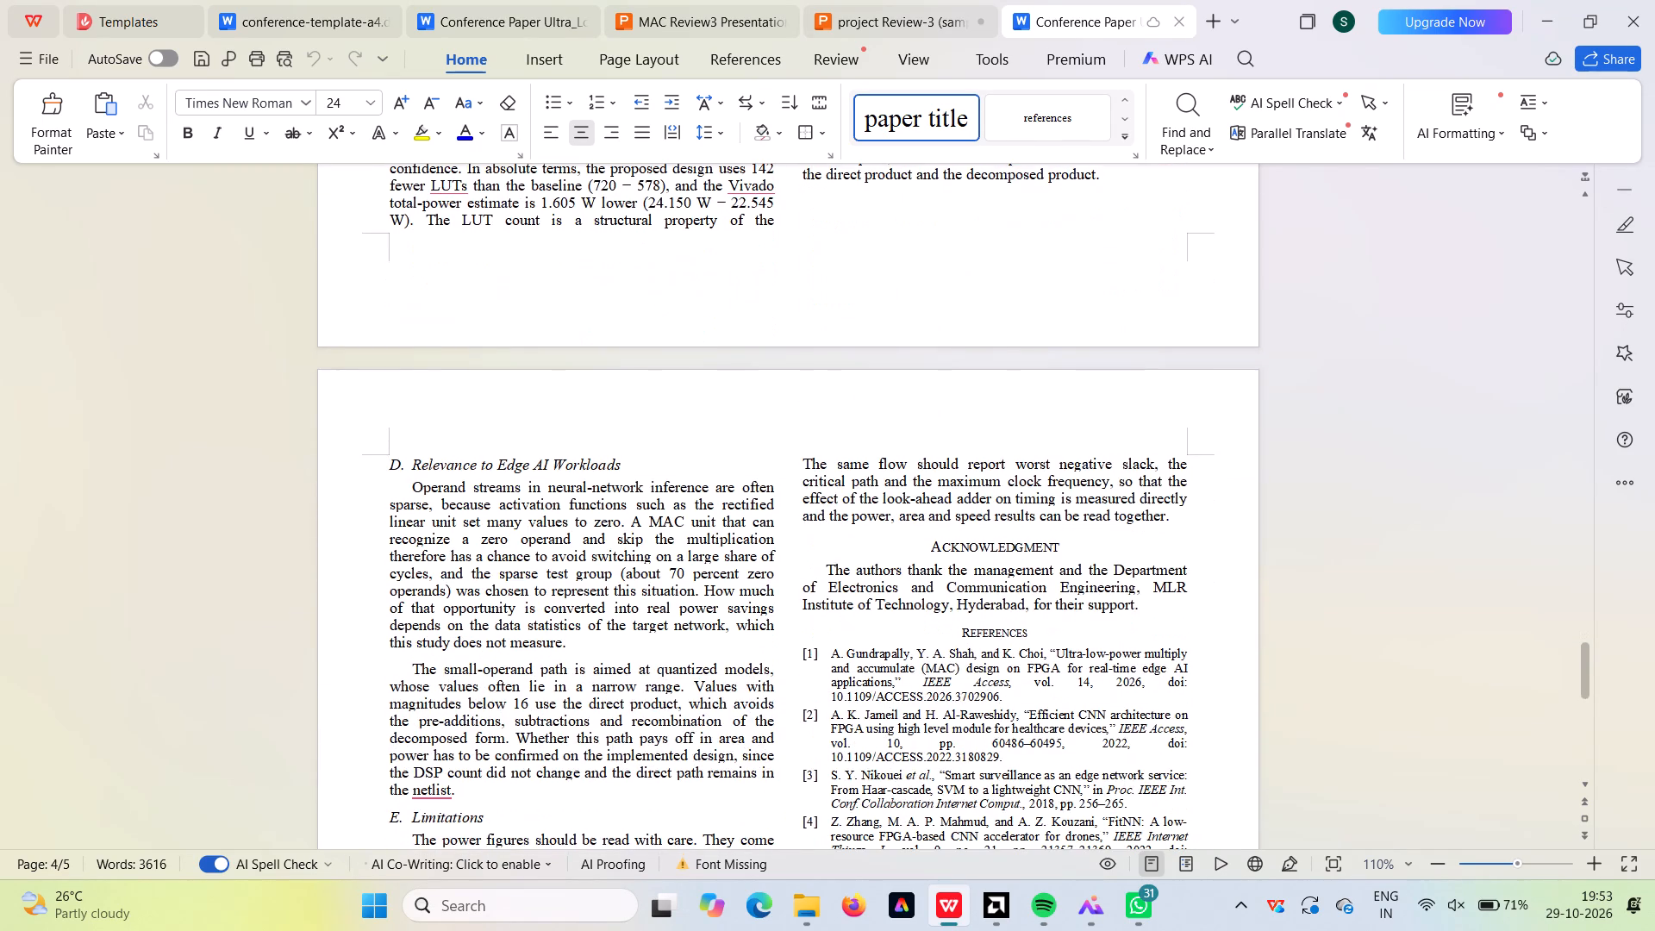
scroll(779, 670, down, 6)
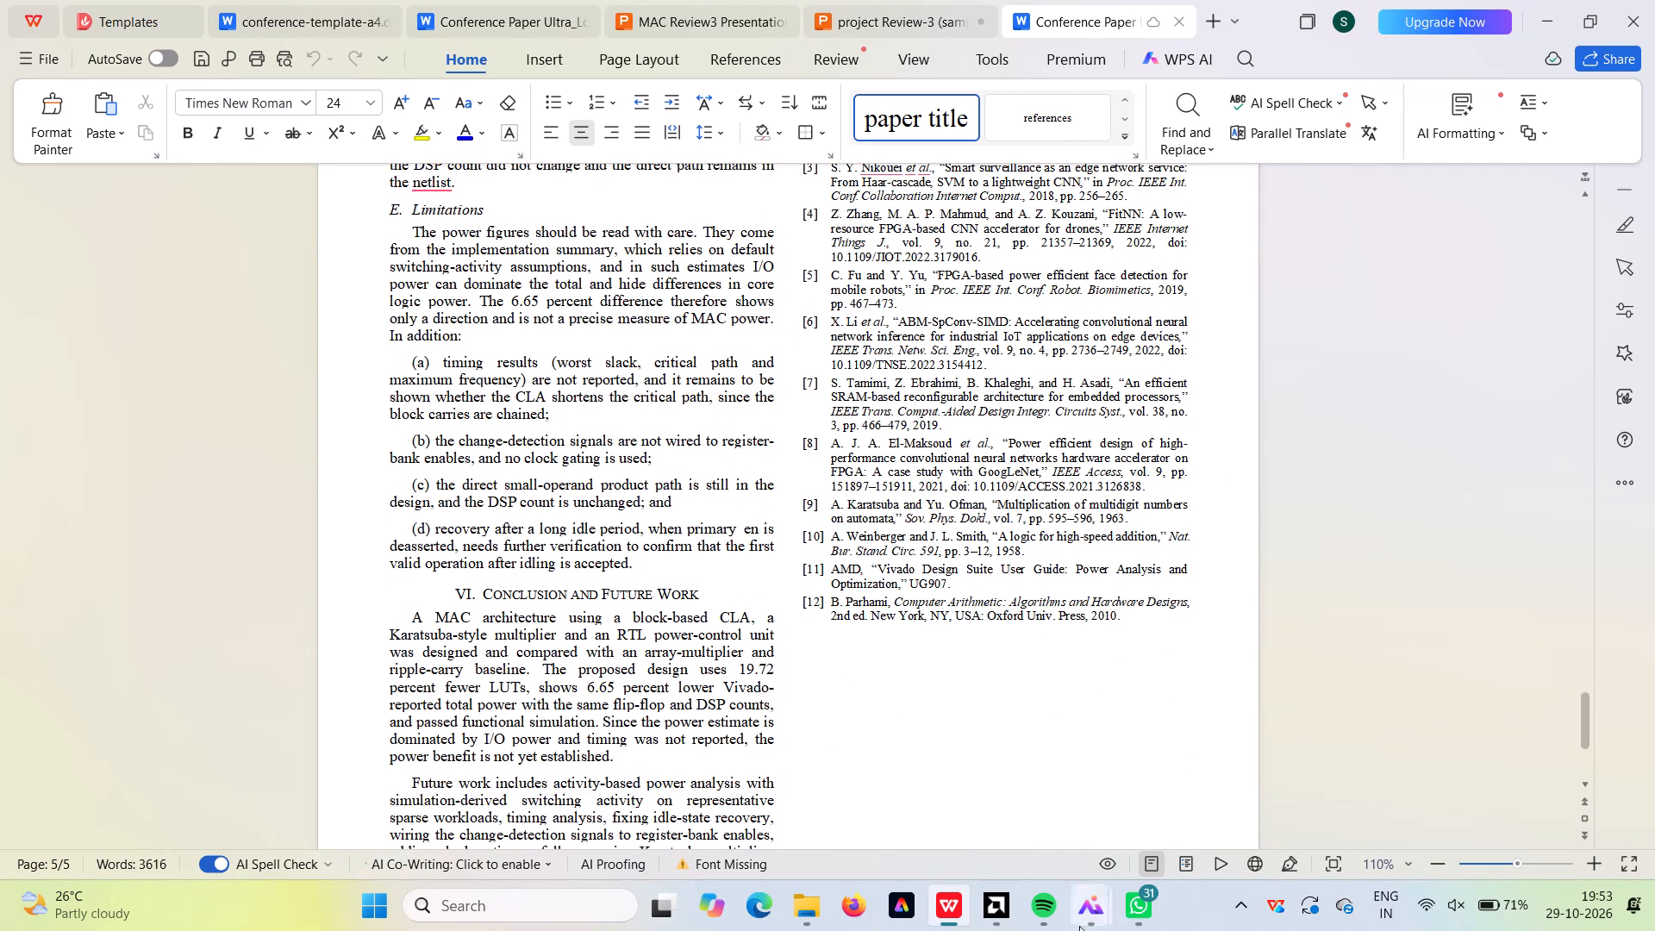